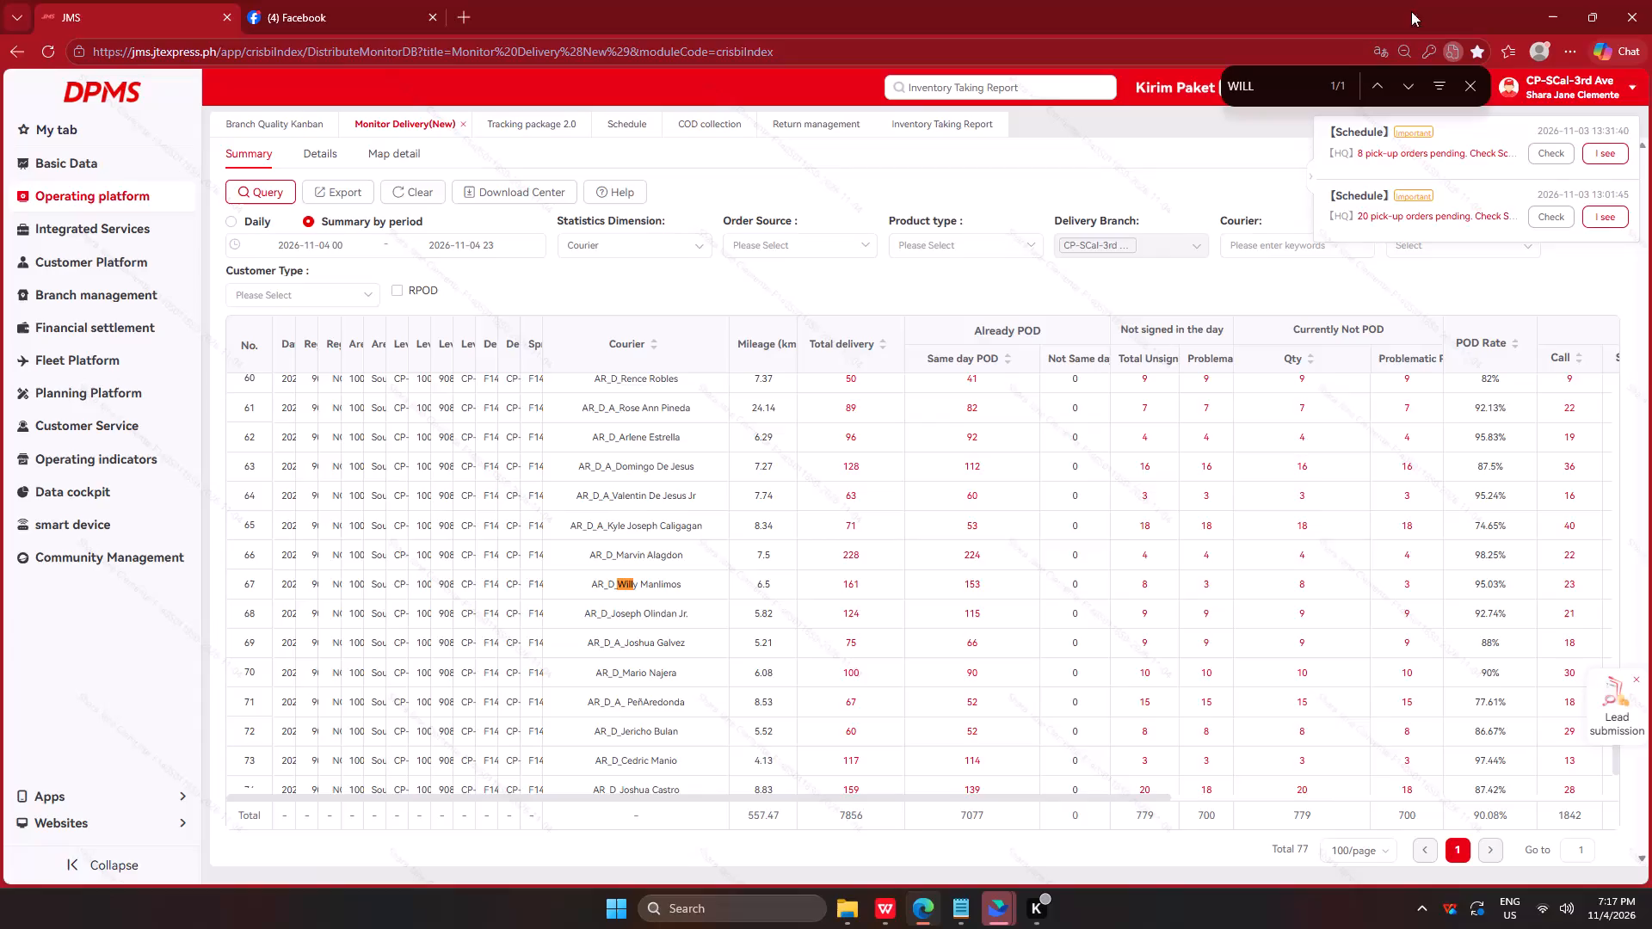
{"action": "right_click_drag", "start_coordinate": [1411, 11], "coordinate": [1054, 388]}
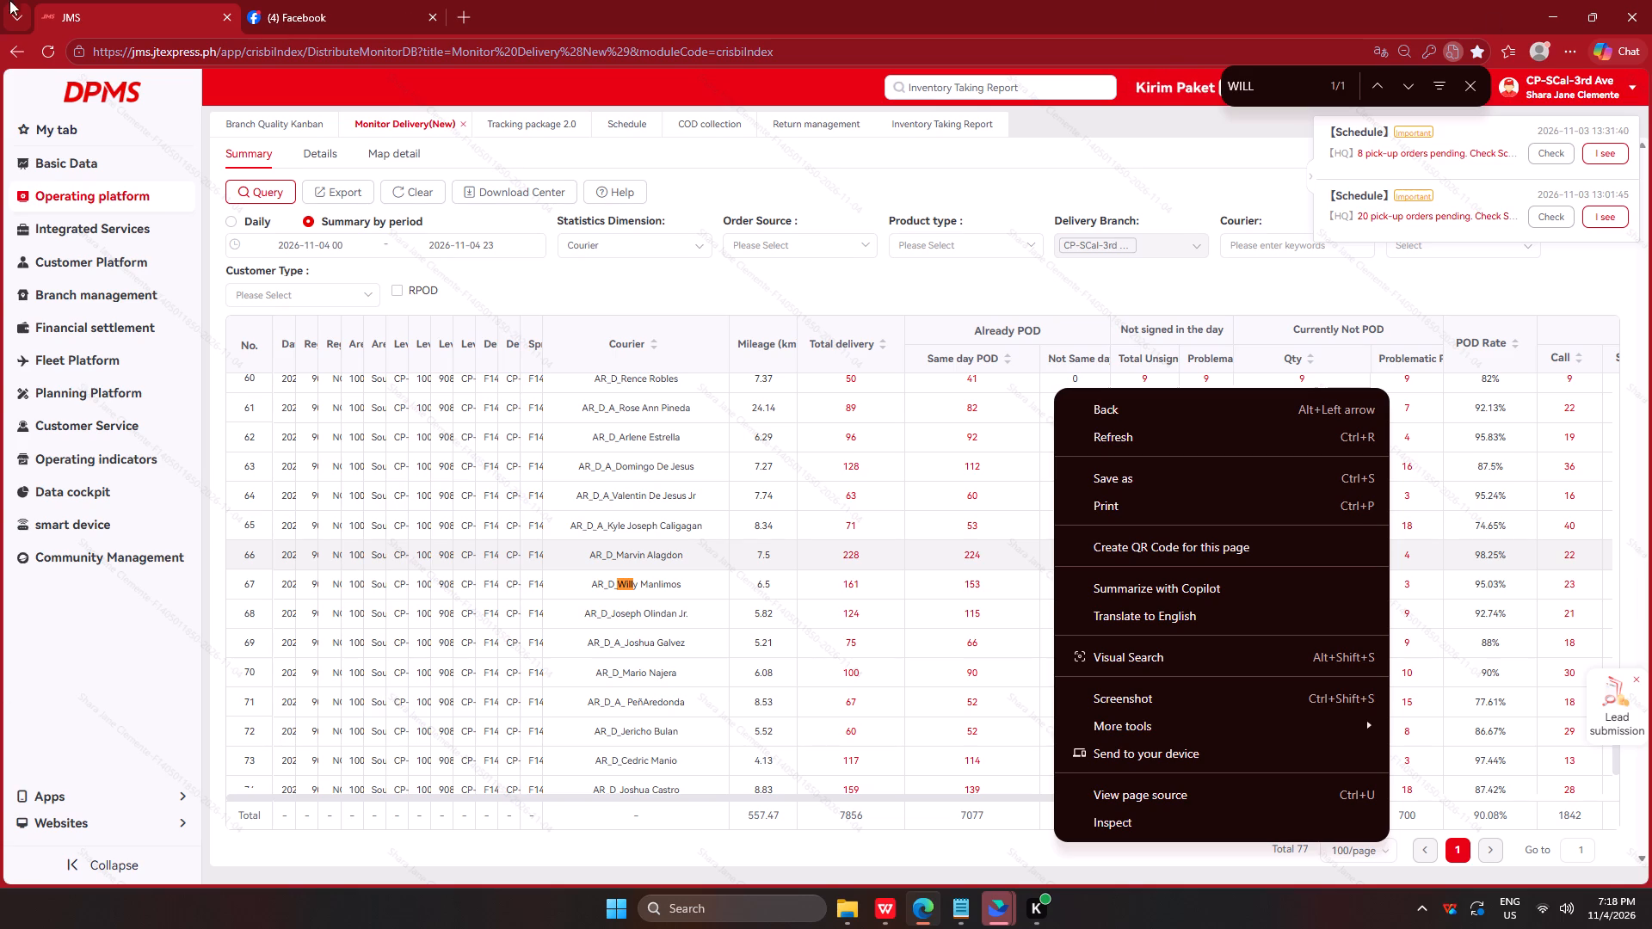
Switch to Facebook, check recent messages in the CP-SCAL-MAYPAJ group chat, and minimise the chat.
{"action": "left_click", "coordinate": [320, 7]}
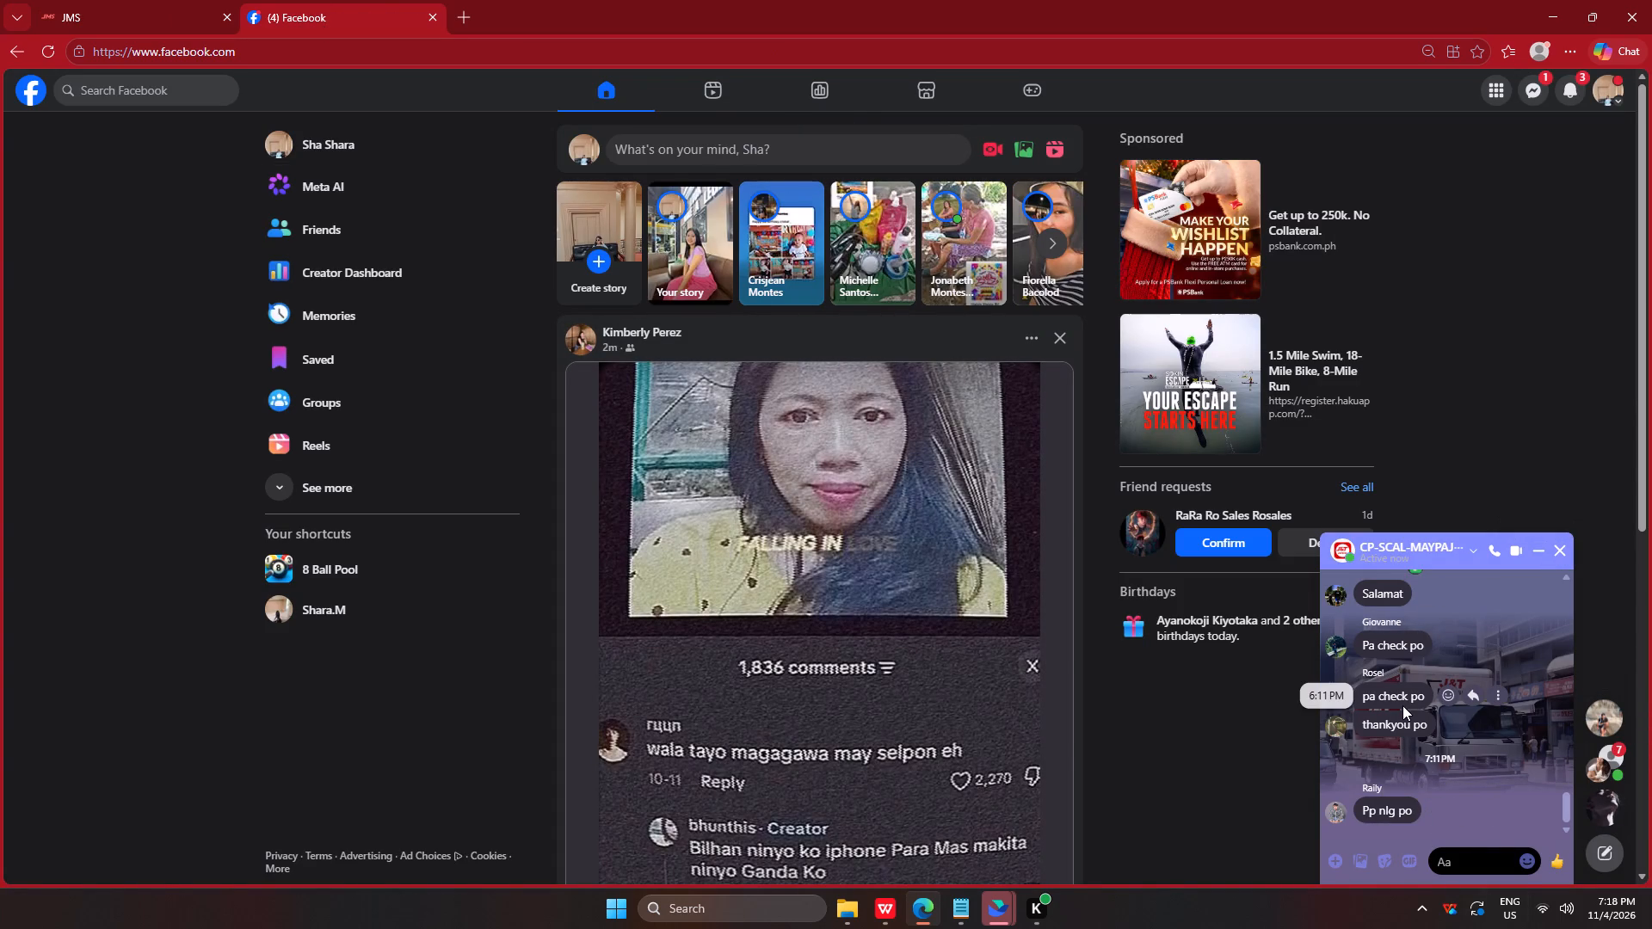
{"action": "scroll", "coordinate": [1402, 705], "scroll_direction": "up", "scroll_amount": 1}
{"action": "left_click", "coordinate": [1540, 544]}
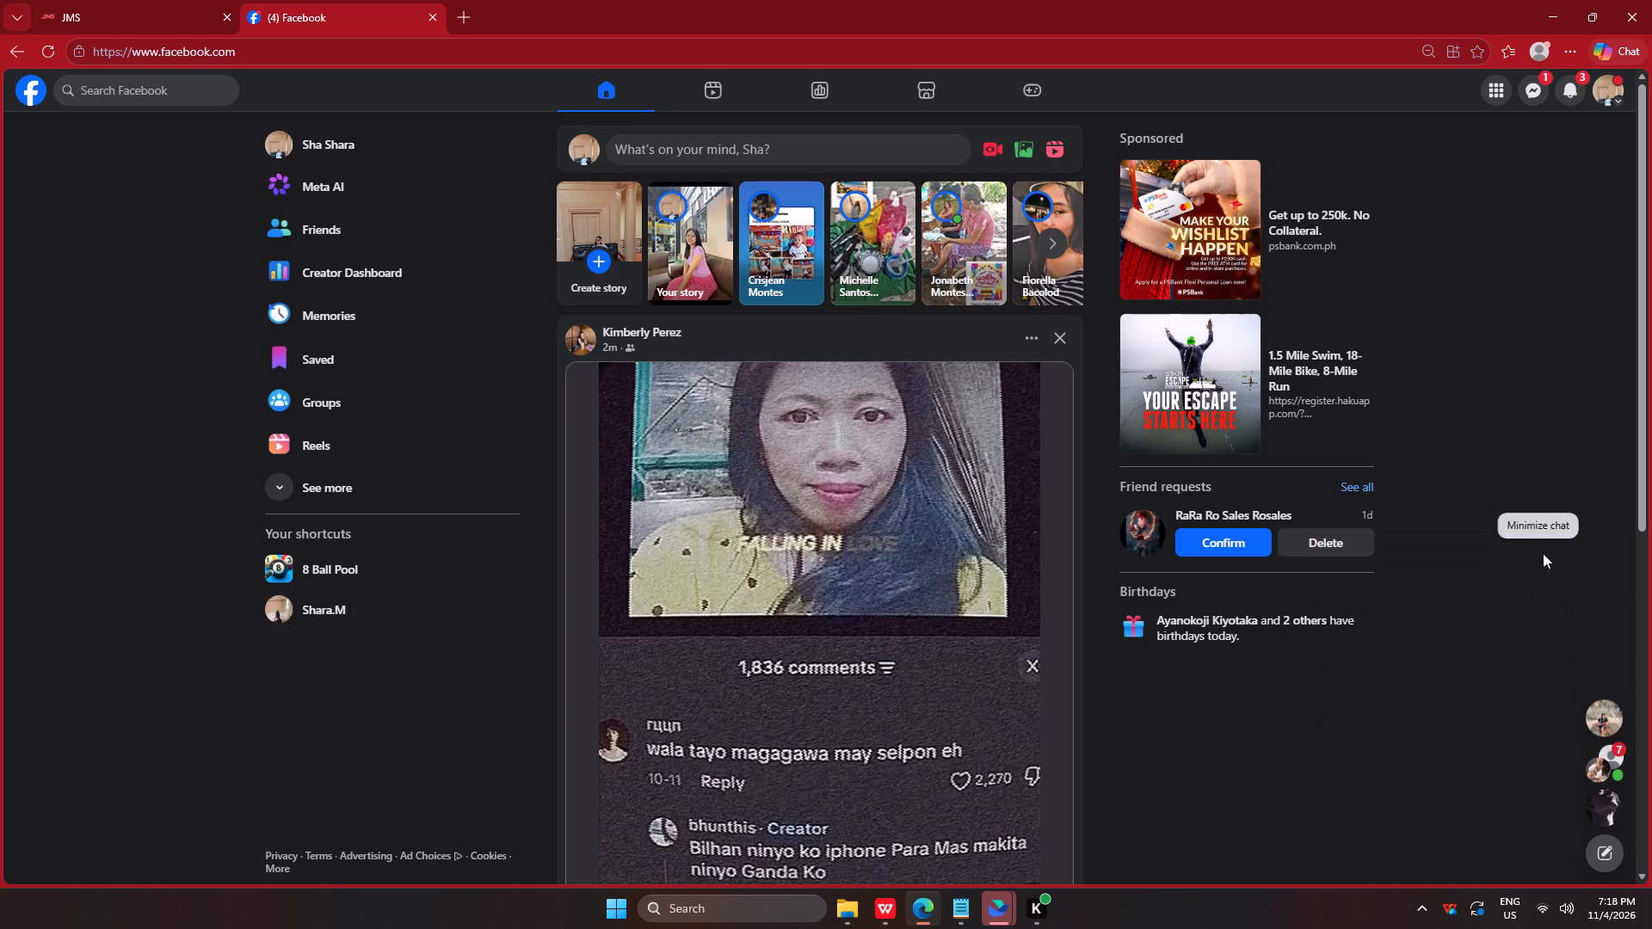
Back in JMS, clear all waybill numbers from the Print AWB query filter in Return management.
{"action": "left_click", "coordinate": [134, 28]}
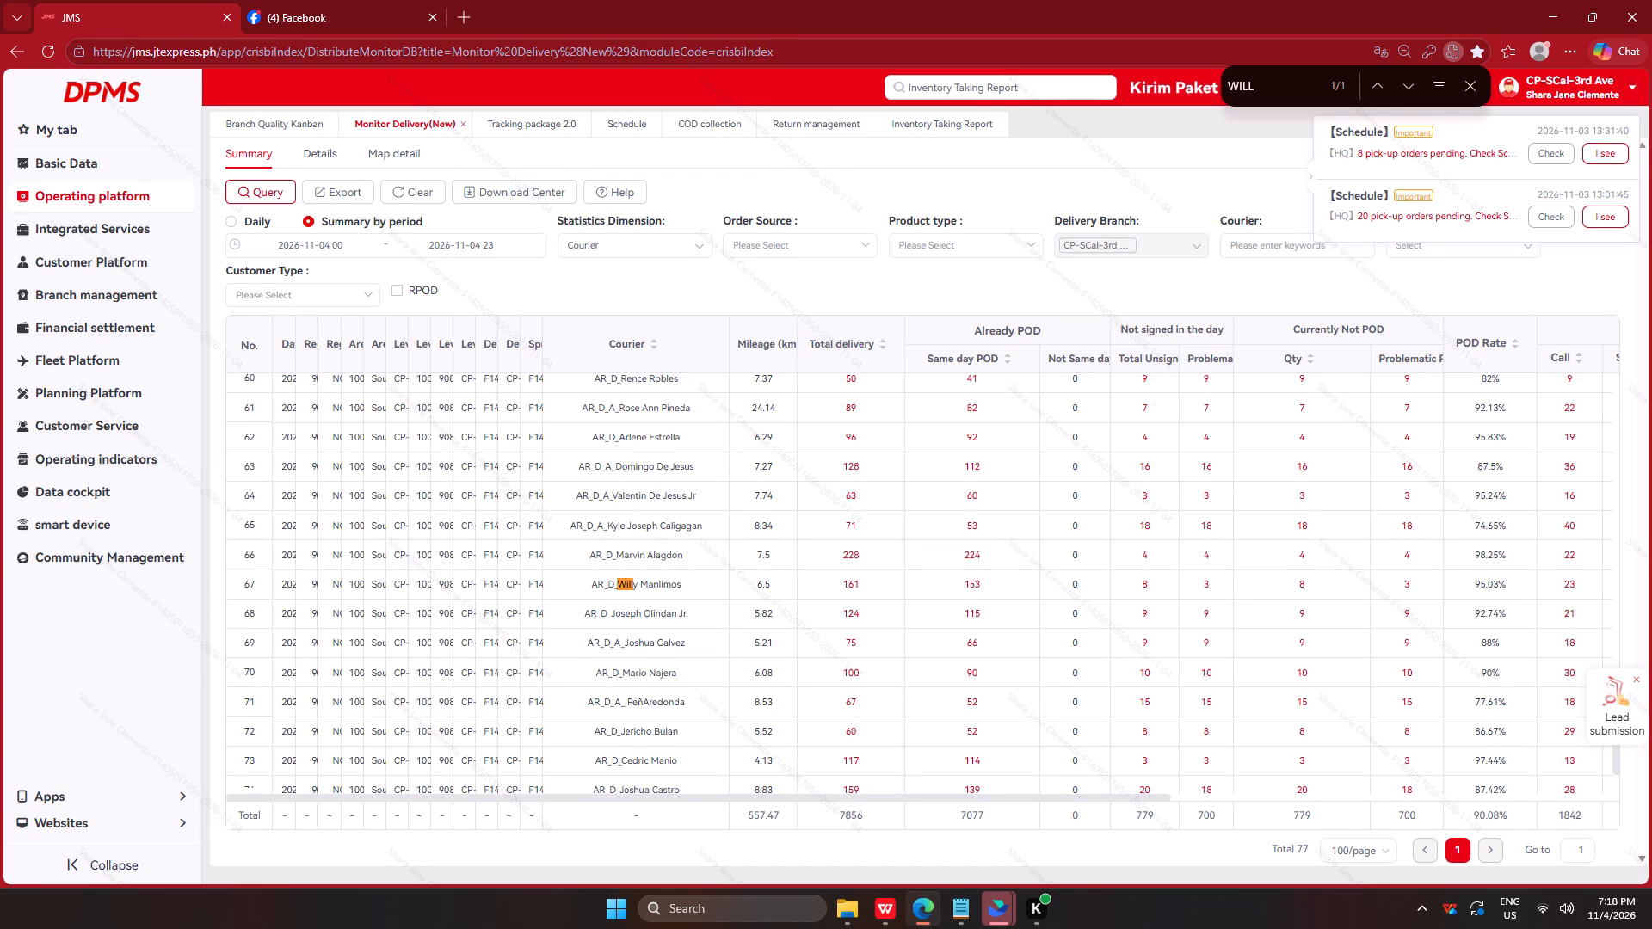
{"action": "left_click", "coordinate": [803, 120]}
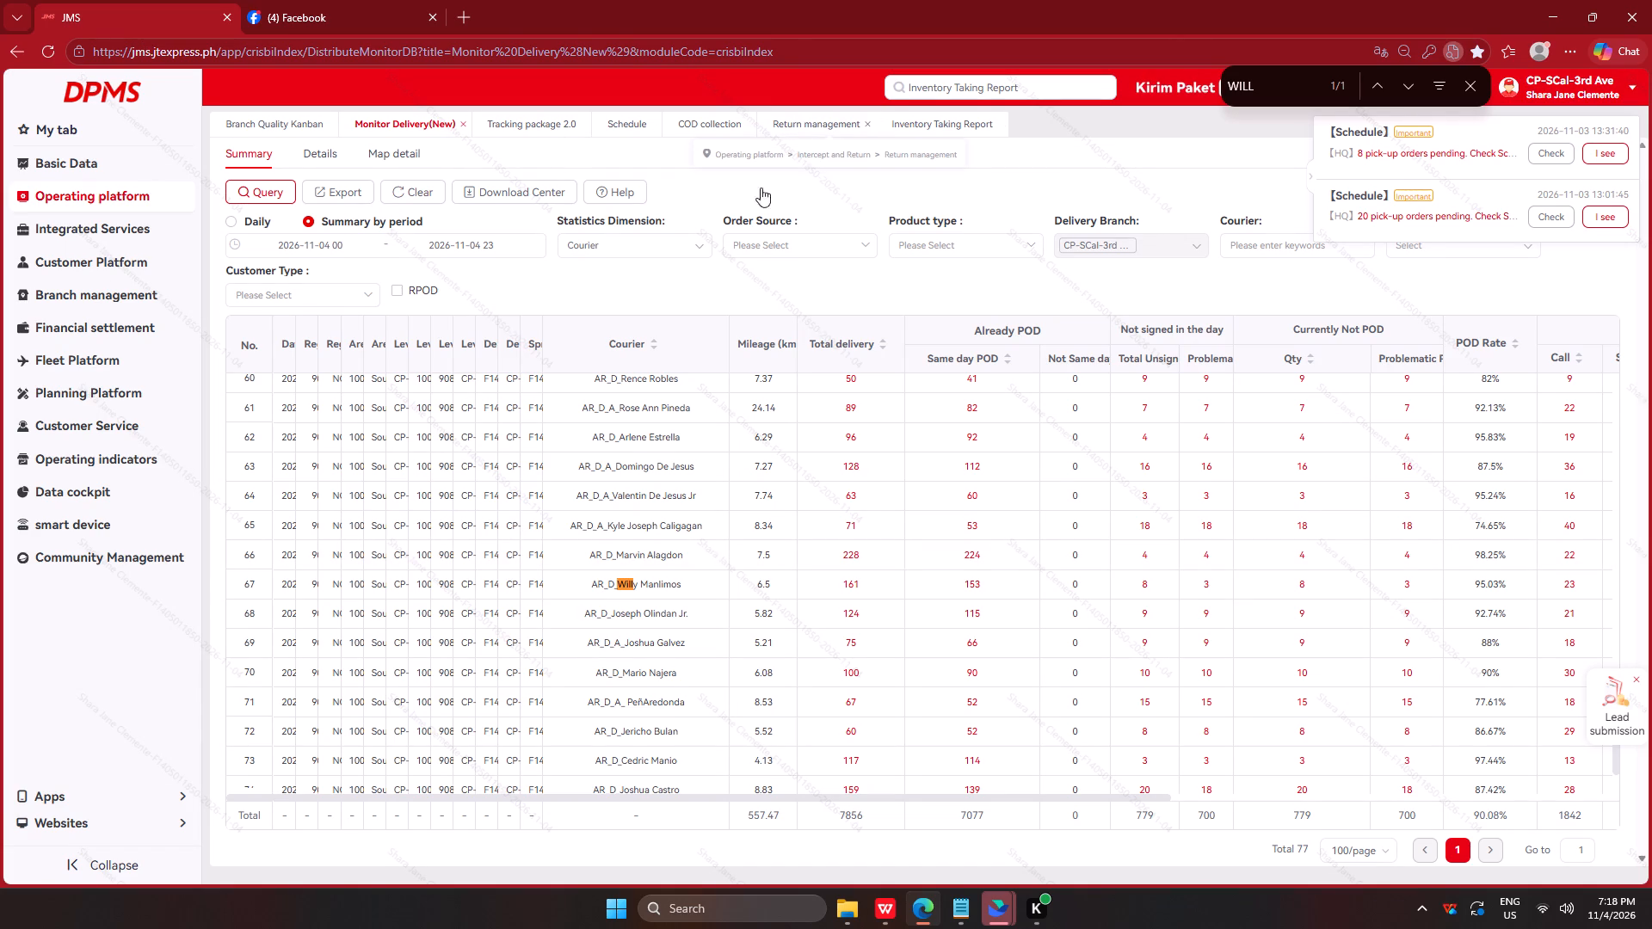
{"action": "left_click", "coordinate": [527, 255]}
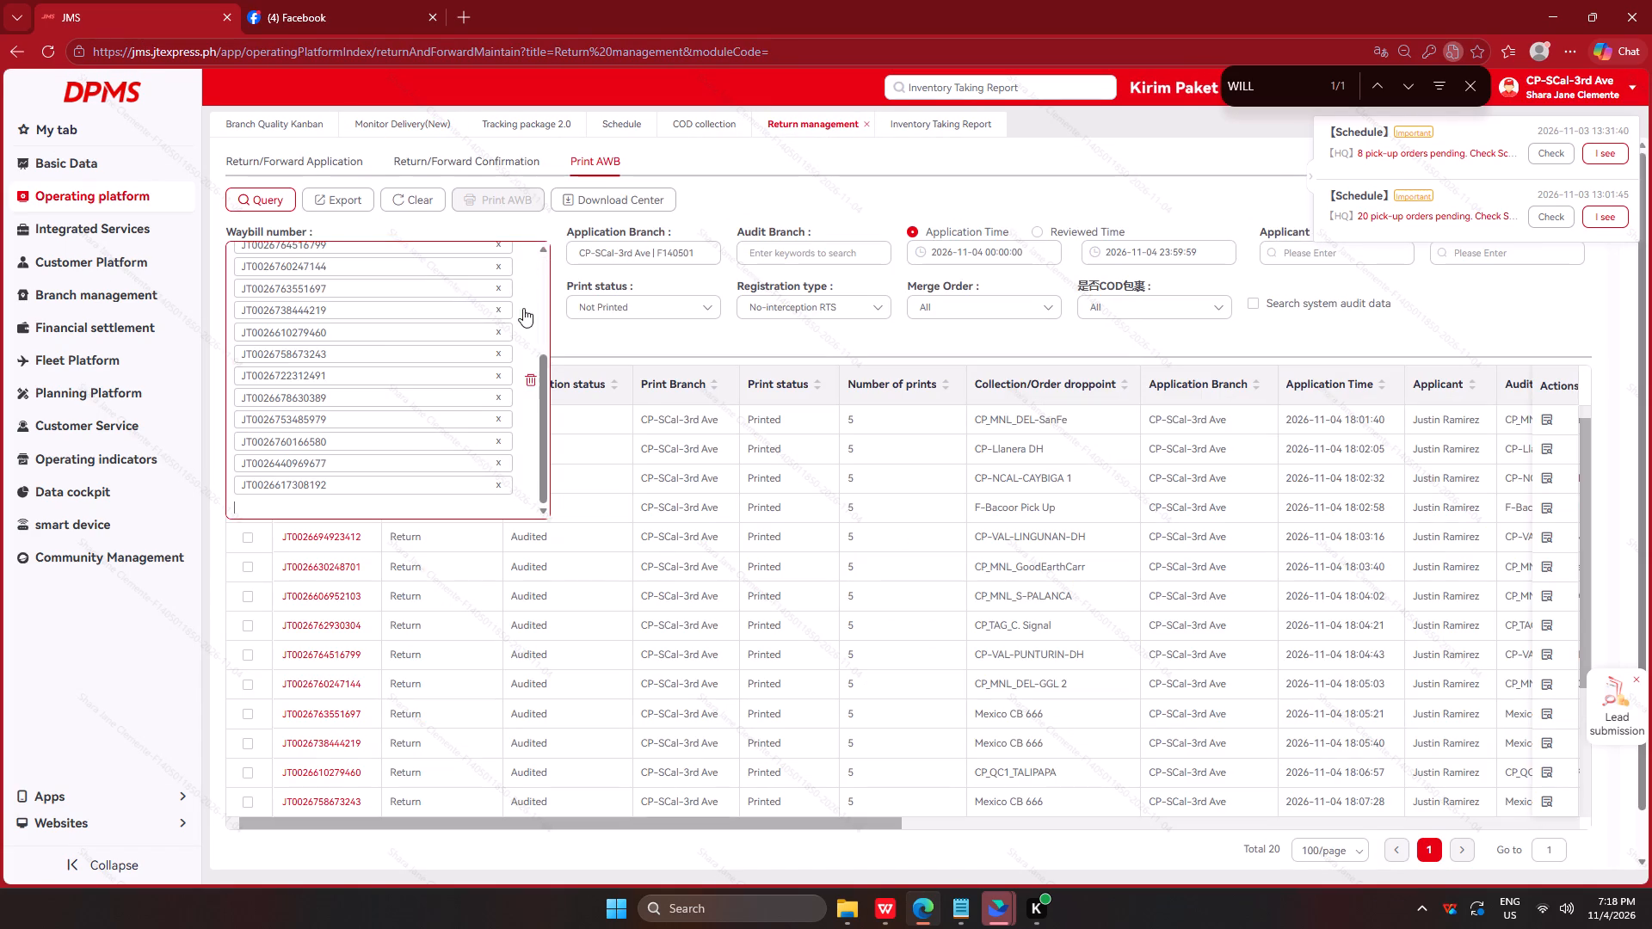
{"action": "left_click", "coordinate": [533, 375]}
Open the Google Sheets home page from a new browser tab.
{"action": "left_click", "coordinate": [459, 16]}
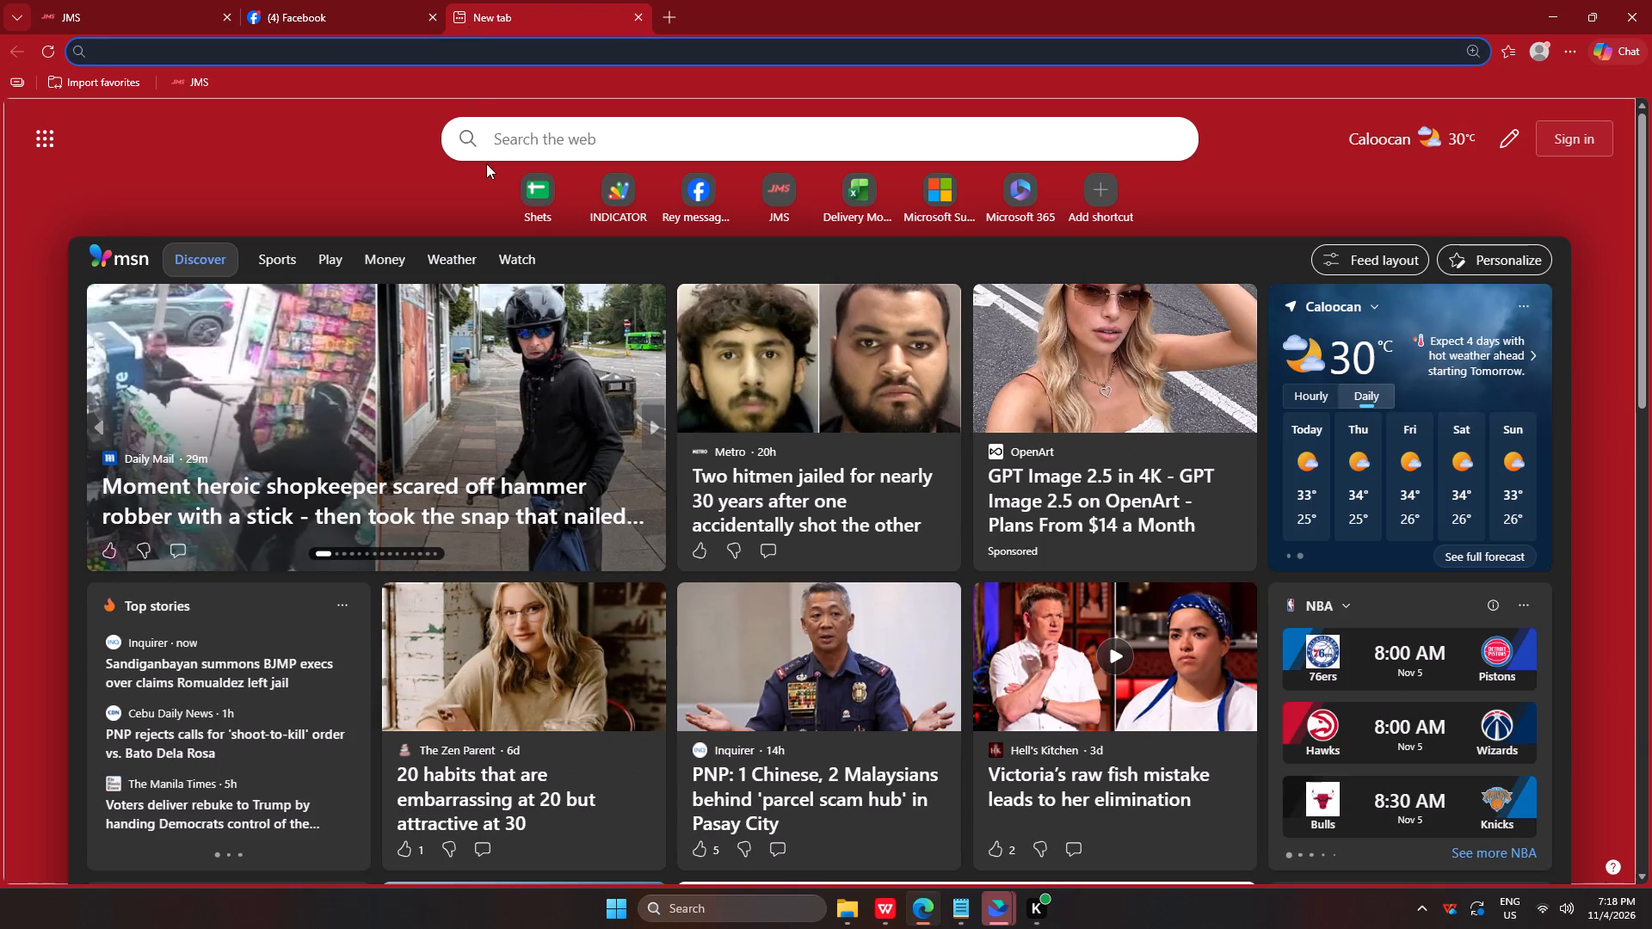
{"action": "left_click", "coordinate": [542, 194]}
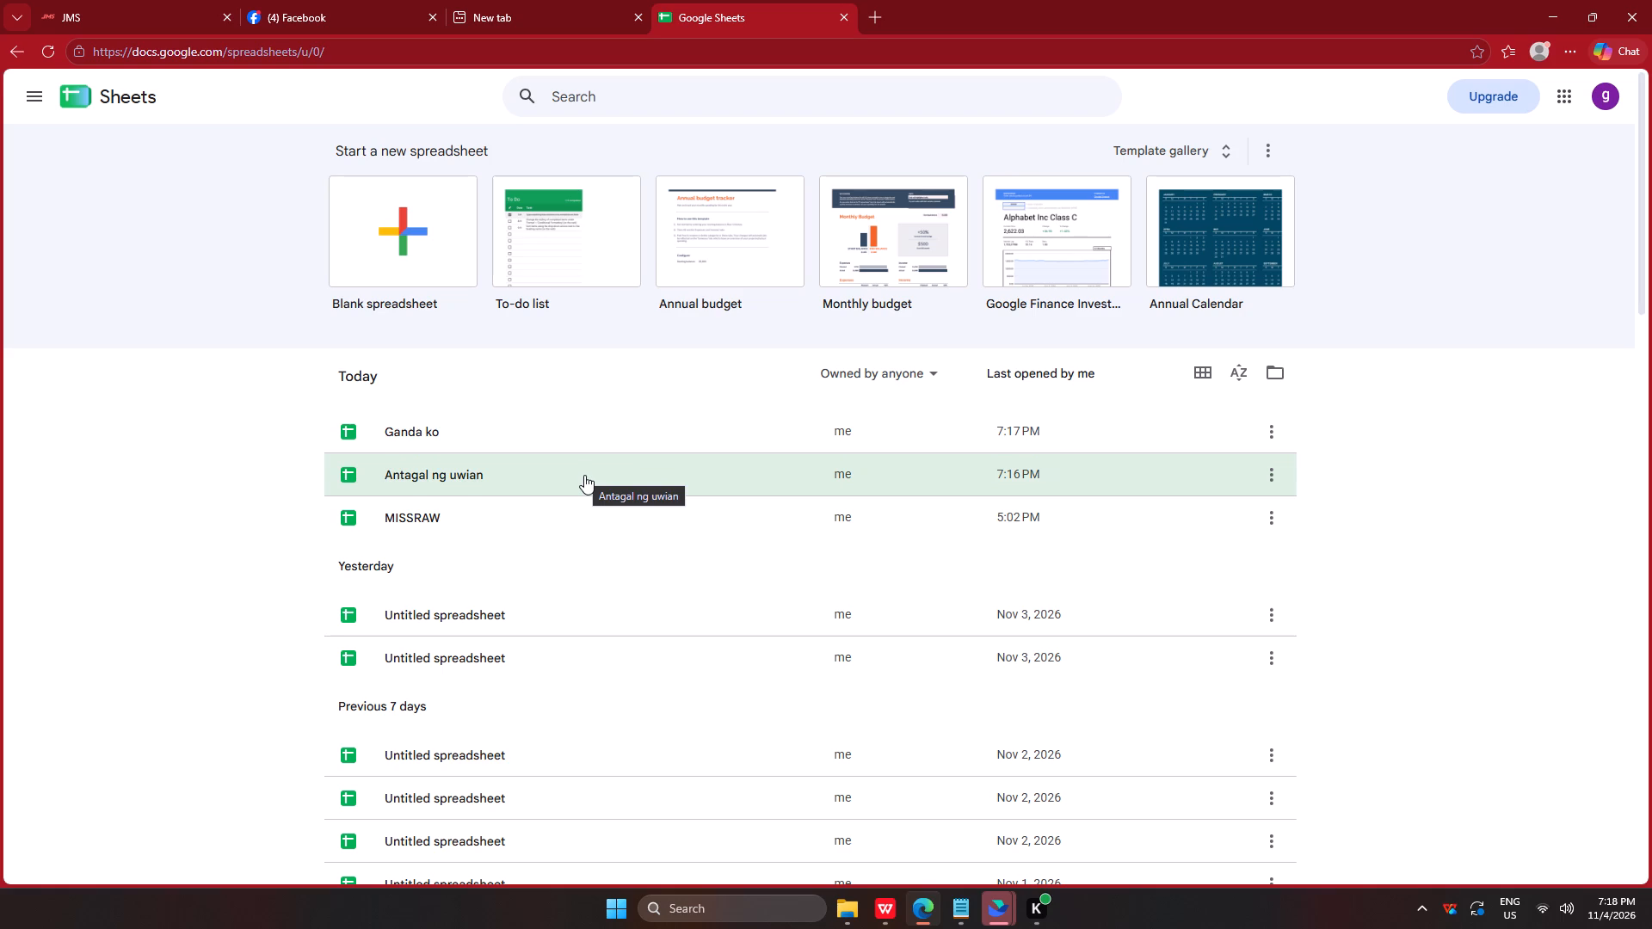
Open the spreadsheet "Antagal ng uwian" and copy the waybill list in A1:A35.
{"action": "left_click", "coordinate": [584, 475]}
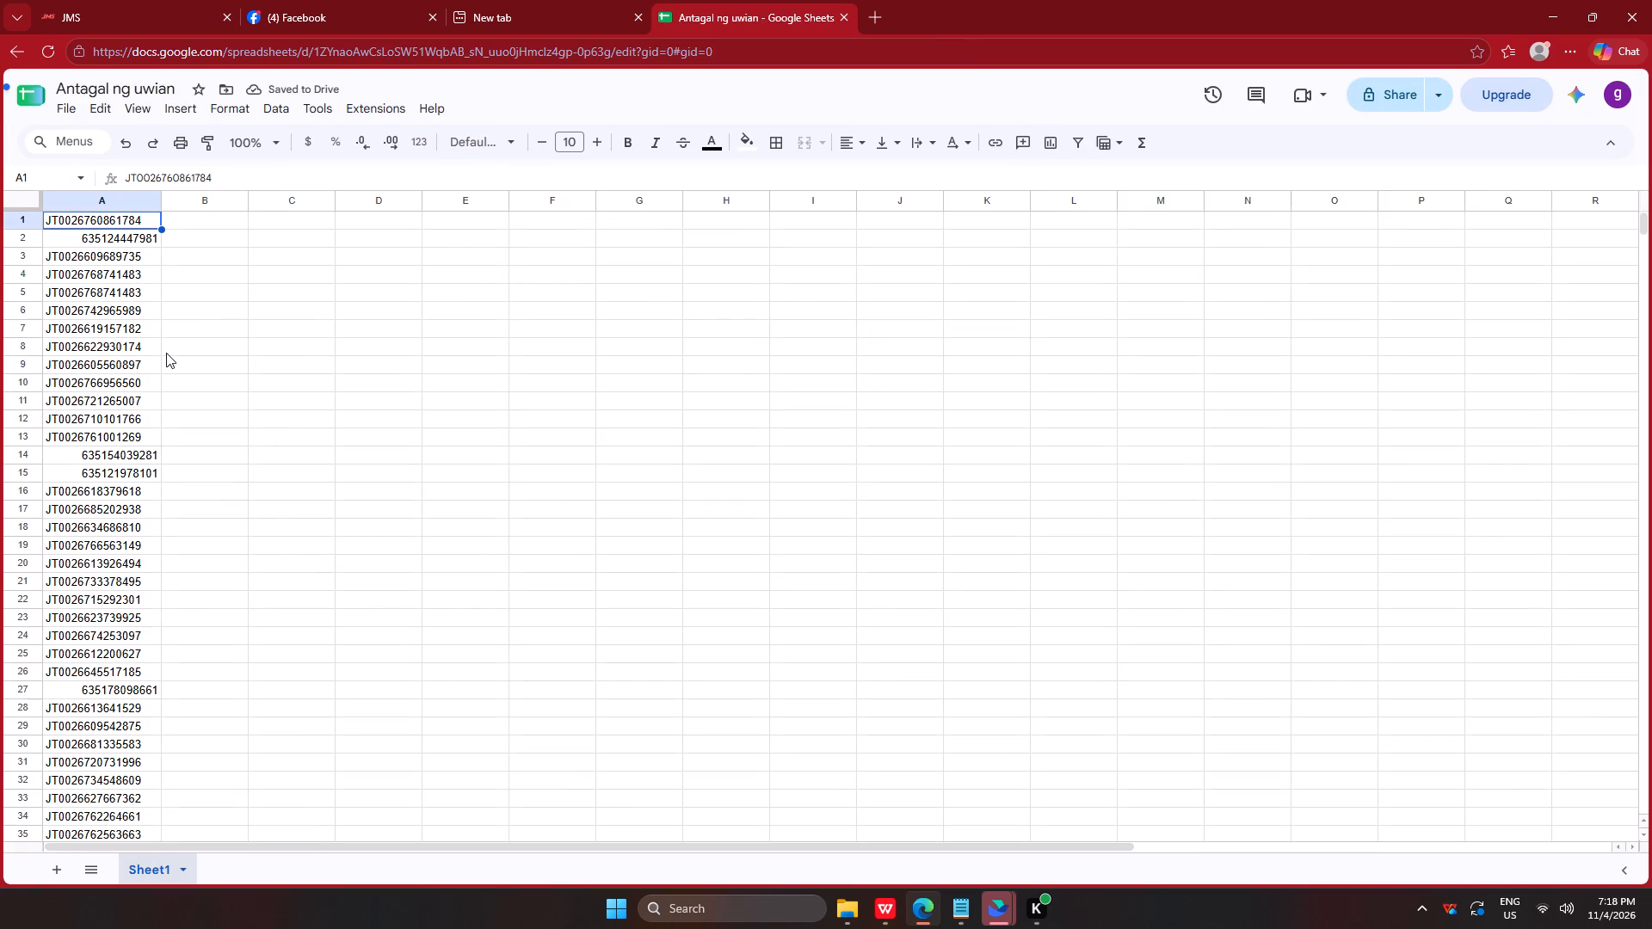
{"action": "key", "text": "ctrl+shift+Down"}
{"action": "key", "text": "ctrl+c"}
{"action": "key", "text": "ctrl+c"}
{"action": "key", "text": "ctrl+c"}
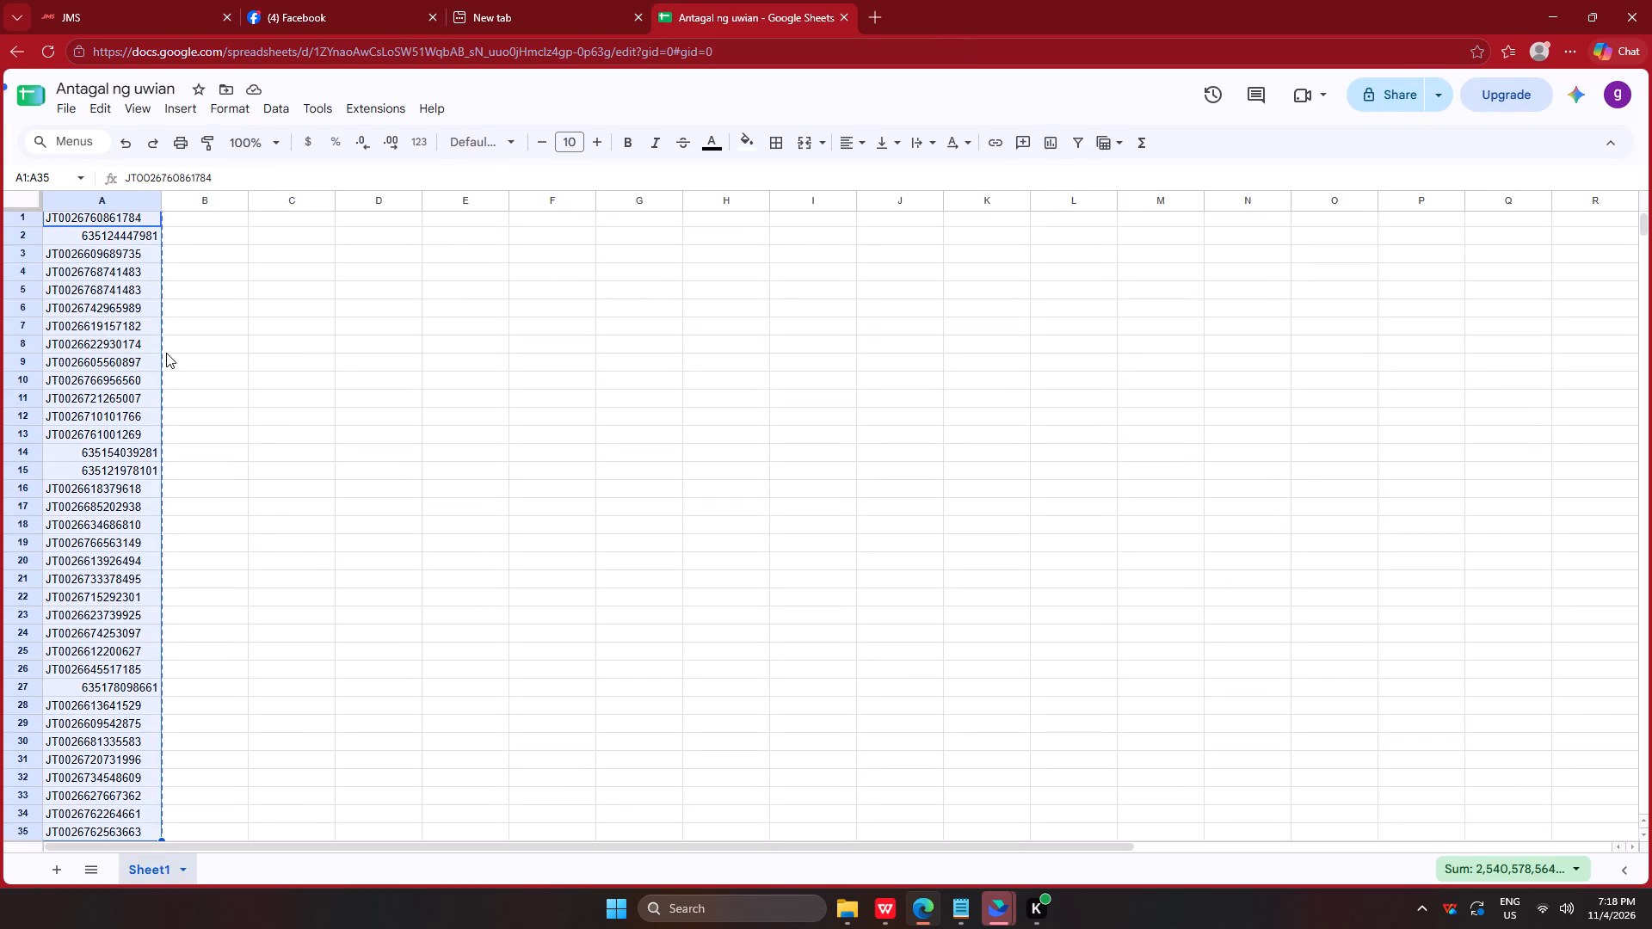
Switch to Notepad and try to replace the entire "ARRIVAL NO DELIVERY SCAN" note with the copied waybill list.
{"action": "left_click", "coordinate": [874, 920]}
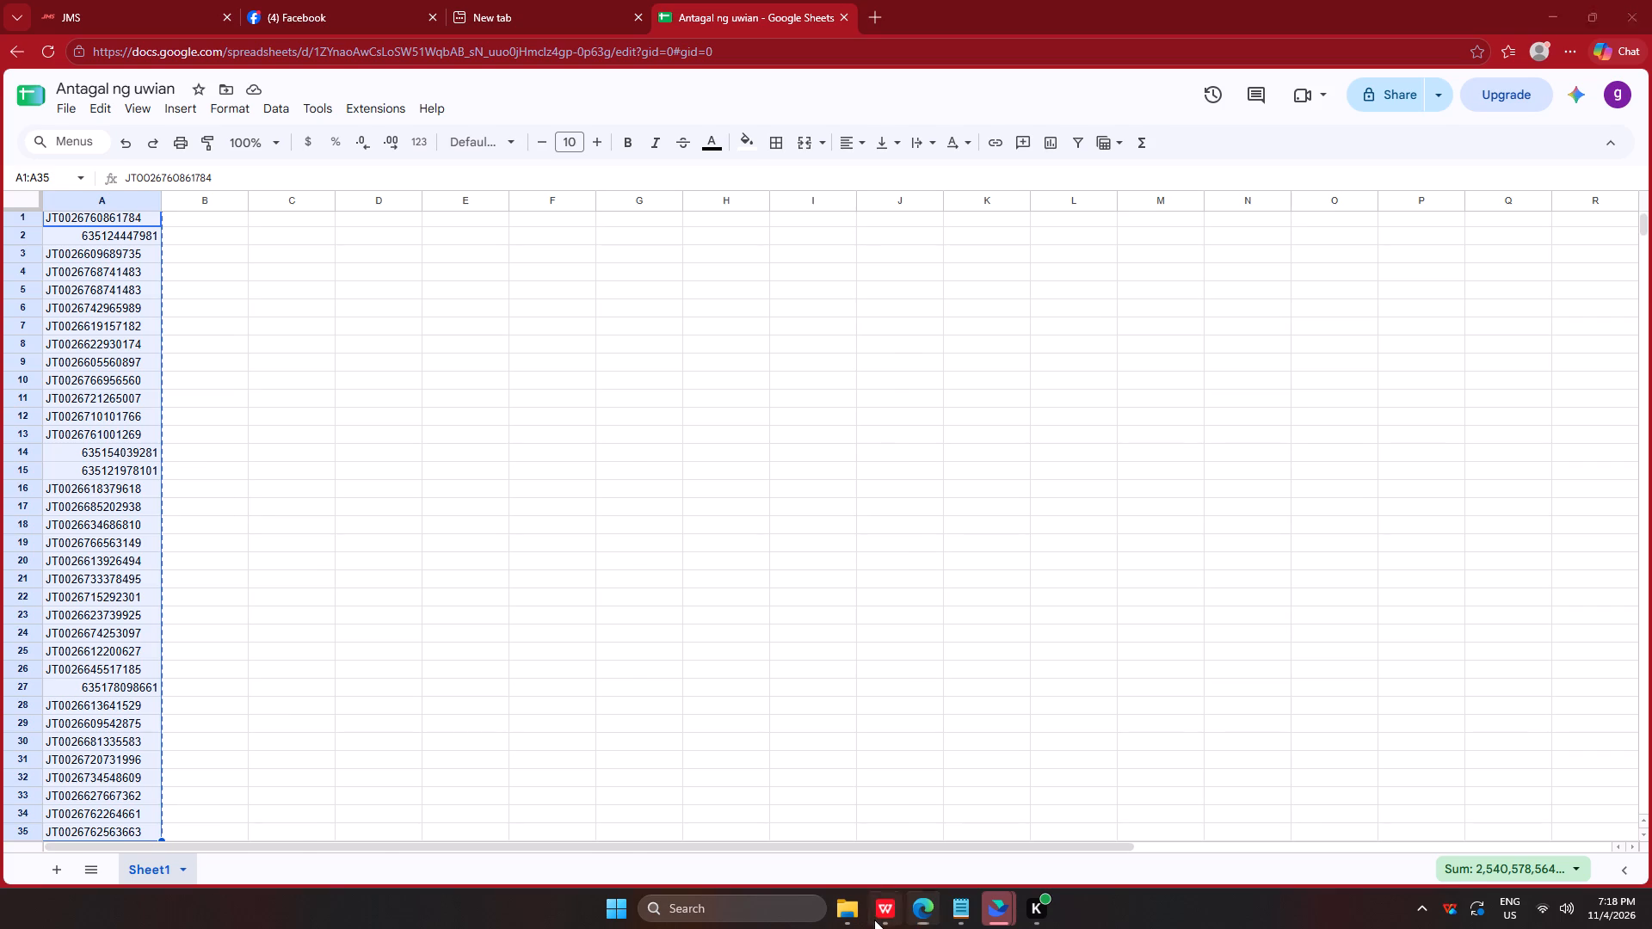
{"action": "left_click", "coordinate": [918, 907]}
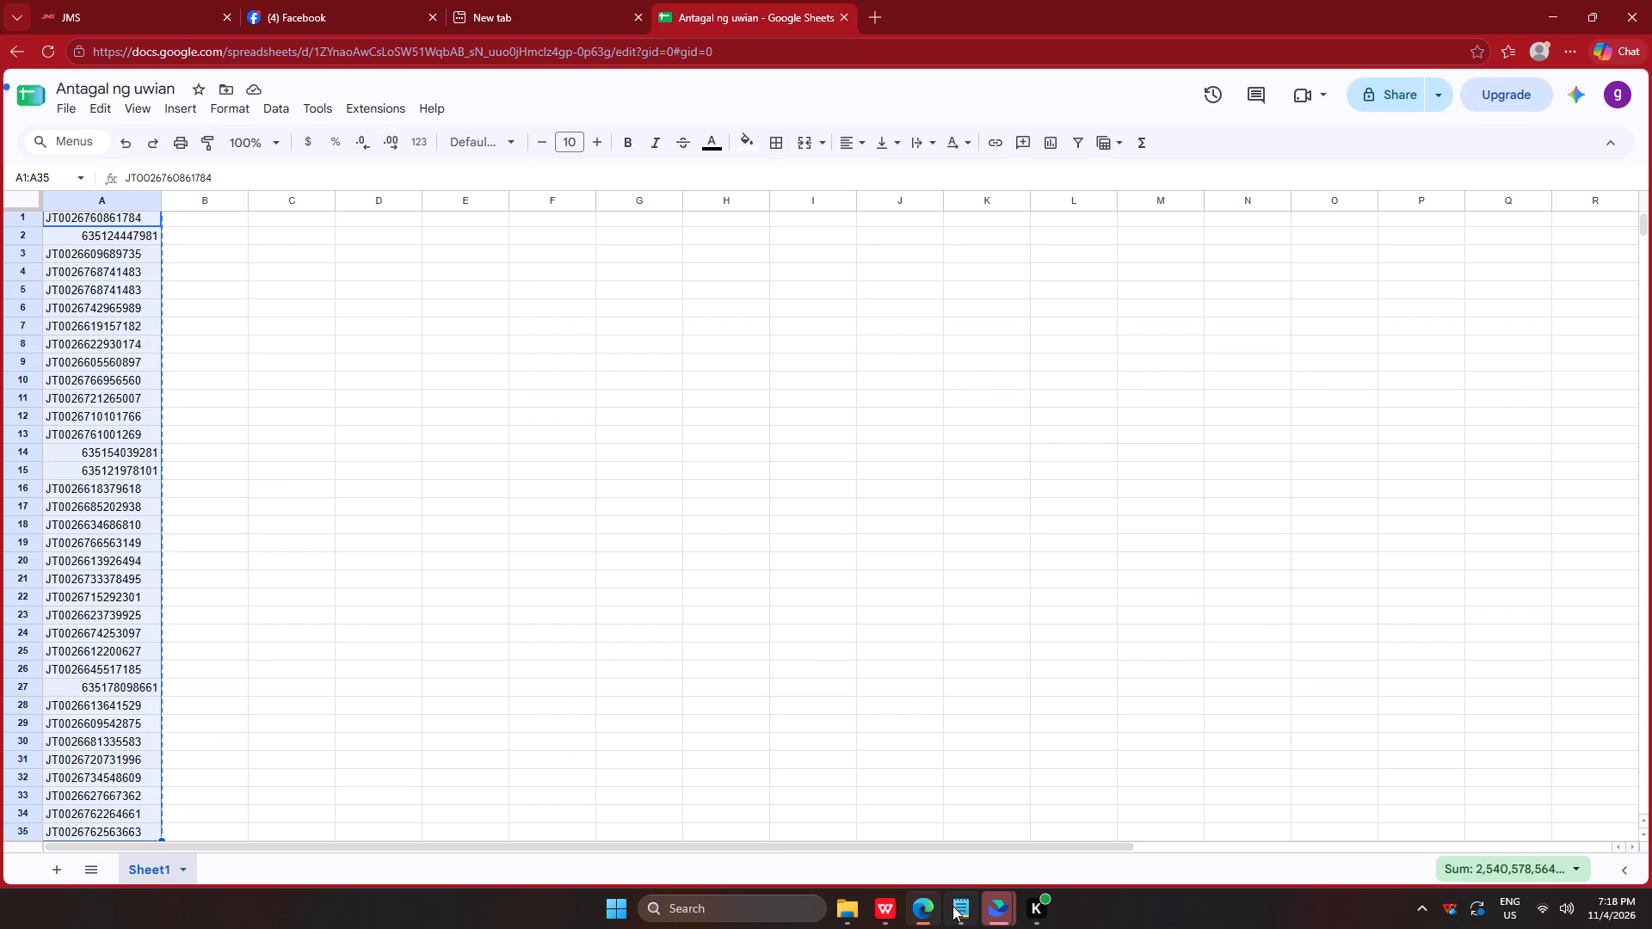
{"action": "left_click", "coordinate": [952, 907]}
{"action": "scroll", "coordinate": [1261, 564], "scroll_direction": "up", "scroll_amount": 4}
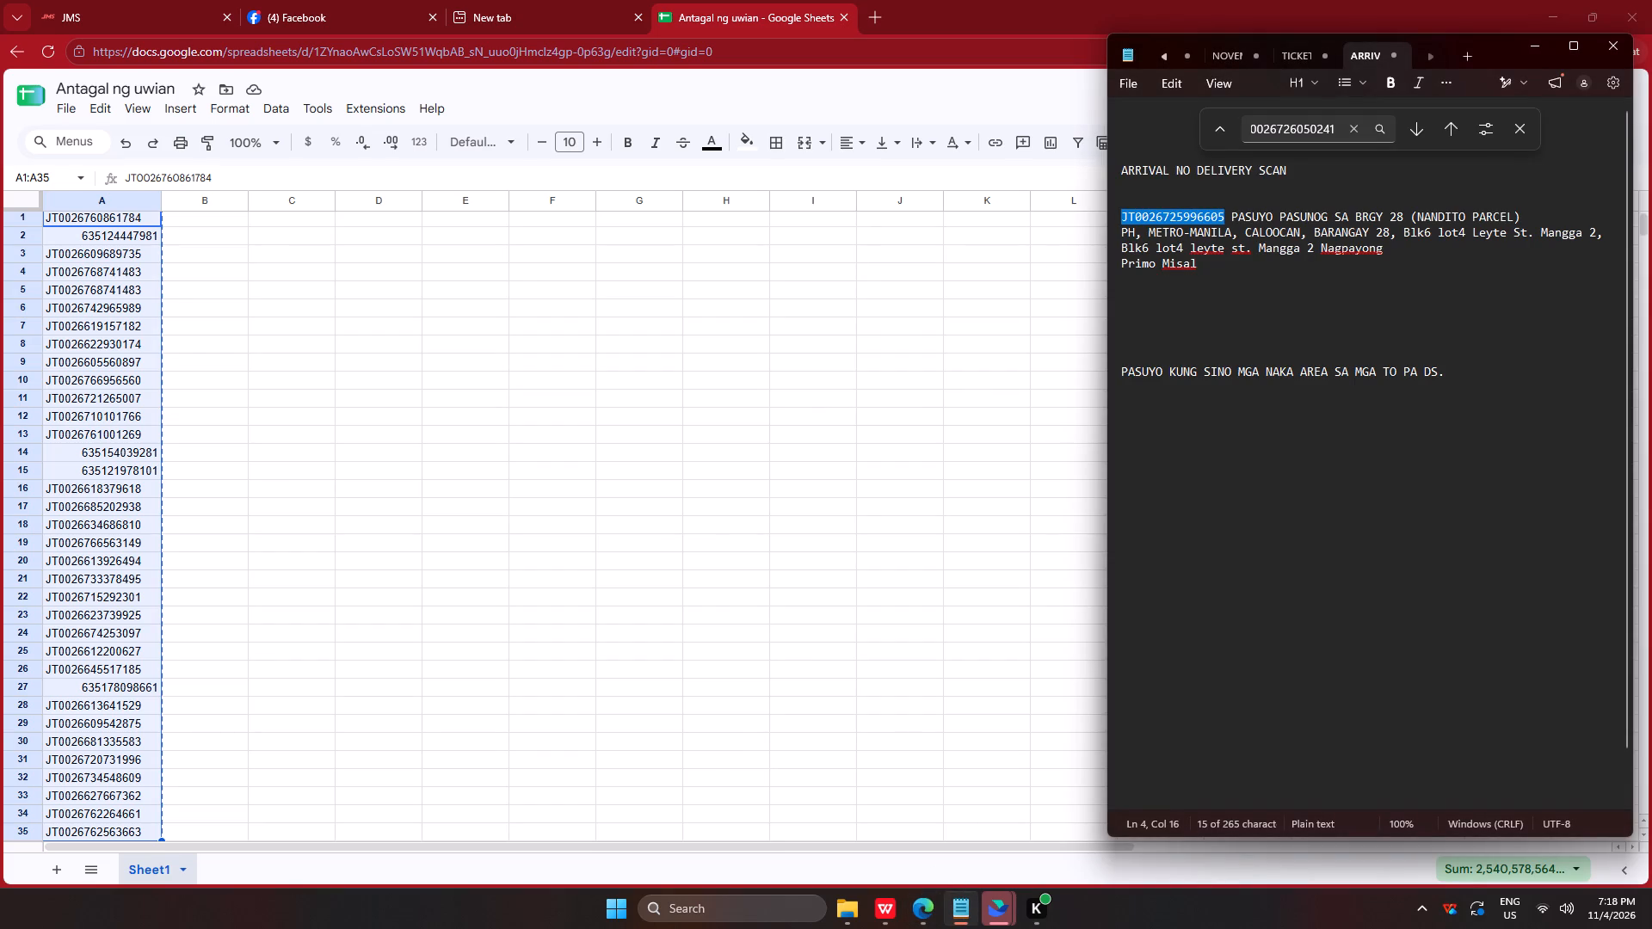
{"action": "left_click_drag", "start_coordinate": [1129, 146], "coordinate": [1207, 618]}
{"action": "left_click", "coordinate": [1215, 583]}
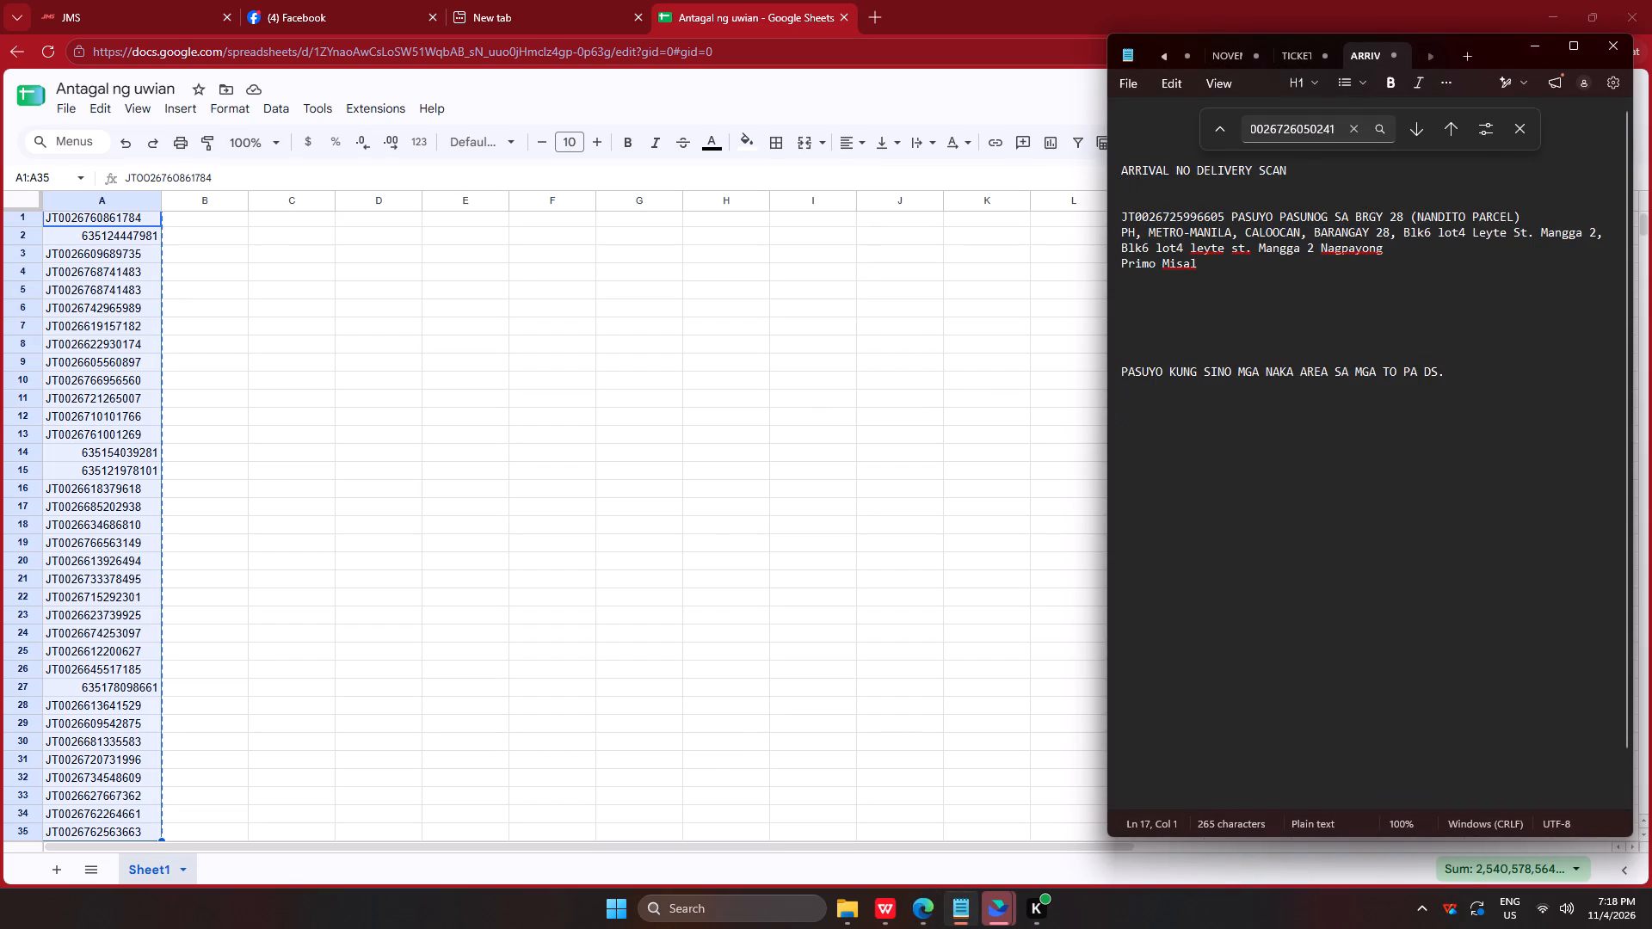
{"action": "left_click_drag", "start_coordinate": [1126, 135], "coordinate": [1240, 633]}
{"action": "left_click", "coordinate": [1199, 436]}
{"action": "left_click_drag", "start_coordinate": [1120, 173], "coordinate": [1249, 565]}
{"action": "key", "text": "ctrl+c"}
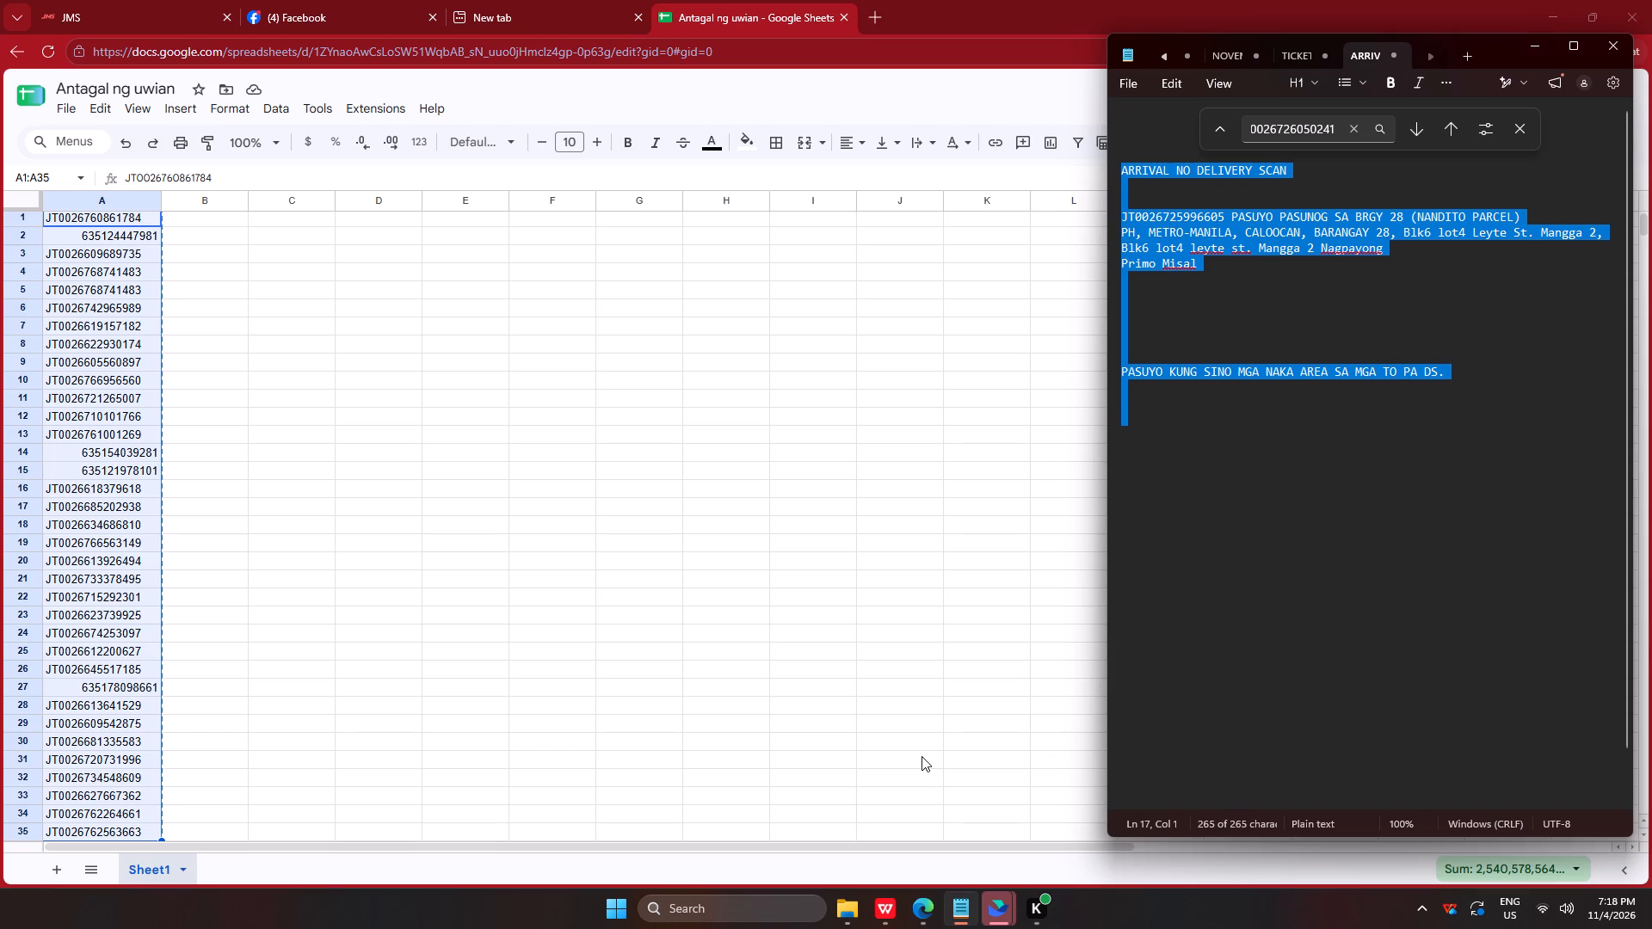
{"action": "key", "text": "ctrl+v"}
Copy A1:A35 from the spreadsheet again and replace all text of the "ARRIVAL NO DELIVERY SCAN" note in Notepad with it.
{"action": "left_click", "coordinate": [345, 402]}
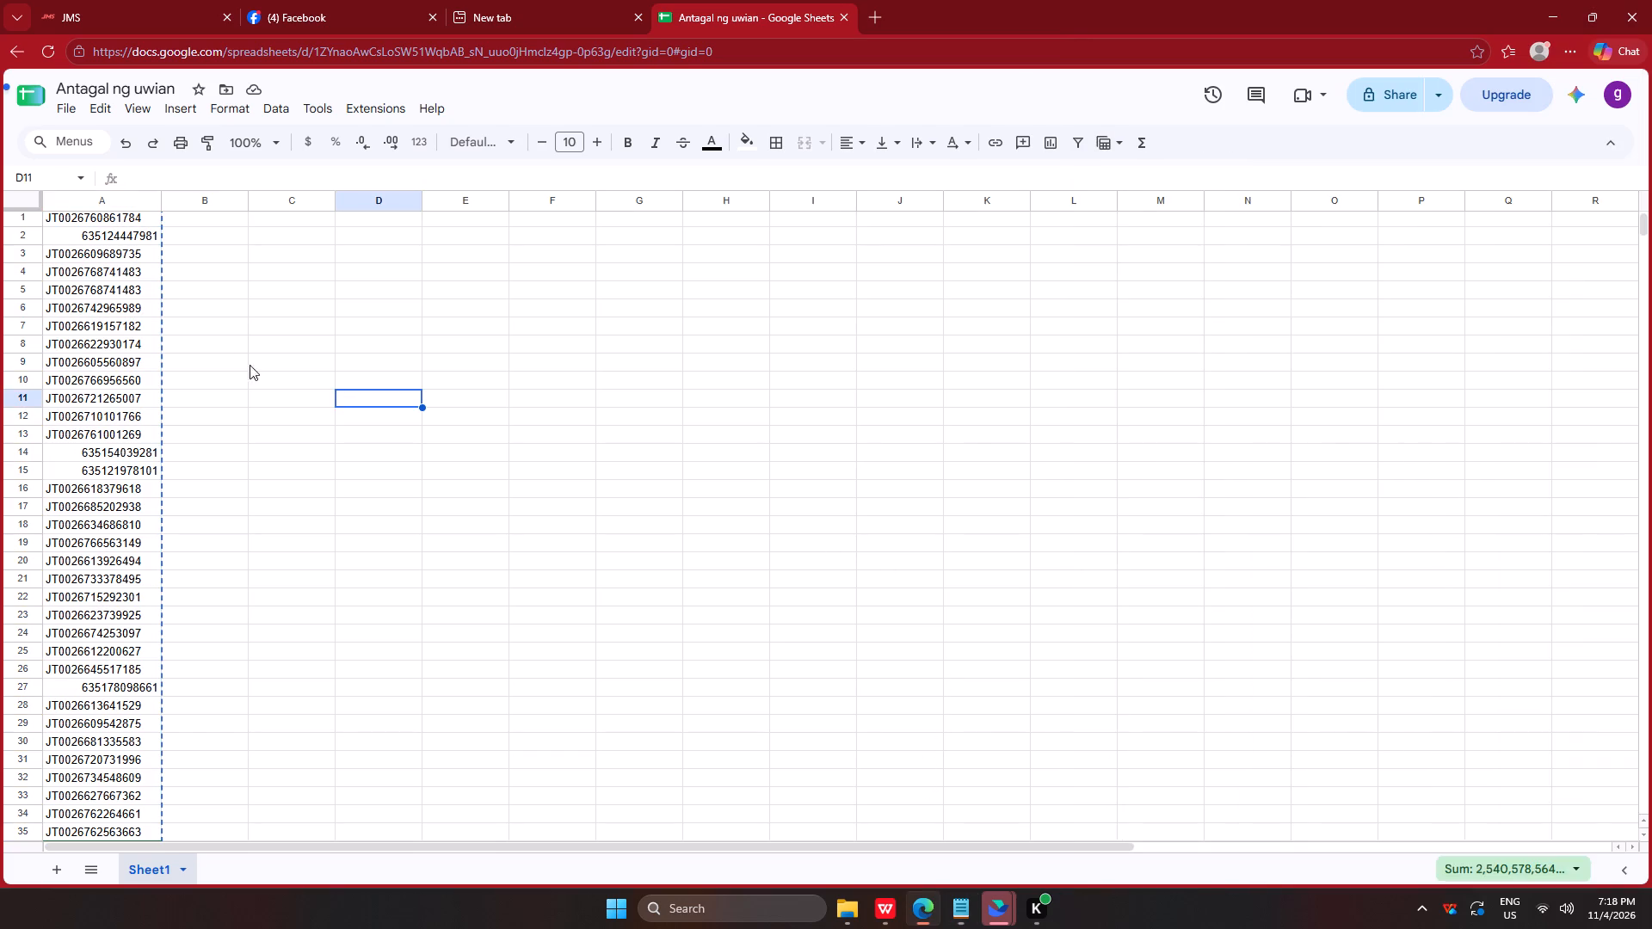
{"action": "left_click", "coordinate": [114, 218]}
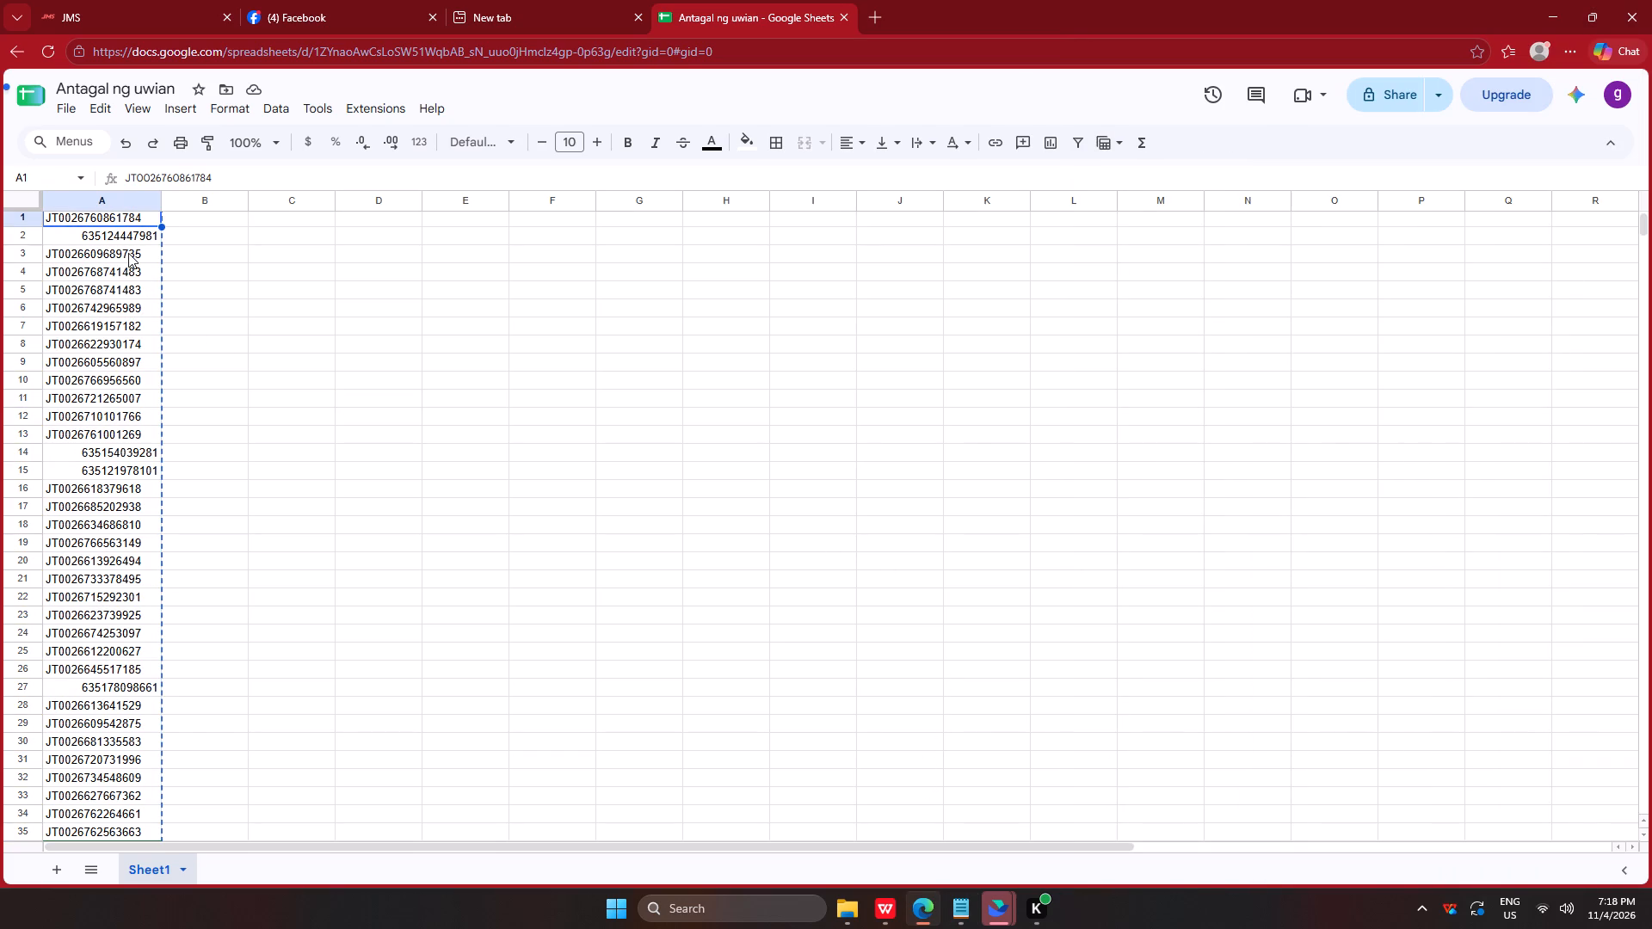
{"action": "key", "text": "ctrl+shift+Down"}
{"action": "key", "text": "ctrl+c"}
{"action": "key", "text": "ctrl+c"}
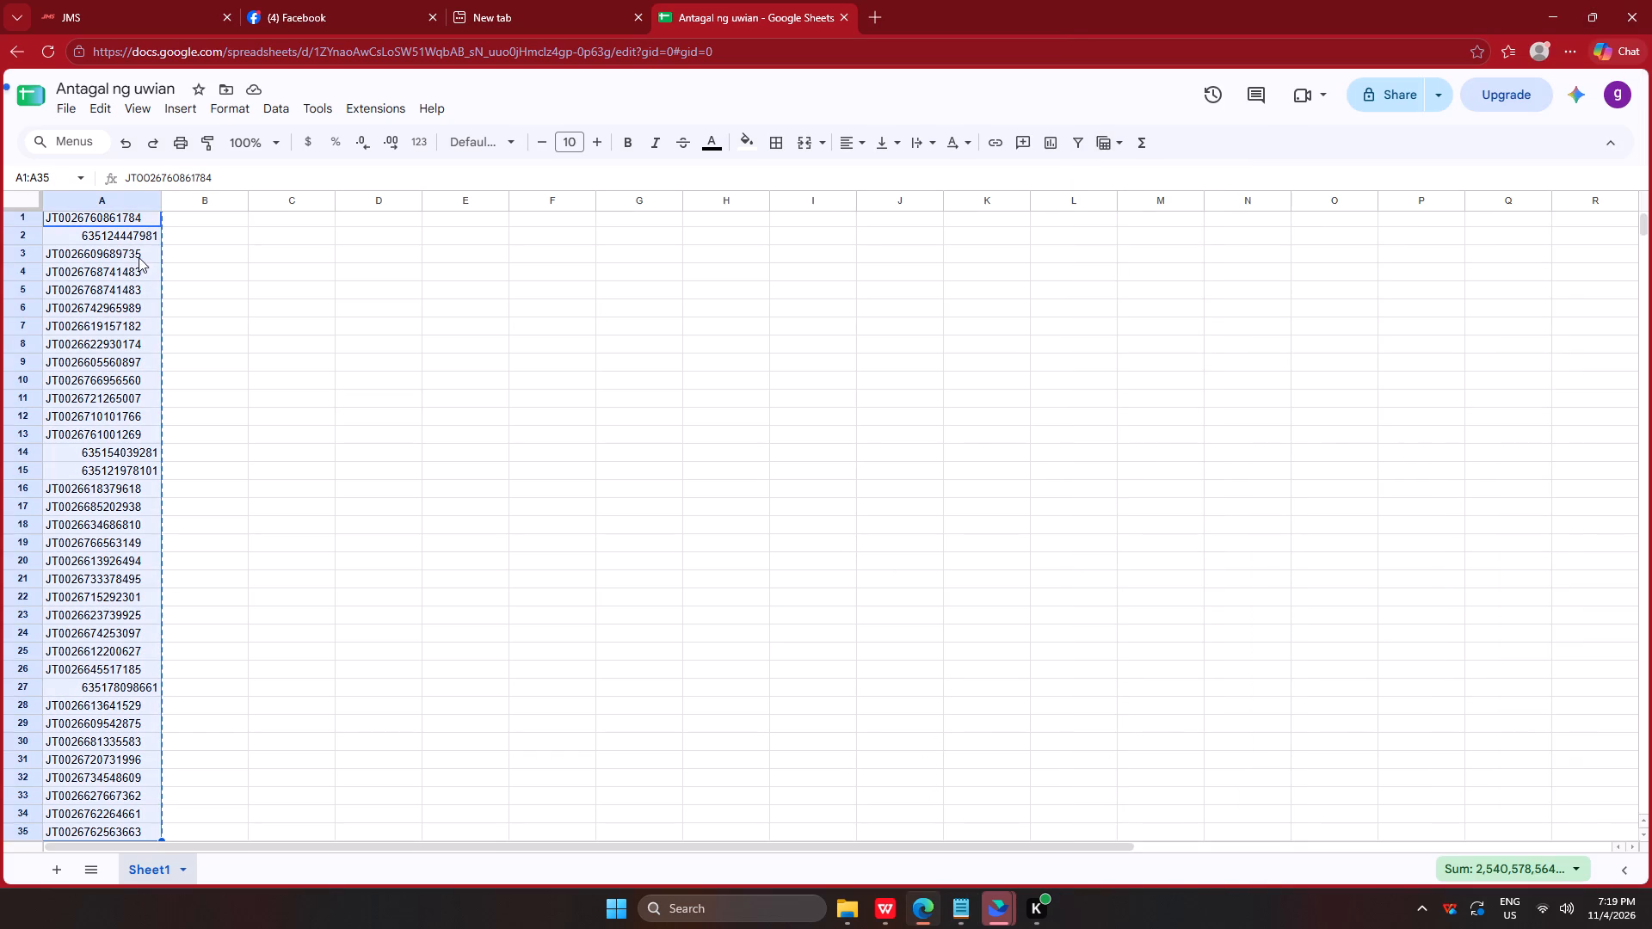
{"action": "left_click", "coordinate": [970, 889]}
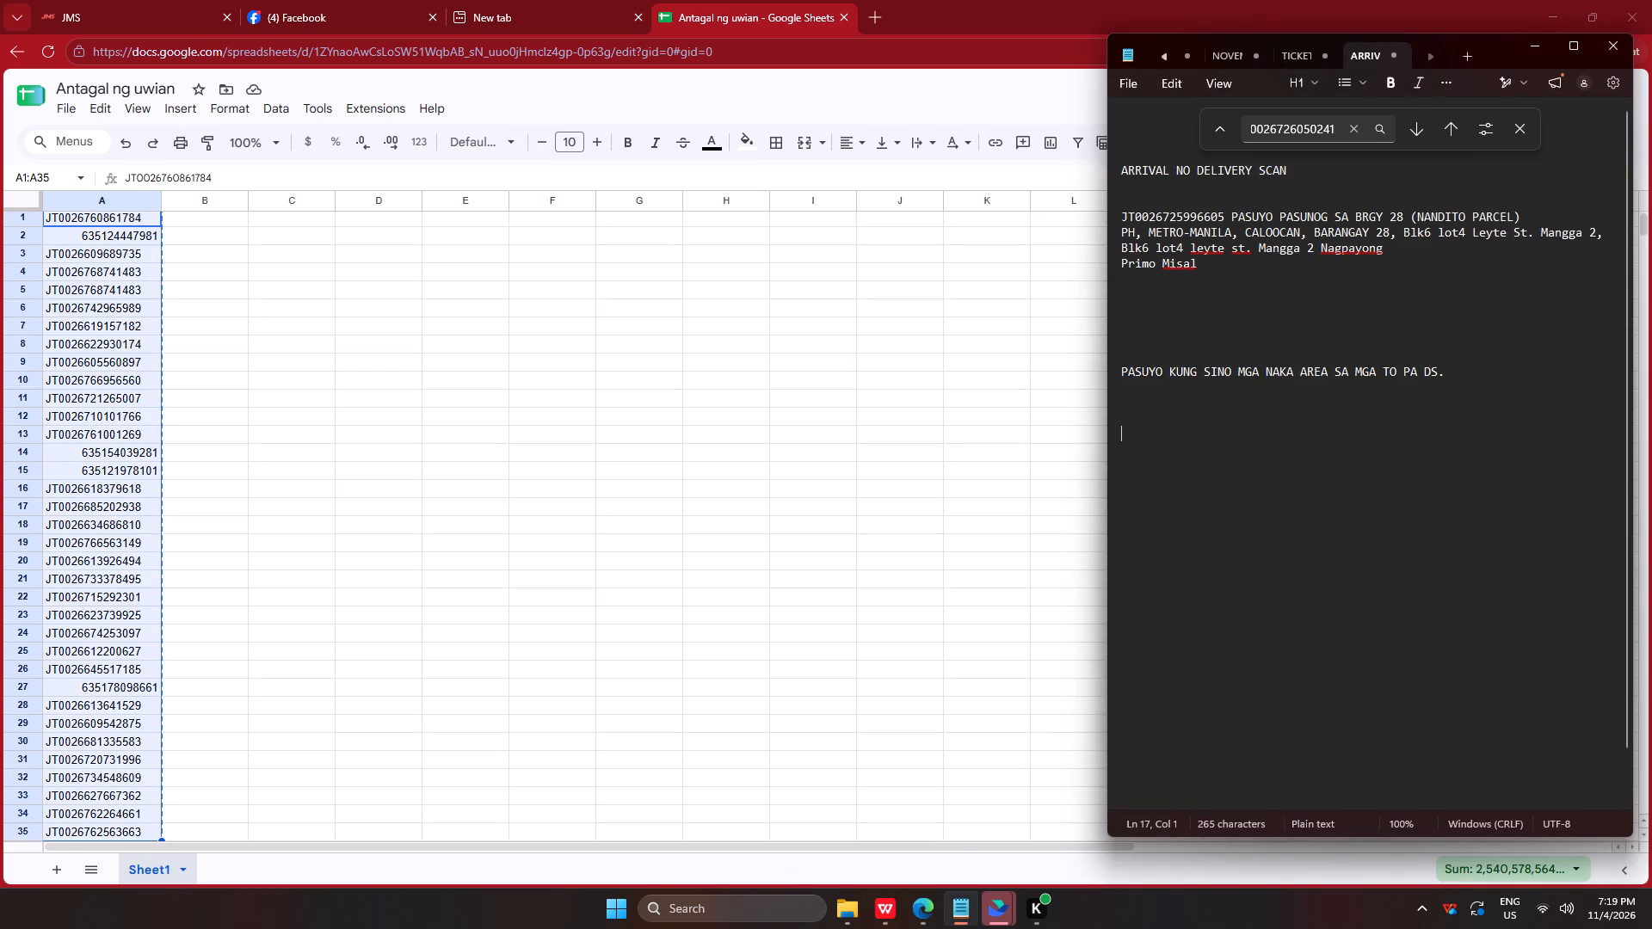
{"action": "left_click_drag", "start_coordinate": [1133, 147], "coordinate": [1145, 240]}
{"action": "left_click_drag", "start_coordinate": [1182, 528], "coordinate": [1187, 510]}
{"action": "left_click_drag", "start_coordinate": [1112, 164], "coordinate": [1193, 397]}
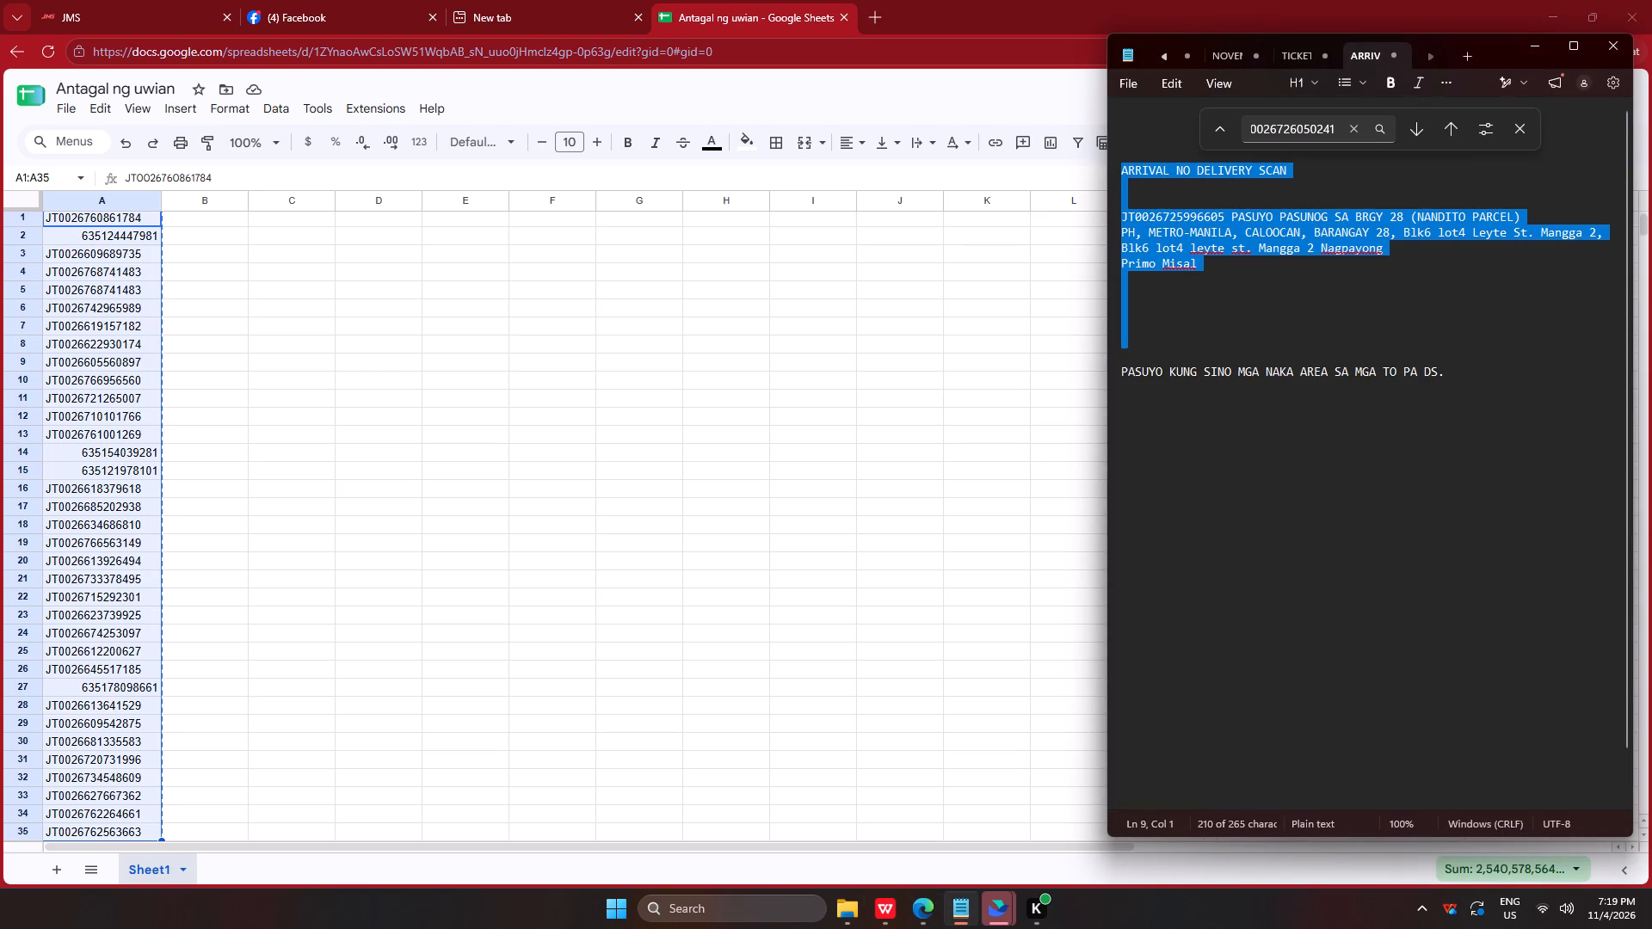
{"action": "left_click_drag", "start_coordinate": [1193, 397], "coordinate": [1220, 618]}
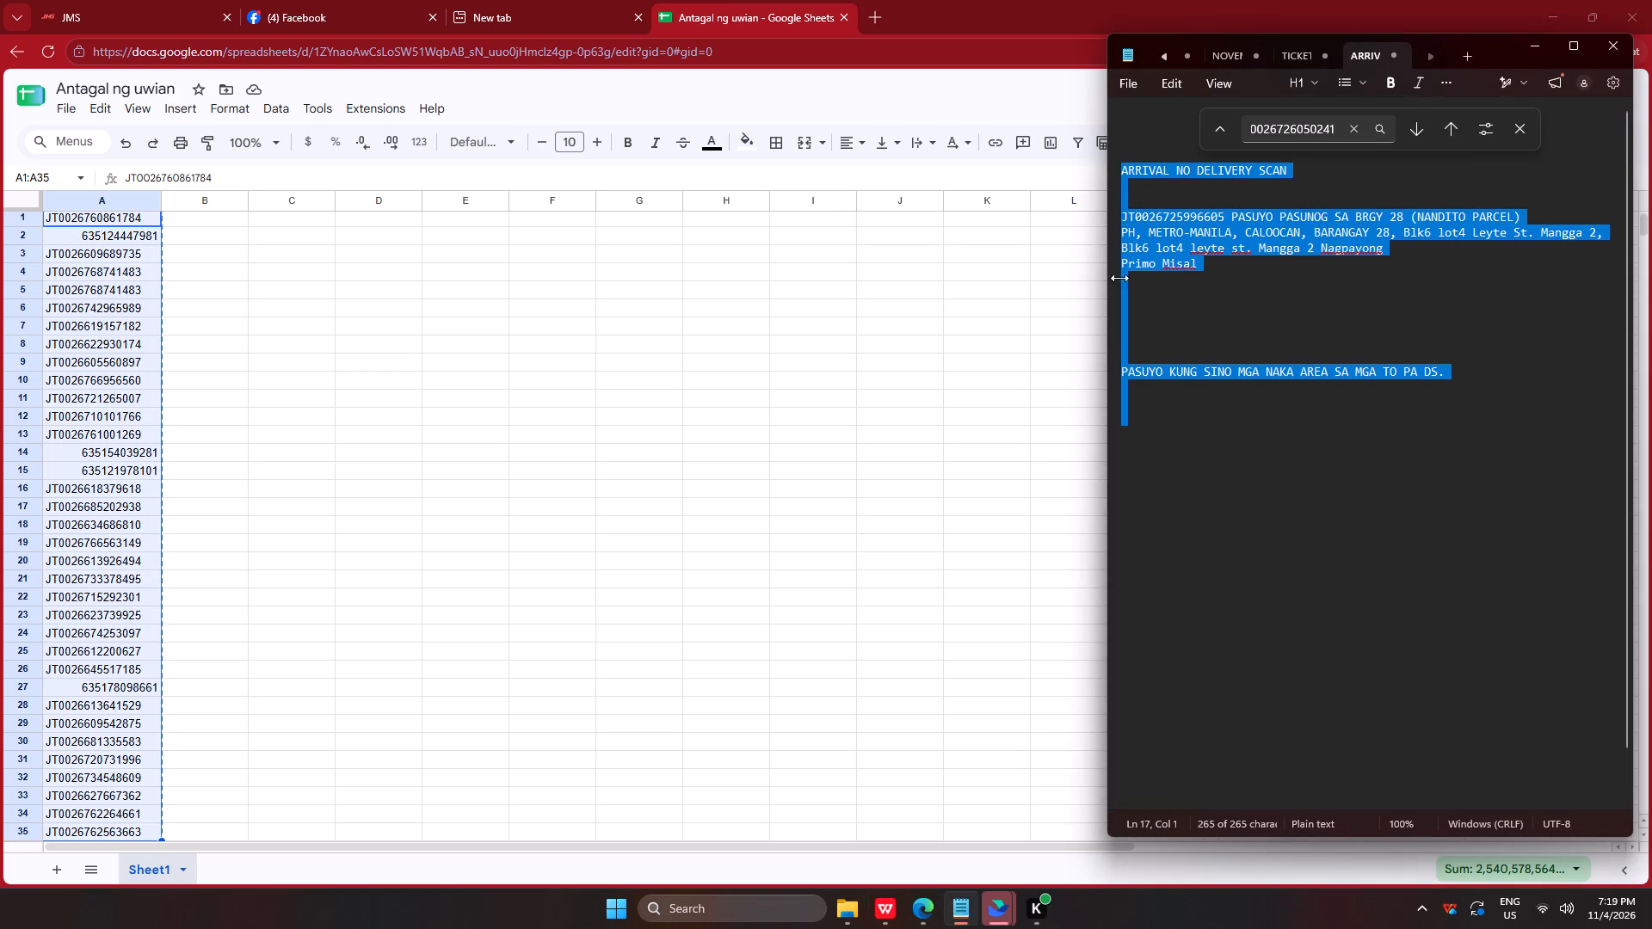
{"action": "key", "text": "ctrl+v"}
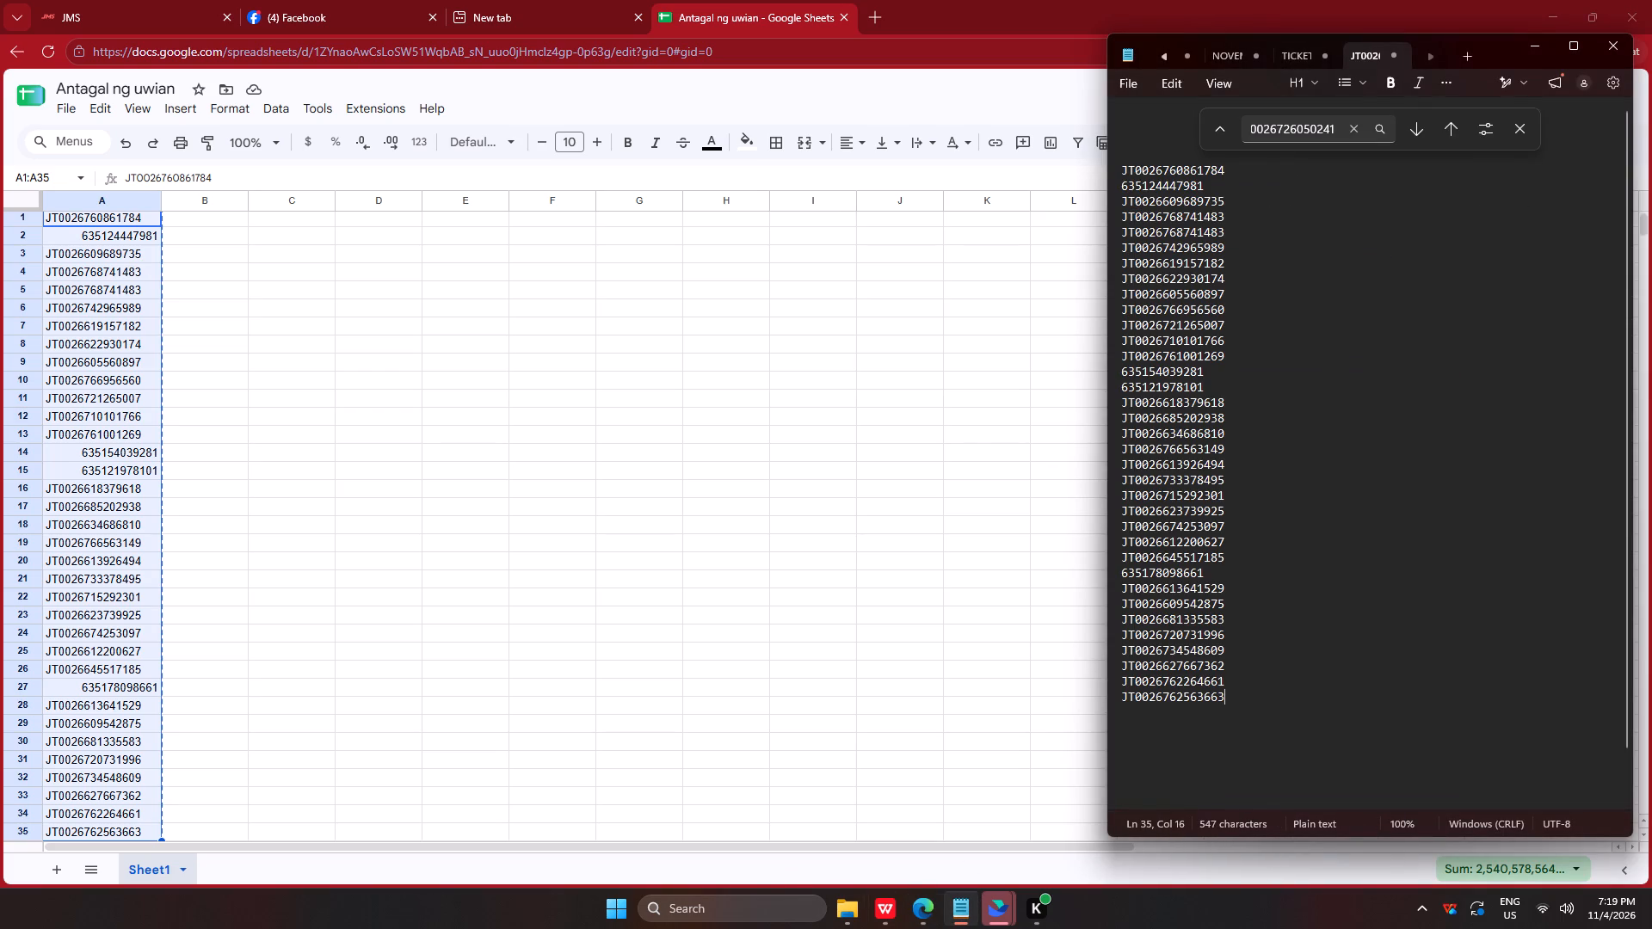
{"action": "triple_click", "coordinate": [1193, 173]}
{"action": "left_click", "coordinate": [1197, 170]}
{"action": "key", "text": "ctrl+c"}
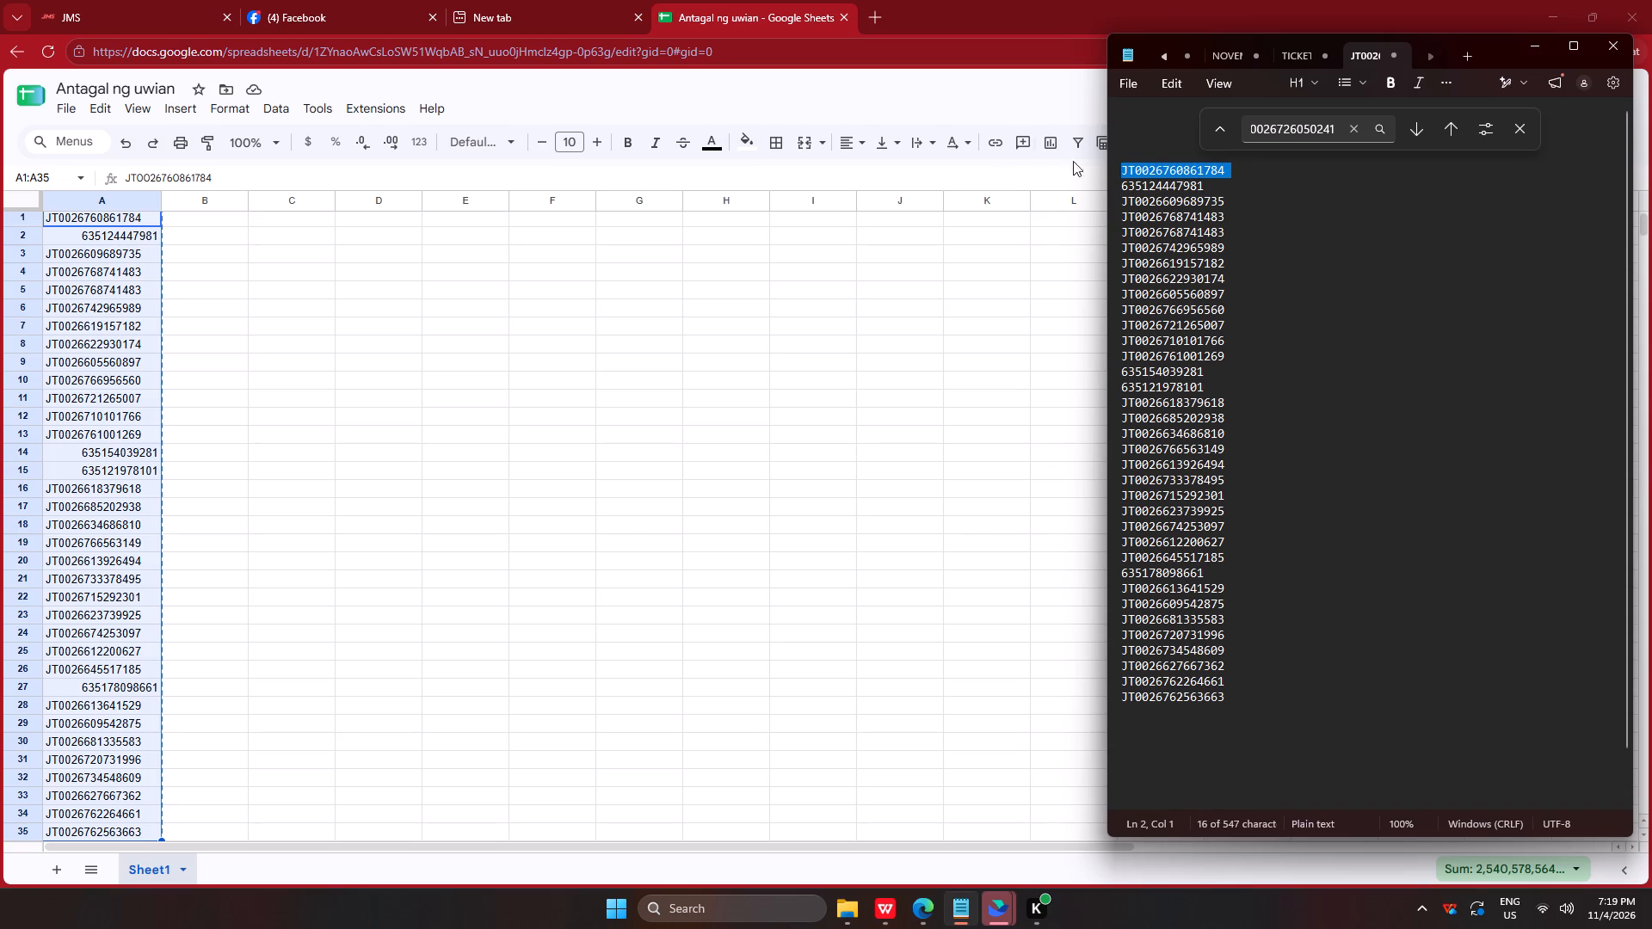
{"action": "left_click", "coordinate": [64, 0]}
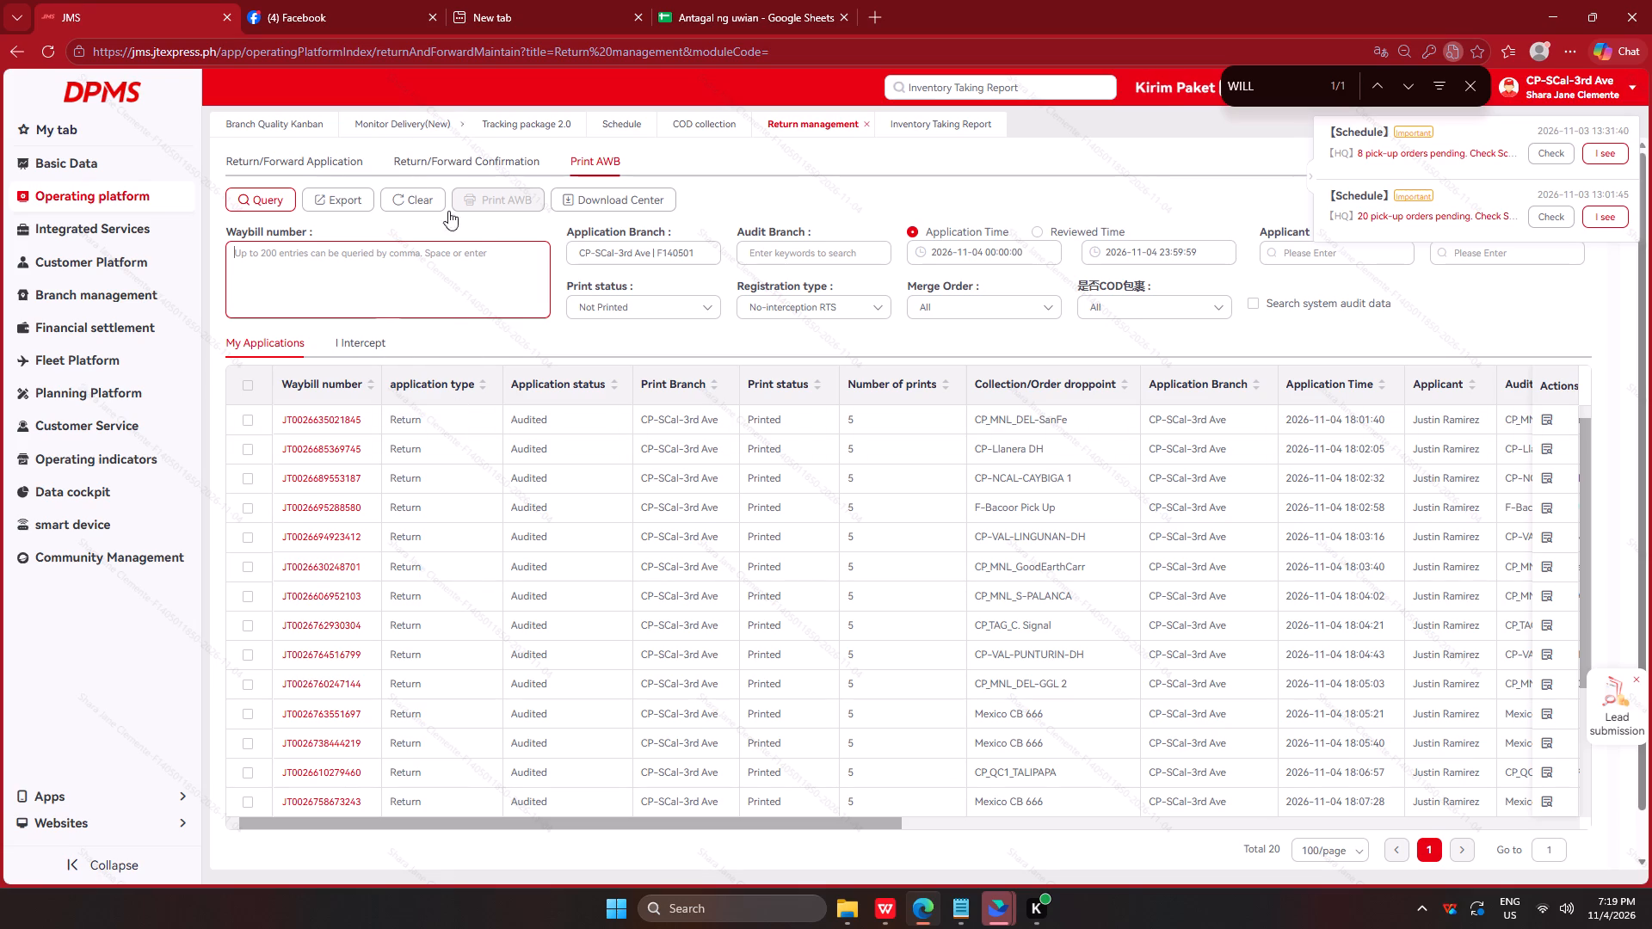
{"action": "left_click", "coordinate": [309, 165]}
{"action": "left_click", "coordinate": [475, 192]}
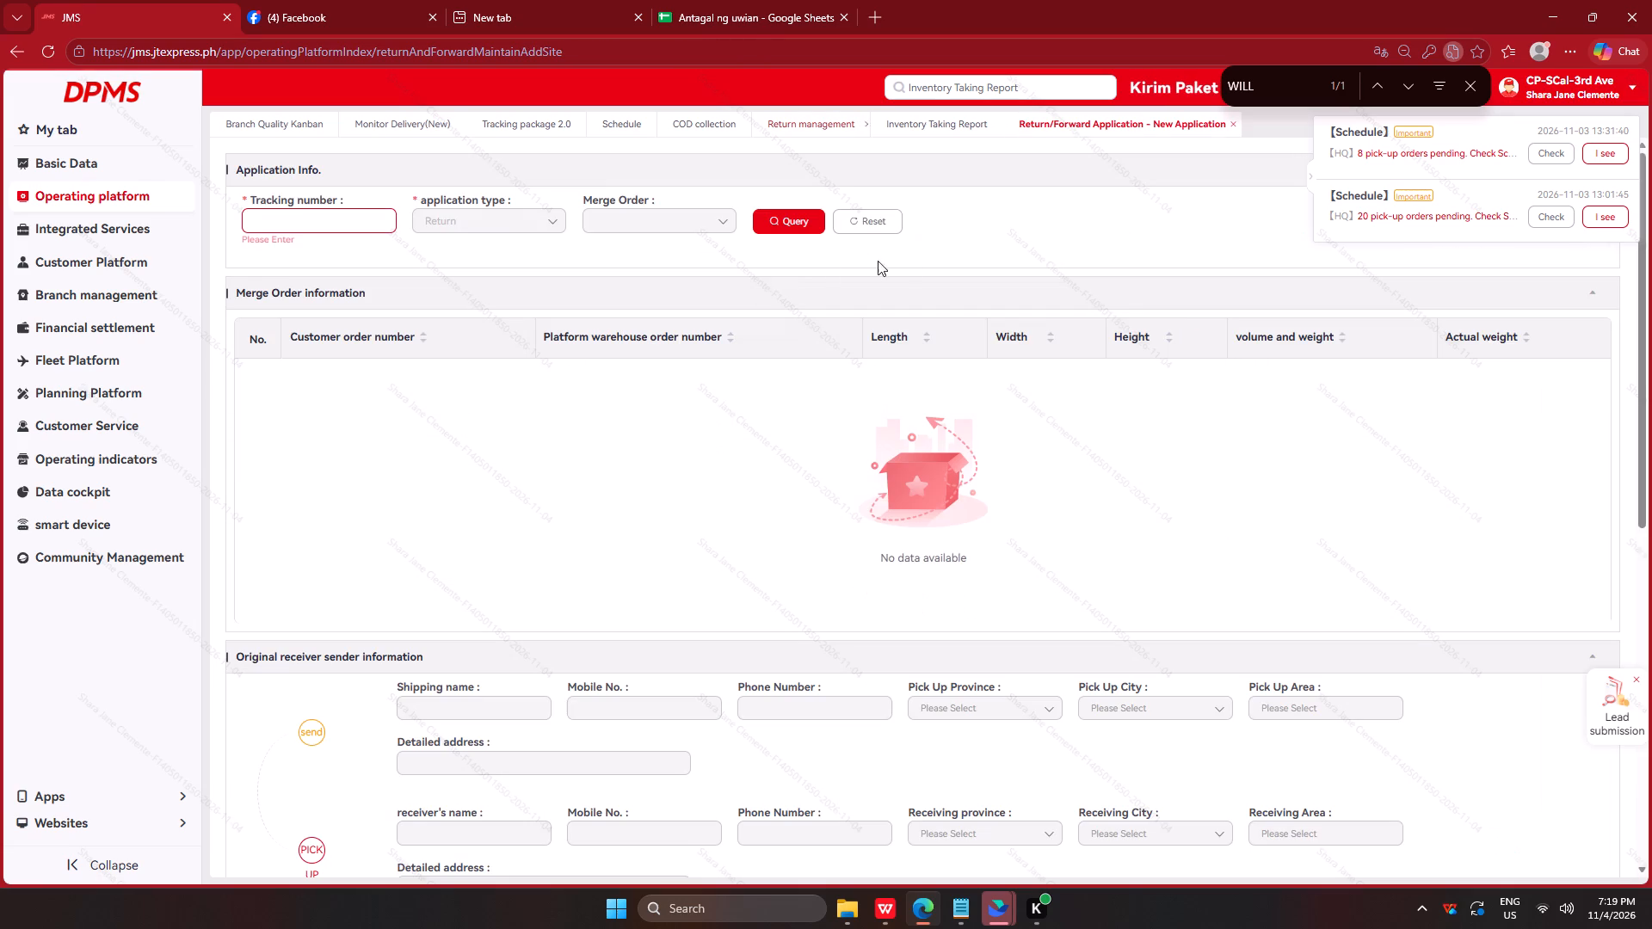
Collapse the merge order, original receiver sender and new order sender sections, keeping Reason for Return expanded.
{"action": "left_click", "coordinate": [653, 293]}
{"action": "left_click", "coordinate": [703, 322]}
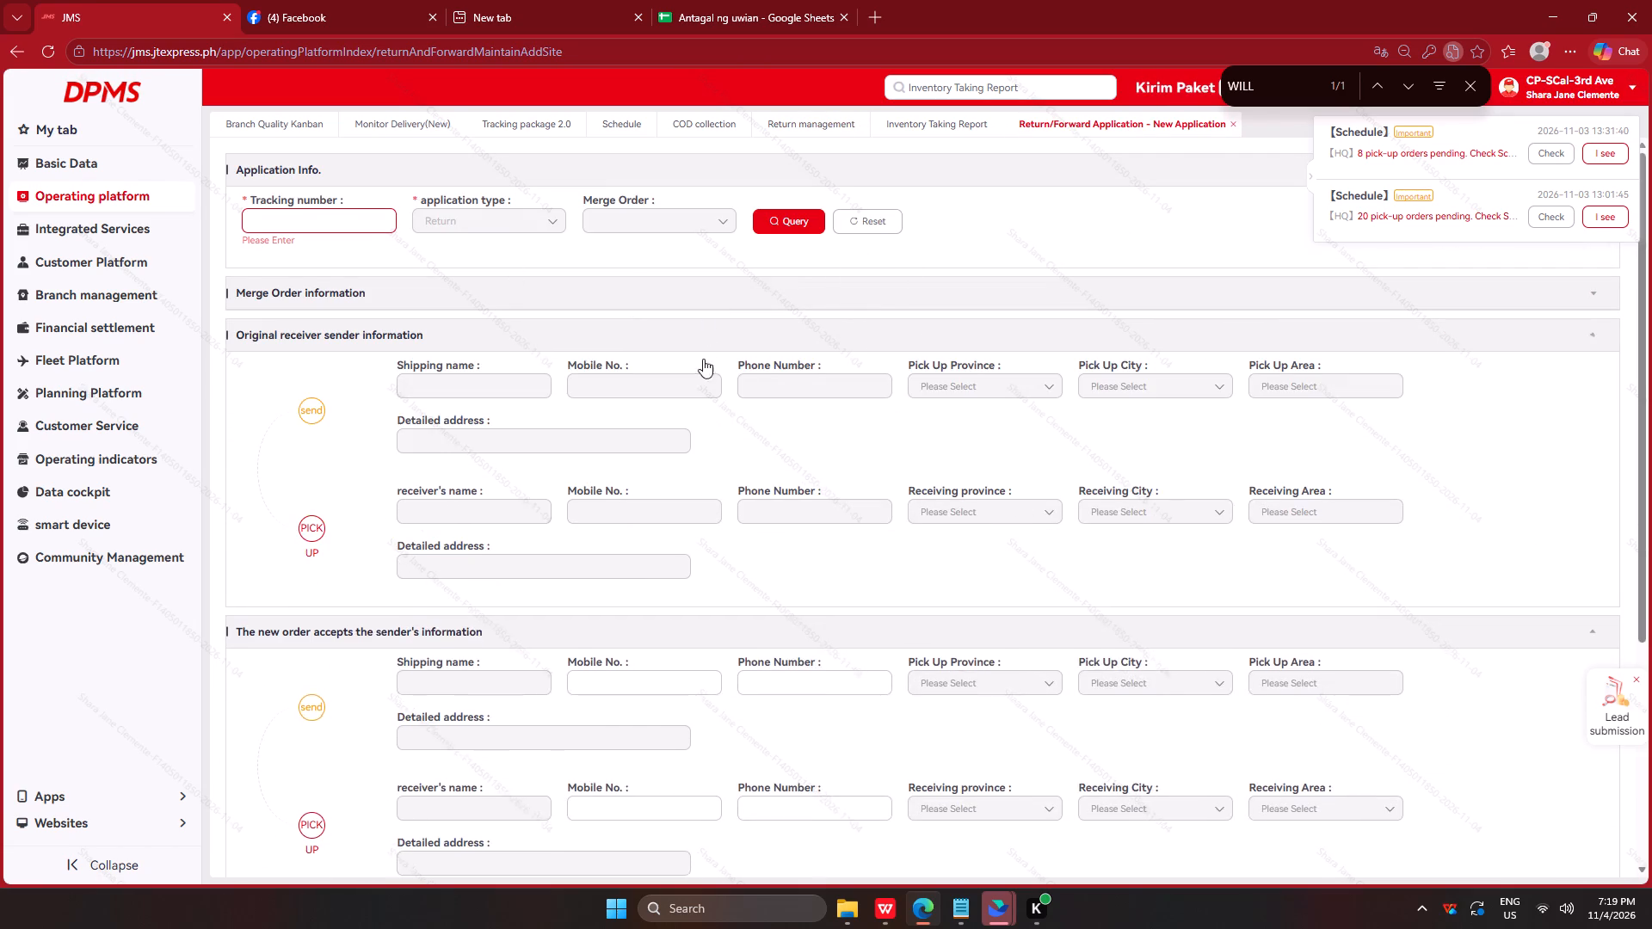
{"action": "left_click", "coordinate": [733, 375]}
{"action": "left_click", "coordinate": [727, 427]}
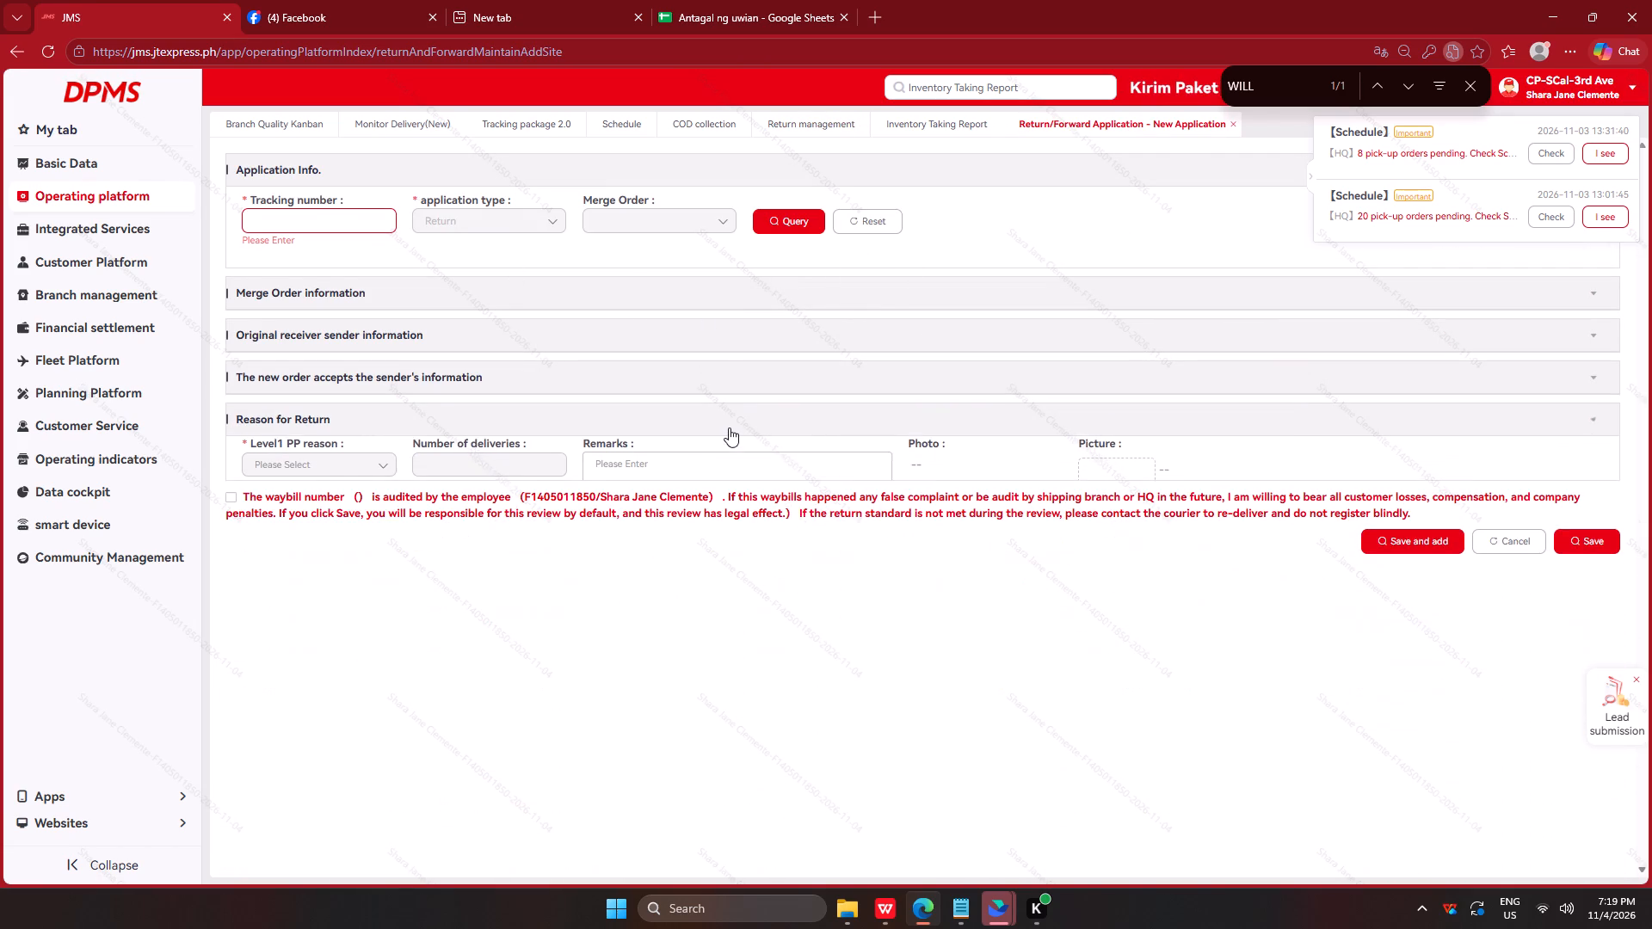
{"action": "left_click", "coordinate": [730, 428]}
{"action": "left_click", "coordinate": [311, 221]}
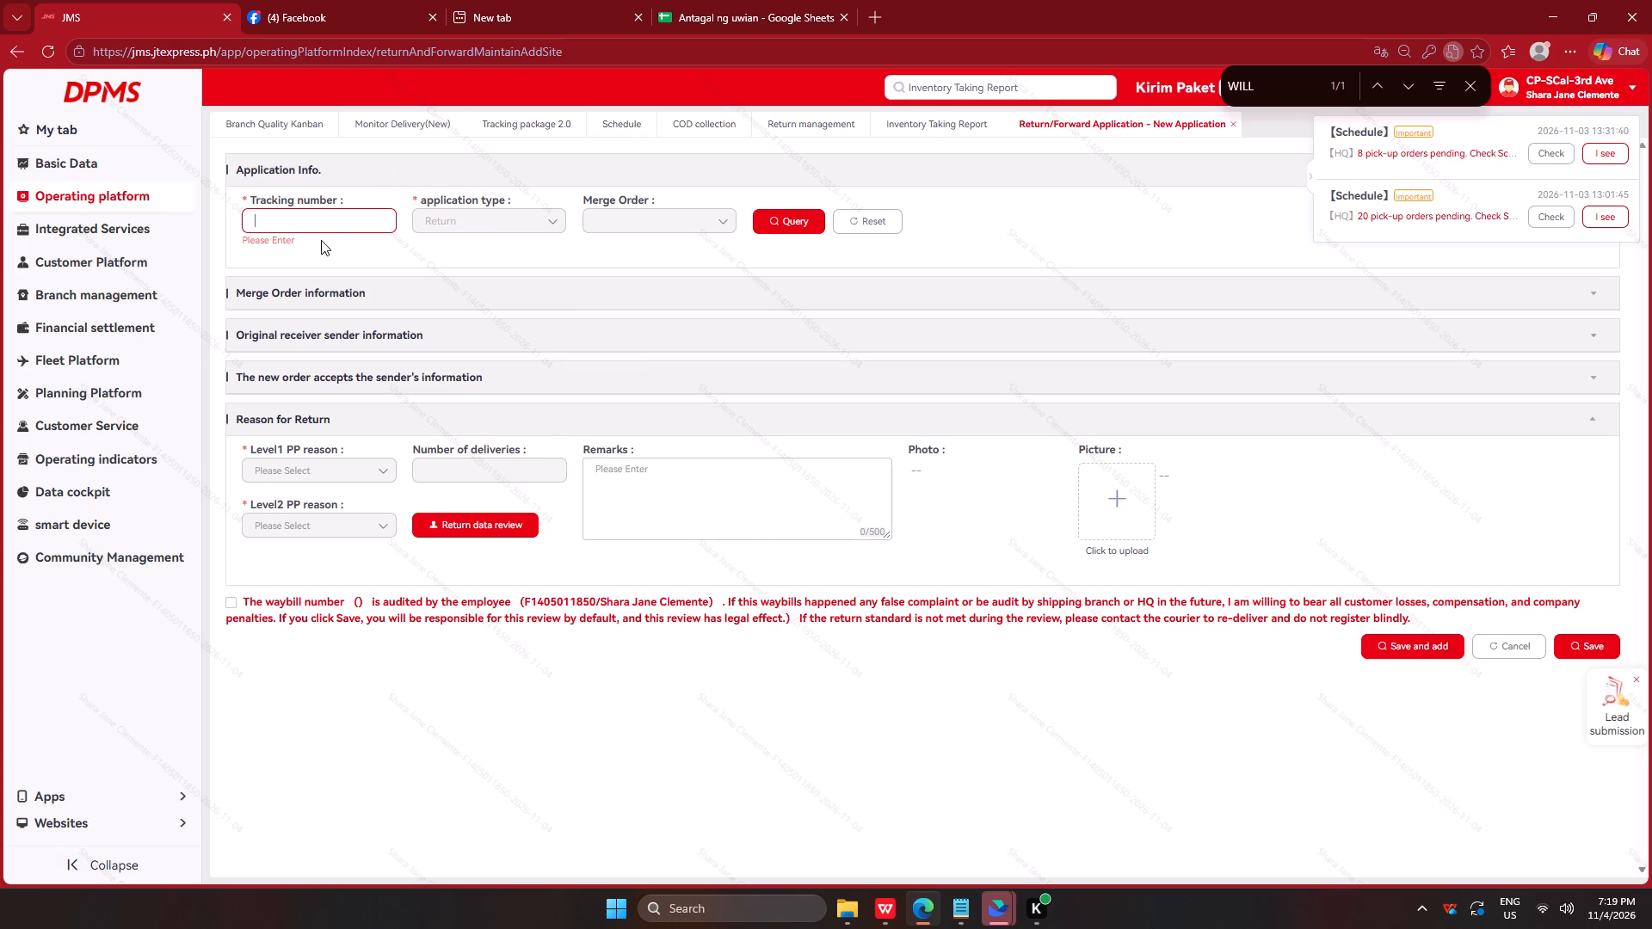
{"action": "key", "text": "ctrl+v"}
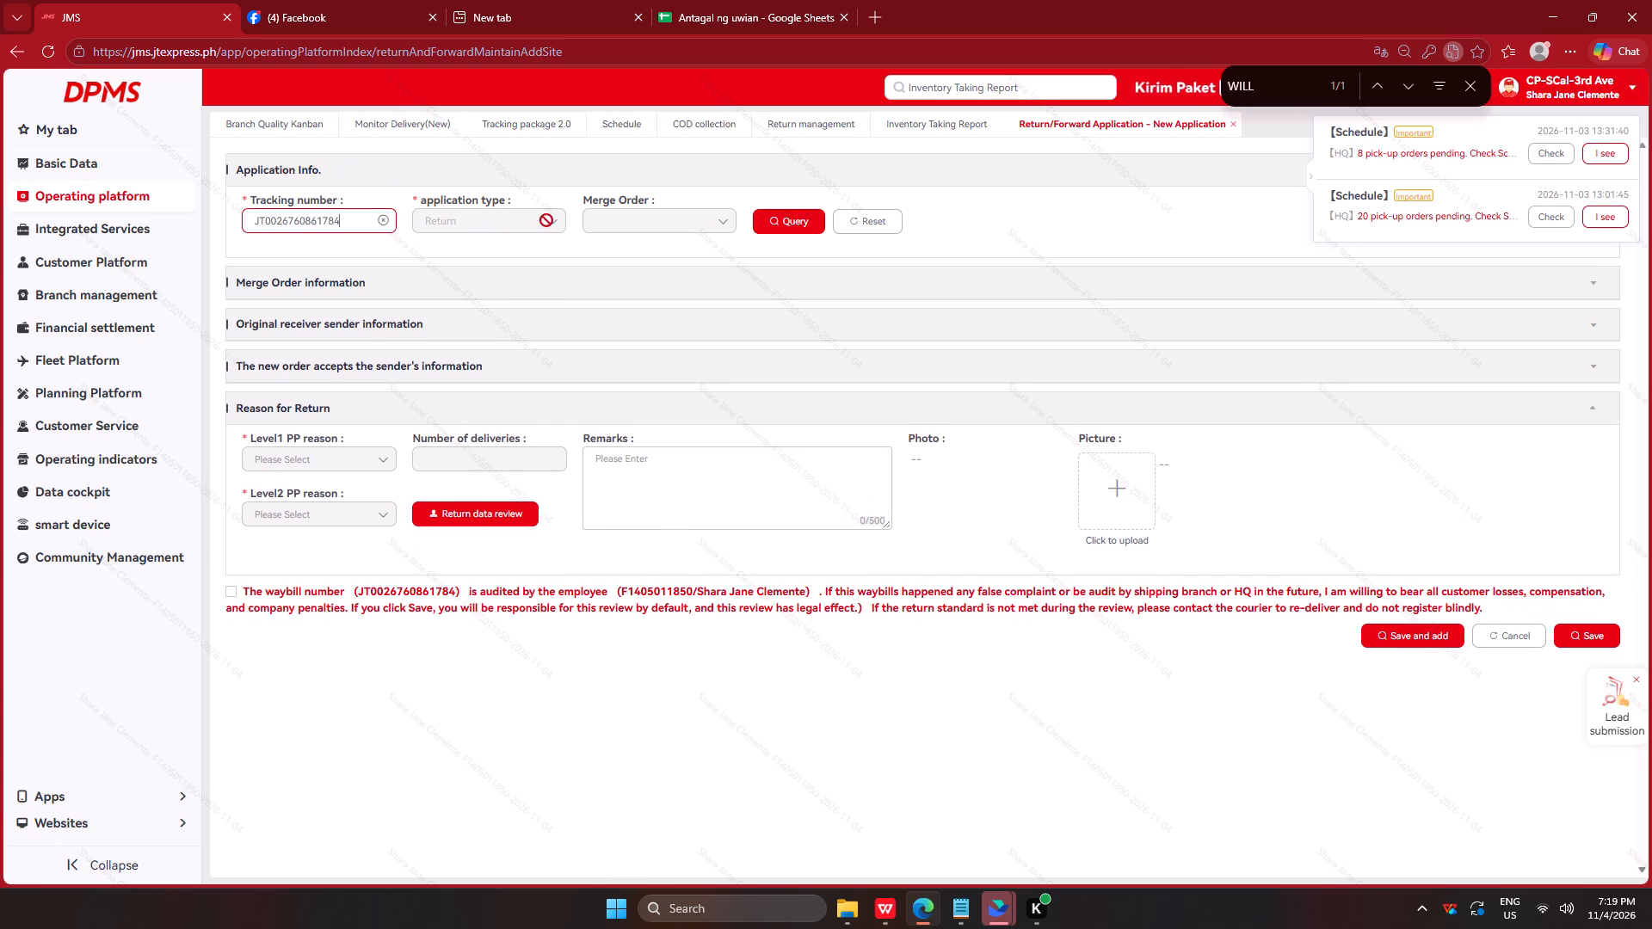
{"action": "left_click", "coordinate": [772, 225]}
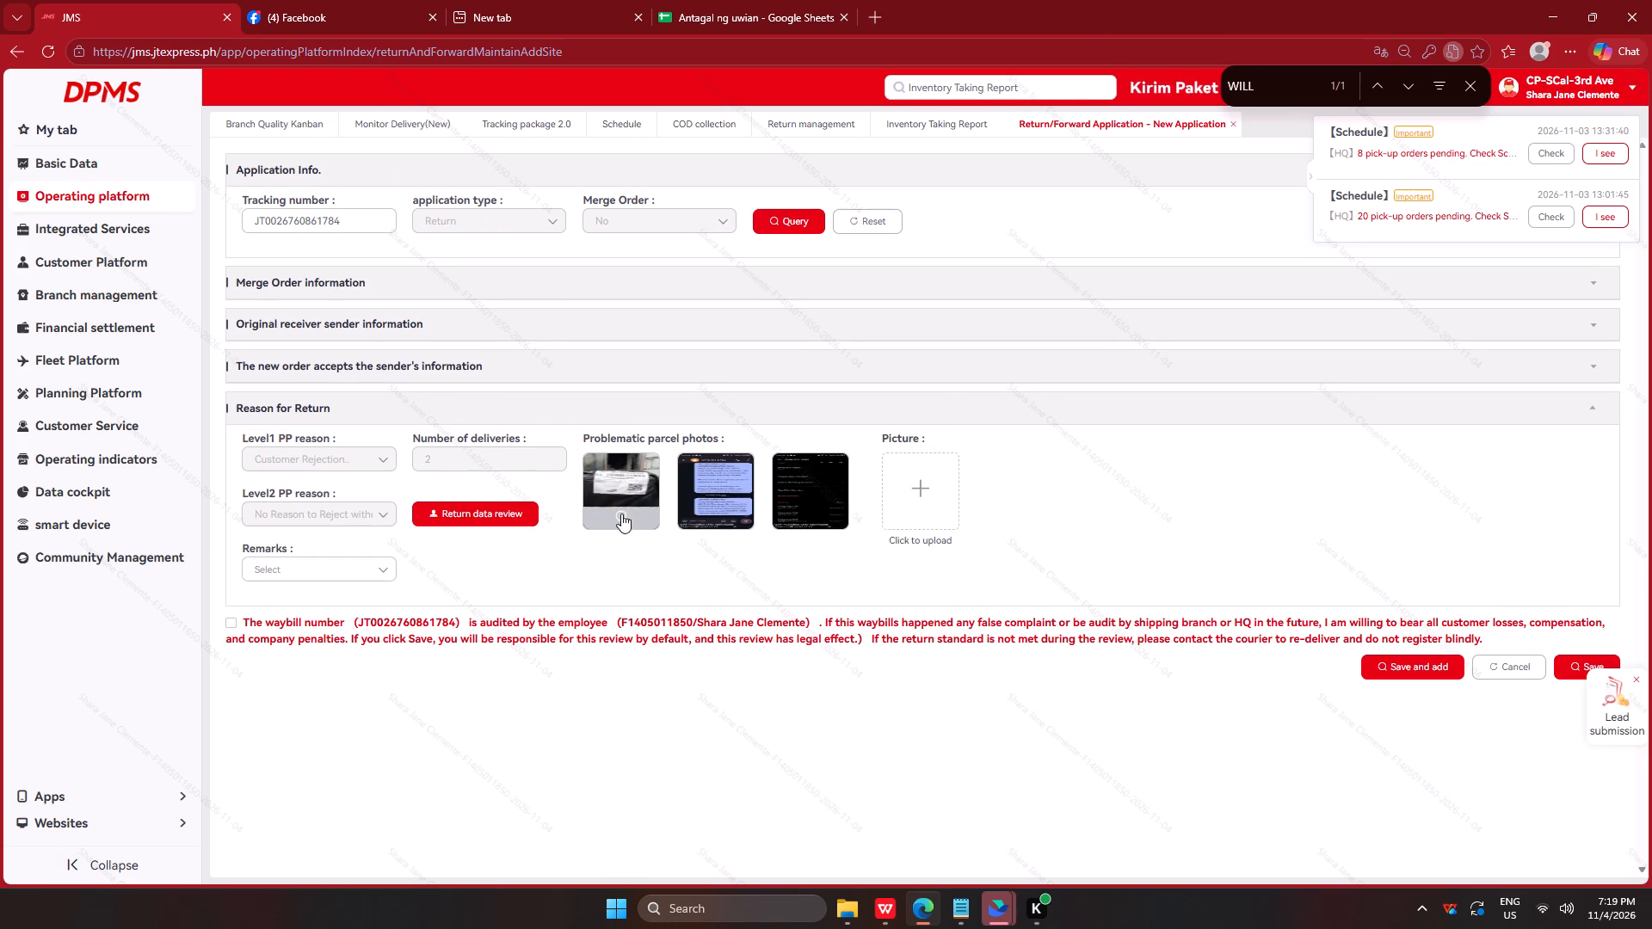
Save the first problematic parcel photo to Downloads under its suggested file name and close the preview.
{"action": "left_click", "coordinate": [621, 514]}
{"action": "right_click", "coordinate": [694, 265]}
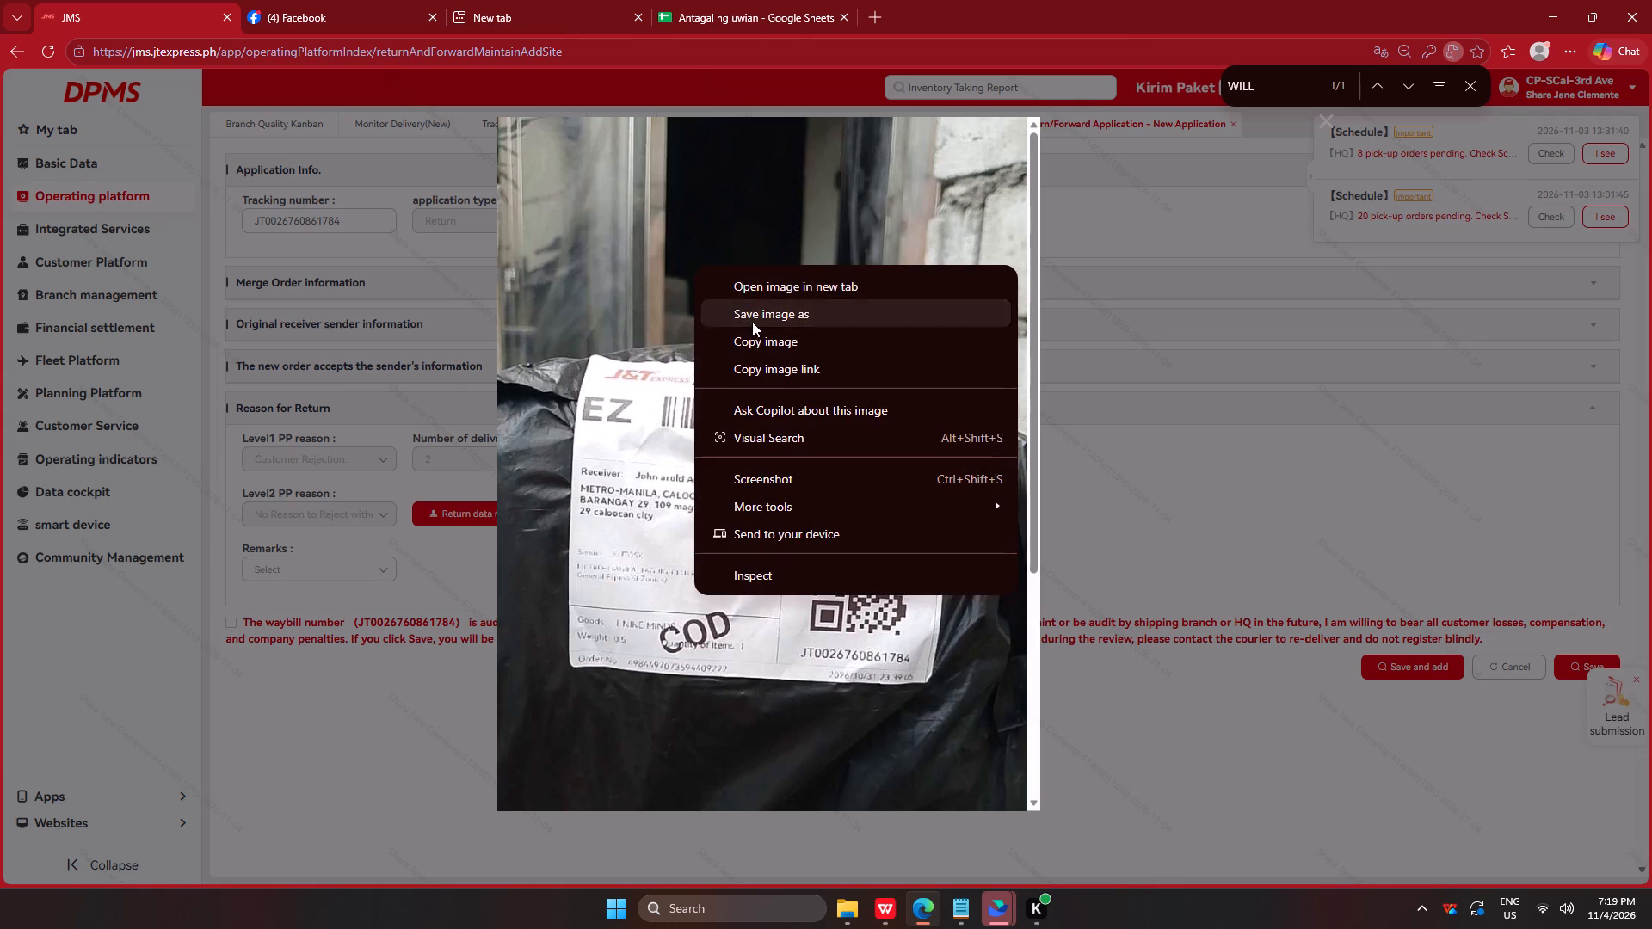
{"action": "left_click", "coordinate": [752, 322]}
{"action": "left_click", "coordinate": [662, 592]}
{"action": "left_click", "coordinate": [672, 580]}
{"action": "left_click", "coordinate": [362, 764]}
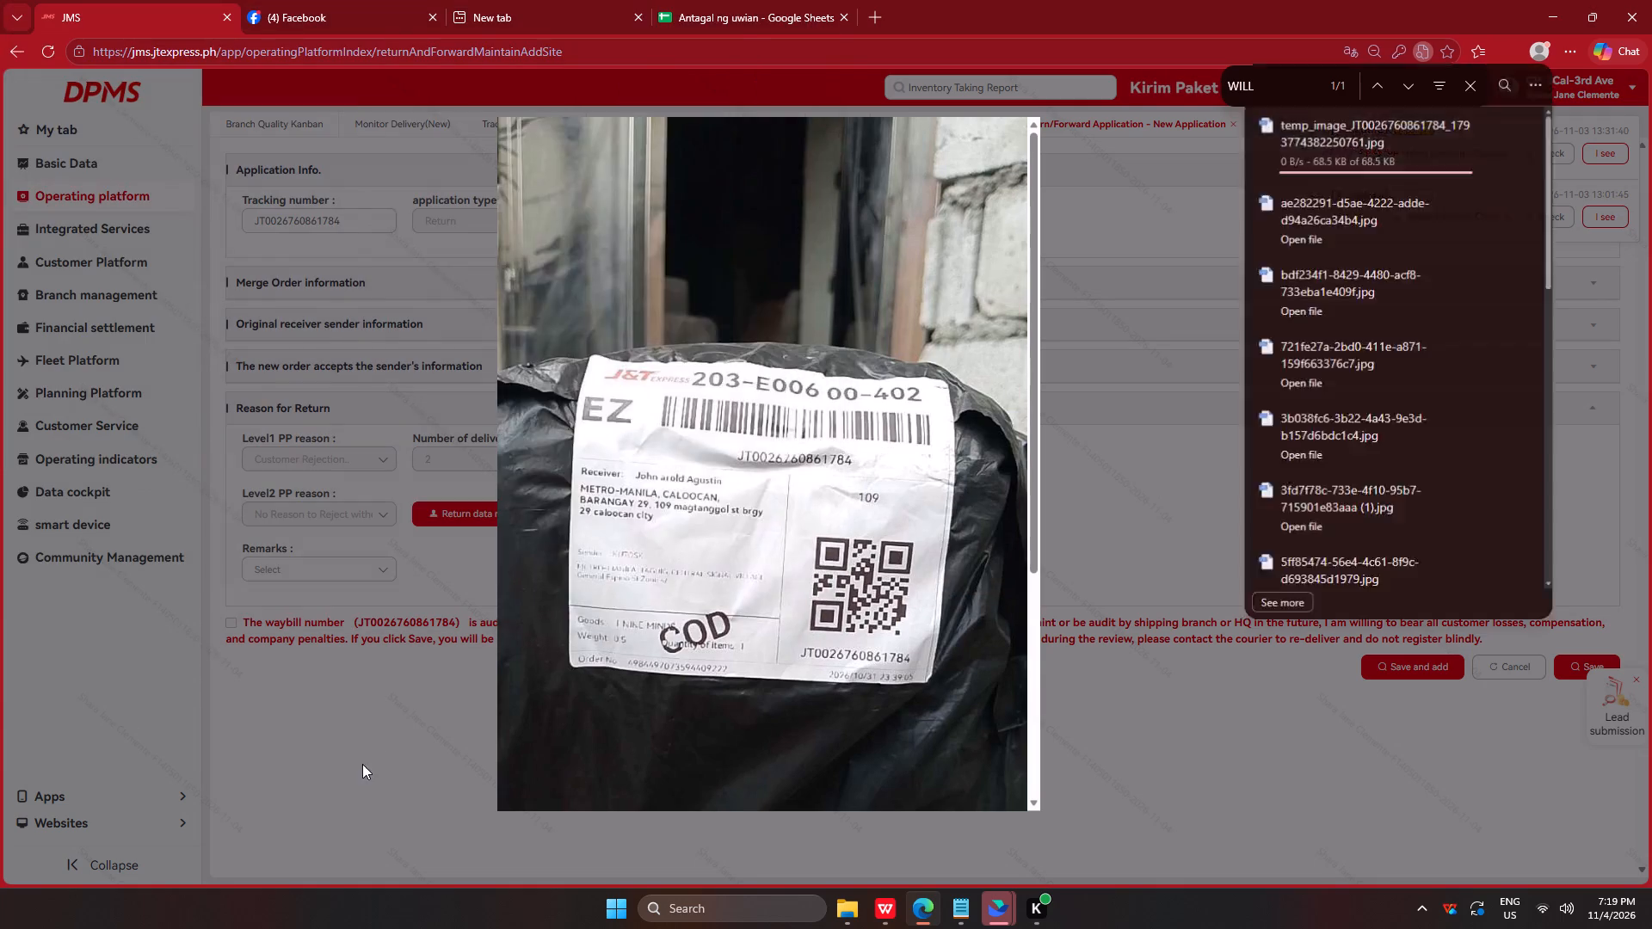
{"action": "left_click", "coordinate": [907, 506]}
{"action": "left_click", "coordinate": [217, 173]}
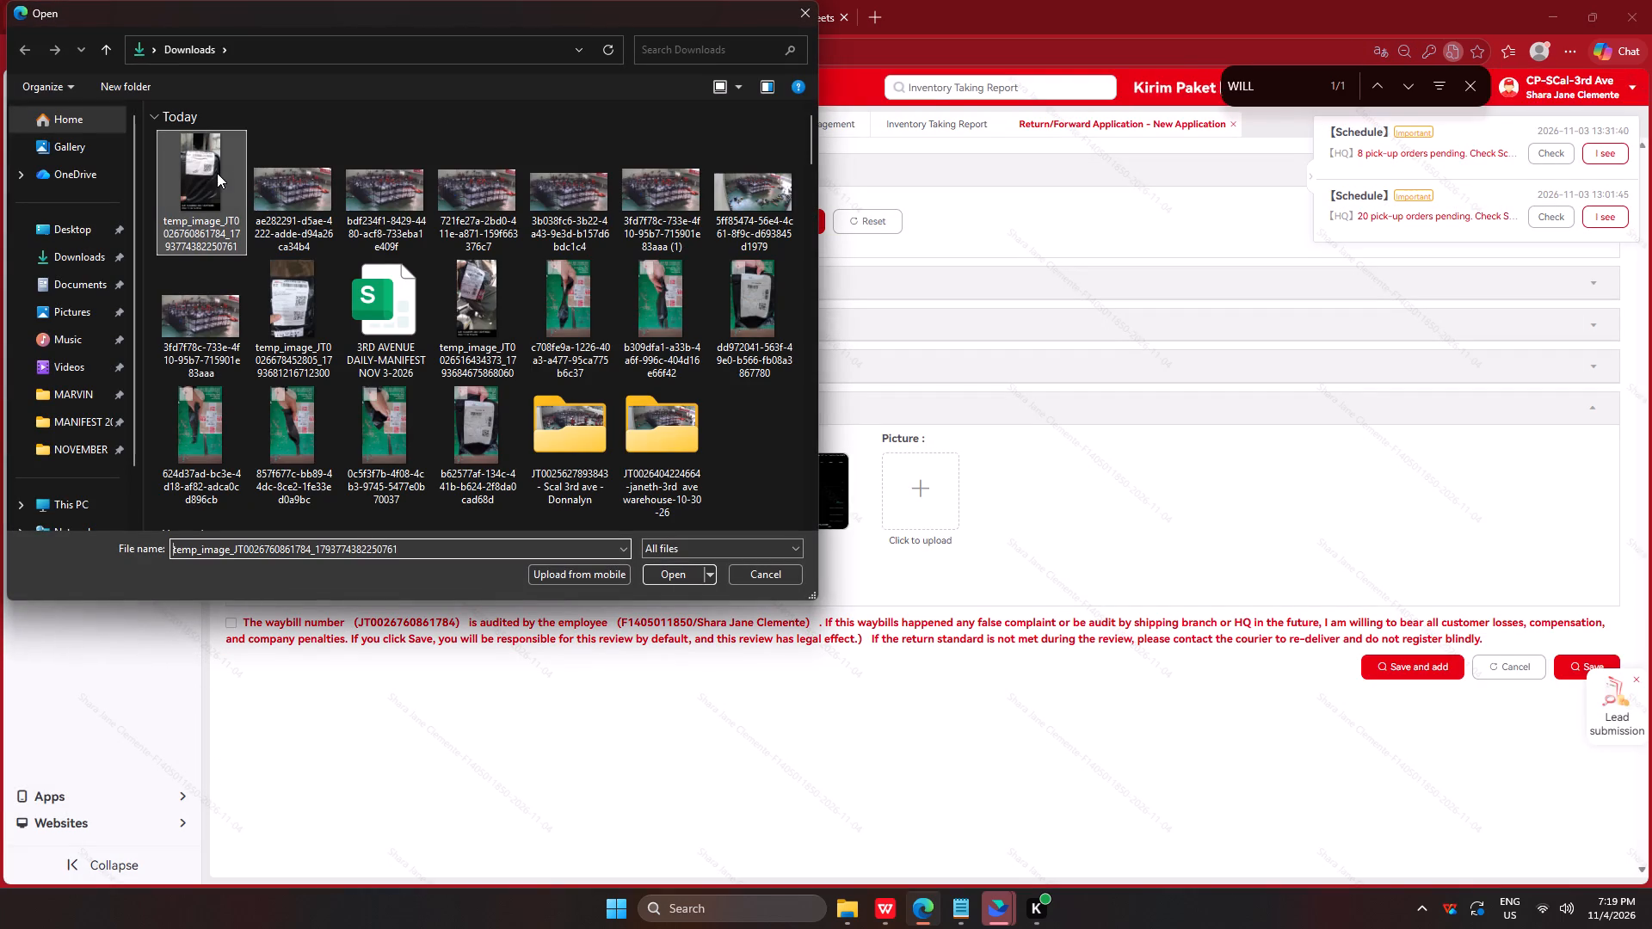
{"action": "left_click", "coordinate": [220, 179]}
{"action": "double_click", "coordinate": [204, 189]}
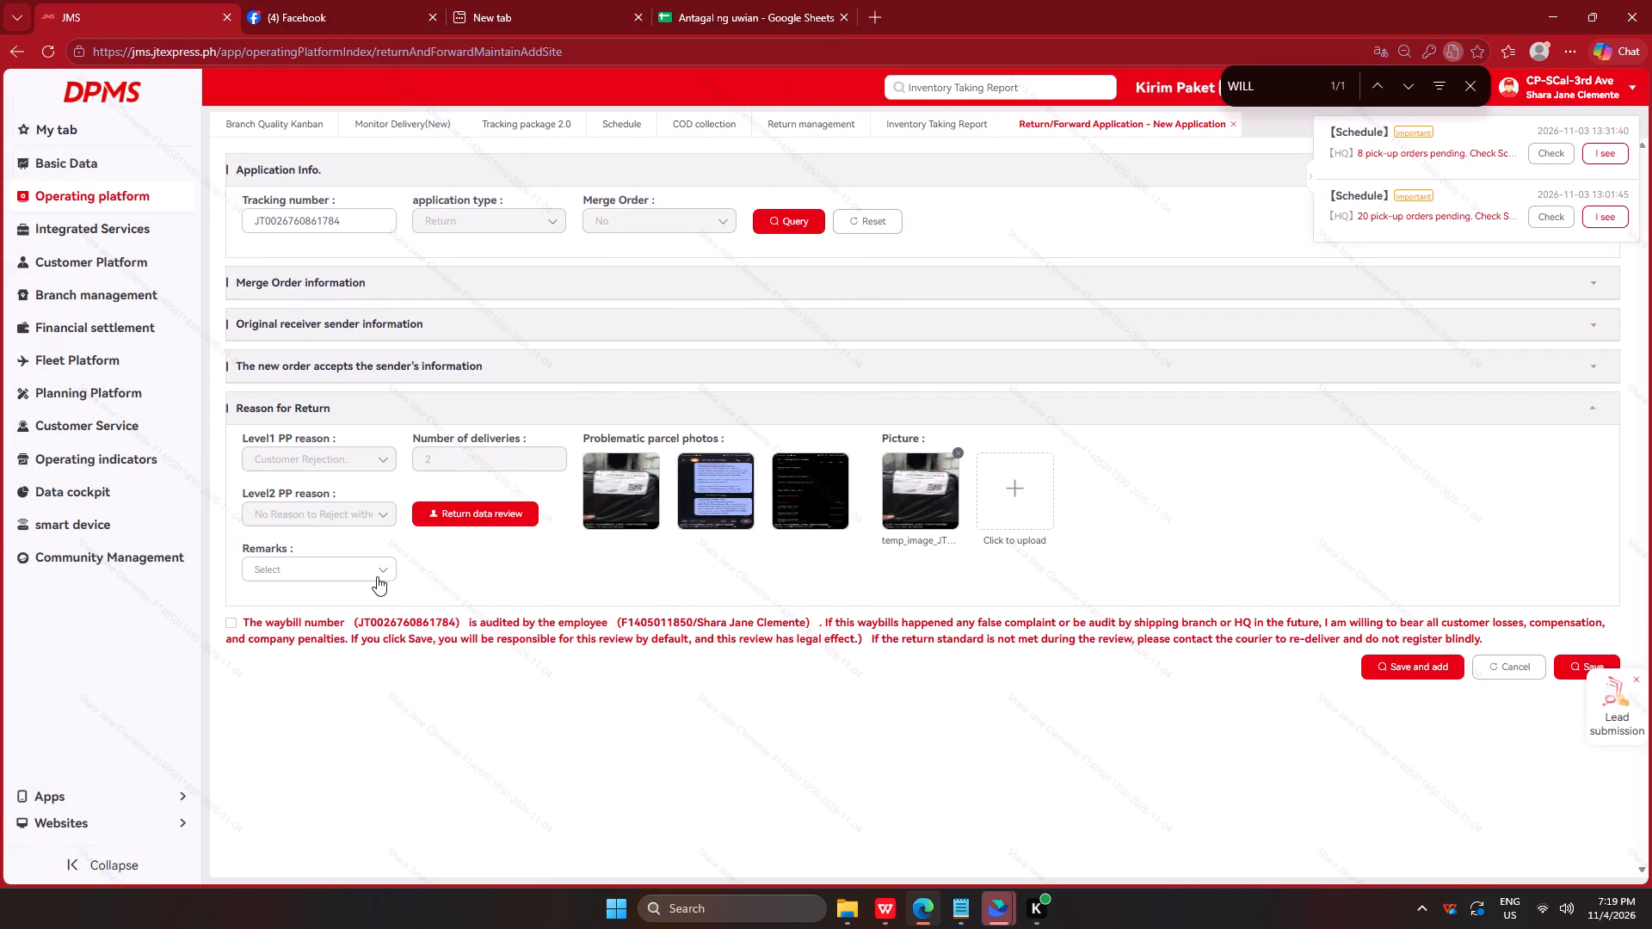
Set Remarks to the customer-initiated cancel option, accept the audit declaration, and save the application, continuing with a new one.
{"action": "left_click", "coordinate": [377, 576]}
{"action": "left_click", "coordinate": [379, 610]}
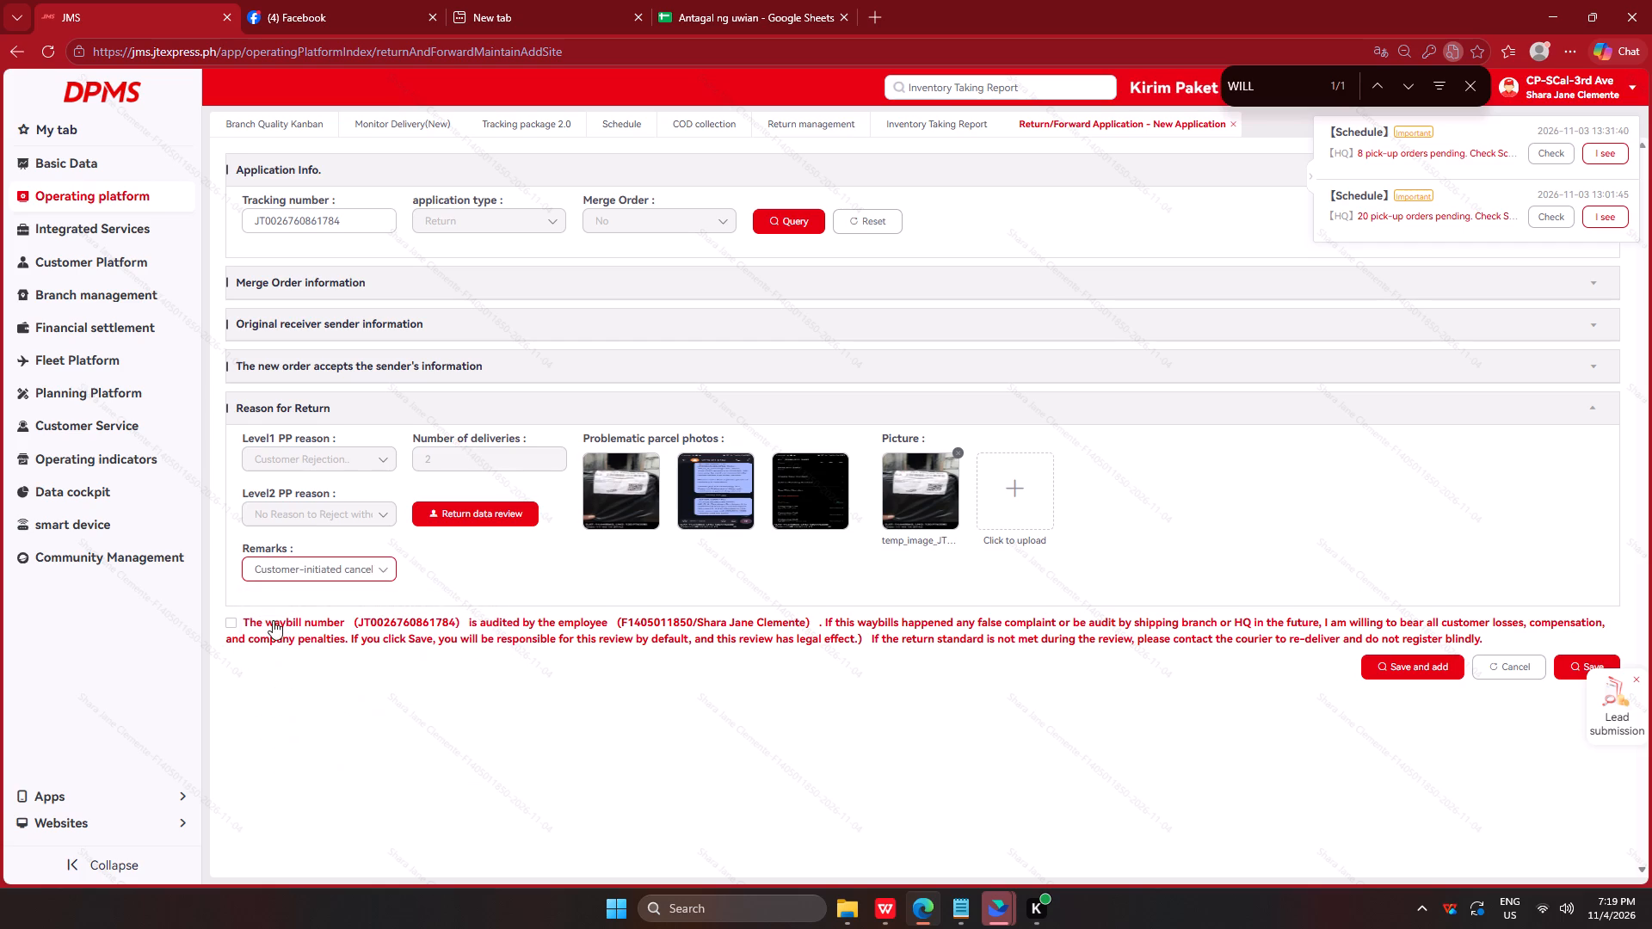
{"action": "left_click", "coordinate": [231, 618]}
{"action": "left_click", "coordinate": [1396, 658]}
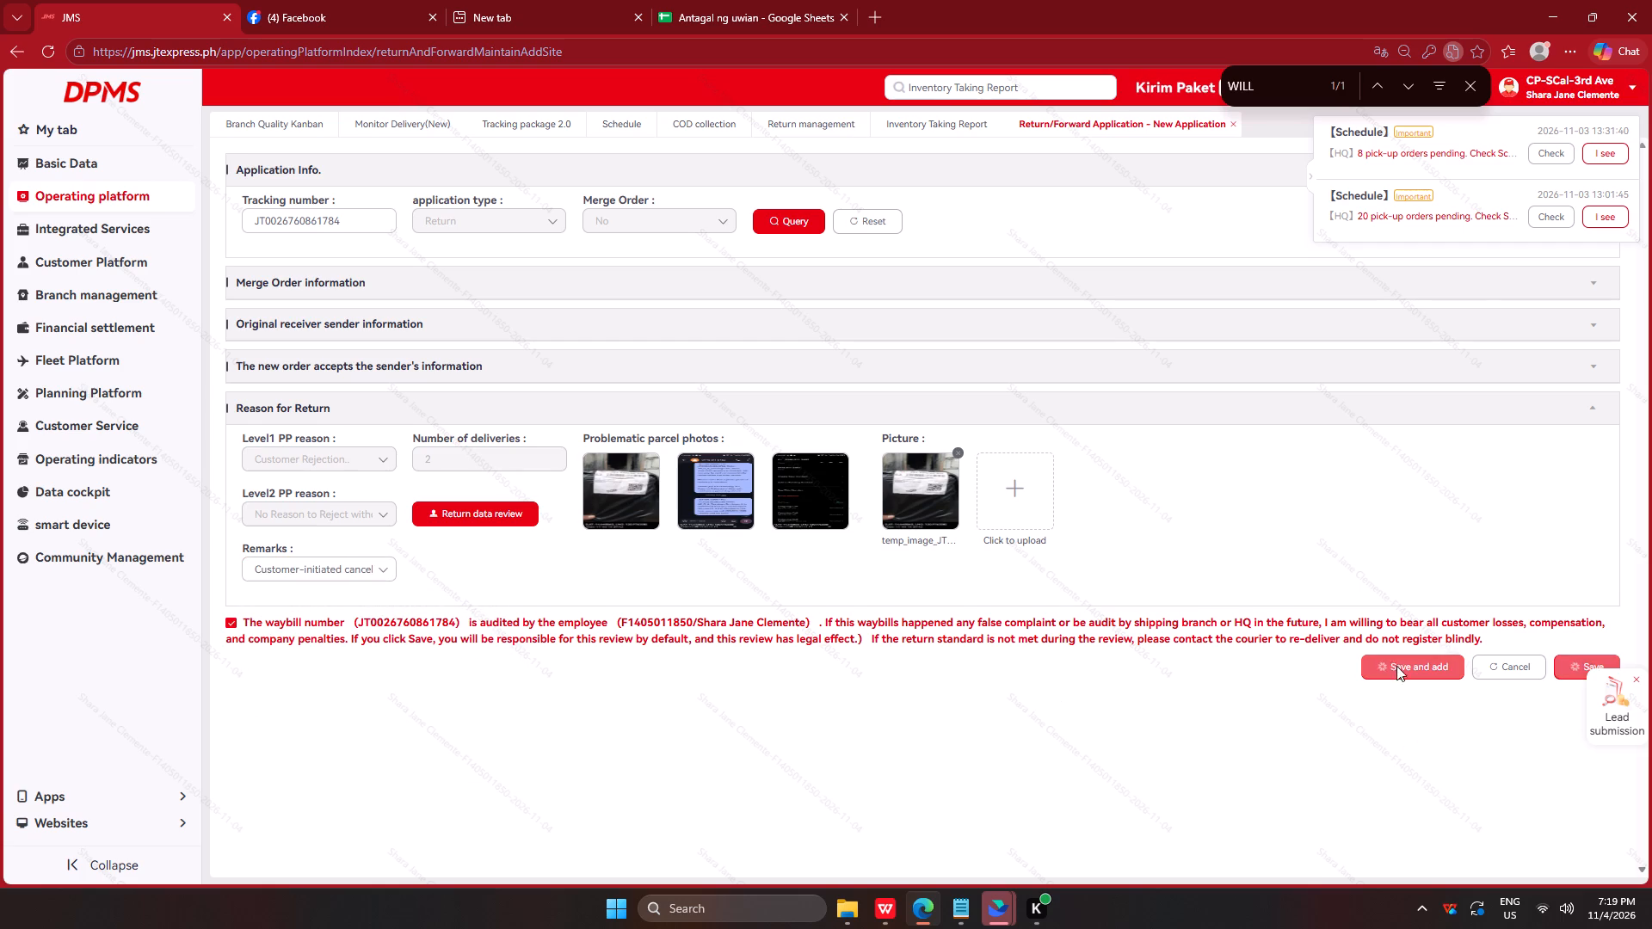
{"action": "key", "text": "alt+Tab"}
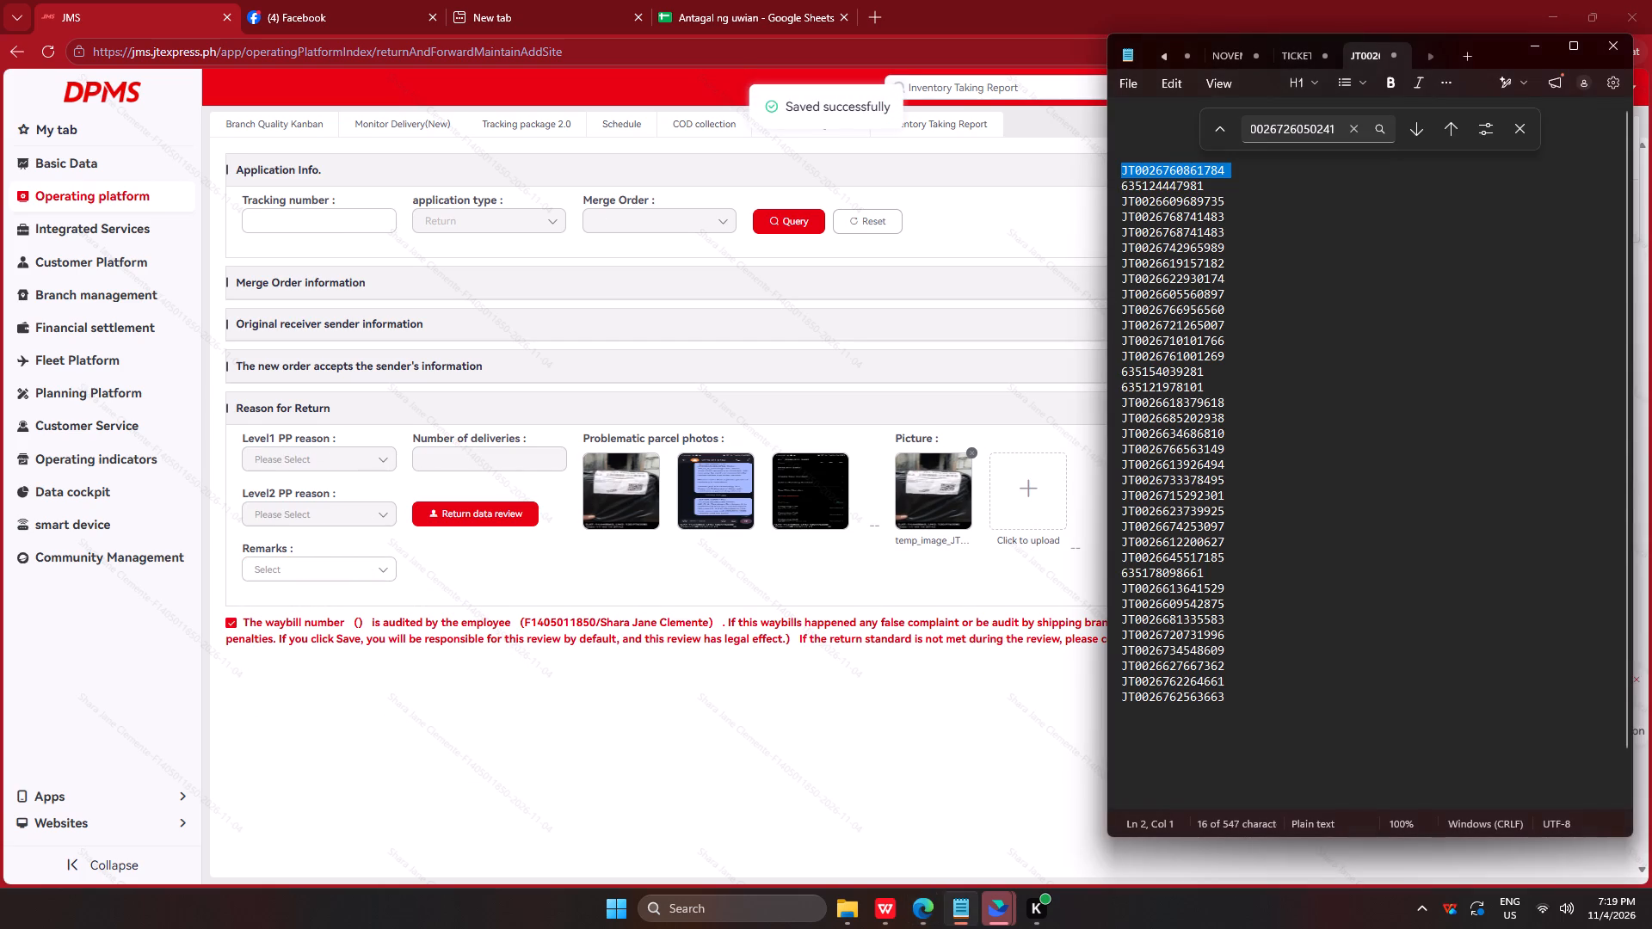
{"action": "double_click", "coordinate": [1169, 188]}
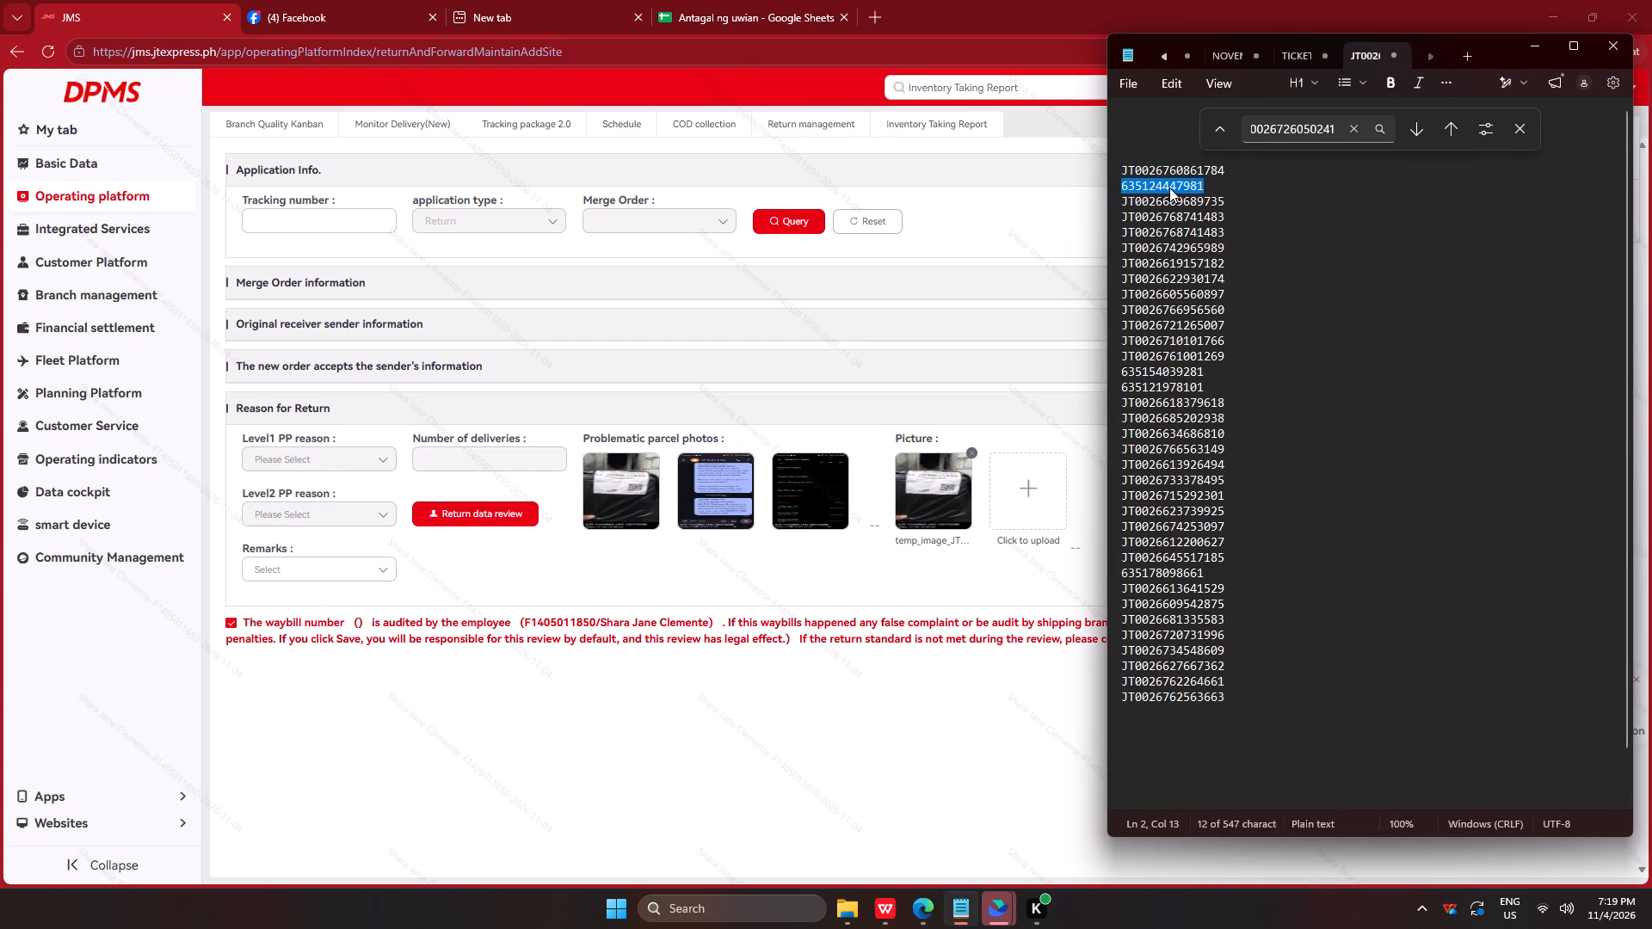
{"action": "key", "text": "ctrl+c"}
{"action": "left_click", "coordinate": [340, 227]}
{"action": "key", "text": "ctrl+v"}
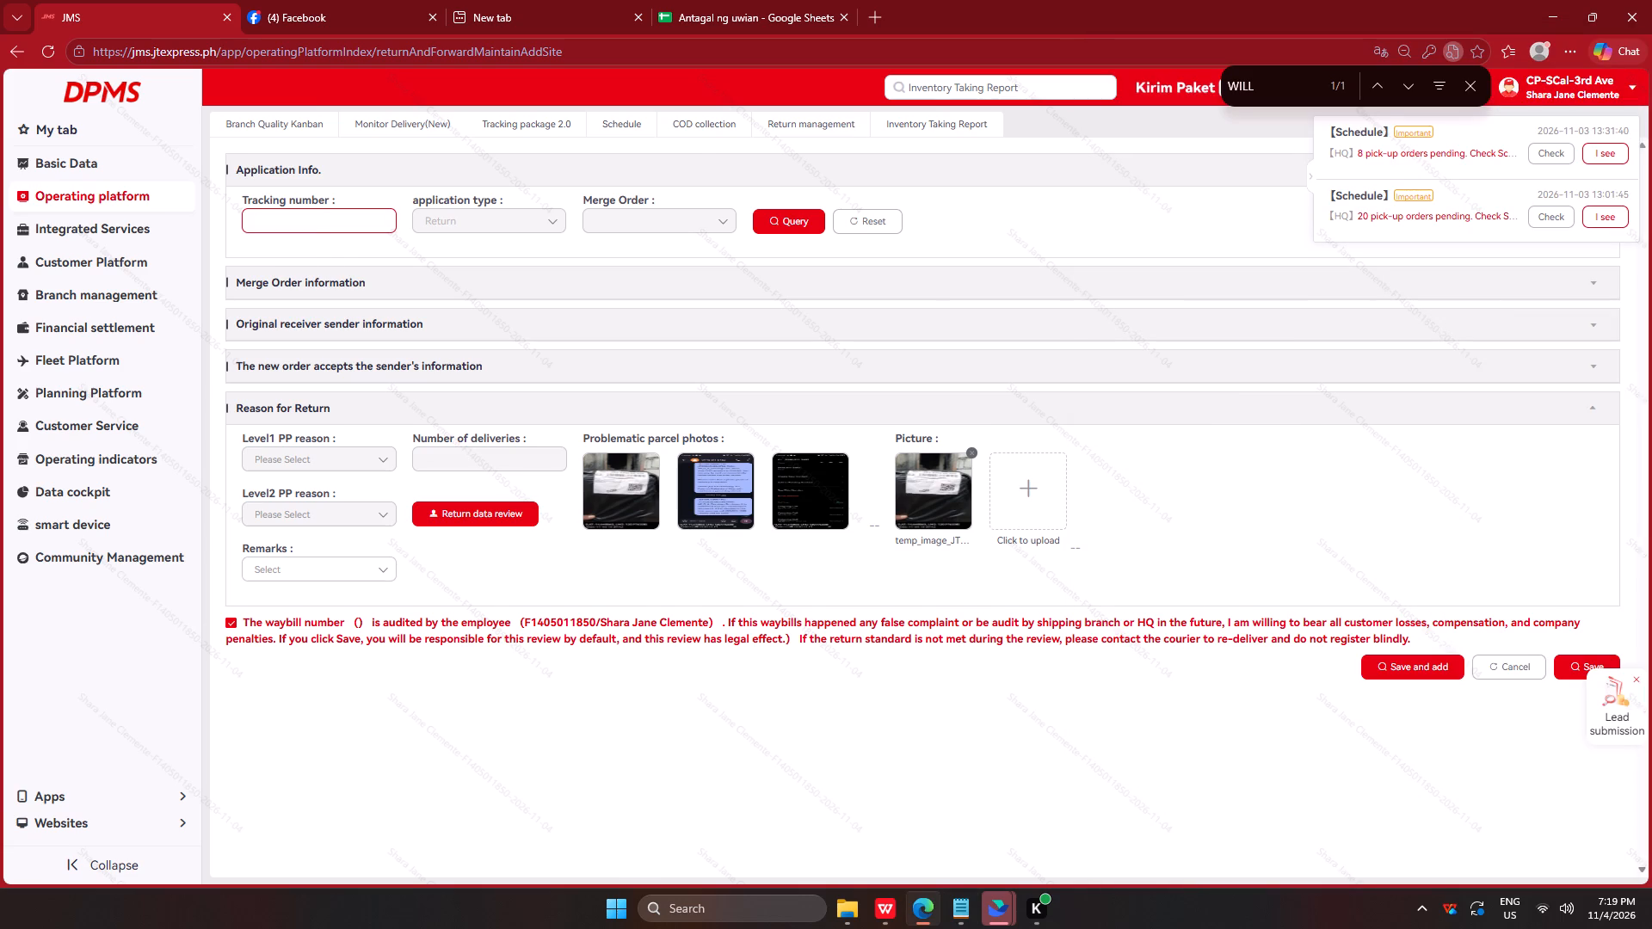
{"action": "left_click", "coordinate": [813, 217]}
{"action": "left_click", "coordinate": [620, 514]}
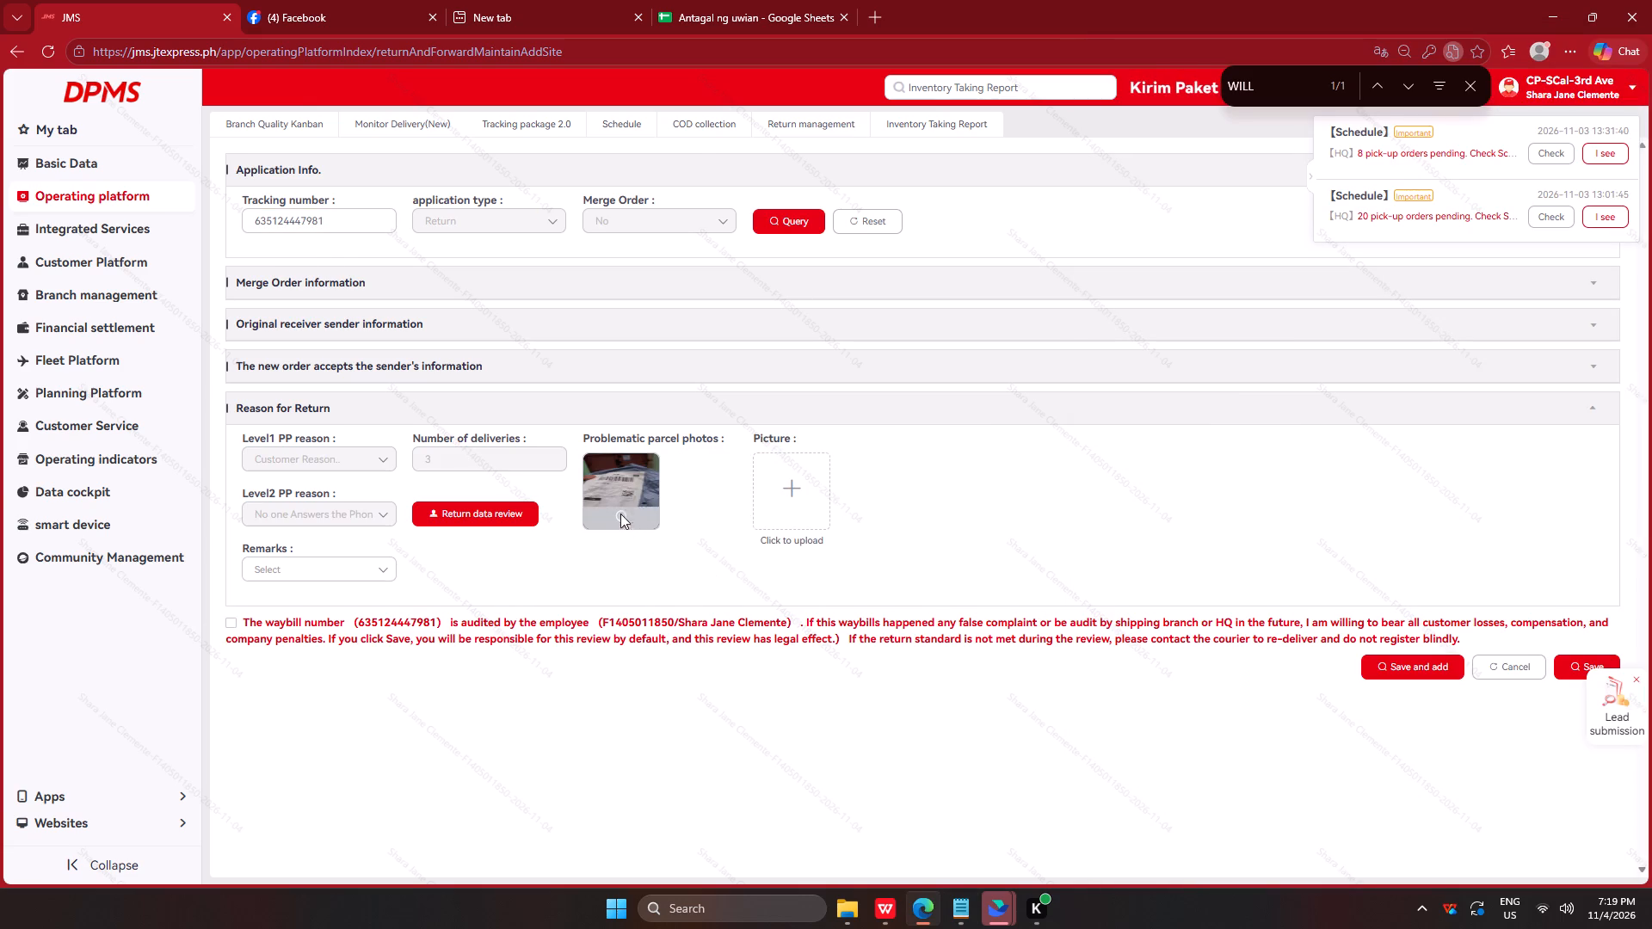
{"action": "right_click", "coordinate": [642, 251]}
{"action": "left_click", "coordinate": [717, 309]}
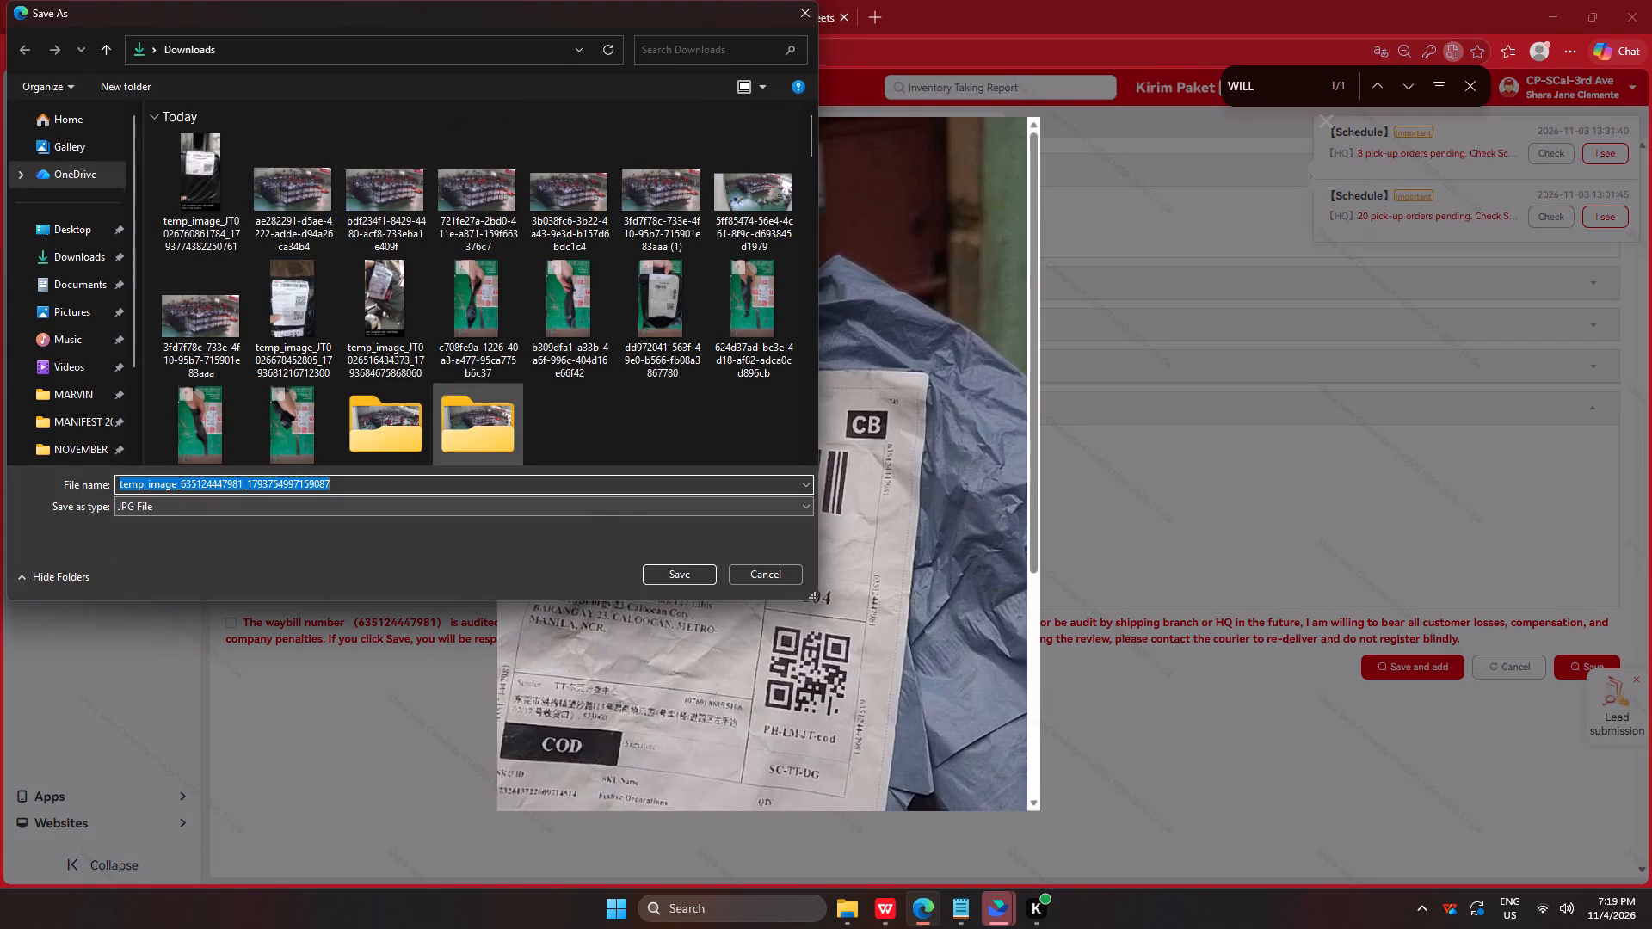
{"action": "left_click", "coordinate": [687, 571]}
{"action": "left_click", "coordinate": [378, 657]}
{"action": "left_click", "coordinate": [810, 489]}
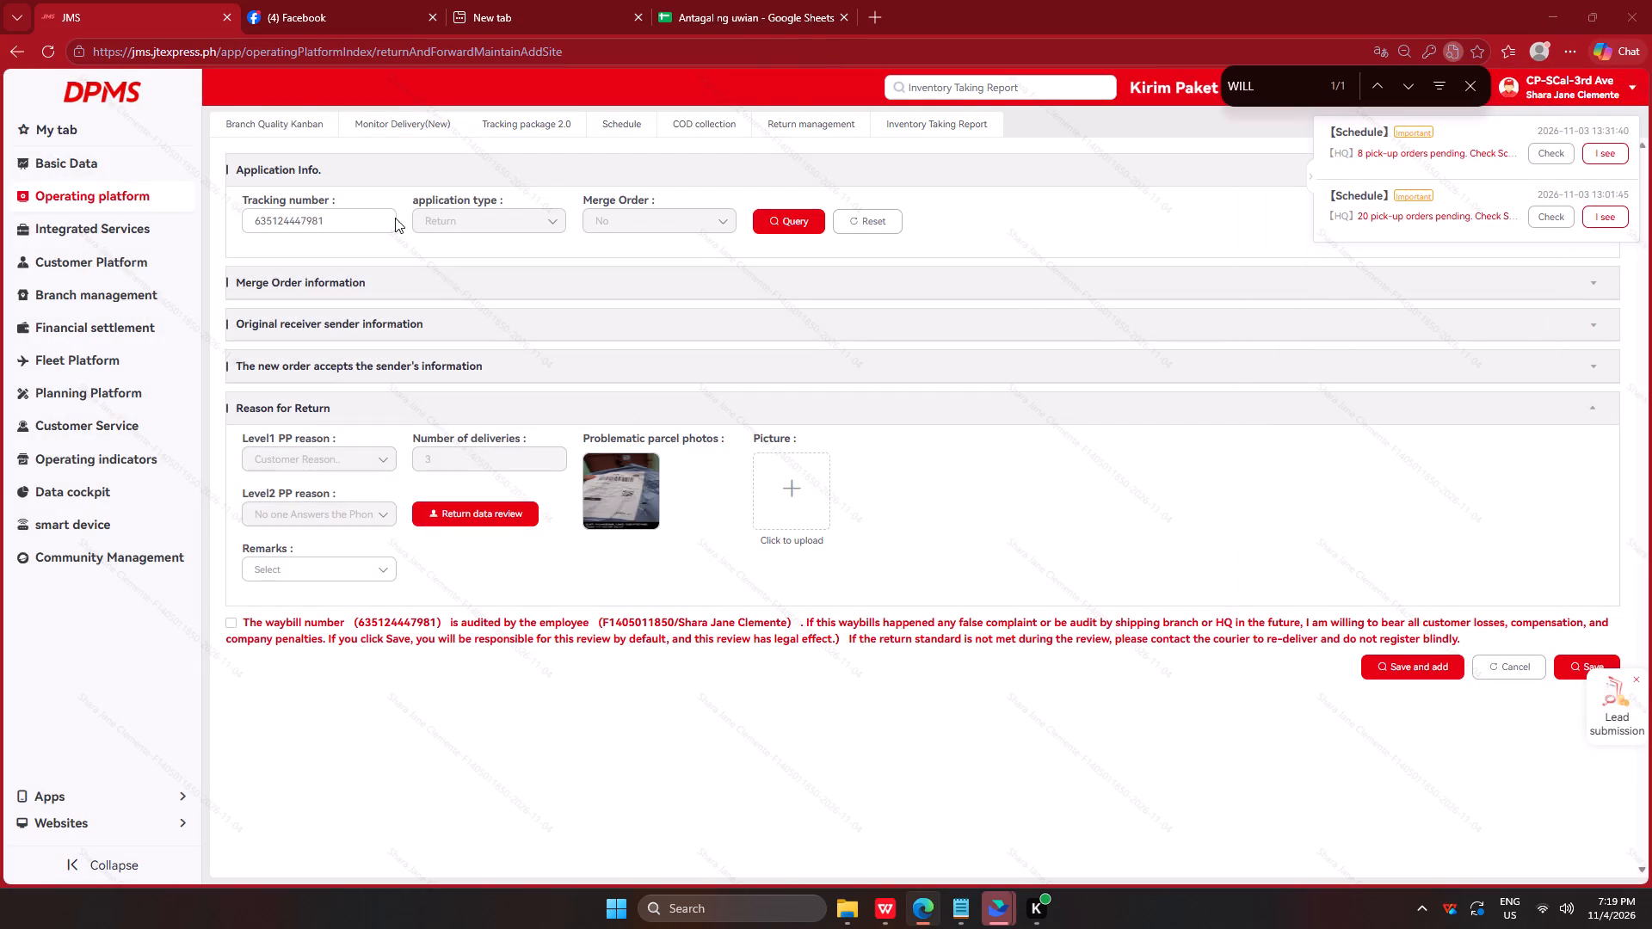
{"action": "double_click", "coordinate": [206, 182]}
Set Remarks to "The phone was not answered during three deliveries", accept the audit declaration, and save the application, continuing with a new one.
{"action": "left_click", "coordinate": [363, 561]}
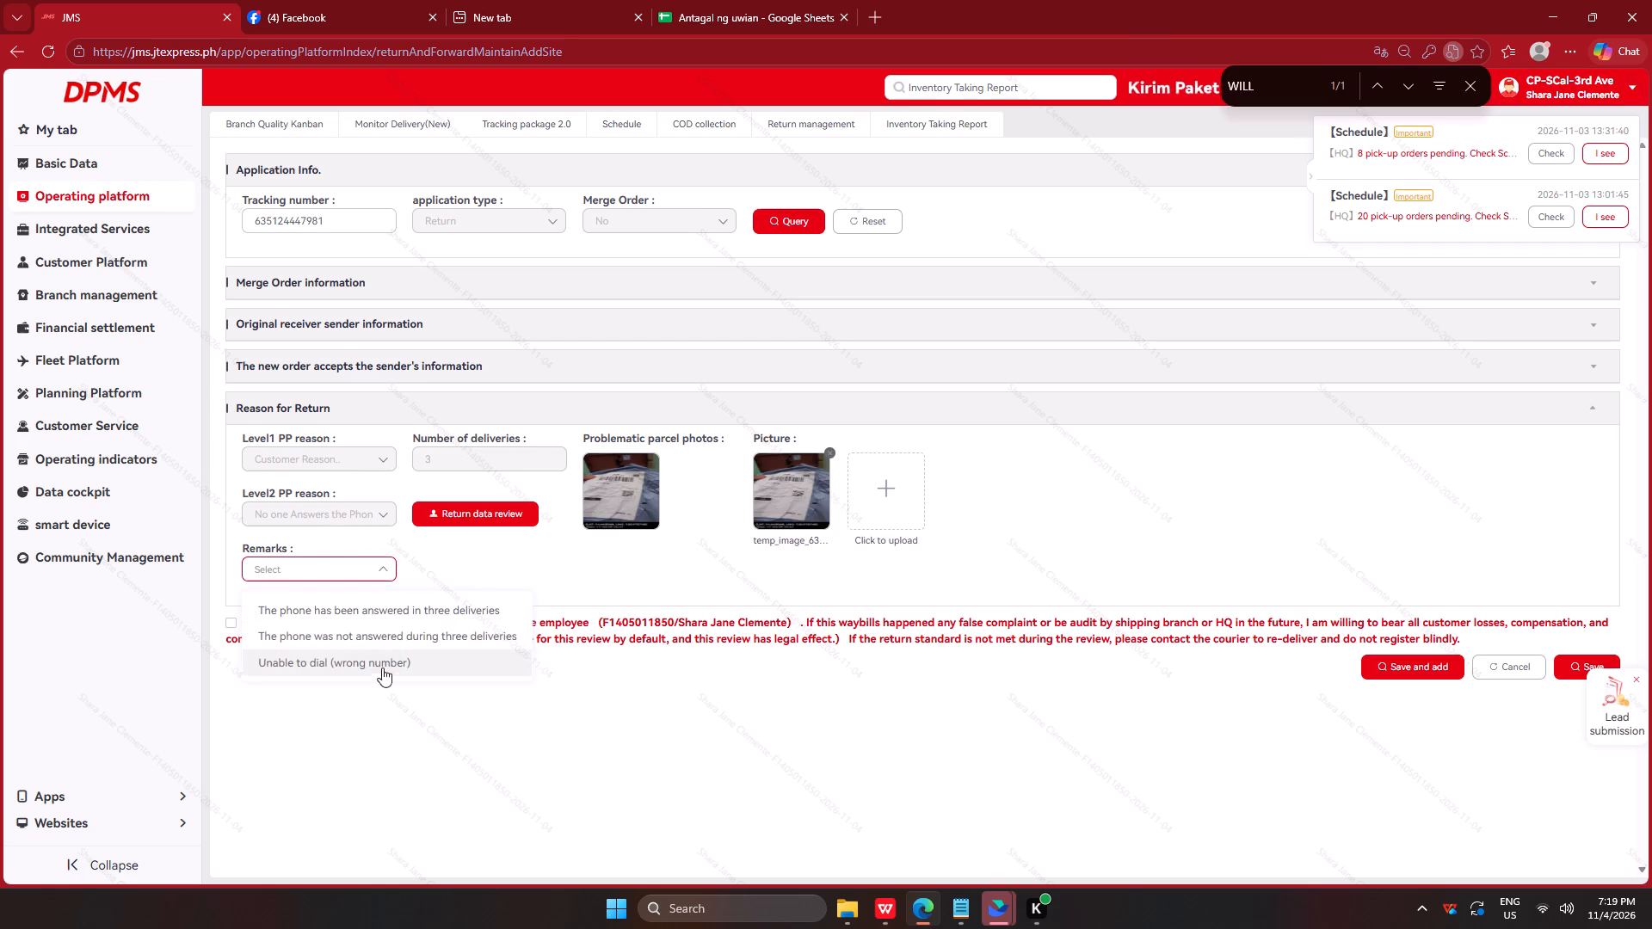
{"action": "left_click", "coordinate": [387, 629]}
{"action": "left_click", "coordinate": [226, 619]}
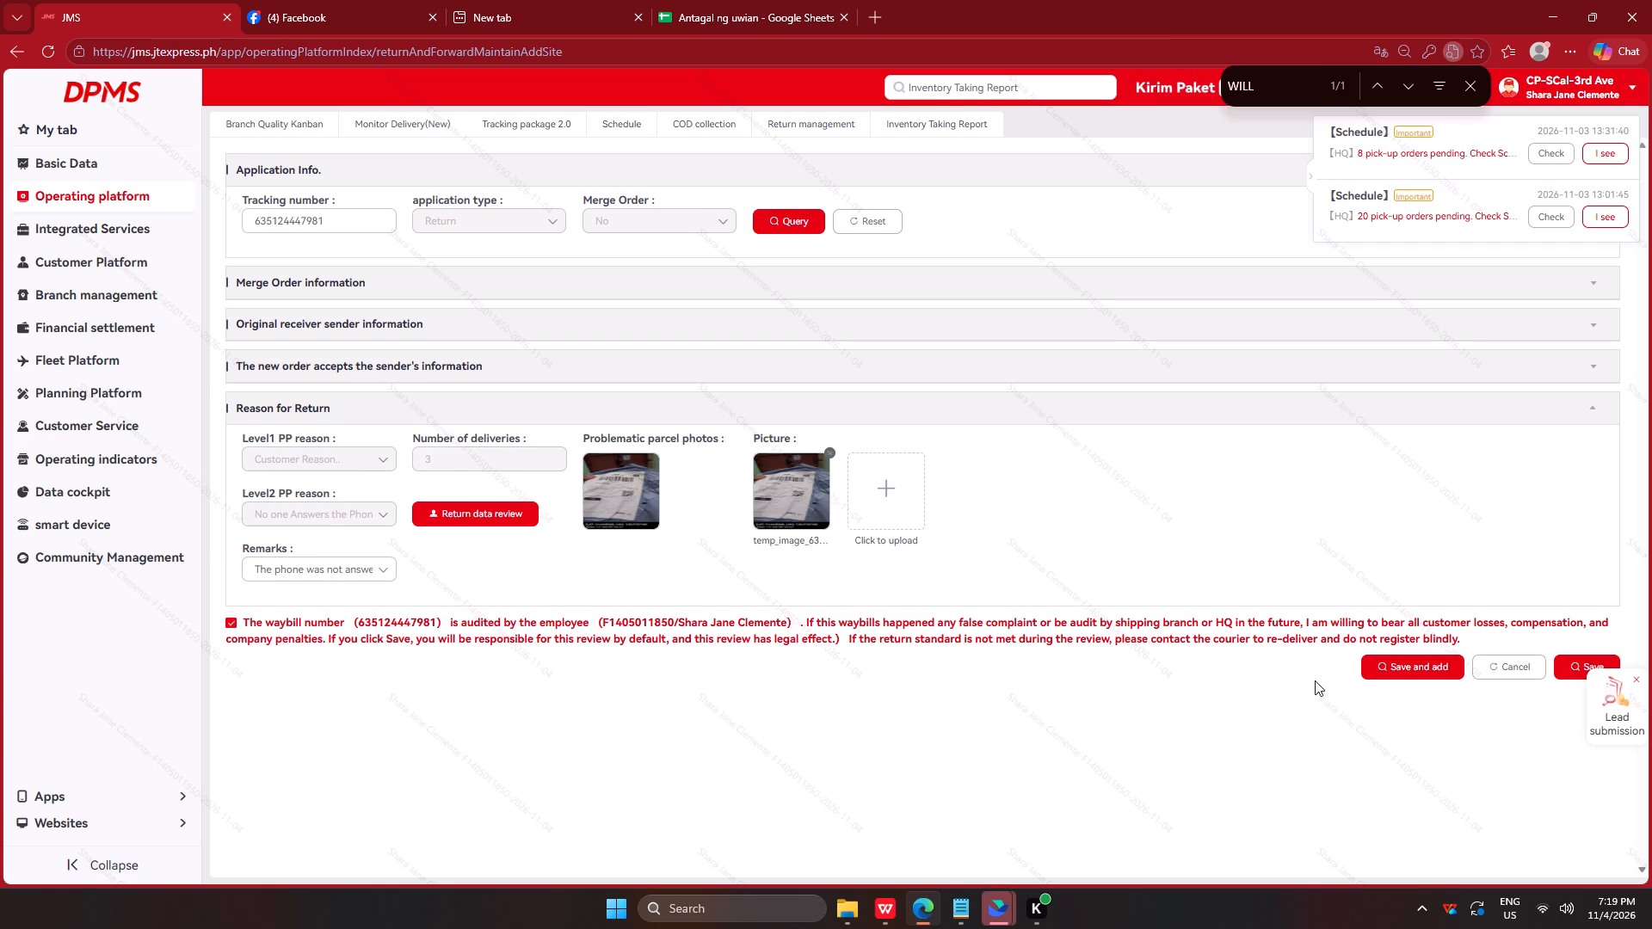
{"action": "left_click", "coordinate": [1409, 667]}
{"action": "key", "text": "alt+Tab"}
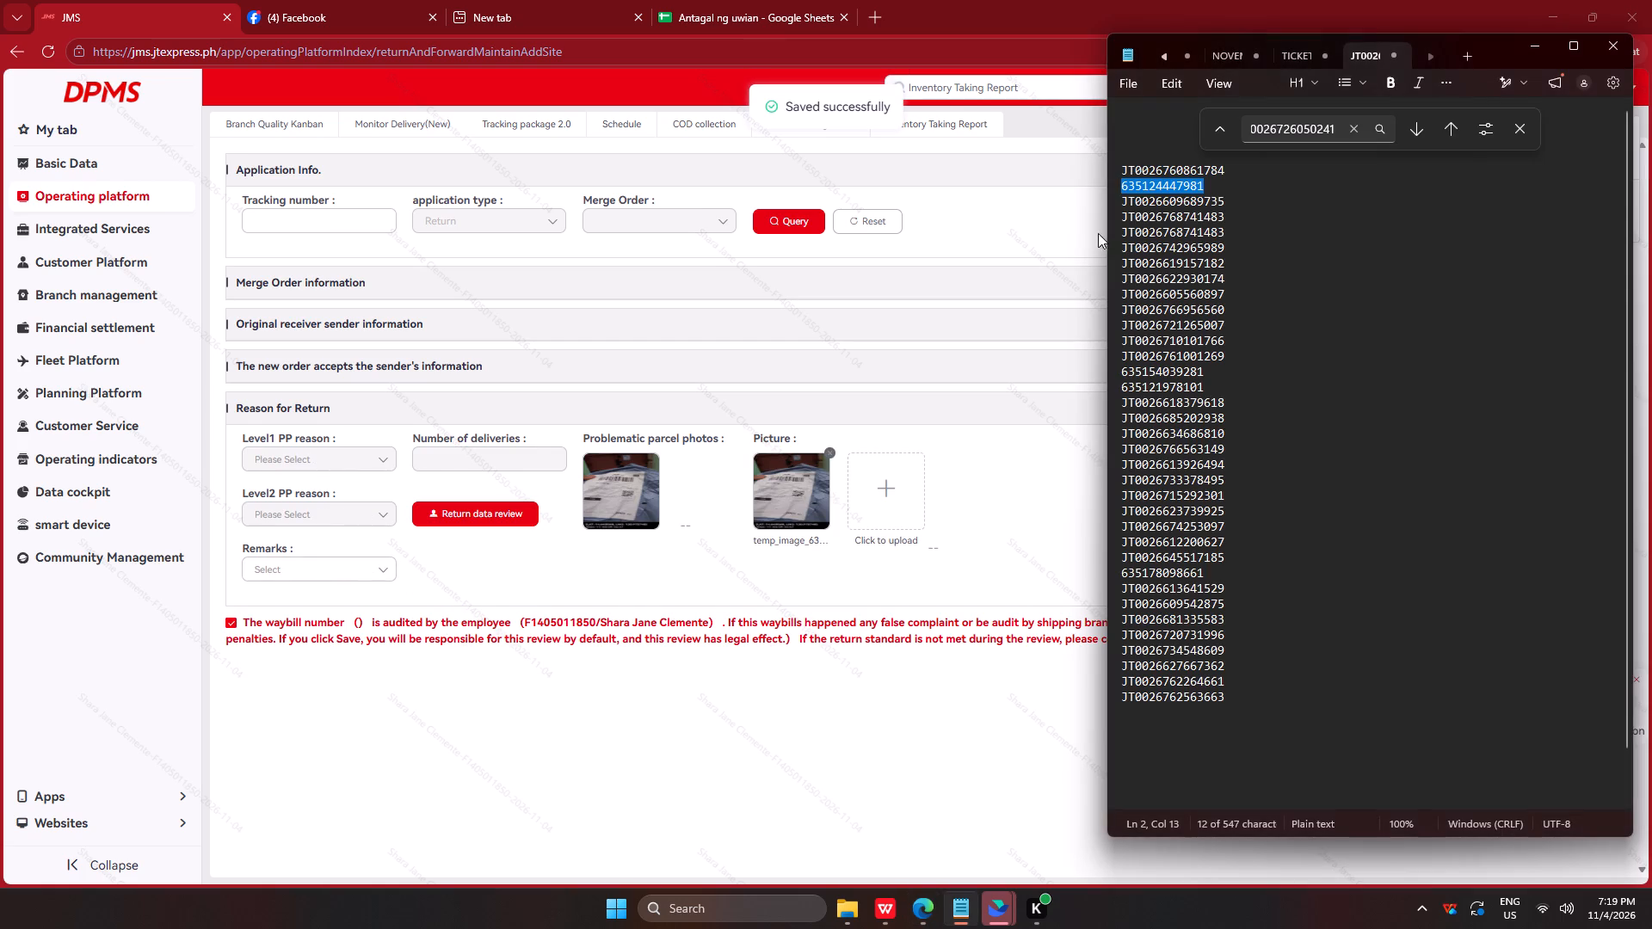
{"action": "double_click", "coordinate": [1169, 195]}
{"action": "key", "text": "ctrl+c"}
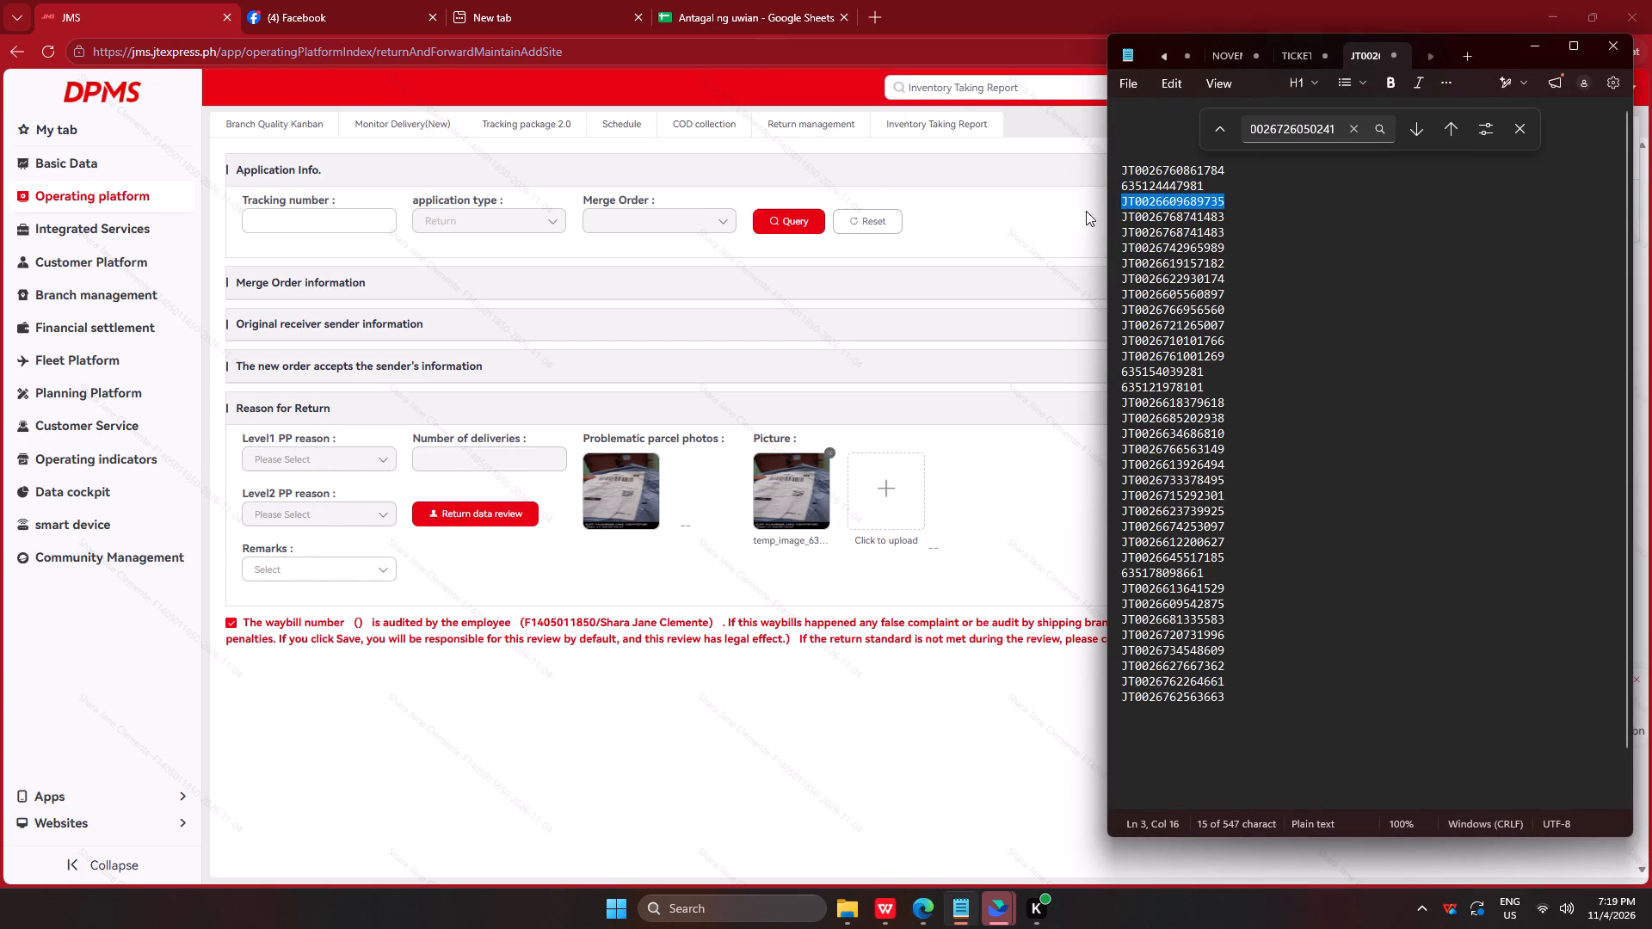
{"action": "left_click", "coordinate": [342, 223]}
{"action": "key", "text": "ctrl+v"}
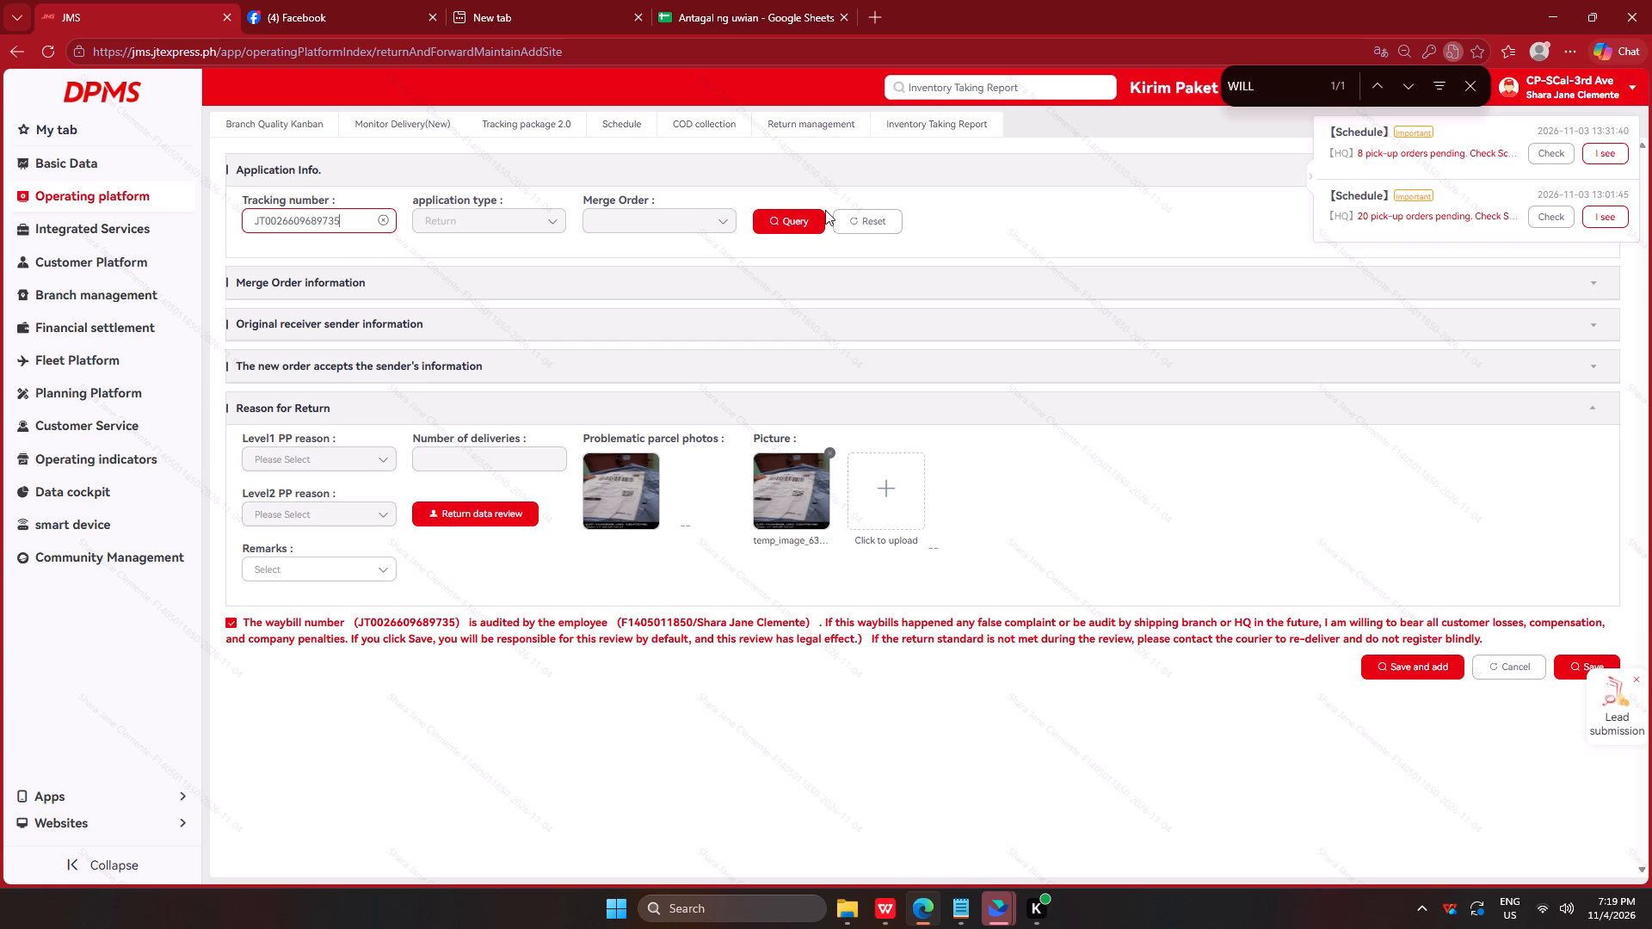
{"action": "left_click", "coordinate": [806, 218]}
{"action": "left_click", "coordinate": [622, 515]}
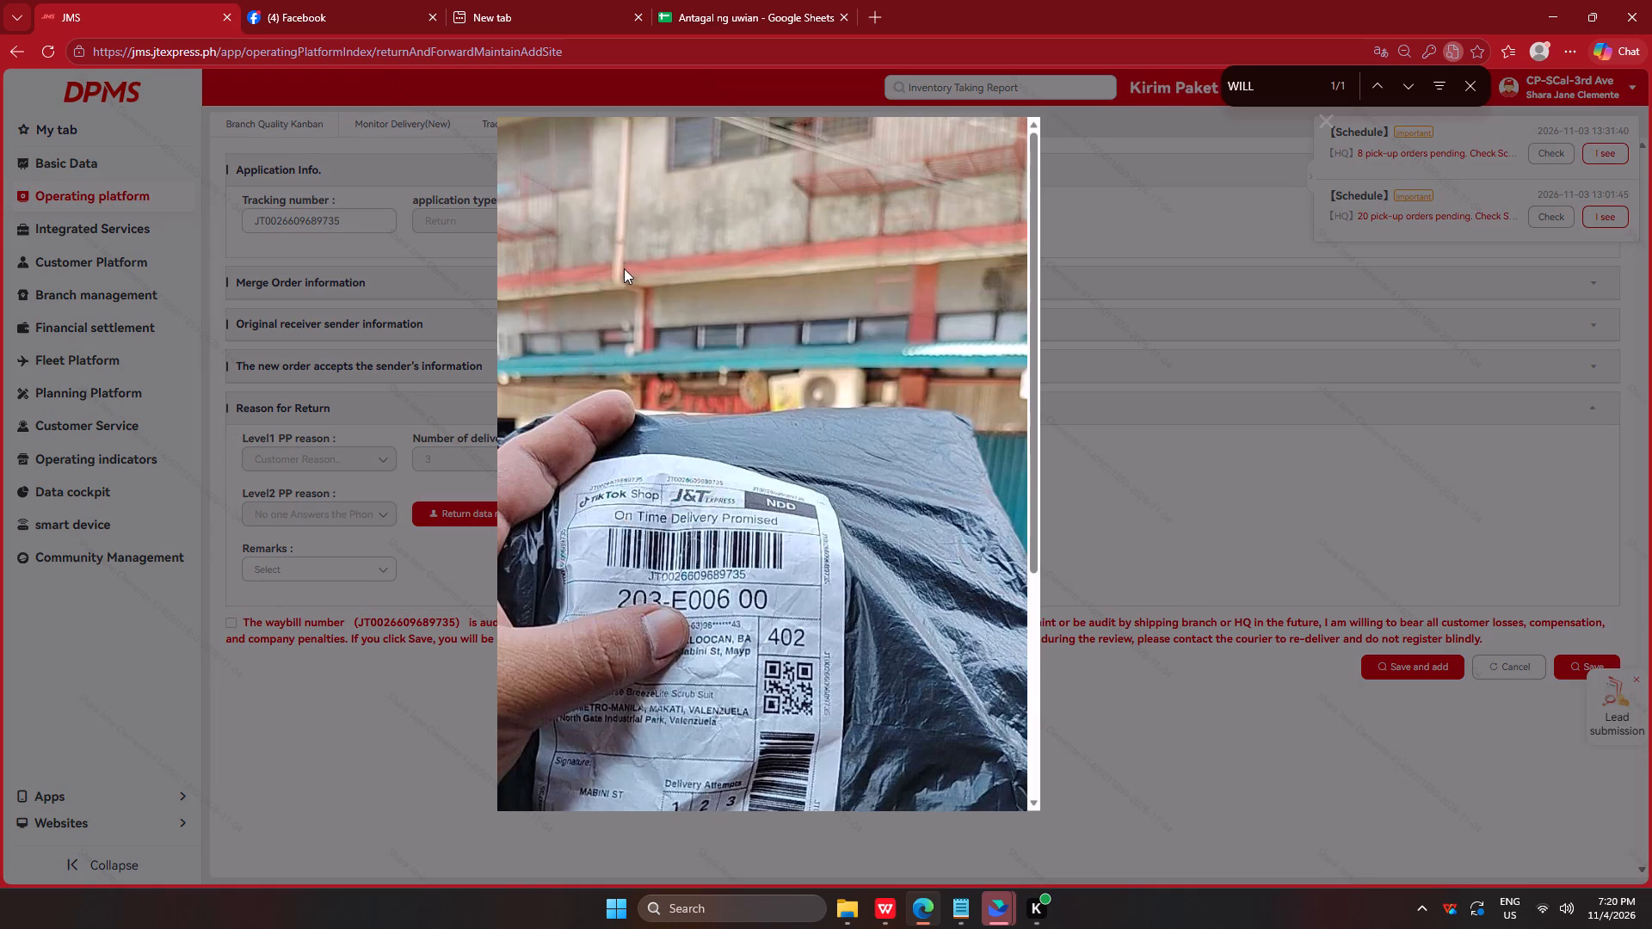
{"action": "right_click", "coordinate": [624, 268]}
{"action": "left_click", "coordinate": [702, 317]}
{"action": "left_click", "coordinate": [689, 563]}
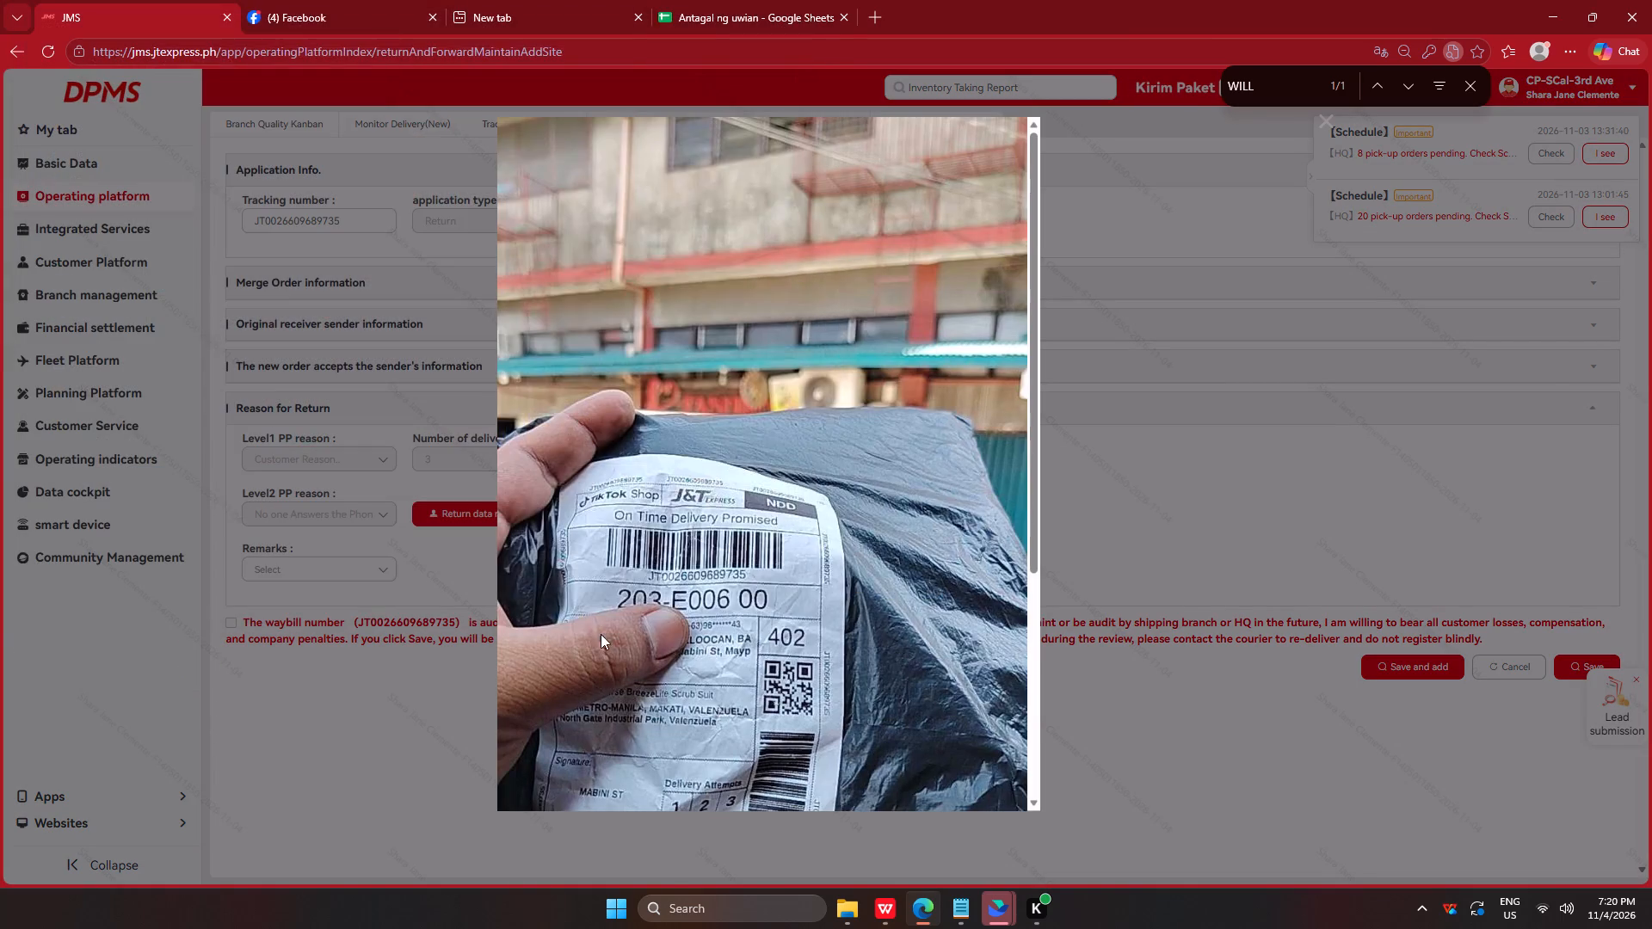
{"action": "left_click", "coordinate": [404, 741]}
{"action": "left_click", "coordinate": [790, 484]}
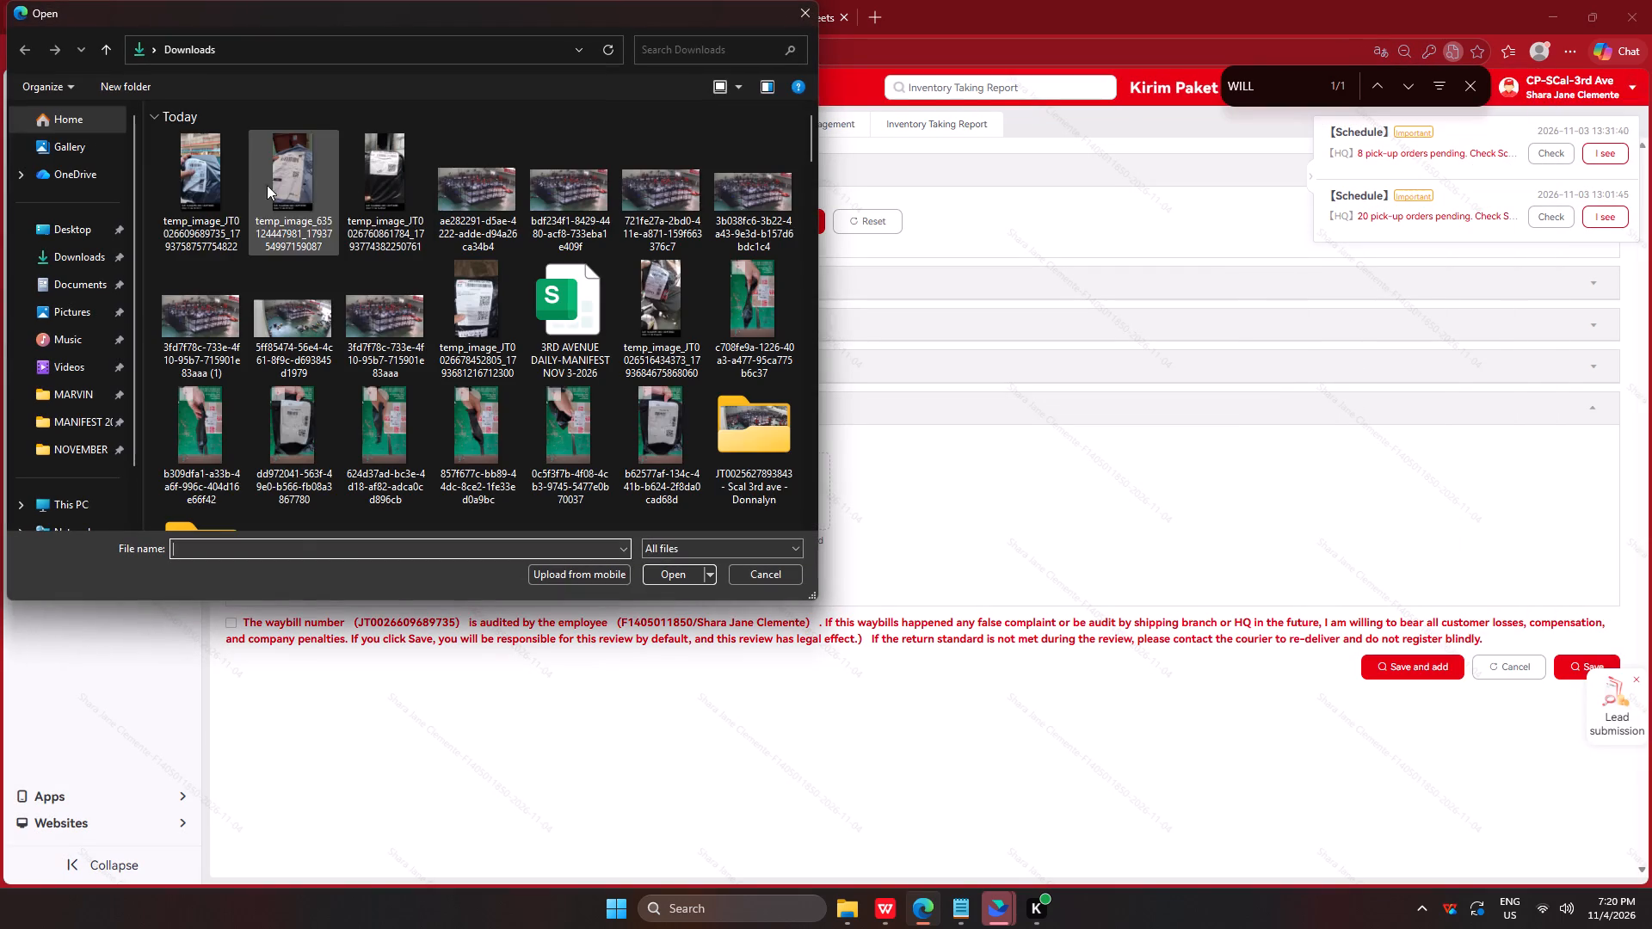
{"action": "double_click", "coordinate": [222, 173]}
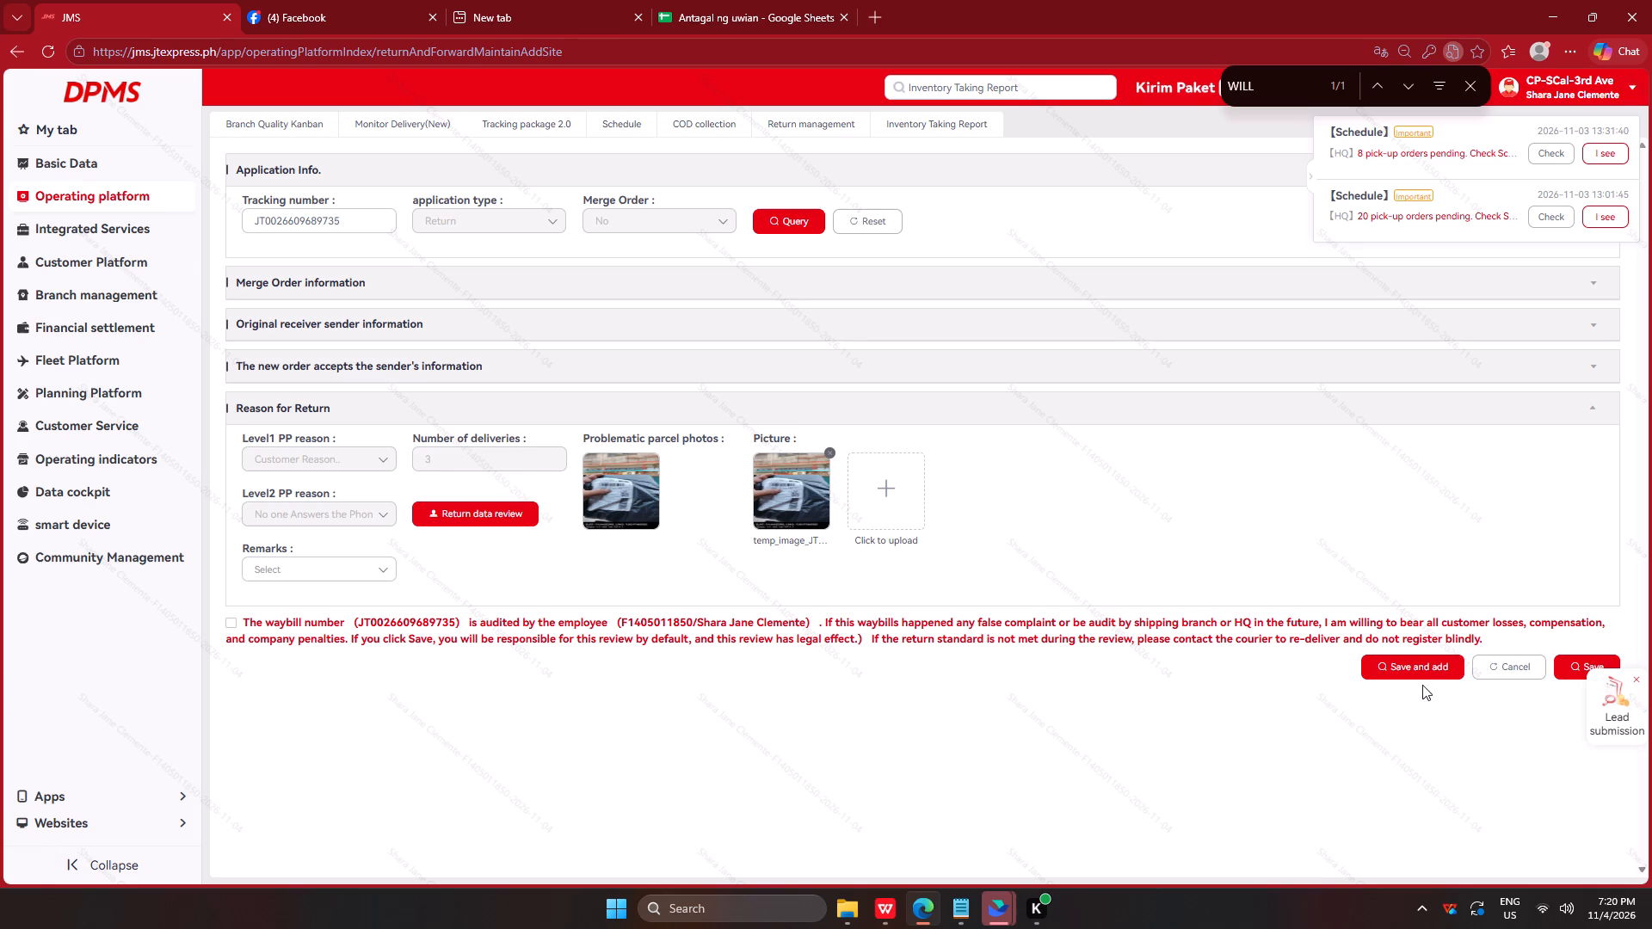
Set Remarks to "The phone was not answered during three deliveries", accept the audit declaration, and save the application, continuing with a new one.
{"action": "left_click", "coordinate": [347, 567]}
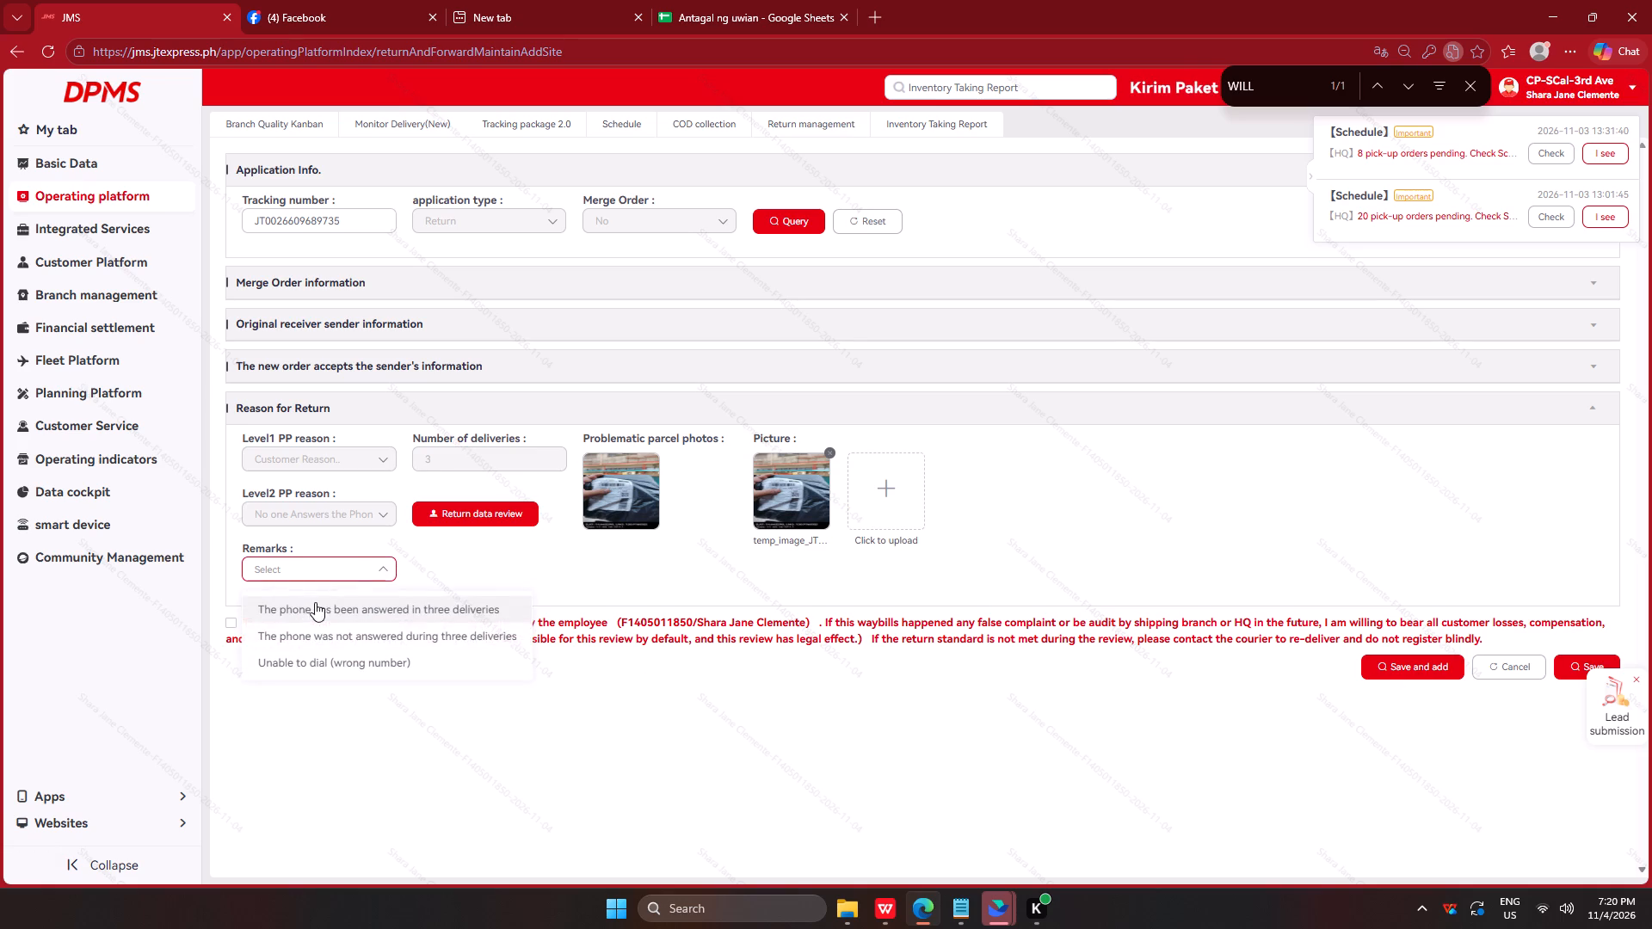
{"action": "left_click", "coordinate": [324, 636]}
{"action": "double_click", "coordinate": [239, 619]}
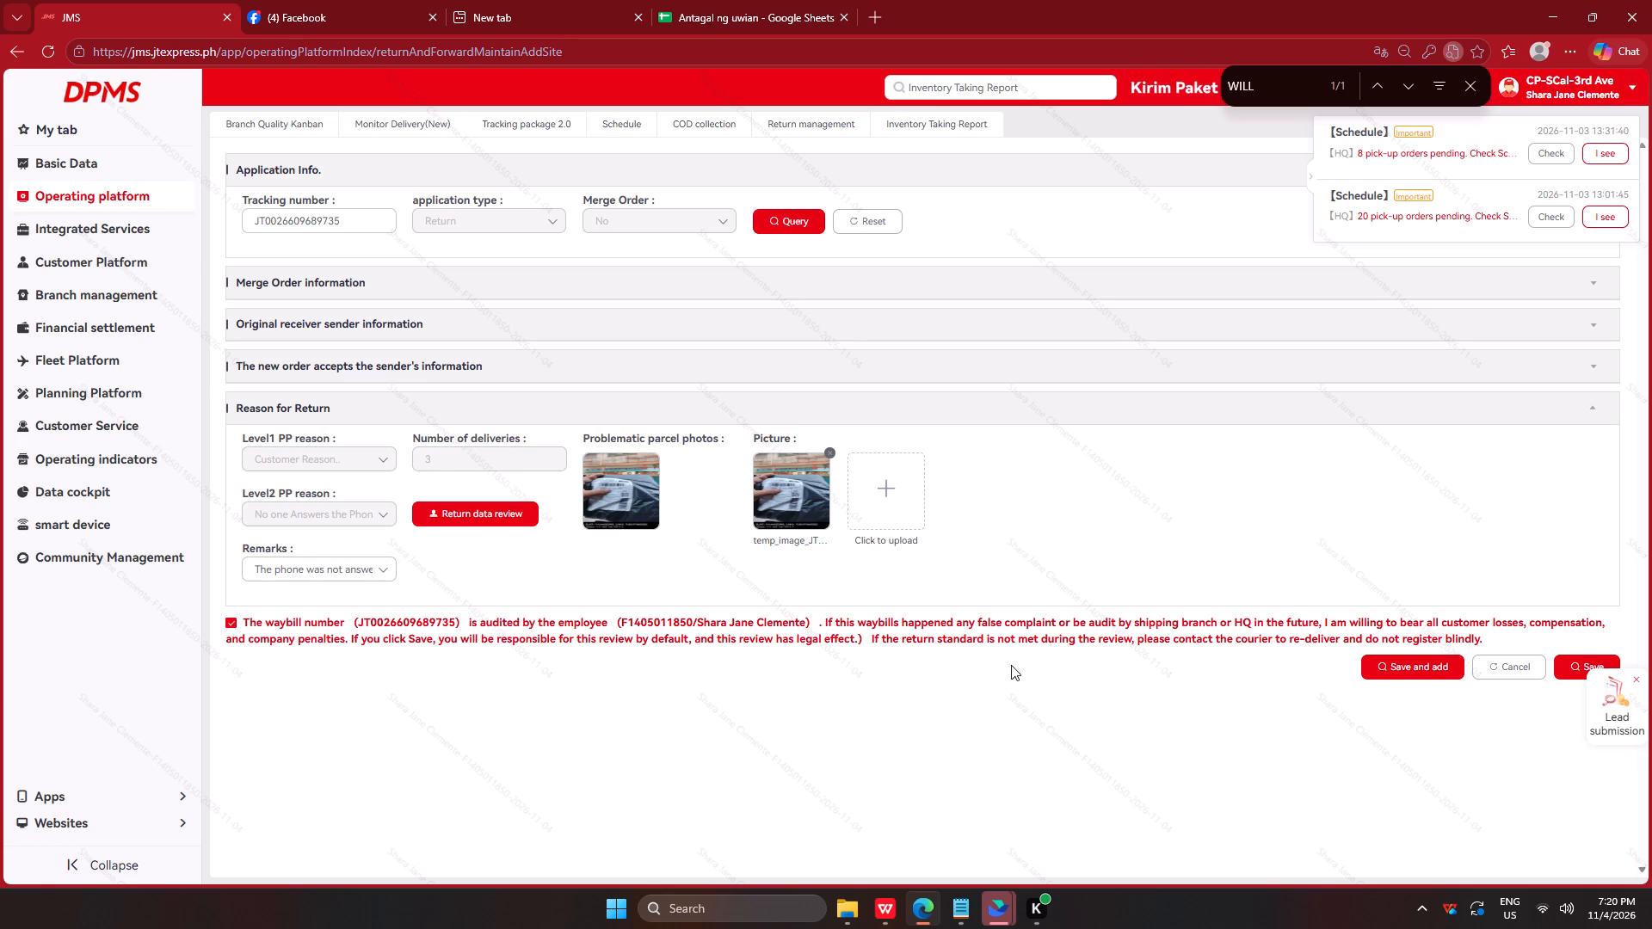
{"action": "left_click", "coordinate": [1415, 673]}
Find the courier matching RENAT in the Monitor Delivery(New) summary.
{"action": "left_click", "coordinate": [410, 116]}
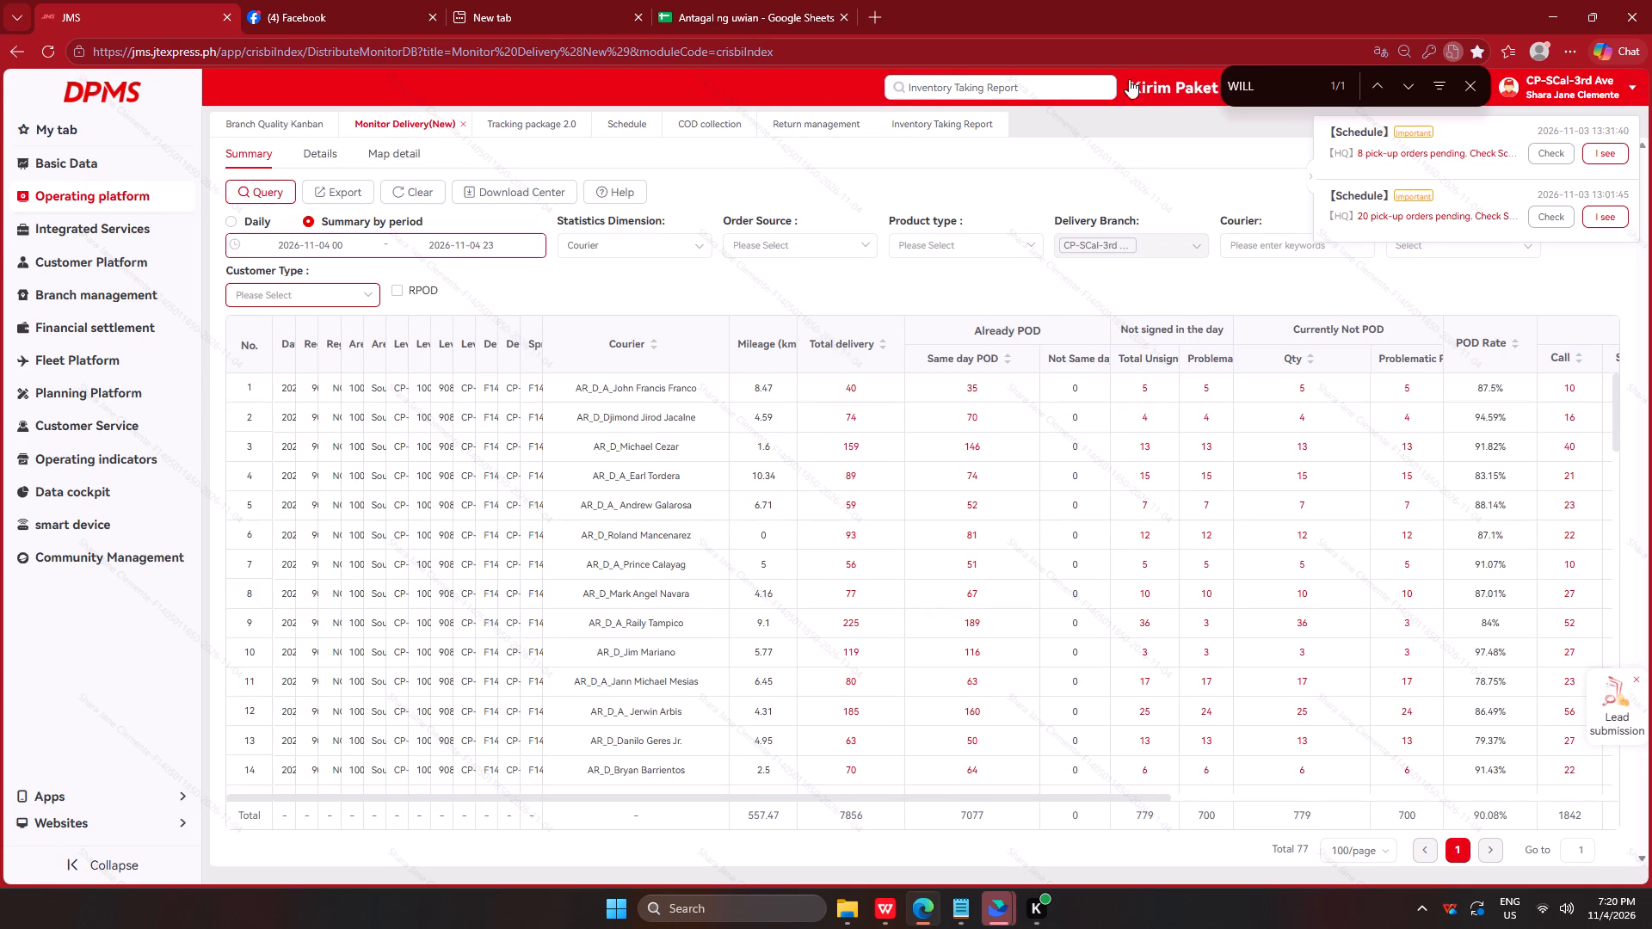
{"action": "left_click_drag", "start_coordinate": [1259, 89], "coordinate": [1176, 90]}
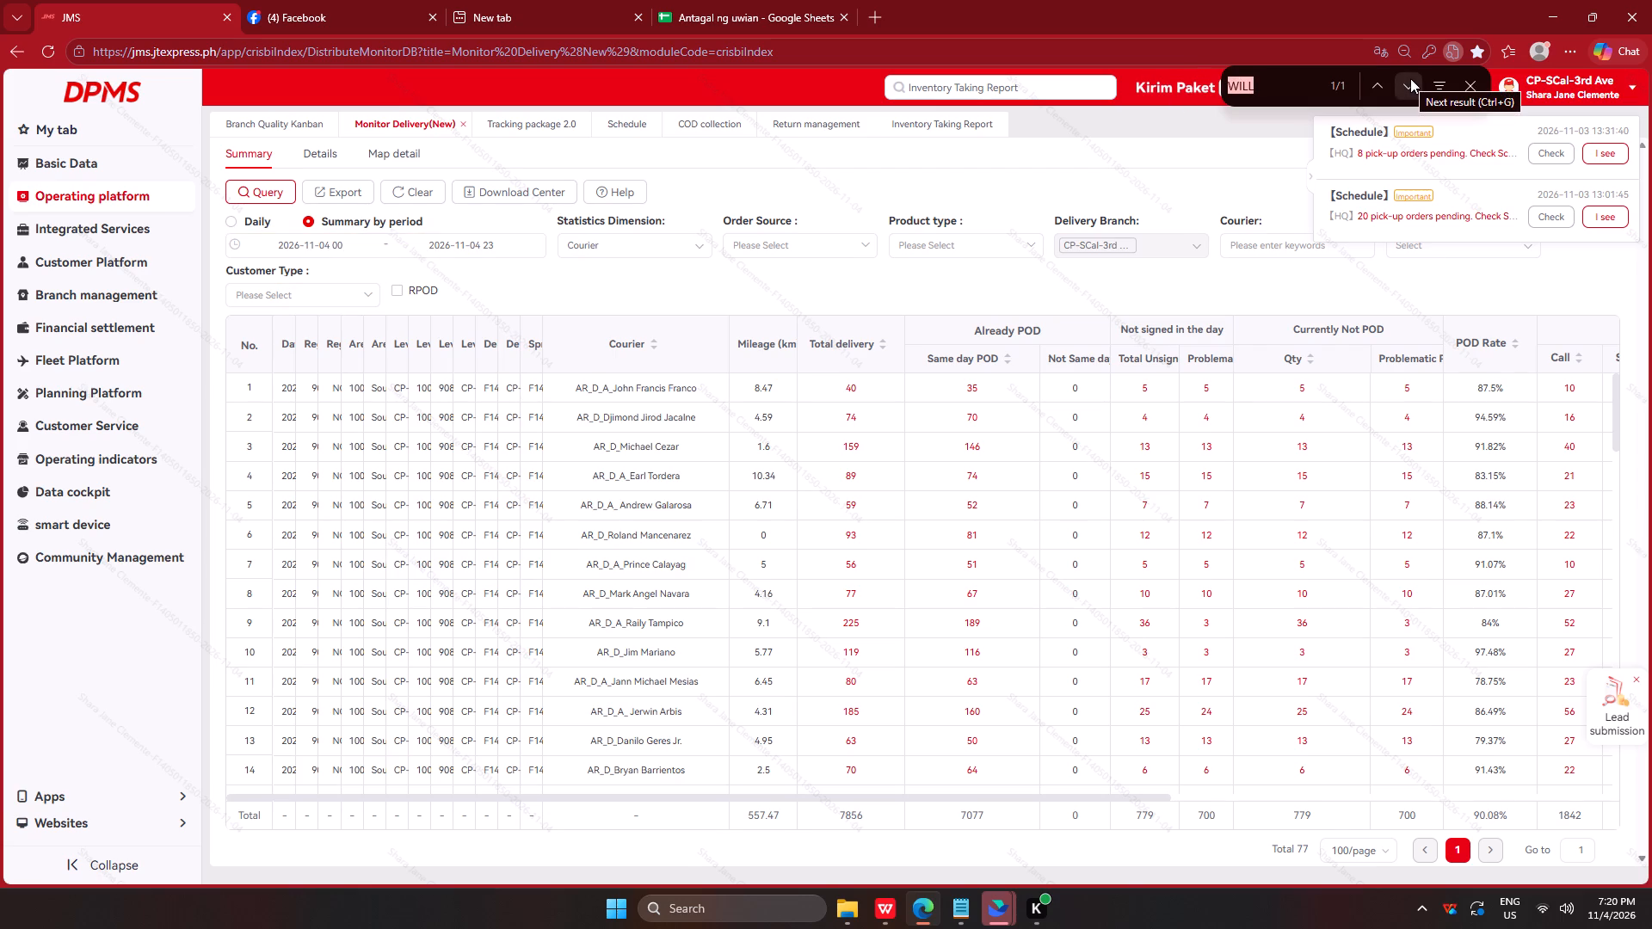
{"action": "type", "text": "RENATA"}
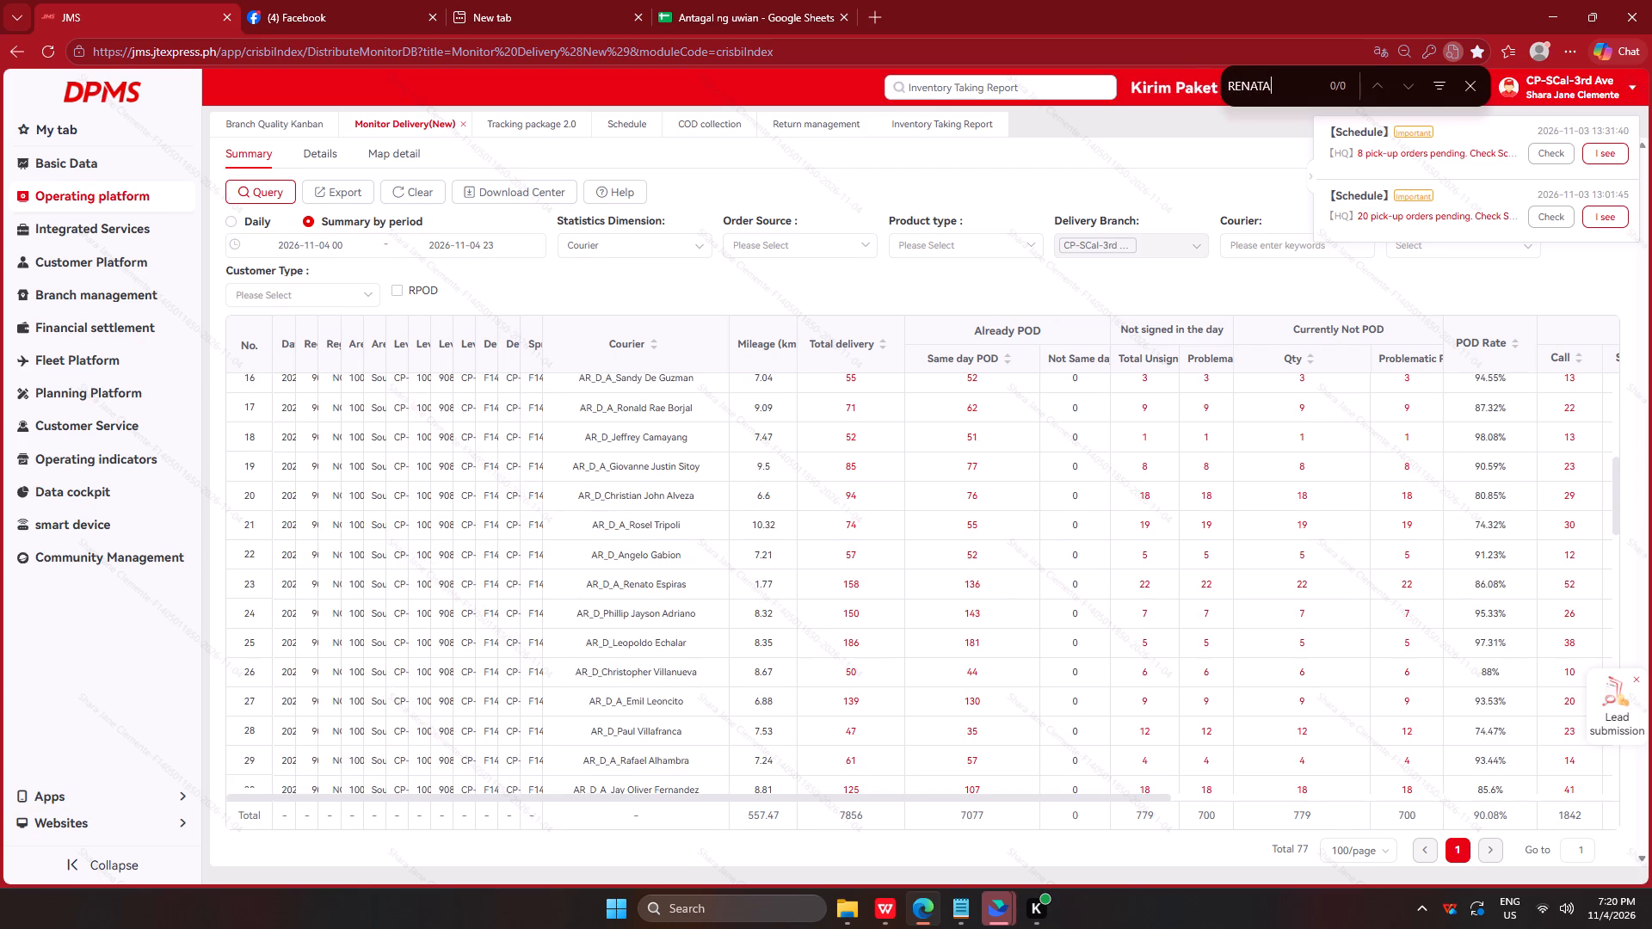
{"action": "key", "text": "BackSpace"}
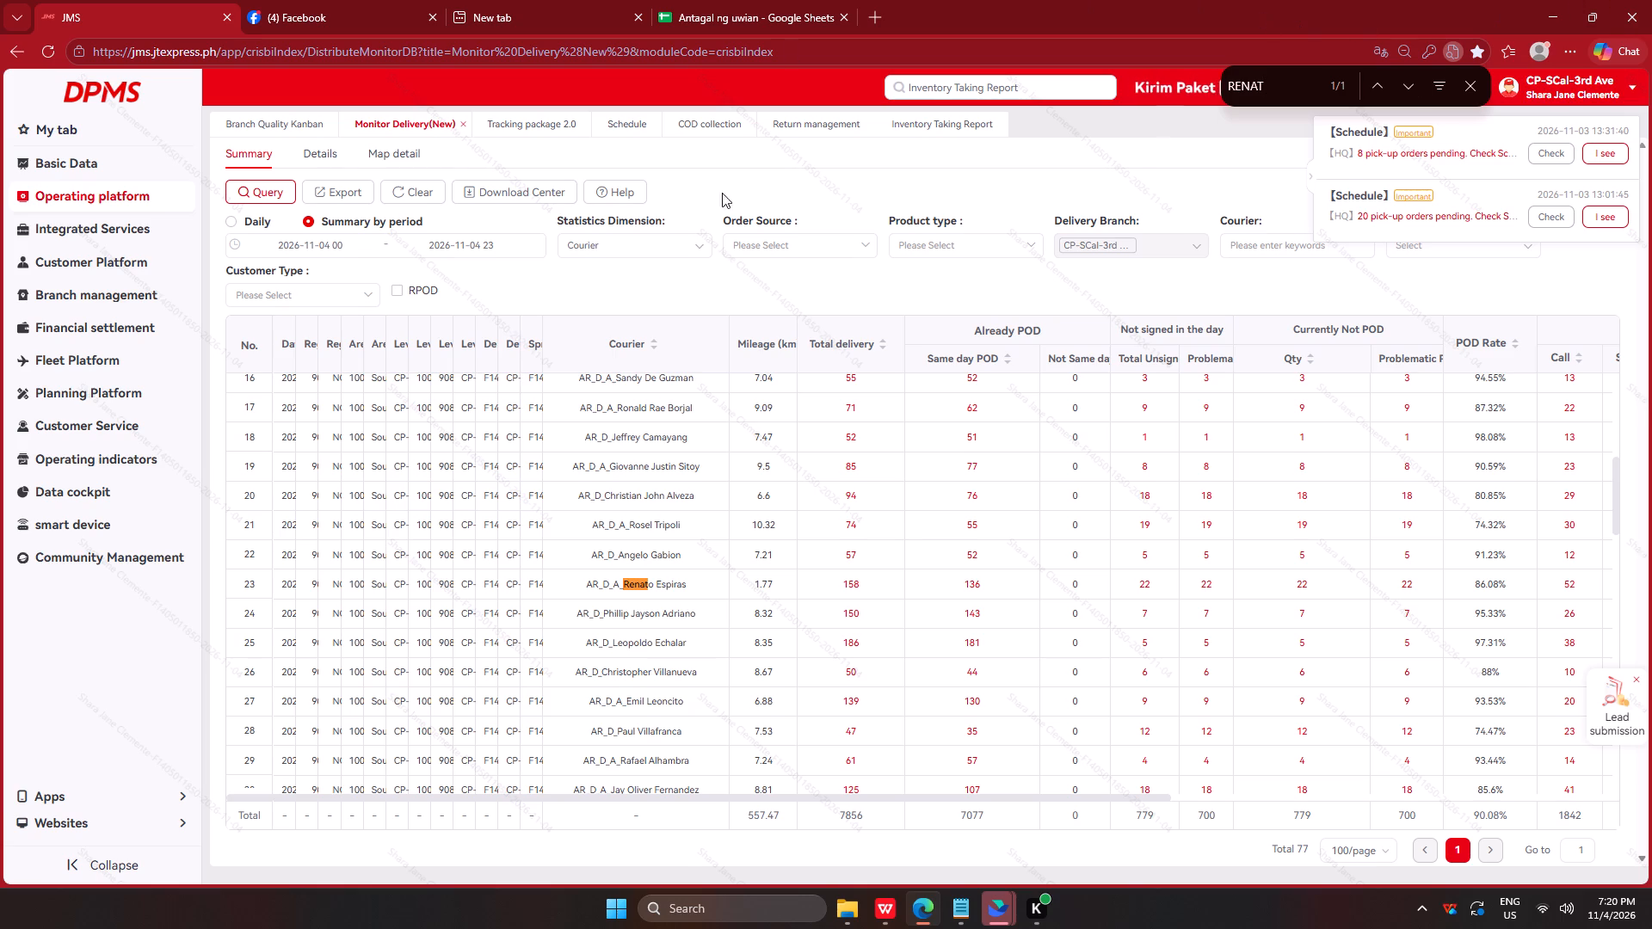
Start a new application from Return management and collapse the merge order, original receiver sender and new order sender sections.
{"action": "left_click", "coordinate": [783, 121]}
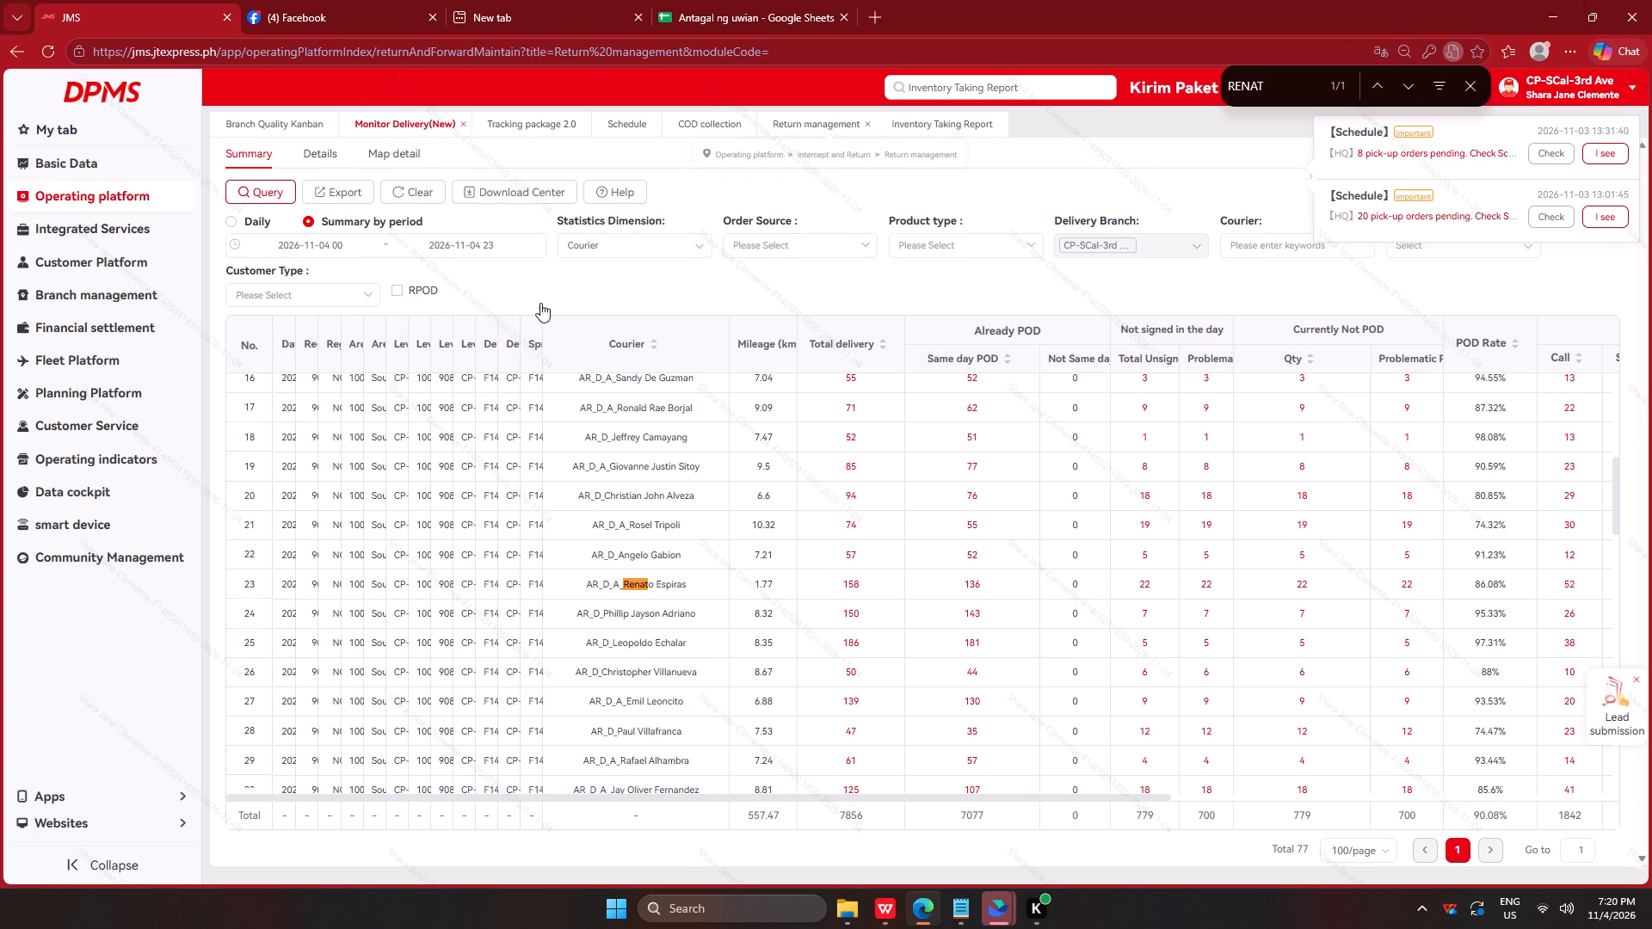
{"action": "left_click", "coordinate": [500, 204]}
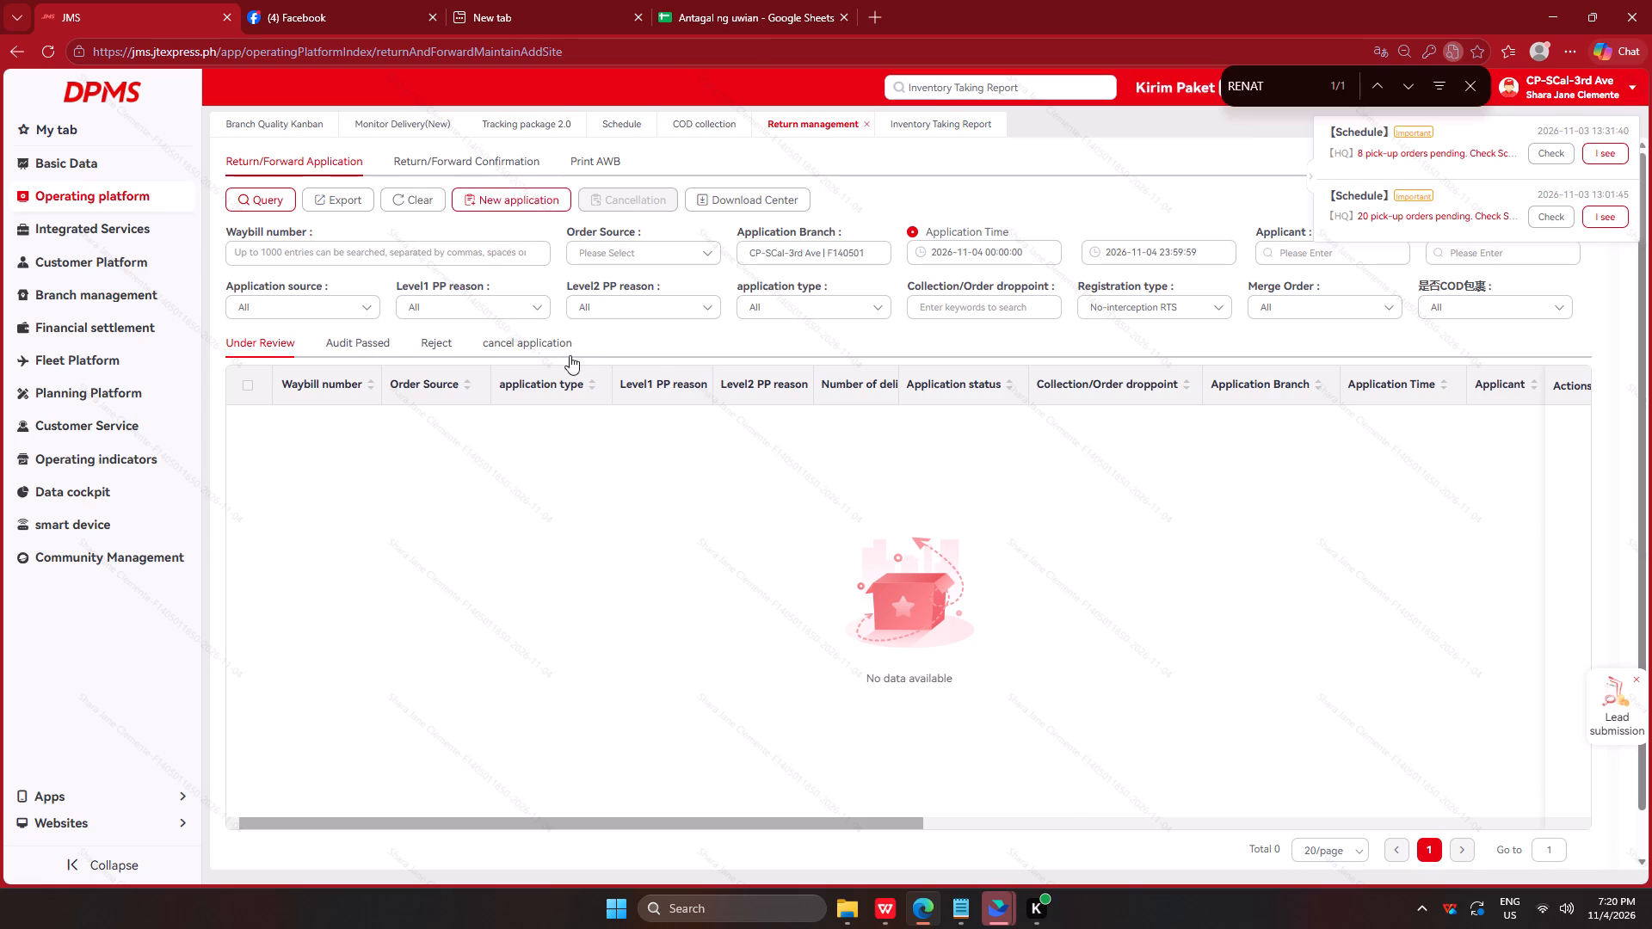
{"action": "left_click", "coordinate": [819, 282]}
{"action": "left_click", "coordinate": [831, 329]}
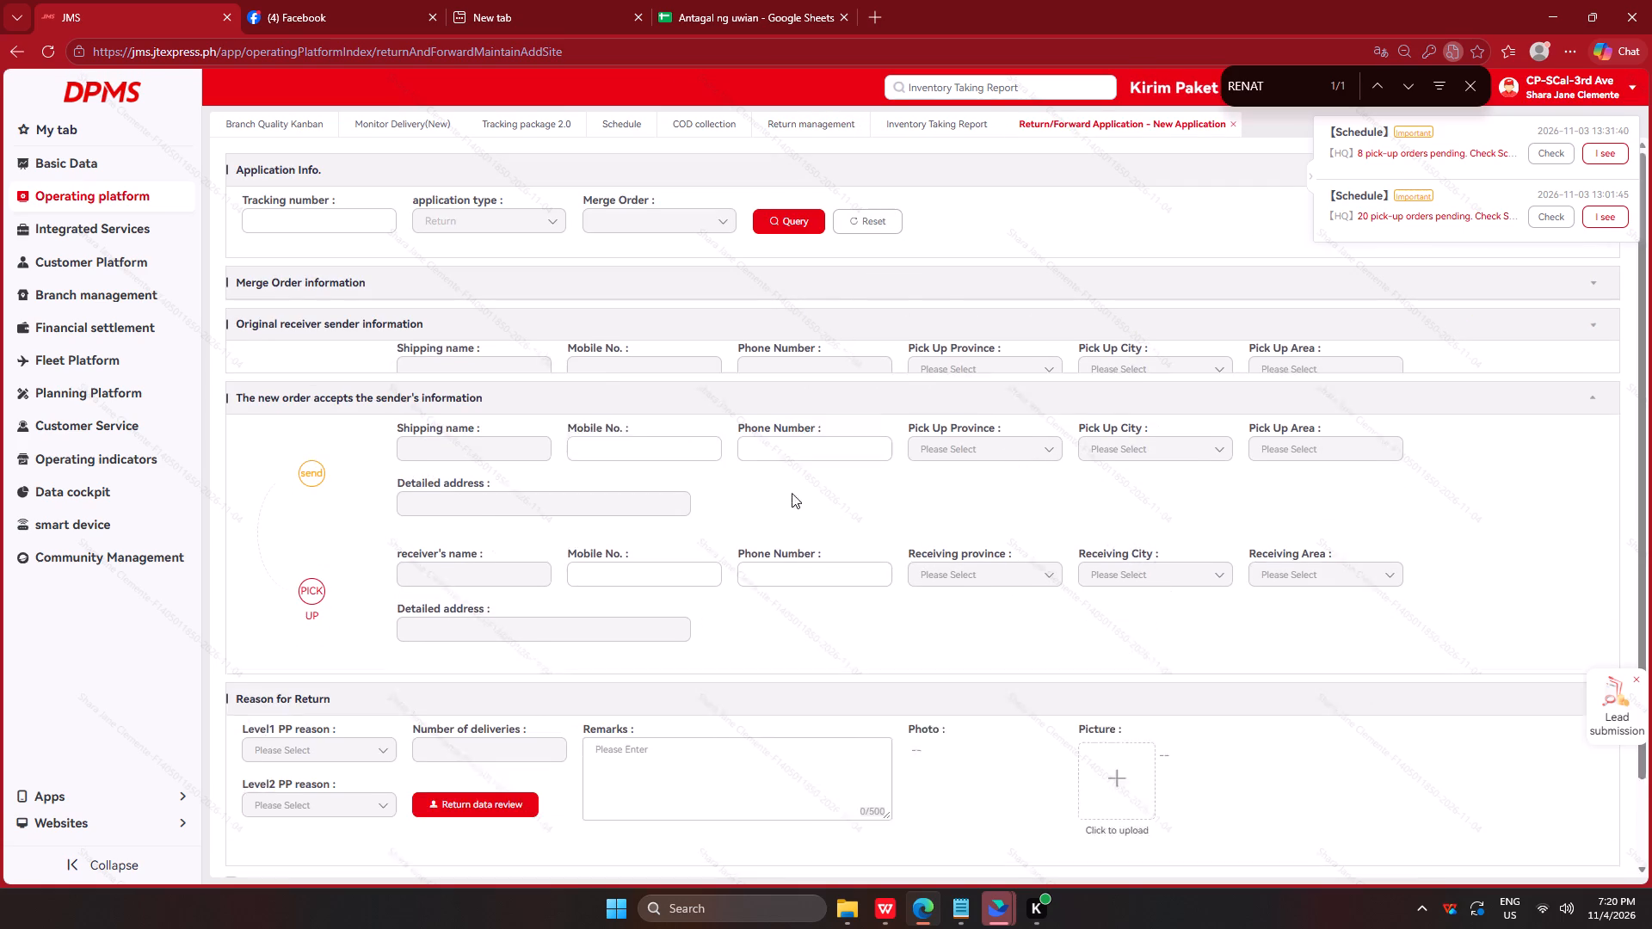
{"action": "left_click", "coordinate": [835, 369]}
{"action": "left_click", "coordinate": [971, 906]}
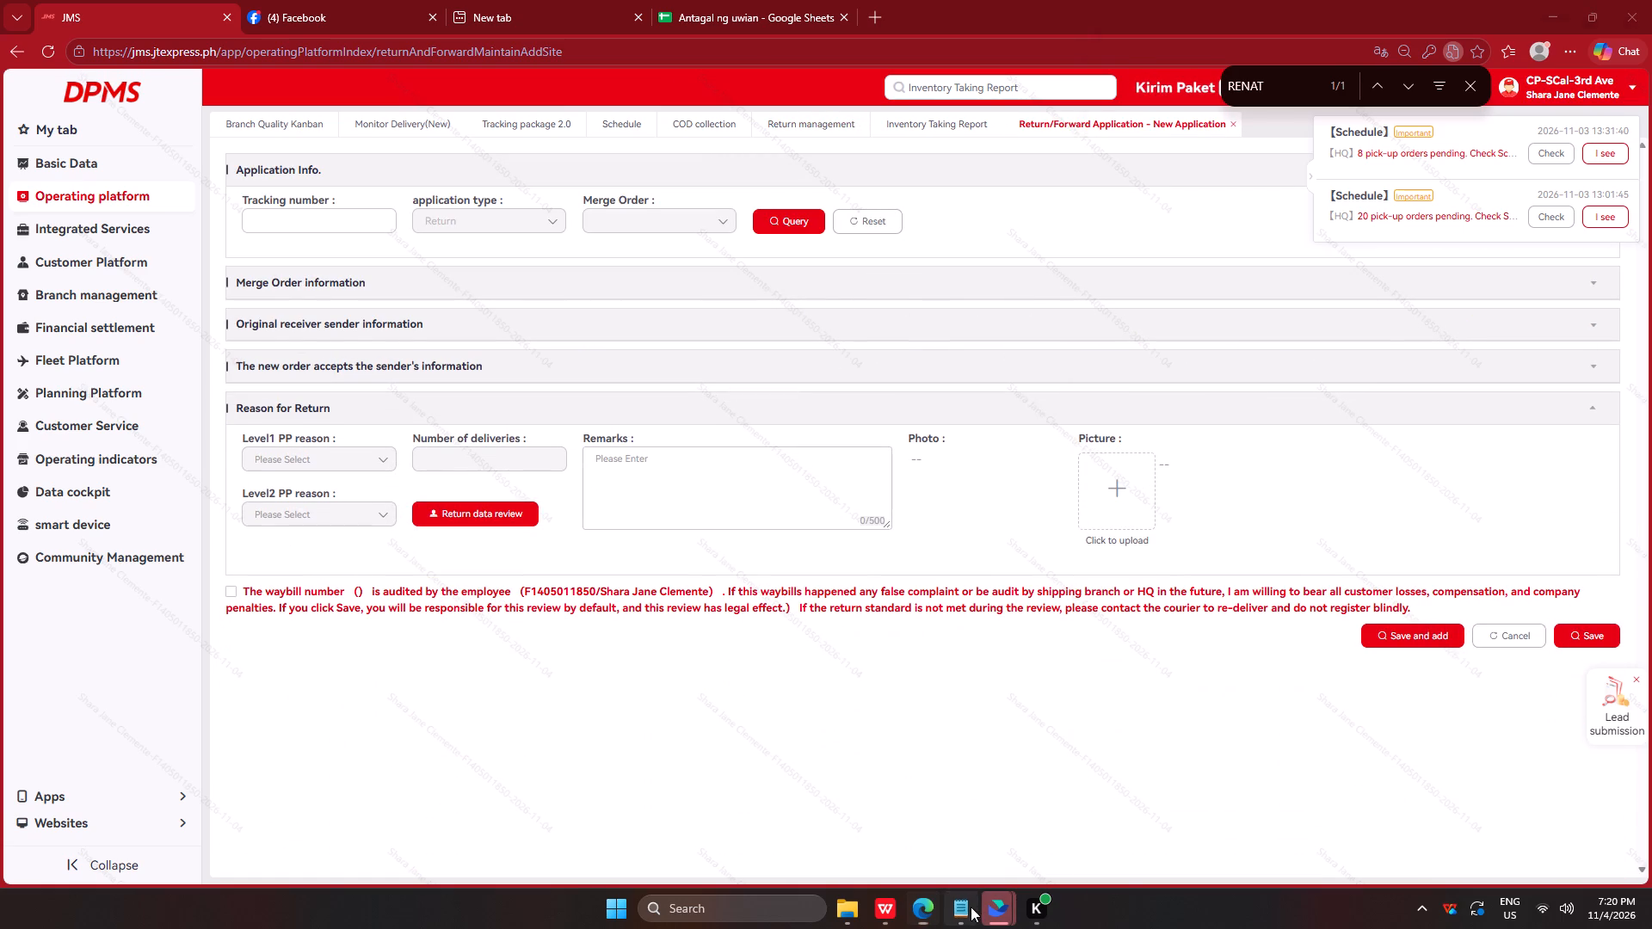
{"action": "double_click", "coordinate": [1191, 218]}
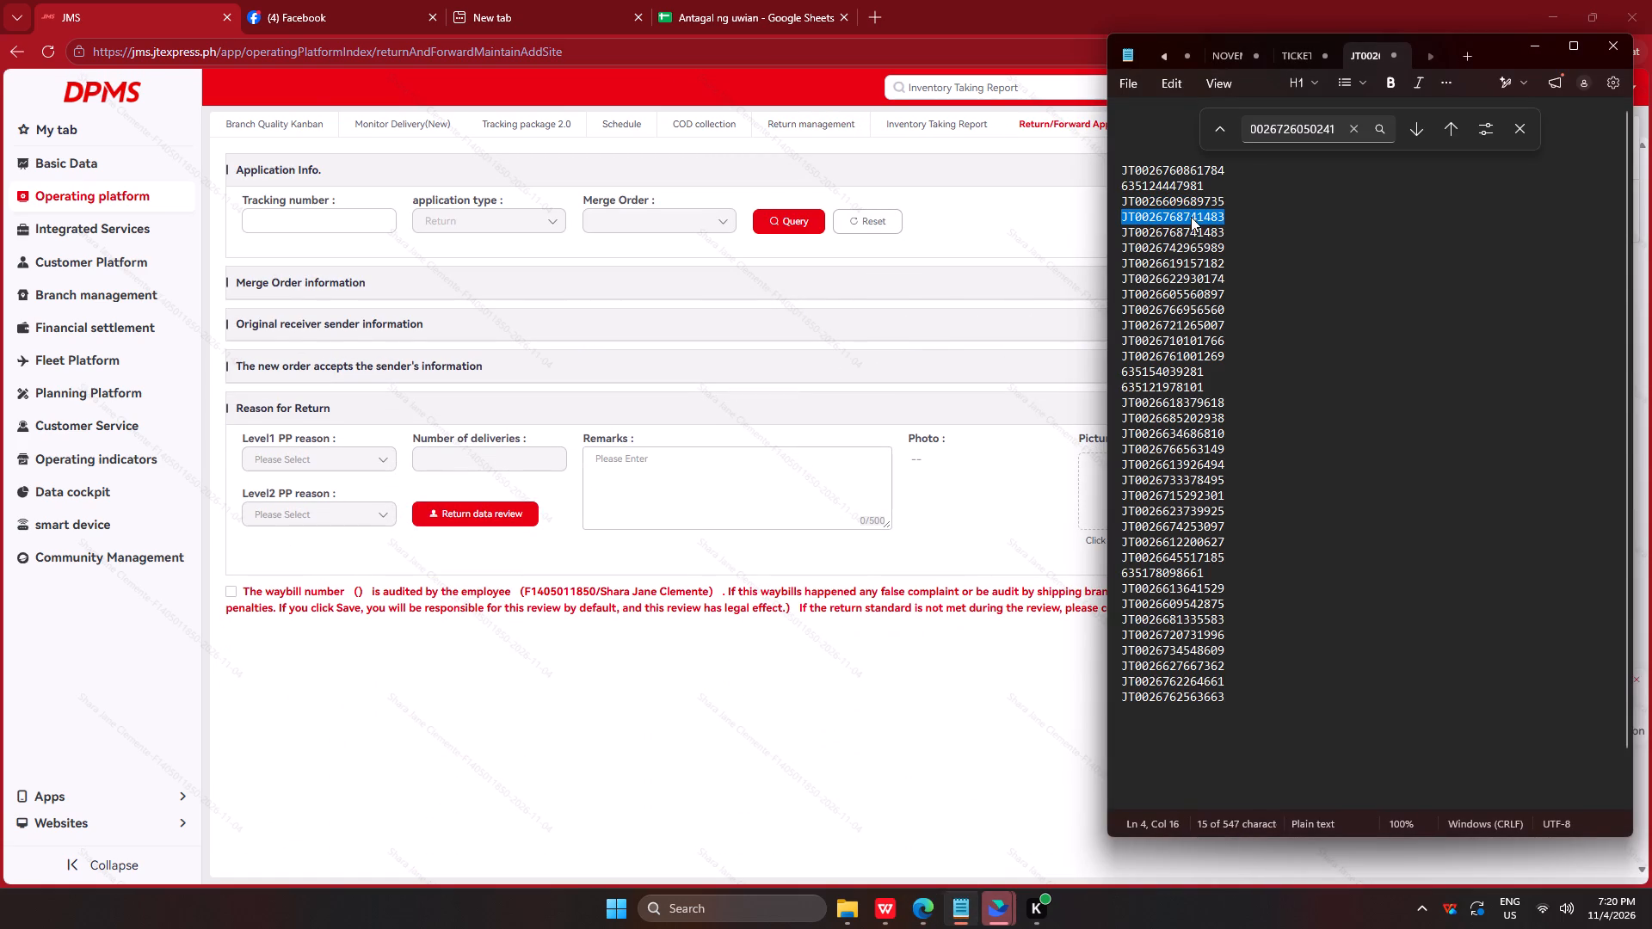
{"action": "key", "text": "ctrl+c"}
{"action": "left_click", "coordinate": [303, 212]}
{"action": "key", "text": "ctrl+v"}
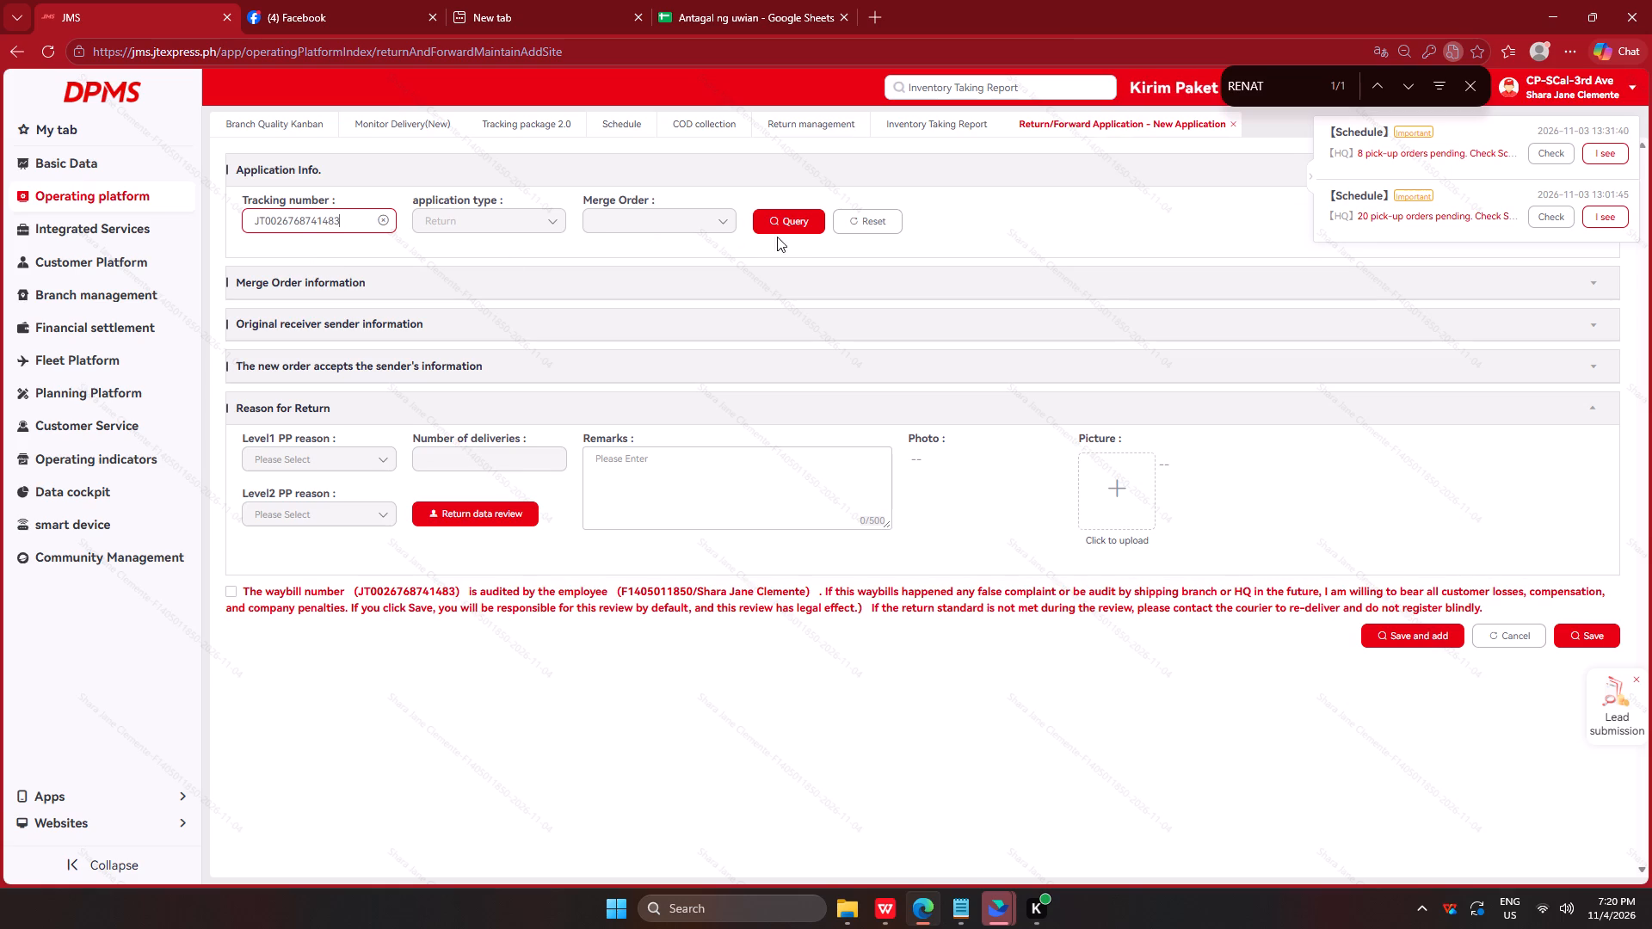
{"action": "left_click", "coordinate": [784, 231]}
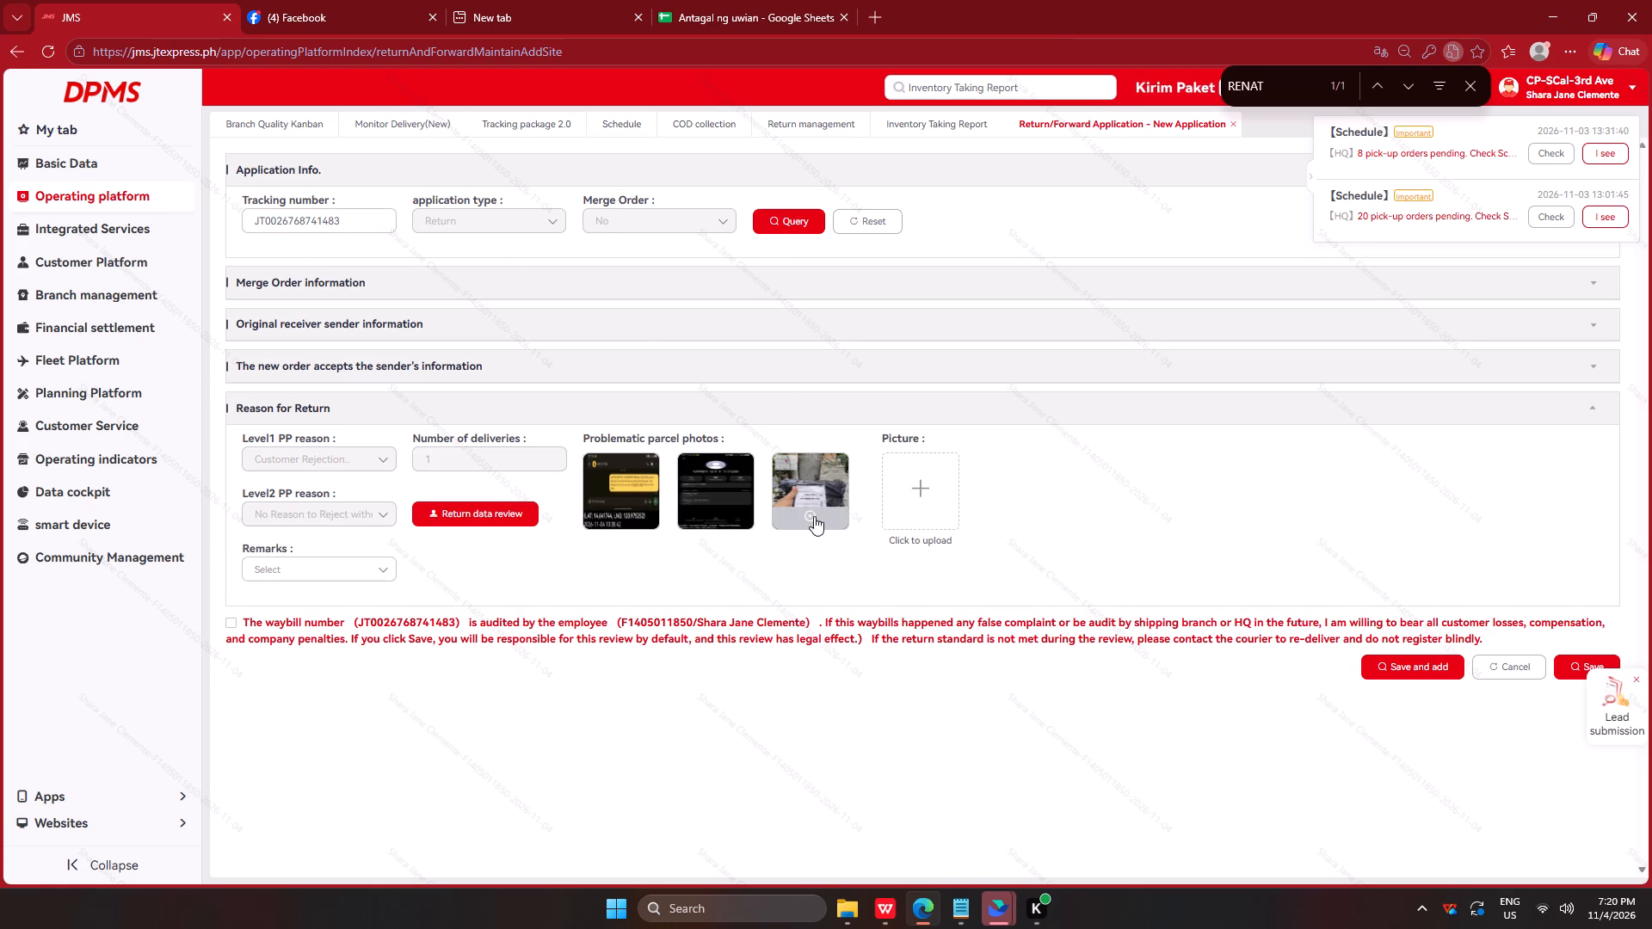
{"action": "left_click", "coordinate": [814, 516]}
{"action": "right_click", "coordinate": [833, 301]}
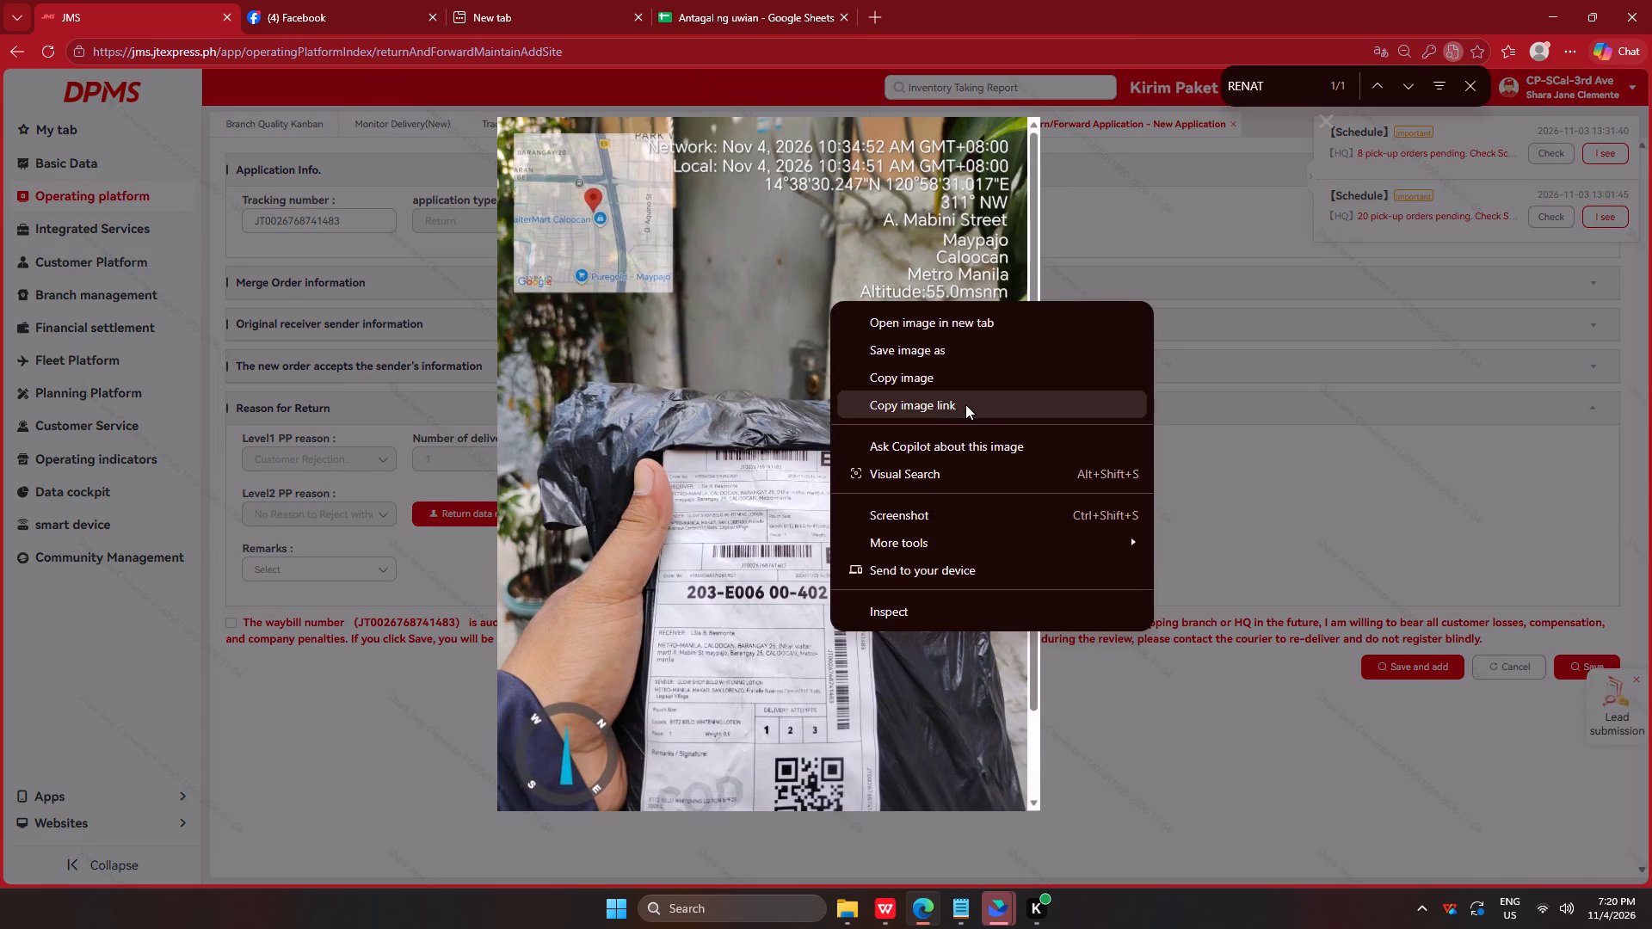
{"action": "left_click", "coordinate": [969, 357]}
{"action": "left_click", "coordinate": [681, 577]}
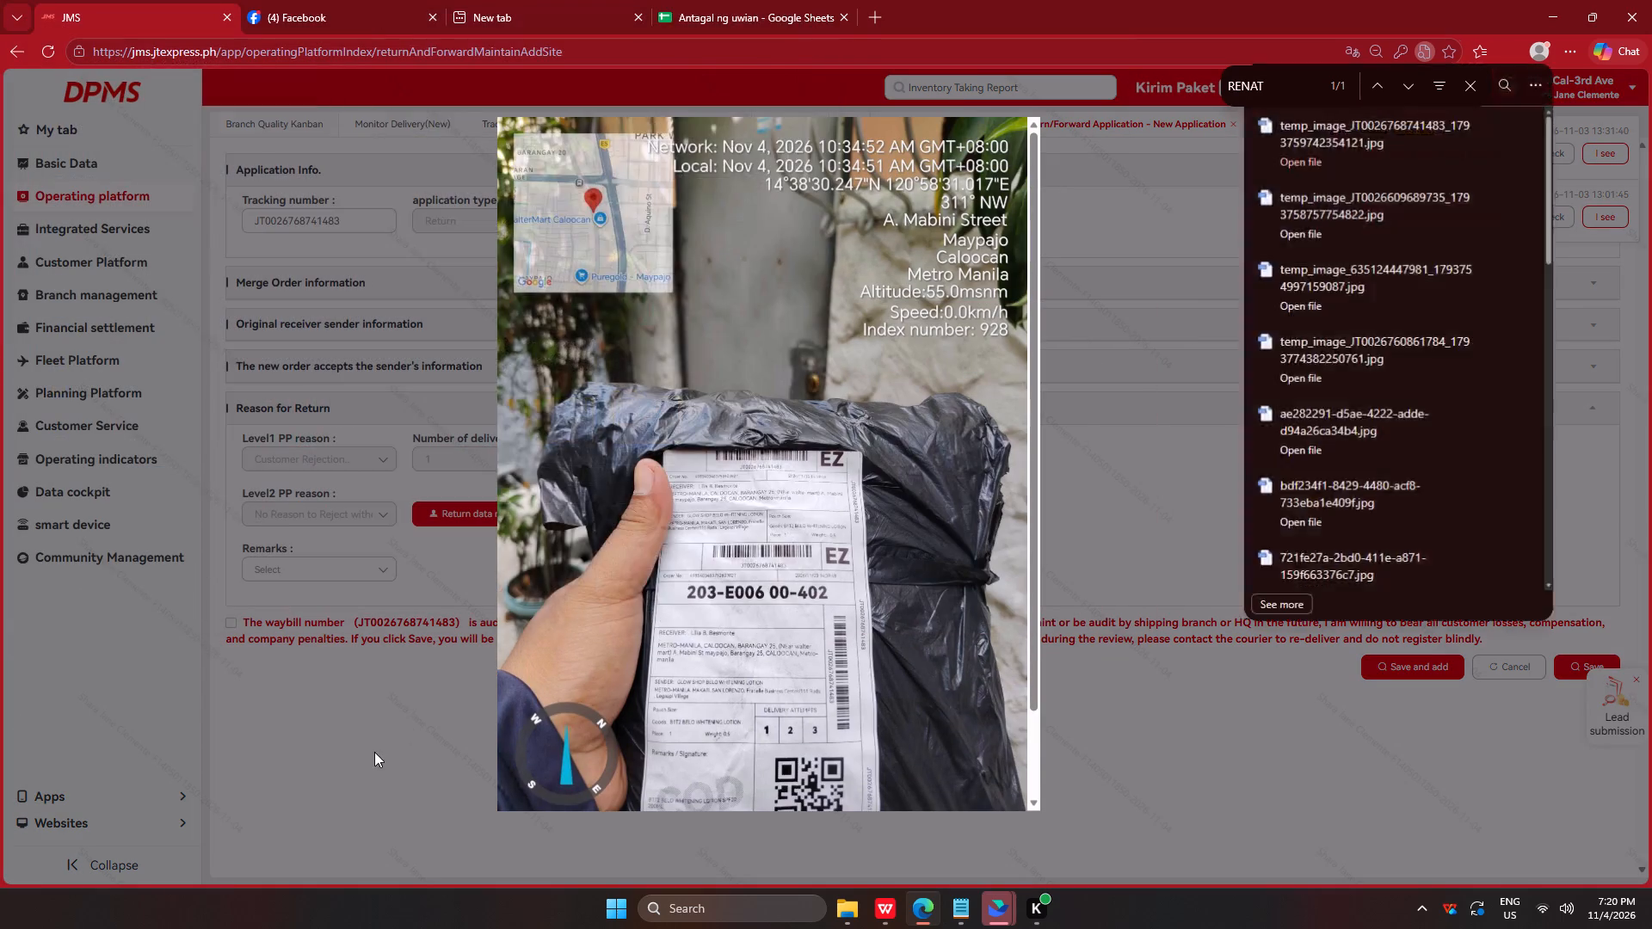
{"action": "left_click", "coordinate": [374, 752]}
{"action": "left_click", "coordinate": [923, 514]}
{"action": "double_click", "coordinate": [178, 149]}
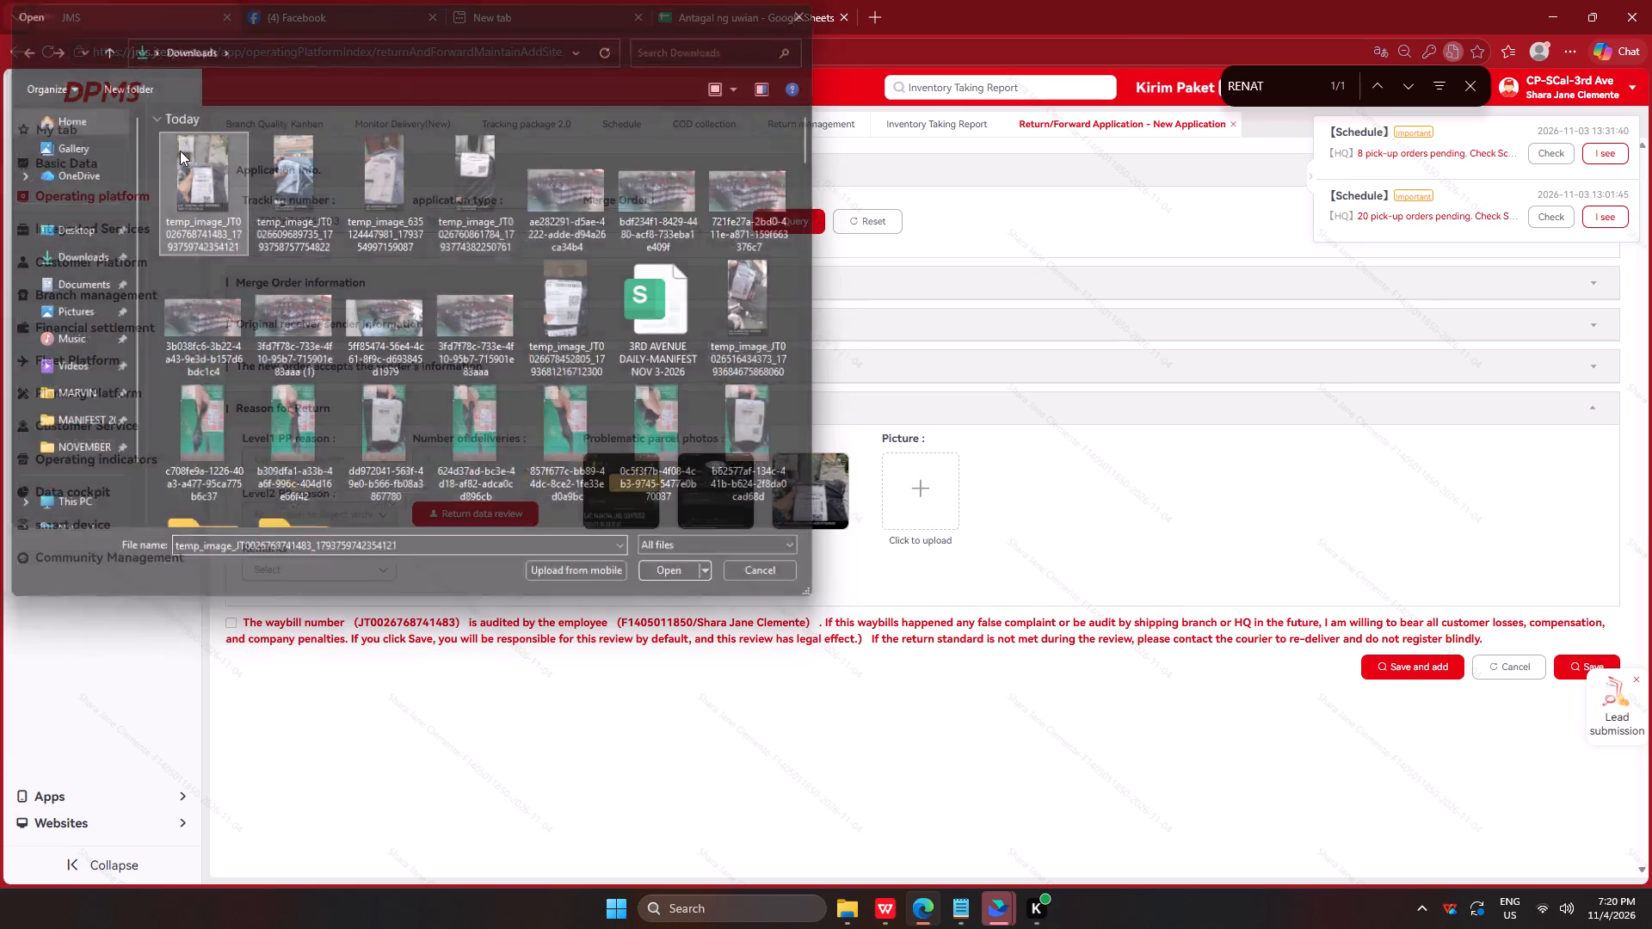
Set Remarks to the customer-initiated cancel option, accept the audit declaration, and save the application, continuing with a new one.
{"action": "left_click", "coordinate": [298, 569]}
{"action": "left_click", "coordinate": [367, 609]}
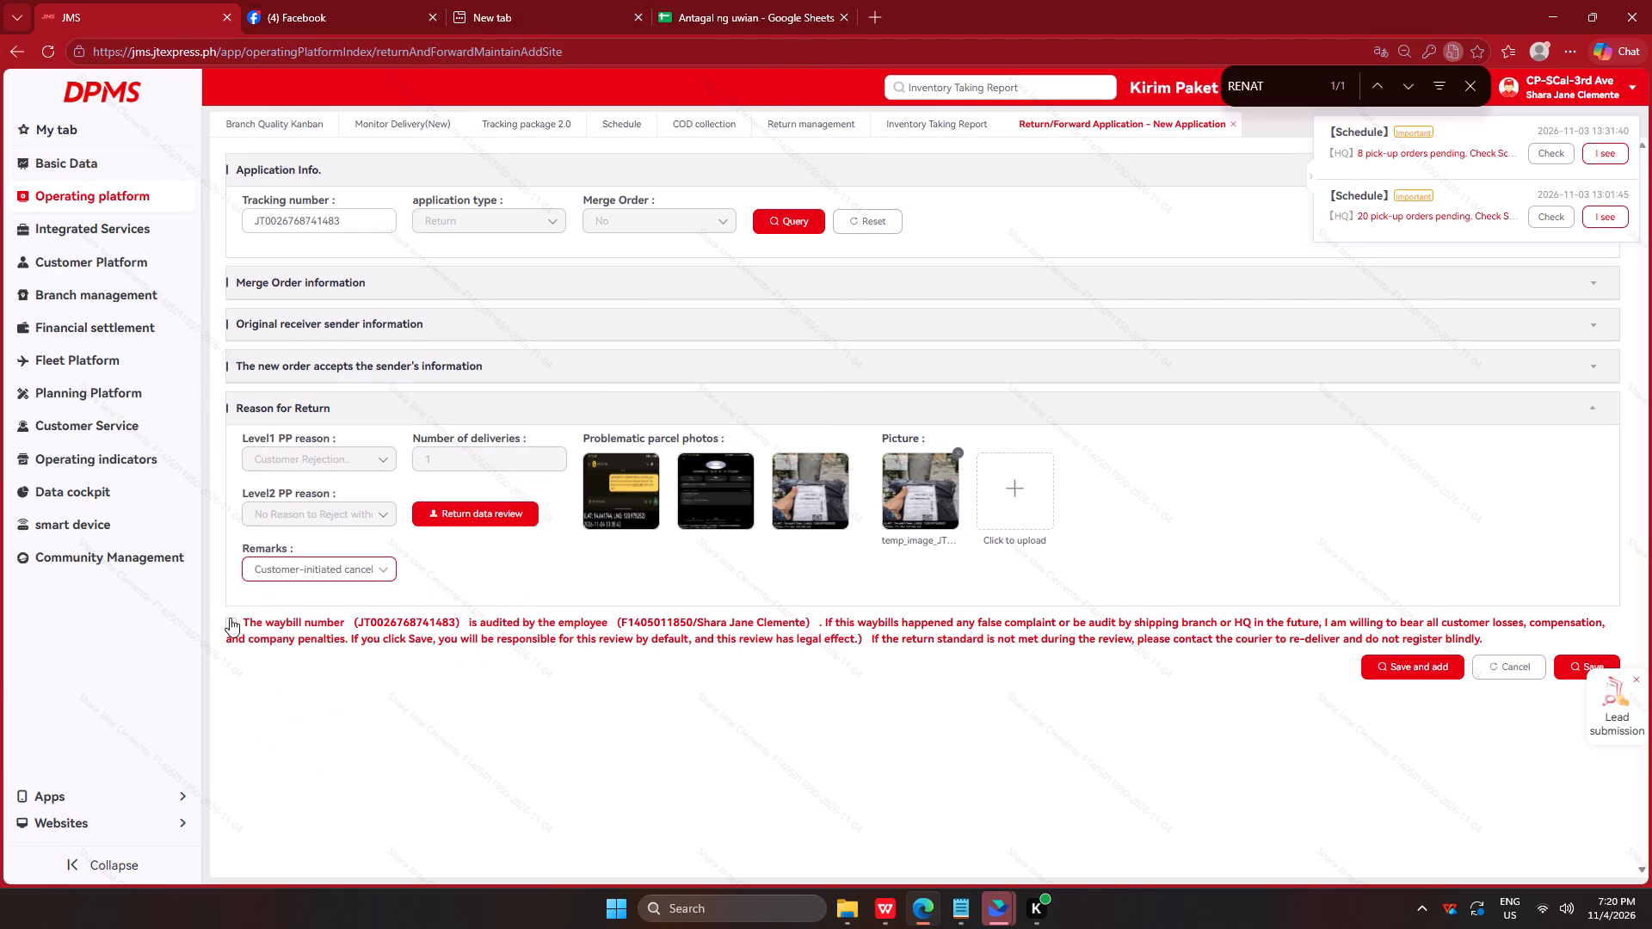
{"action": "left_click", "coordinate": [230, 618]}
{"action": "left_click", "coordinate": [1389, 667]}
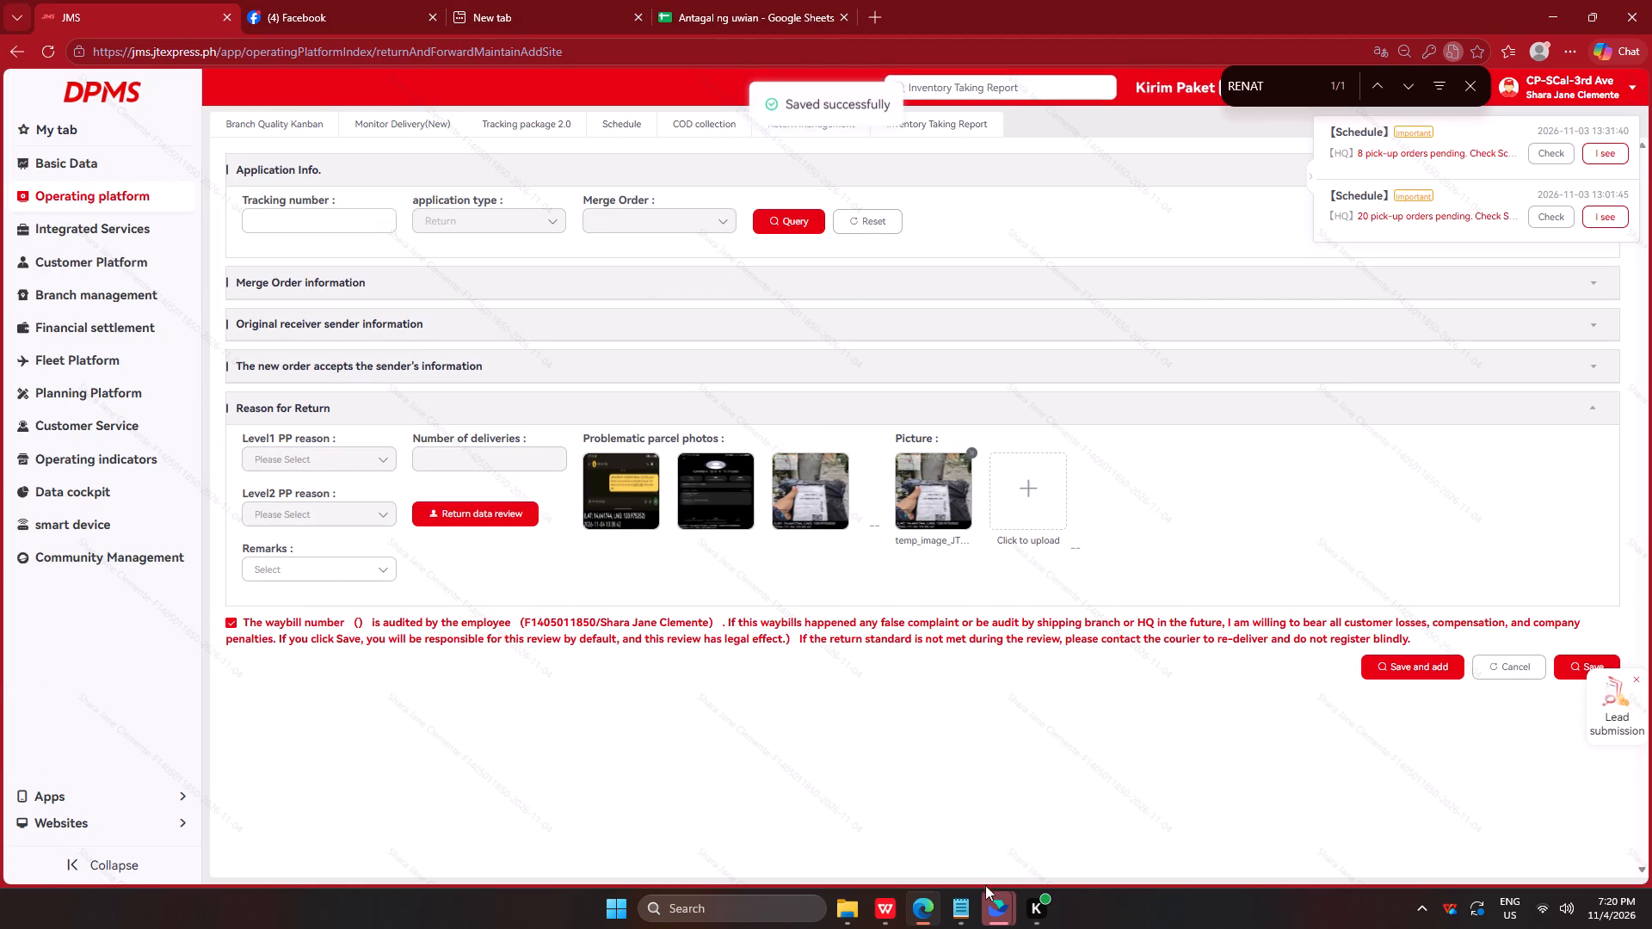
{"action": "key", "text": "alt+Tab"}
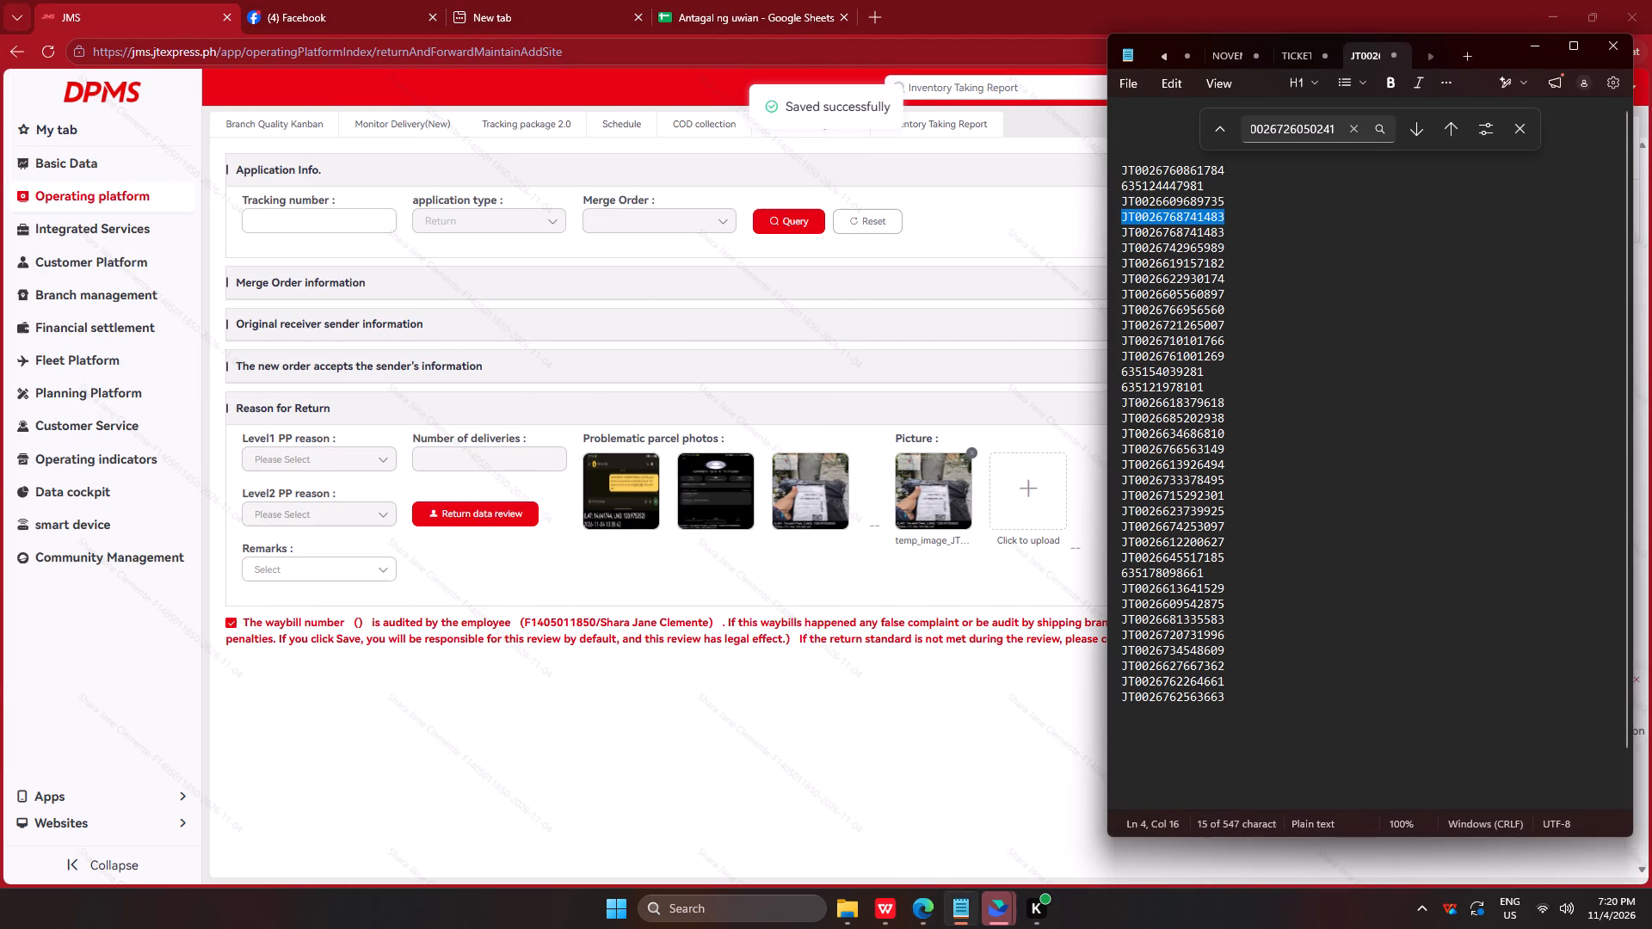
{"action": "double_click", "coordinate": [1191, 233]}
{"action": "key", "text": "ctrl+c"}
{"action": "left_click", "coordinate": [324, 215]}
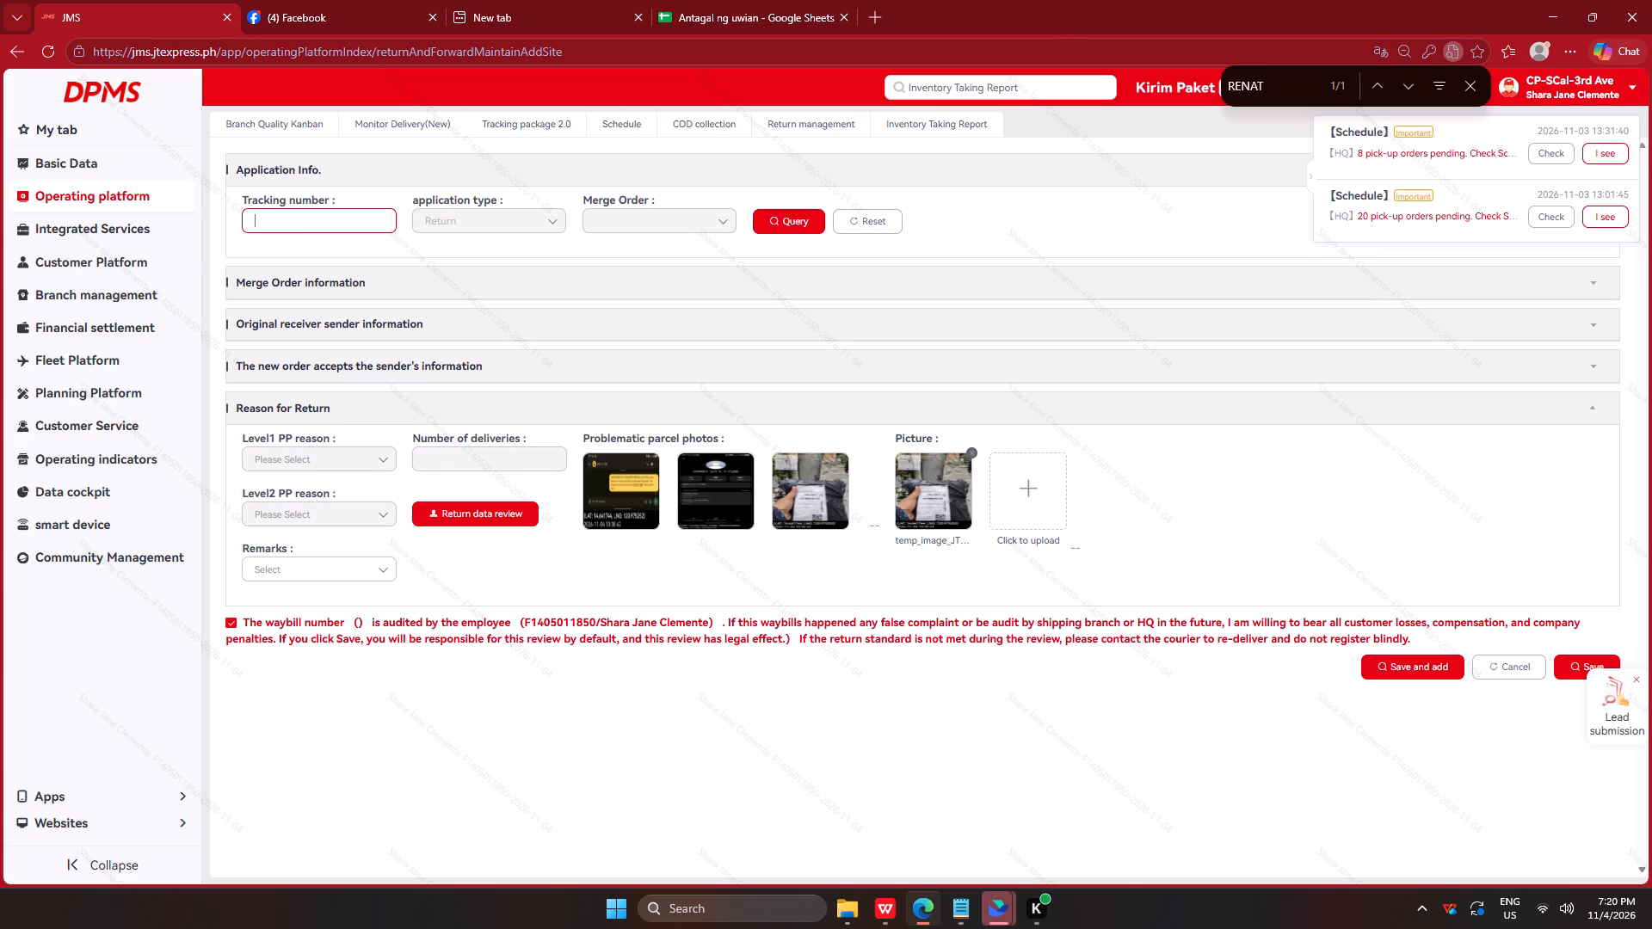
{"action": "key", "text": "ctrl+v"}
{"action": "left_click", "coordinate": [805, 227]}
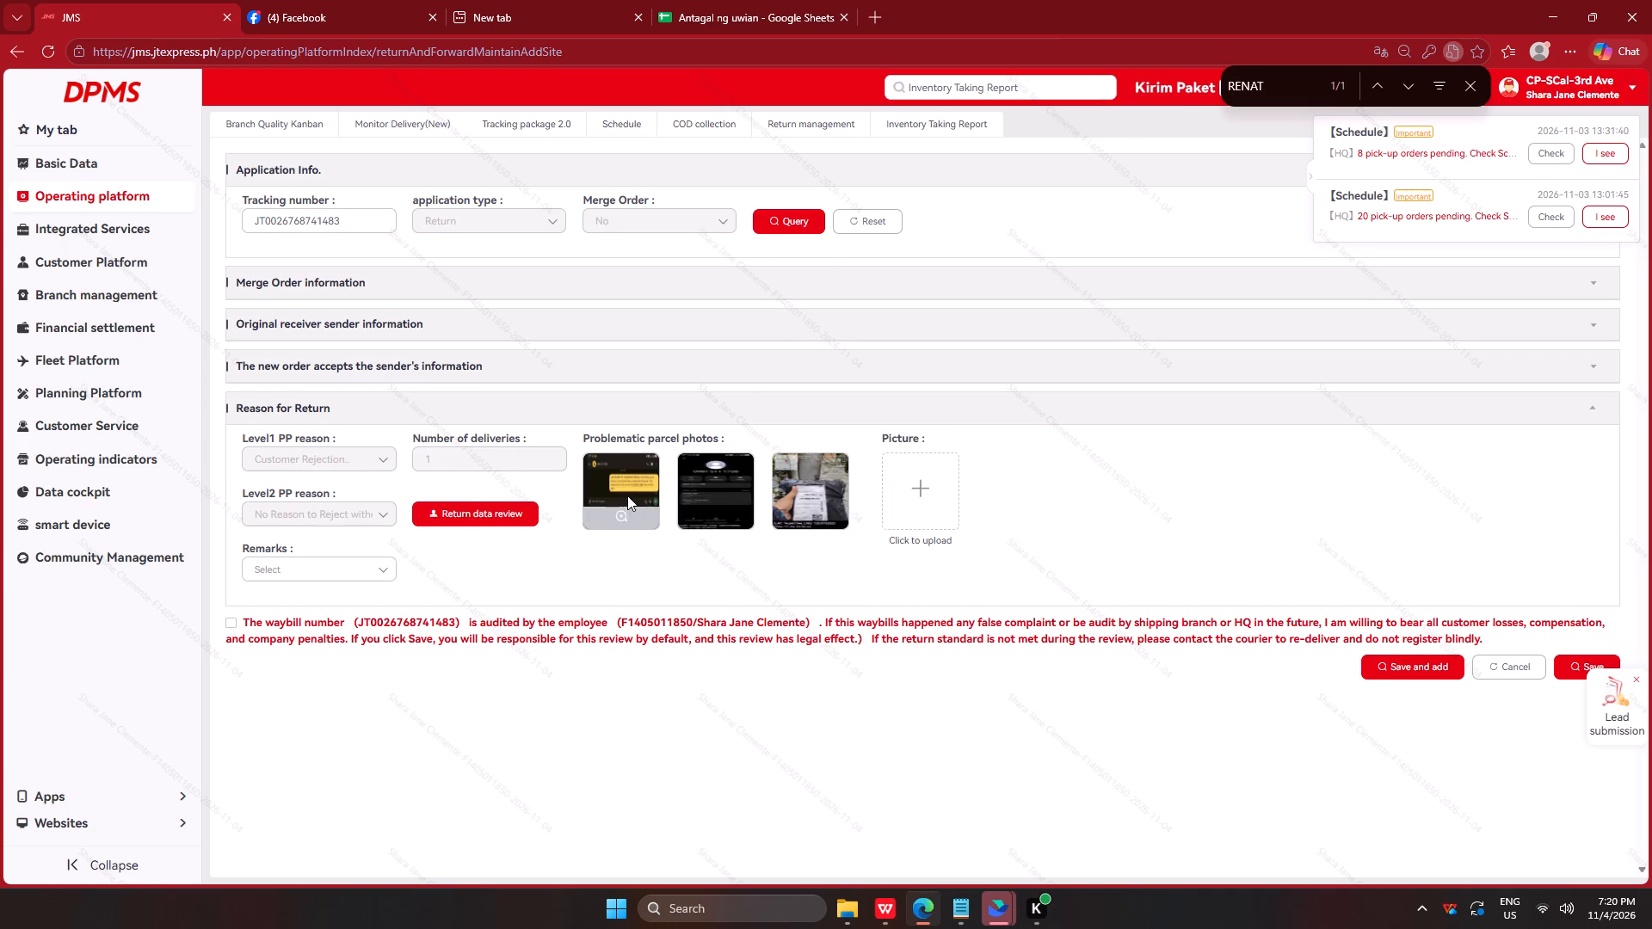
{"action": "left_click", "coordinate": [810, 517]}
{"action": "right_click_drag", "start_coordinate": [791, 280], "coordinate": [783, 278]}
{"action": "left_click", "coordinate": [847, 322]}
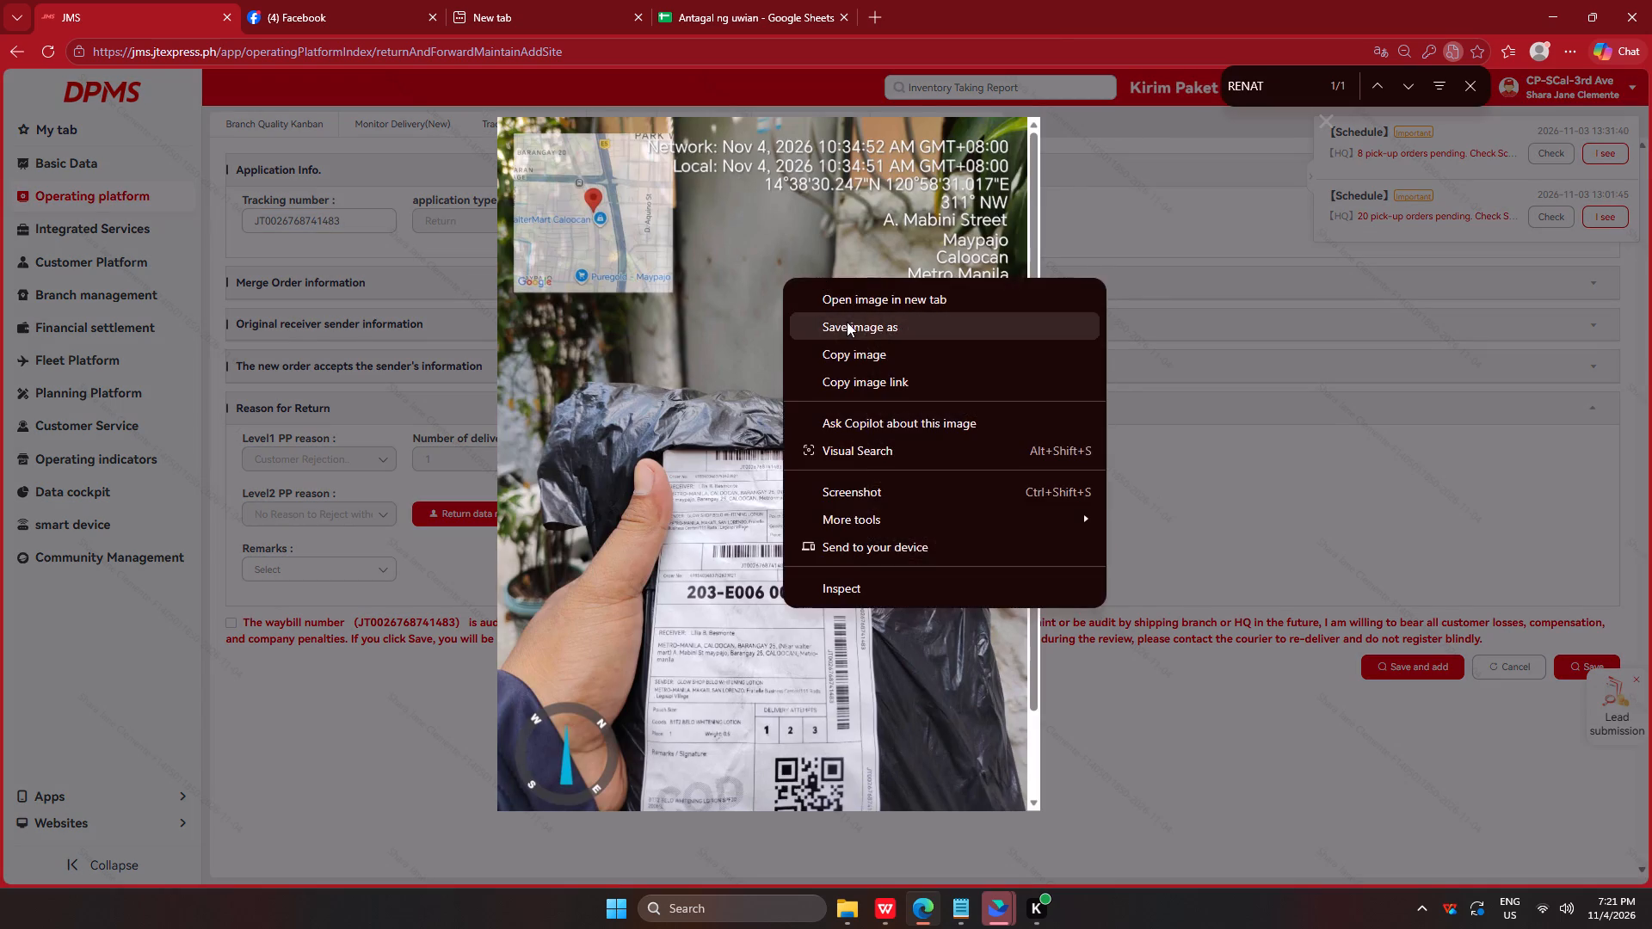
{"action": "left_click", "coordinate": [661, 581]}
{"action": "left_click", "coordinate": [378, 716]}
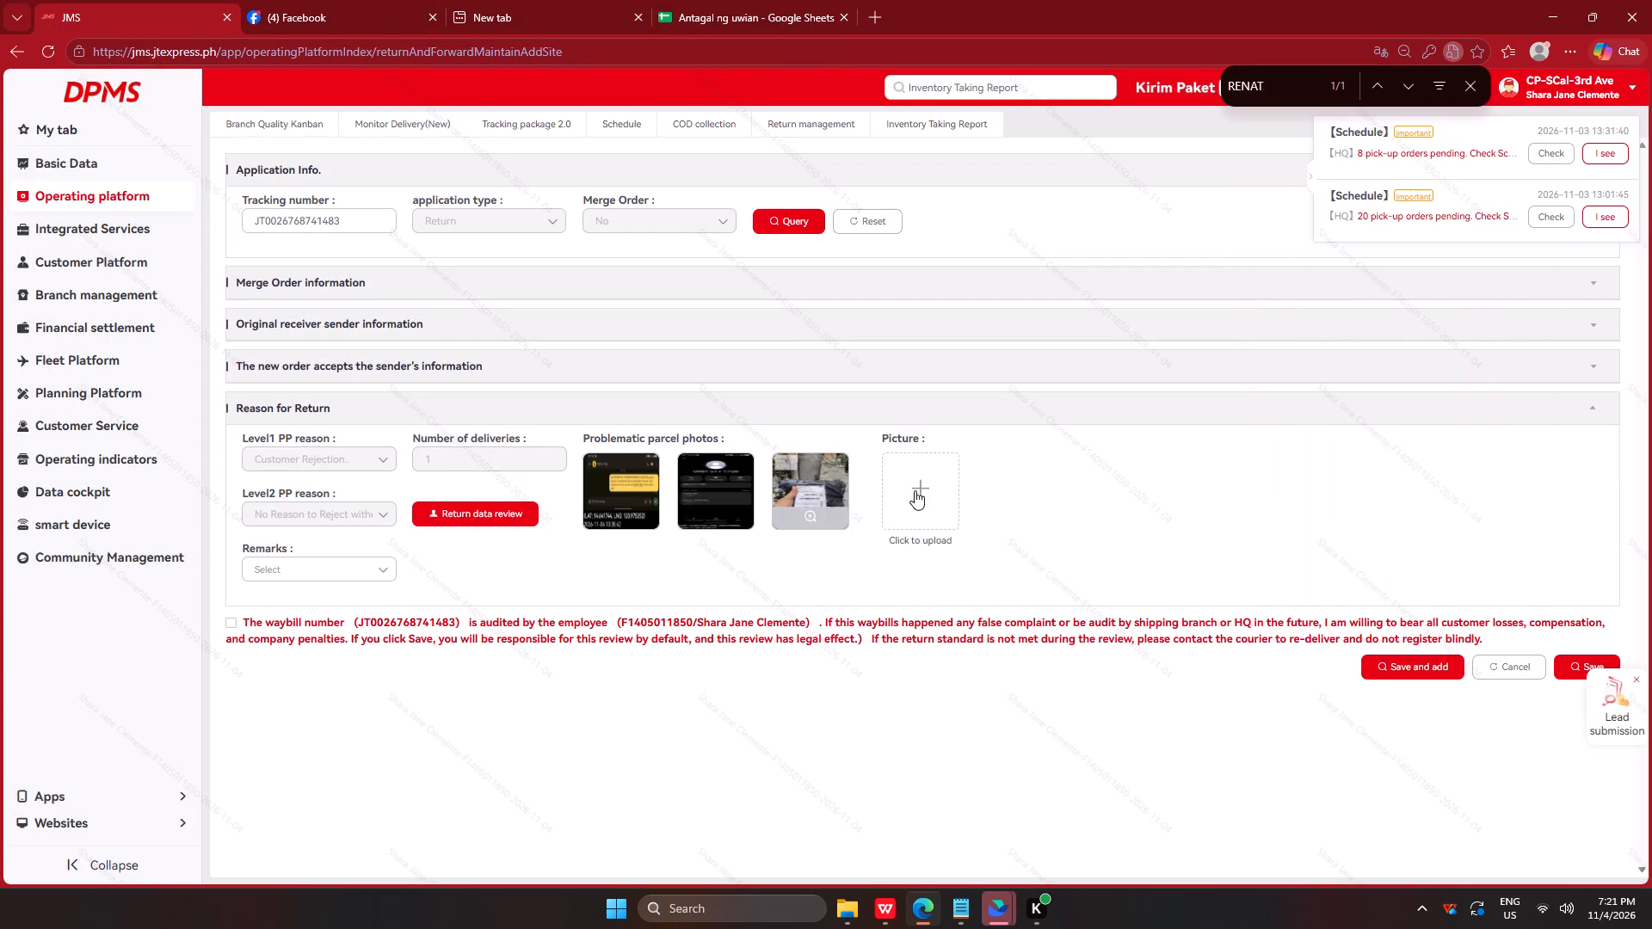
{"action": "left_click", "coordinate": [945, 491]}
{"action": "double_click", "coordinate": [192, 145]}
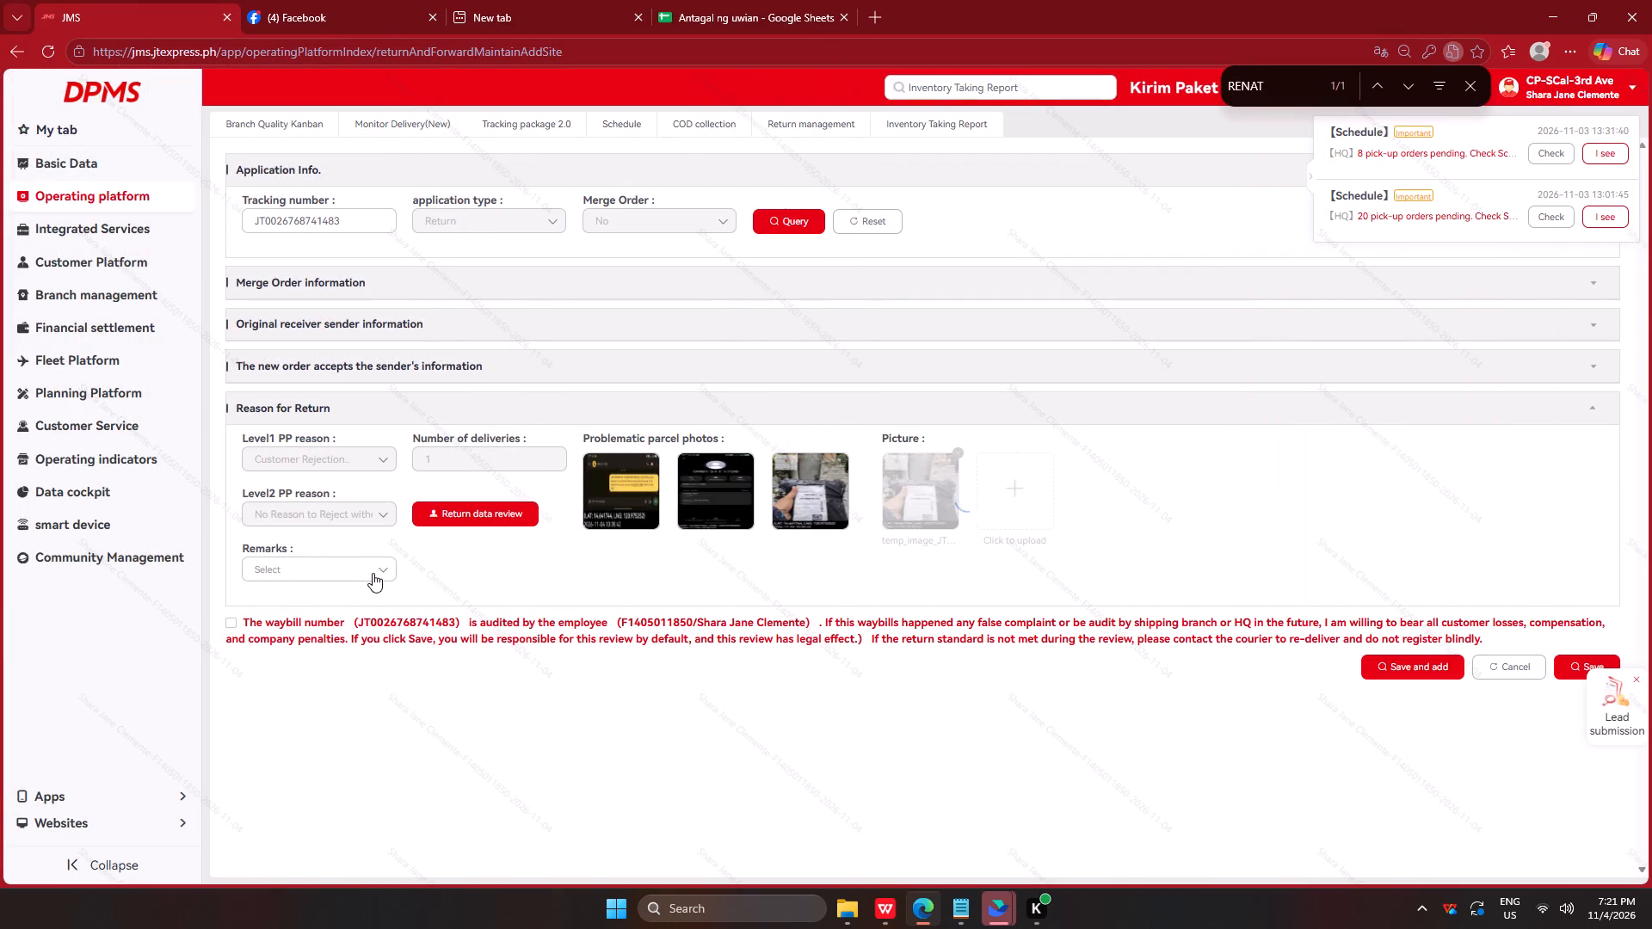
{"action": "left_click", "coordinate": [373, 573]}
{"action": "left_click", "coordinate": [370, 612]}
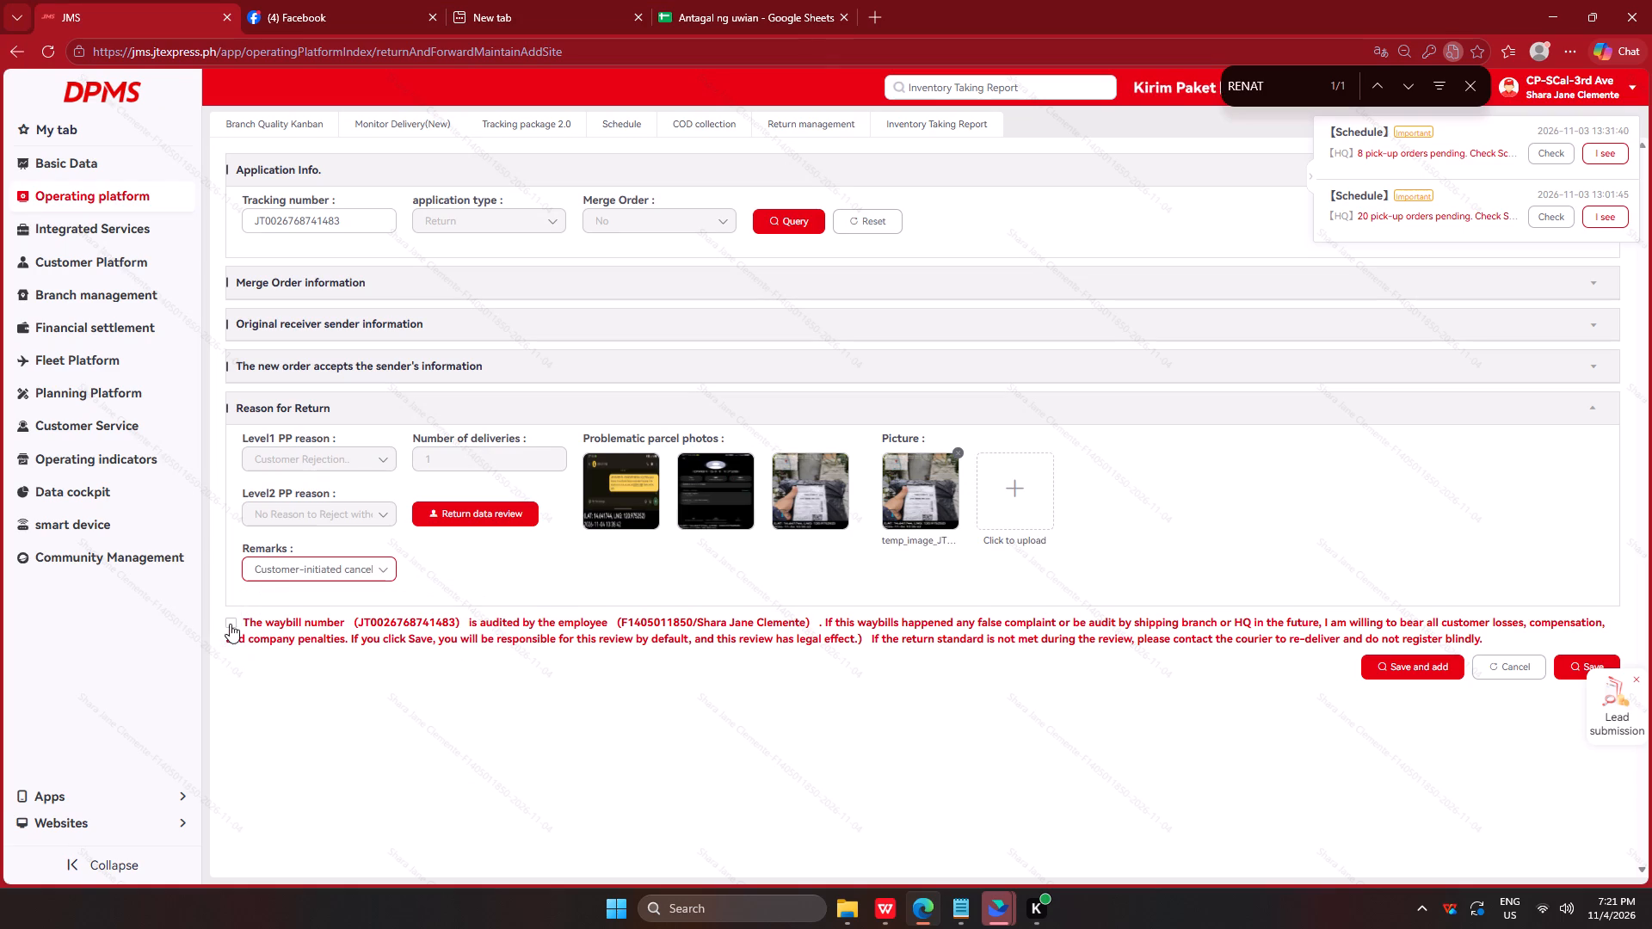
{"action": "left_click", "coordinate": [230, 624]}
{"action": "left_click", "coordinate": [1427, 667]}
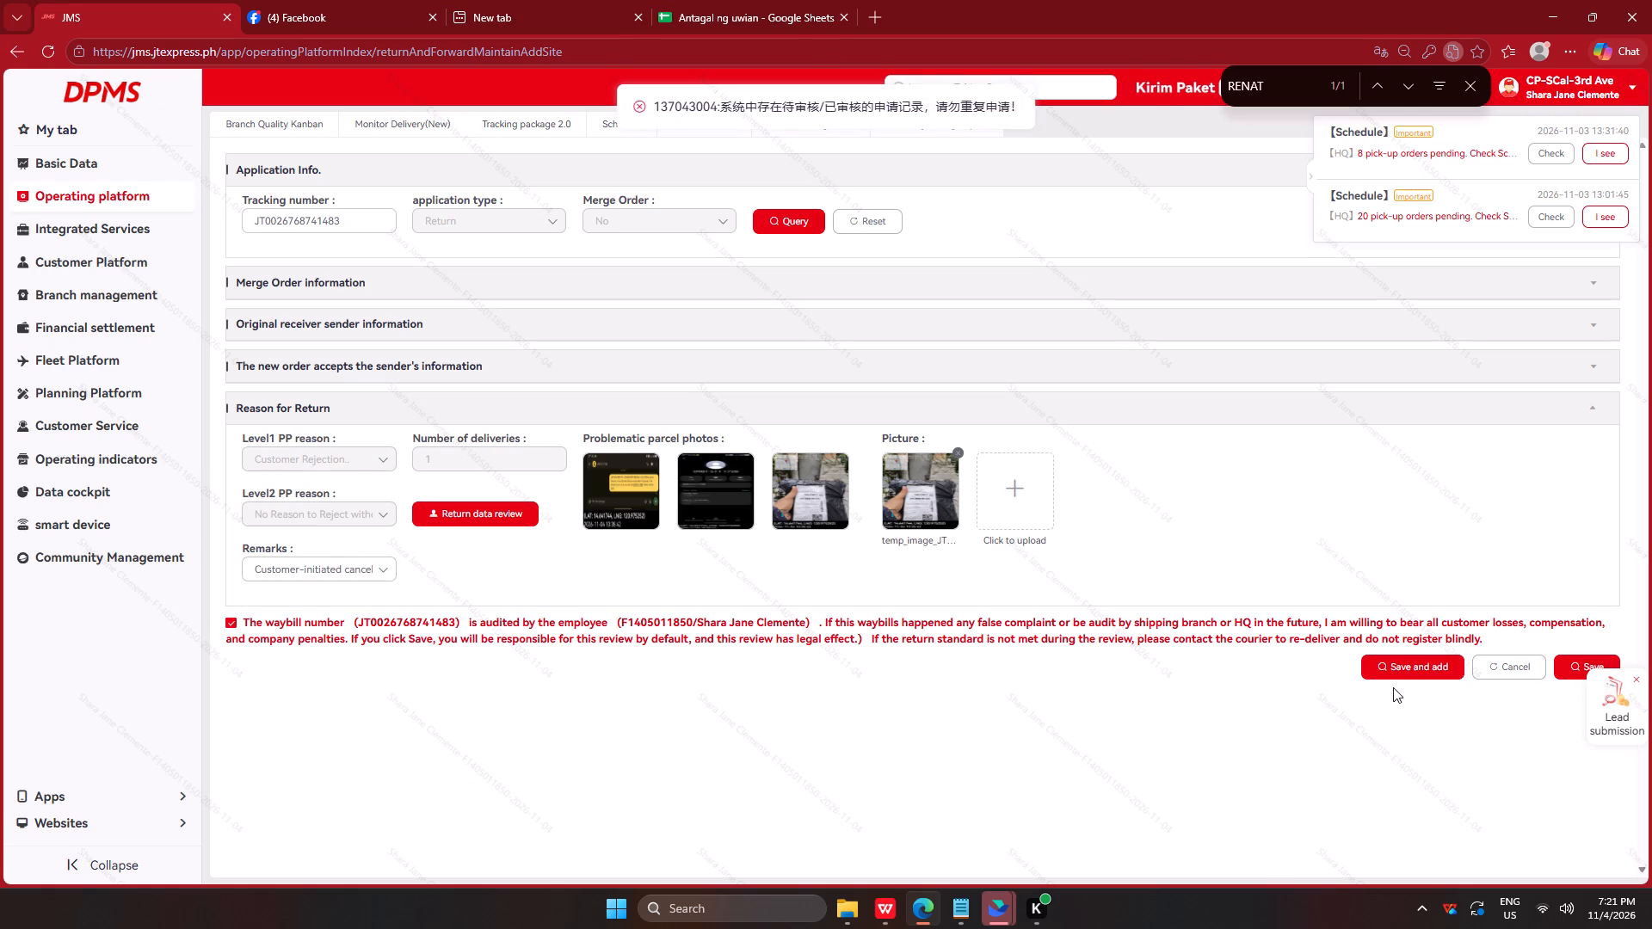
{"action": "key", "text": "alt+Tab"}
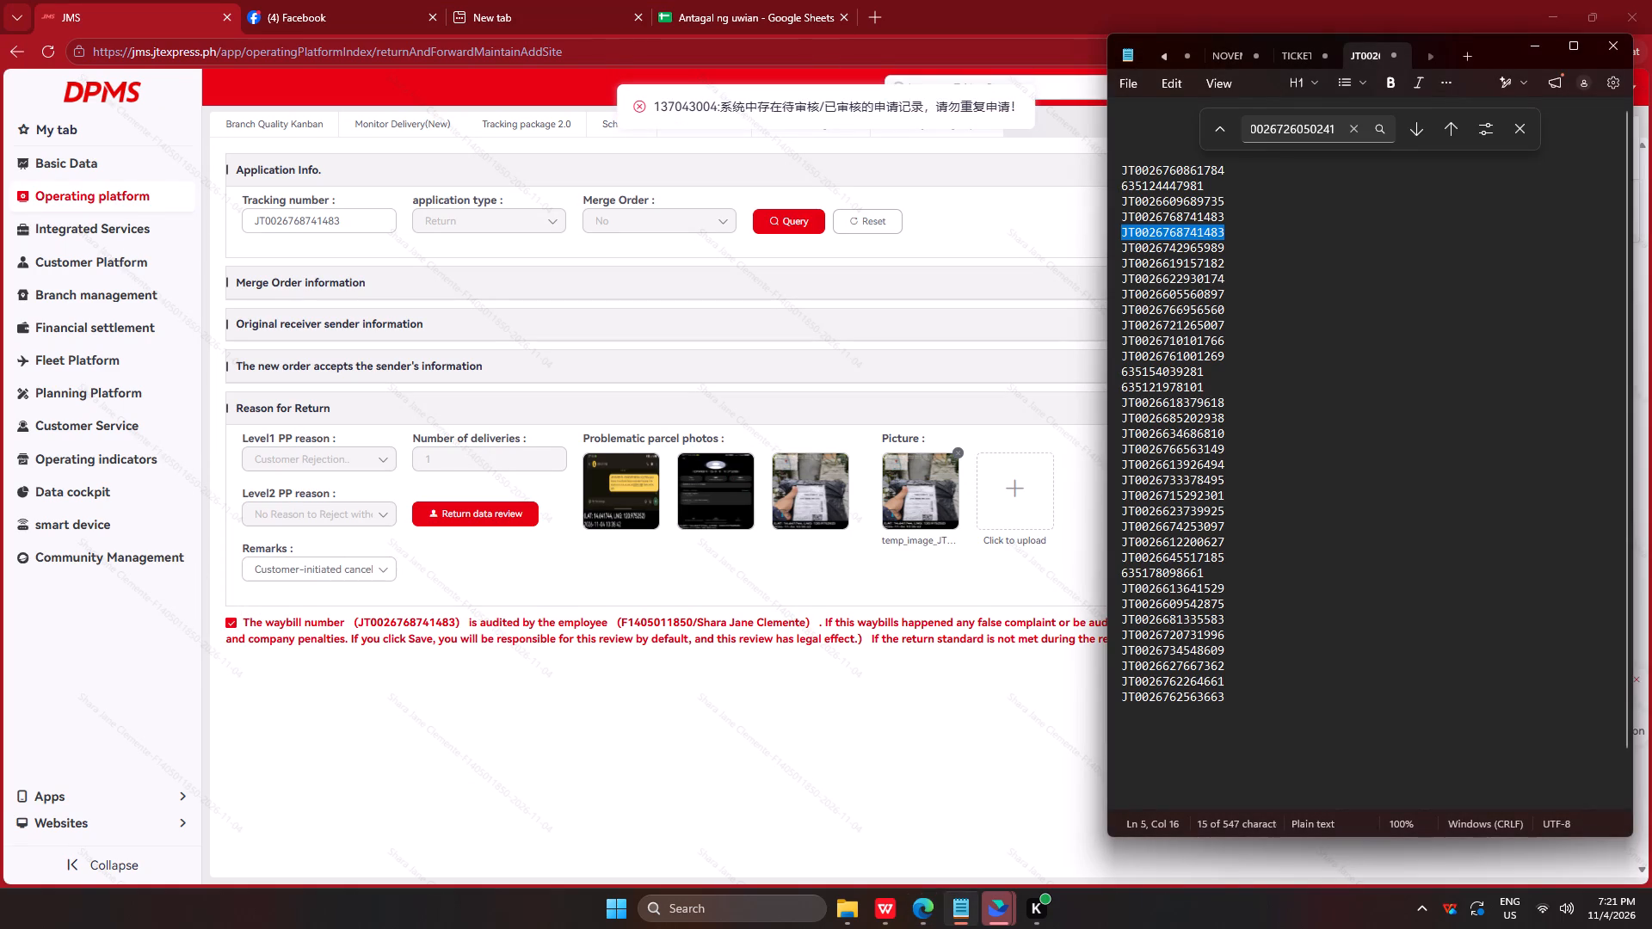
{"action": "double_click", "coordinate": [1185, 255]}
{"action": "key", "text": "ctrl+c"}
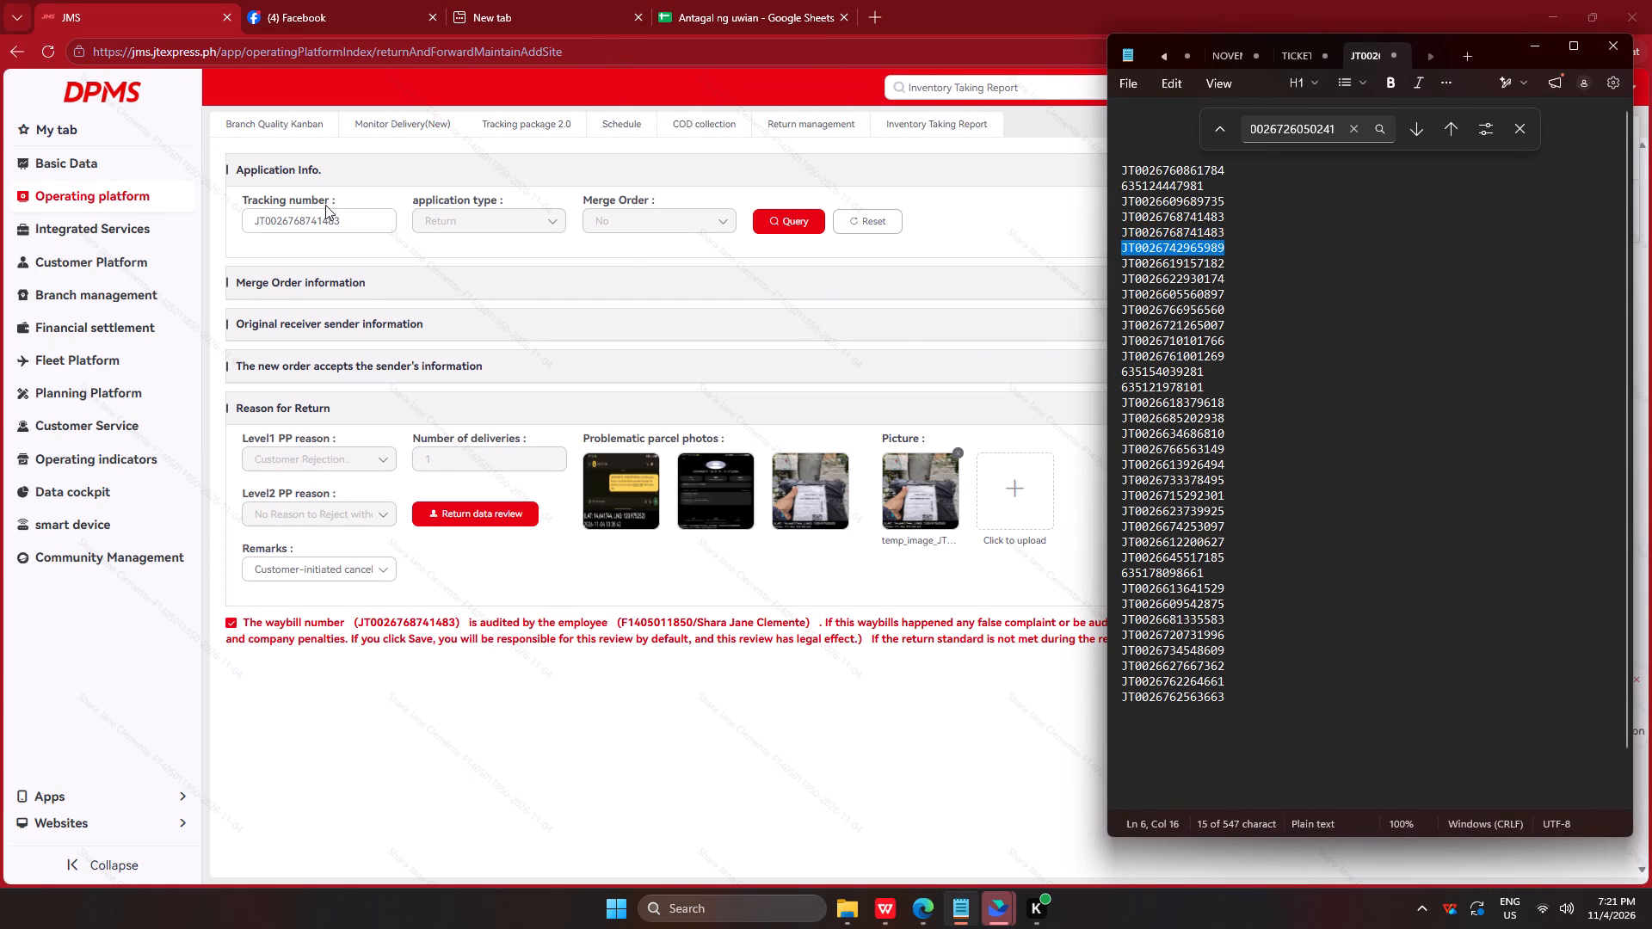
{"action": "left_click", "coordinate": [384, 219]}
{"action": "left_click", "coordinate": [344, 222]}
{"action": "key", "text": "ctrl+v"}
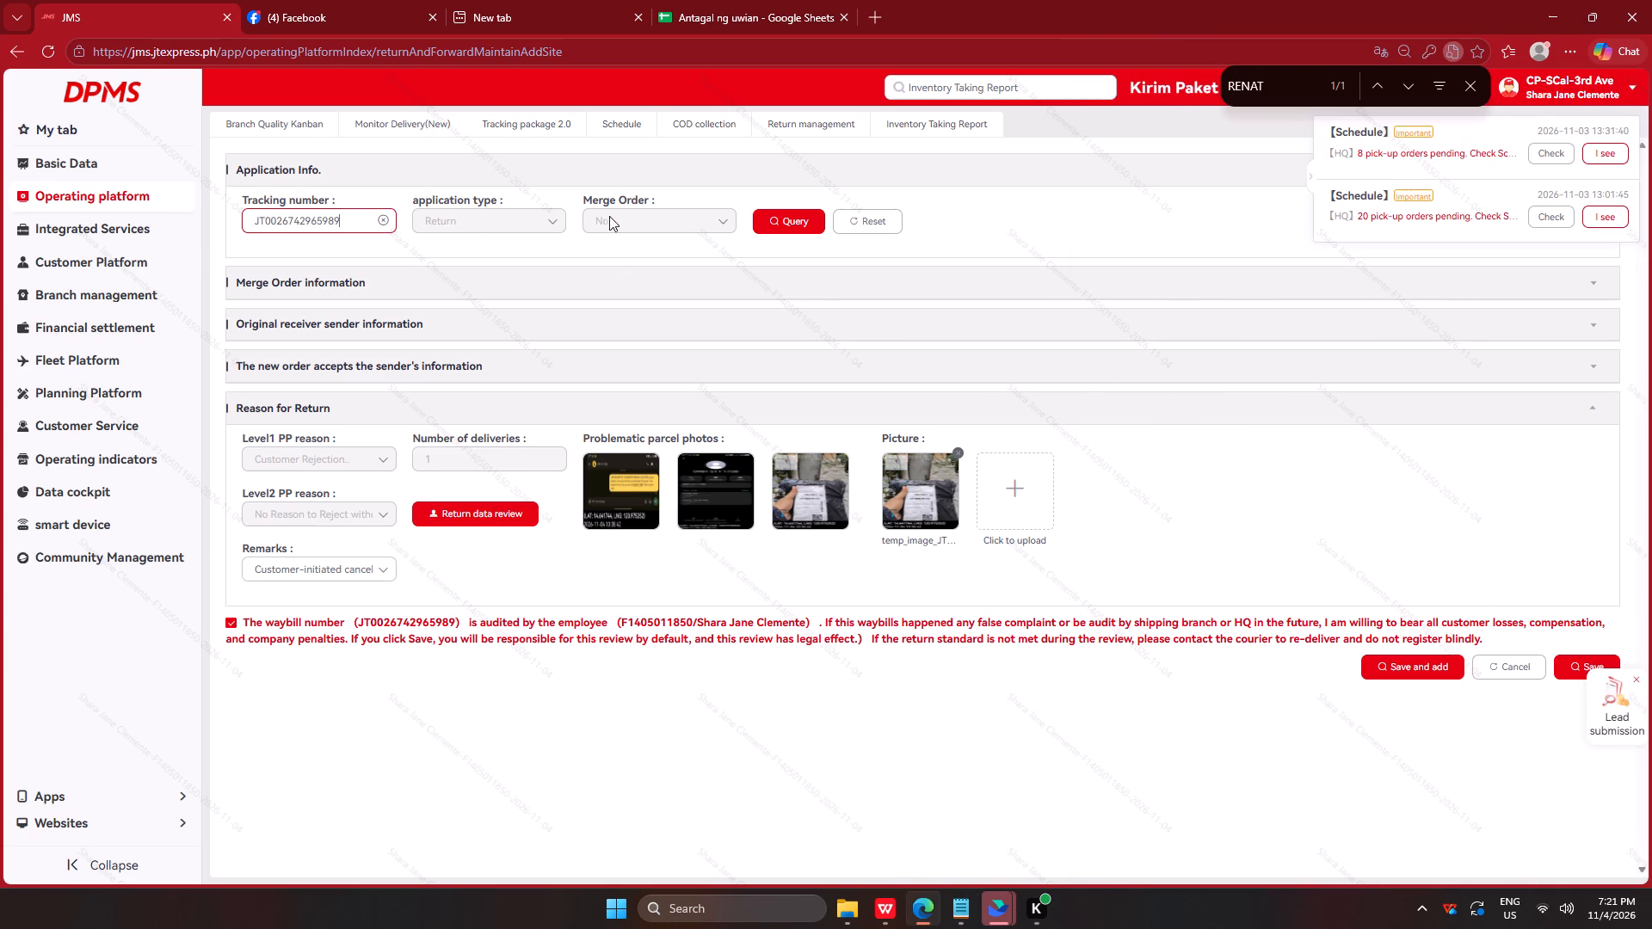
{"action": "left_click", "coordinate": [799, 226]}
{"action": "left_click", "coordinate": [621, 514]}
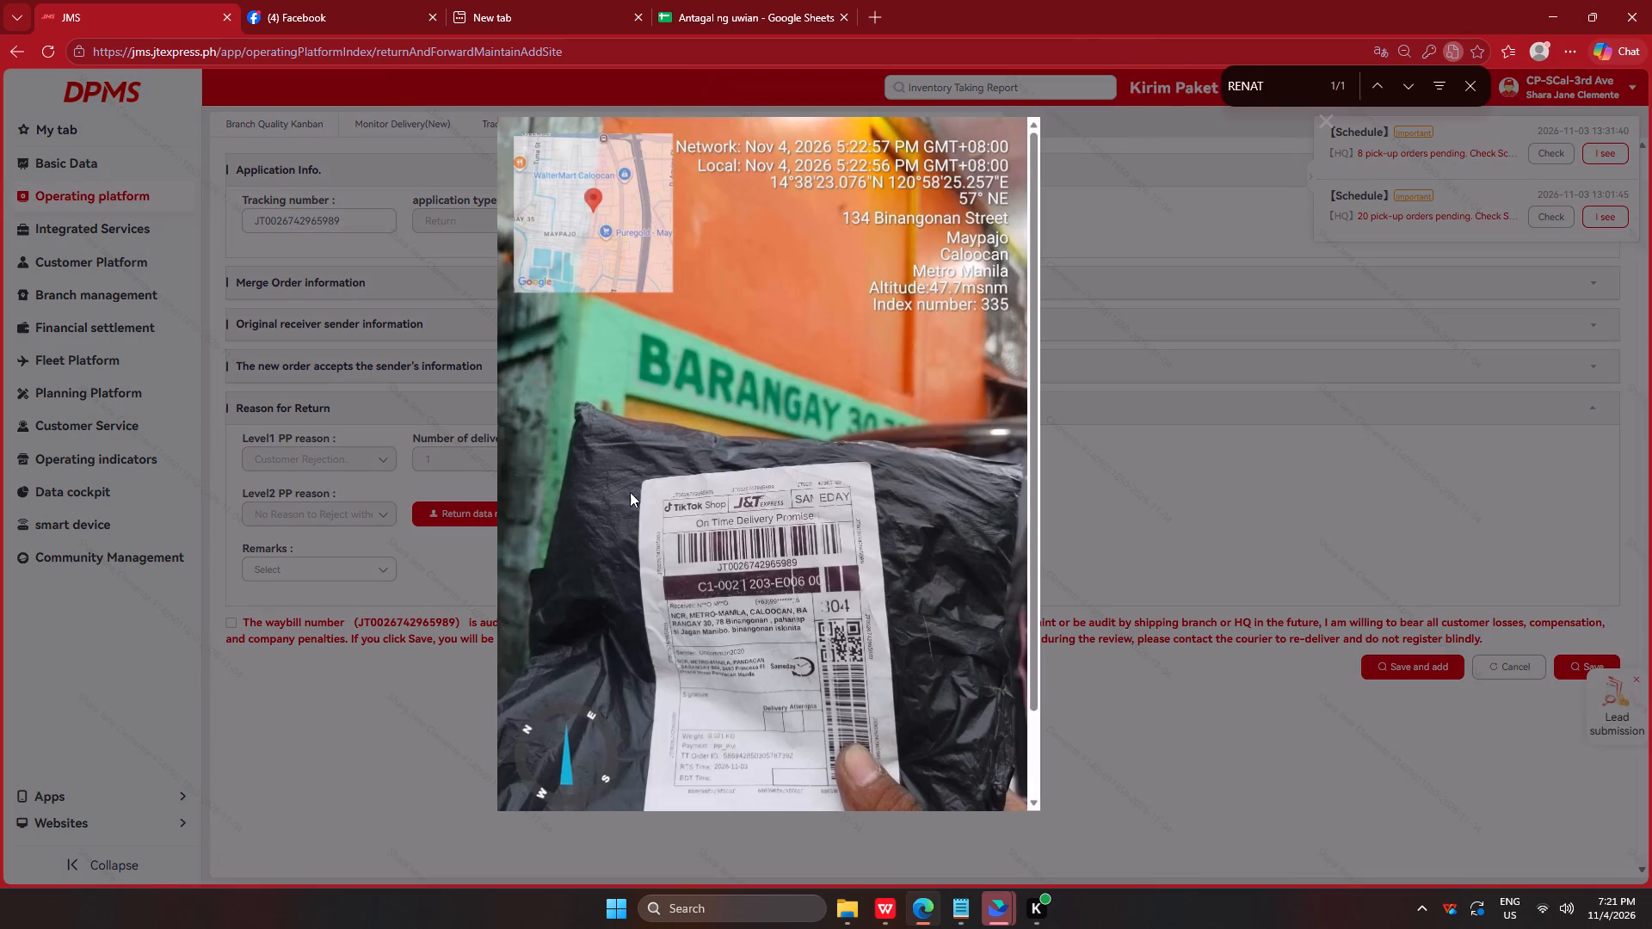
{"action": "right_click", "coordinate": [666, 309]}
{"action": "left_click", "coordinate": [713, 352]}
{"action": "left_click", "coordinate": [675, 576]}
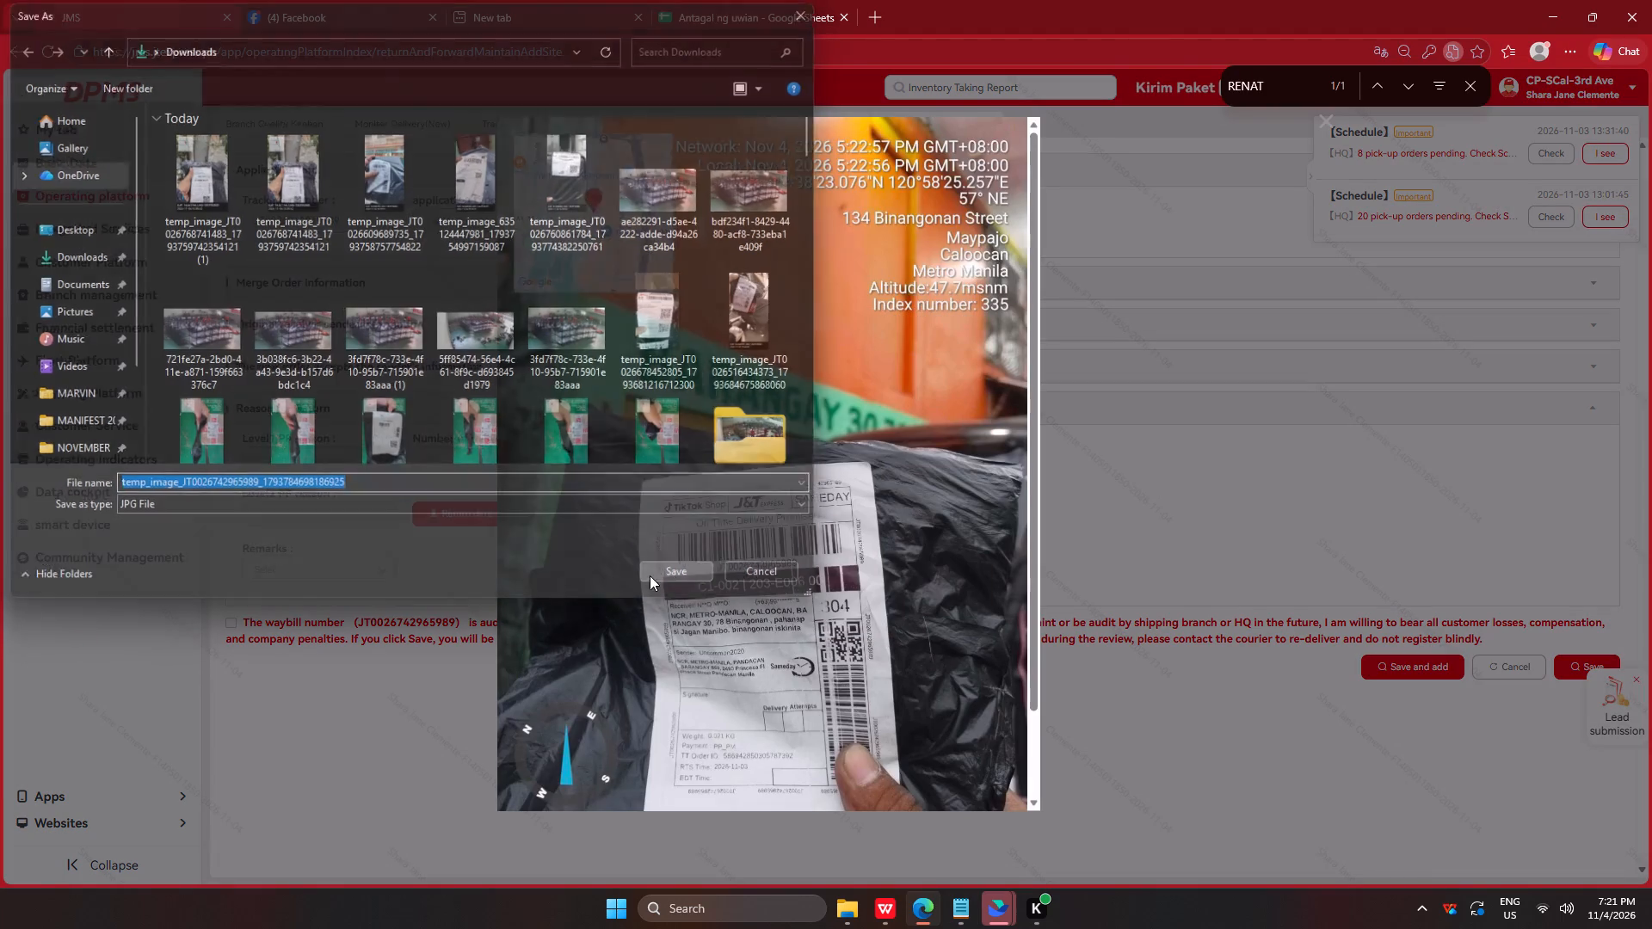
{"action": "left_click", "coordinate": [476, 600]}
{"action": "left_click", "coordinate": [943, 491]}
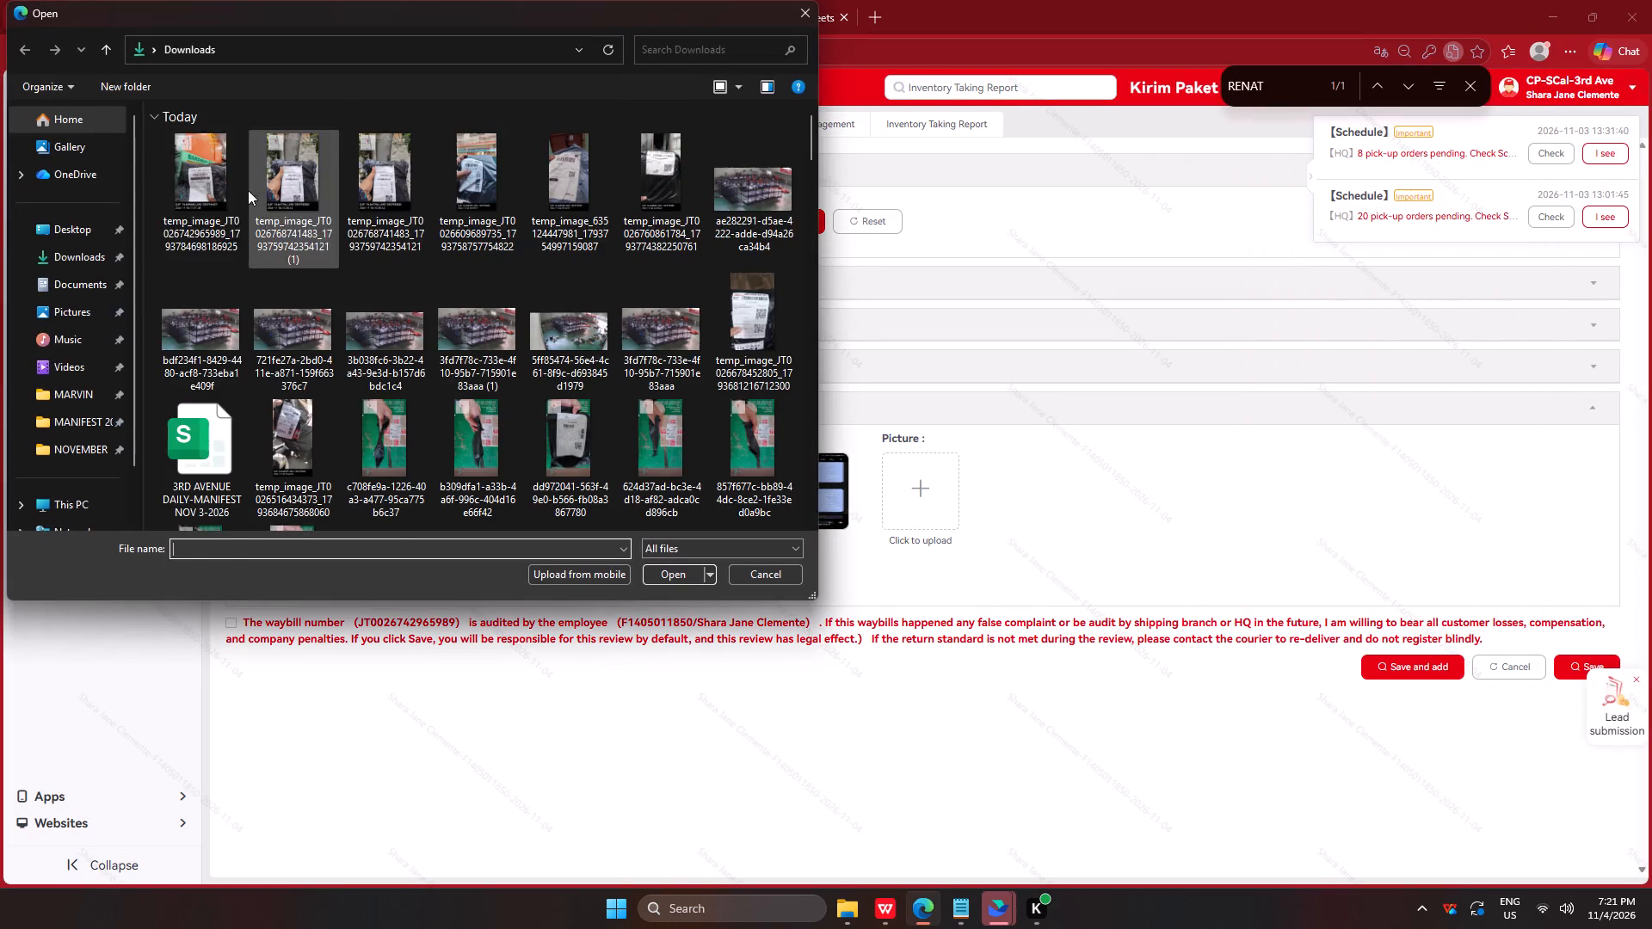
{"action": "double_click", "coordinate": [189, 160]}
{"action": "left_click", "coordinate": [328, 566]}
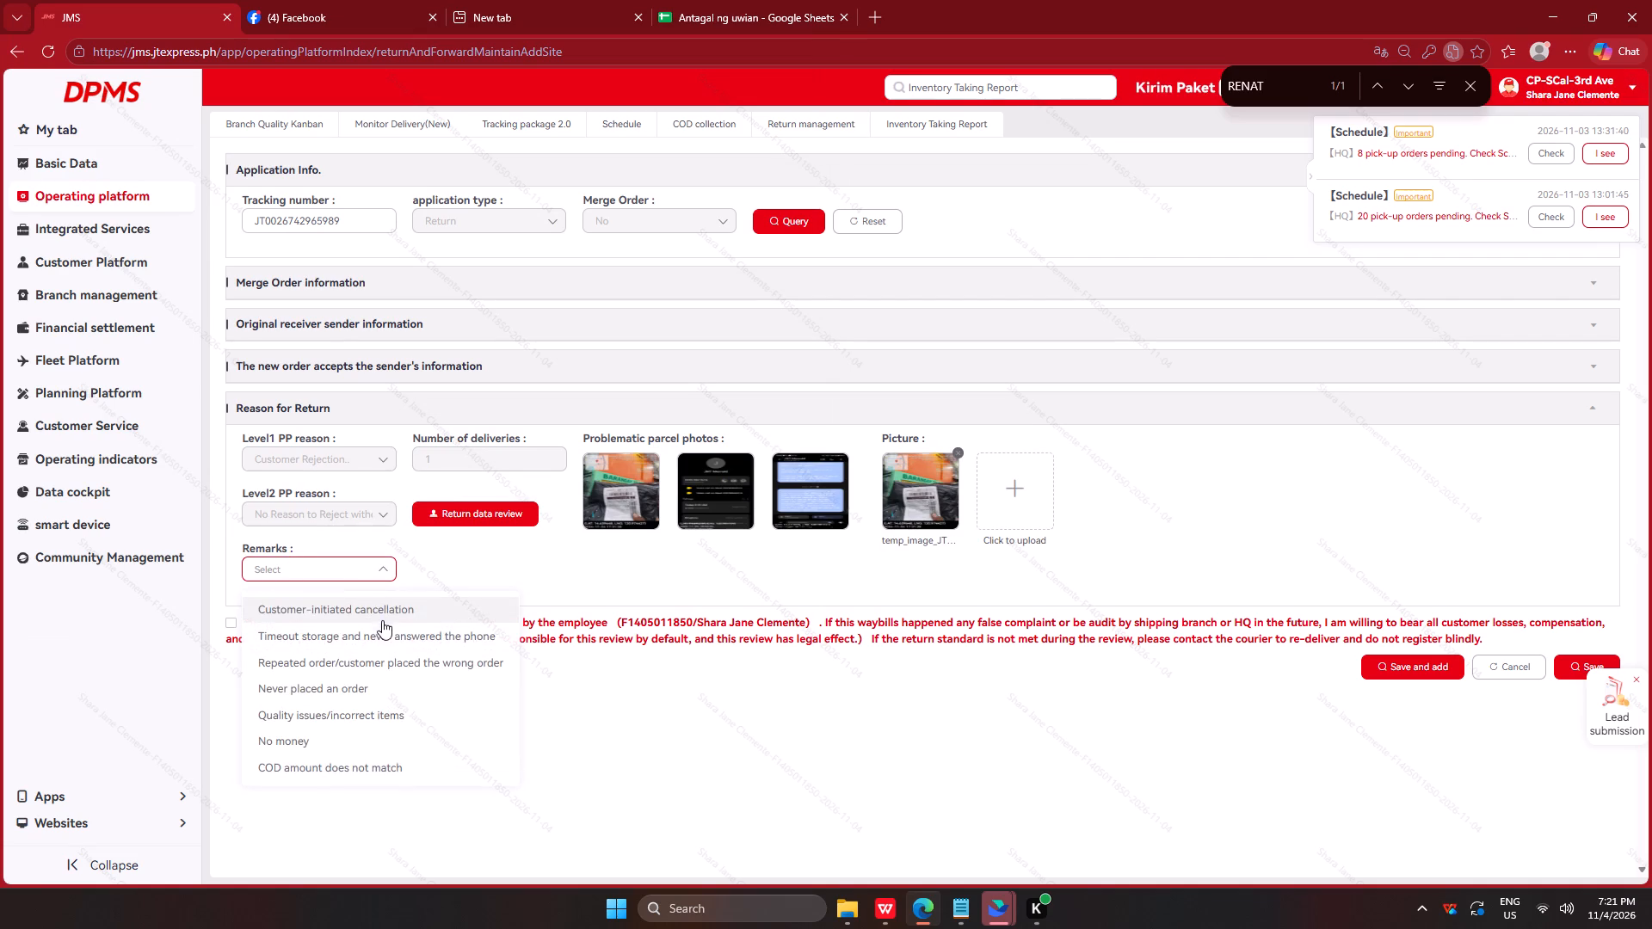
{"action": "left_click", "coordinate": [385, 614]}
{"action": "left_click", "coordinate": [229, 627]}
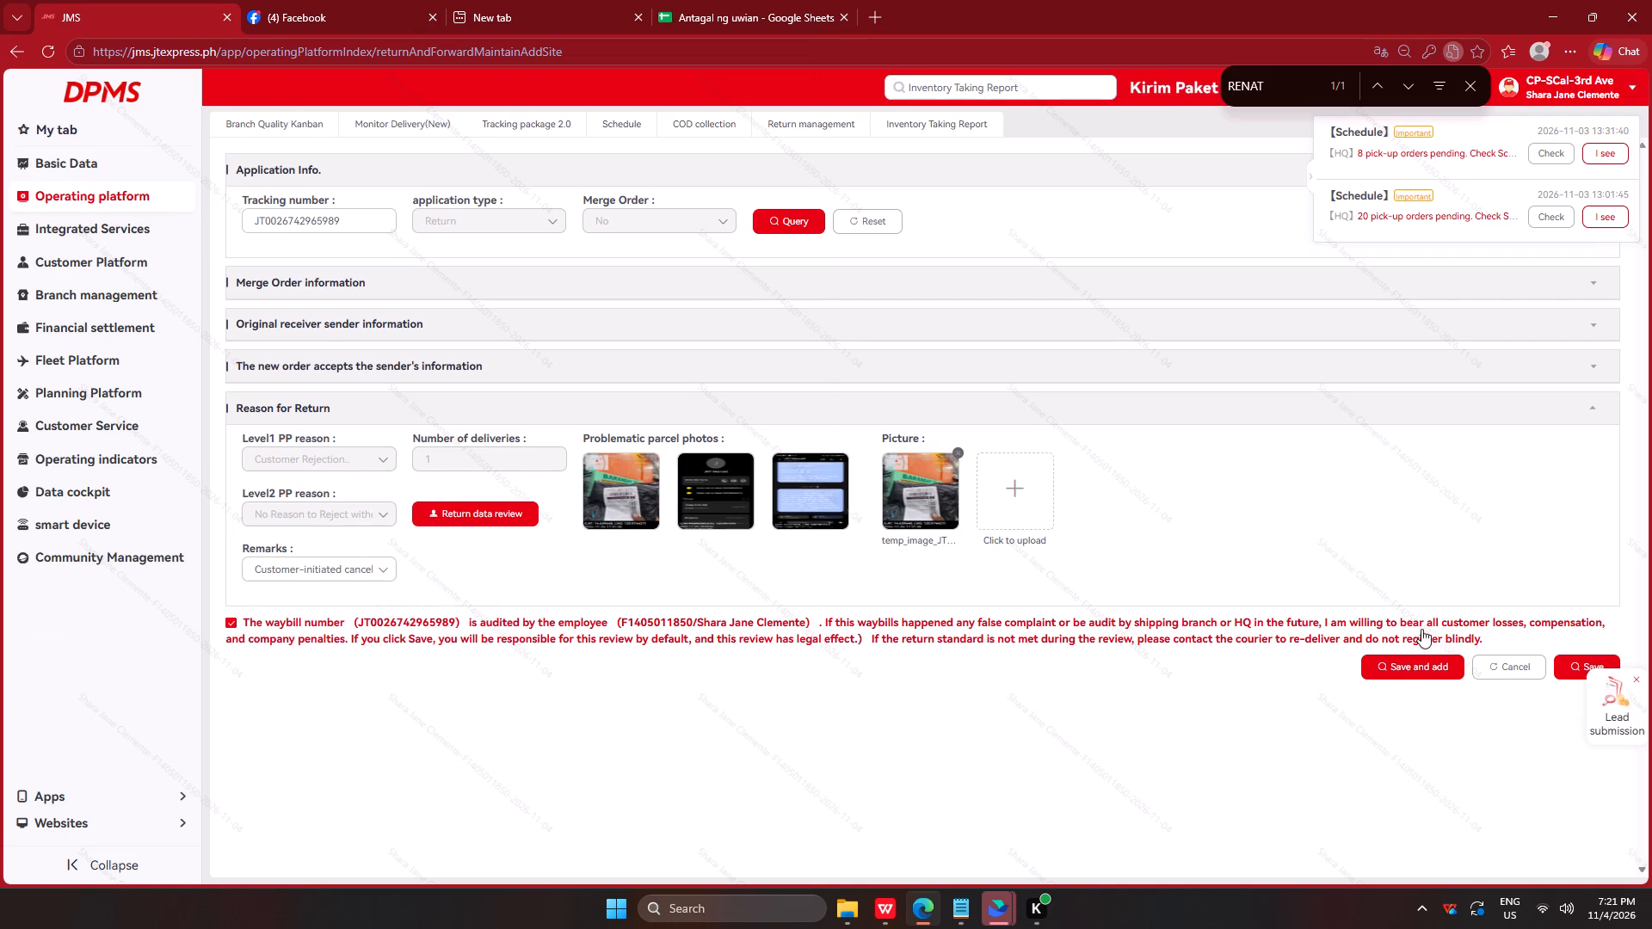
{"action": "left_click", "coordinate": [1398, 665]}
{"action": "key", "text": "alt+Tab"}
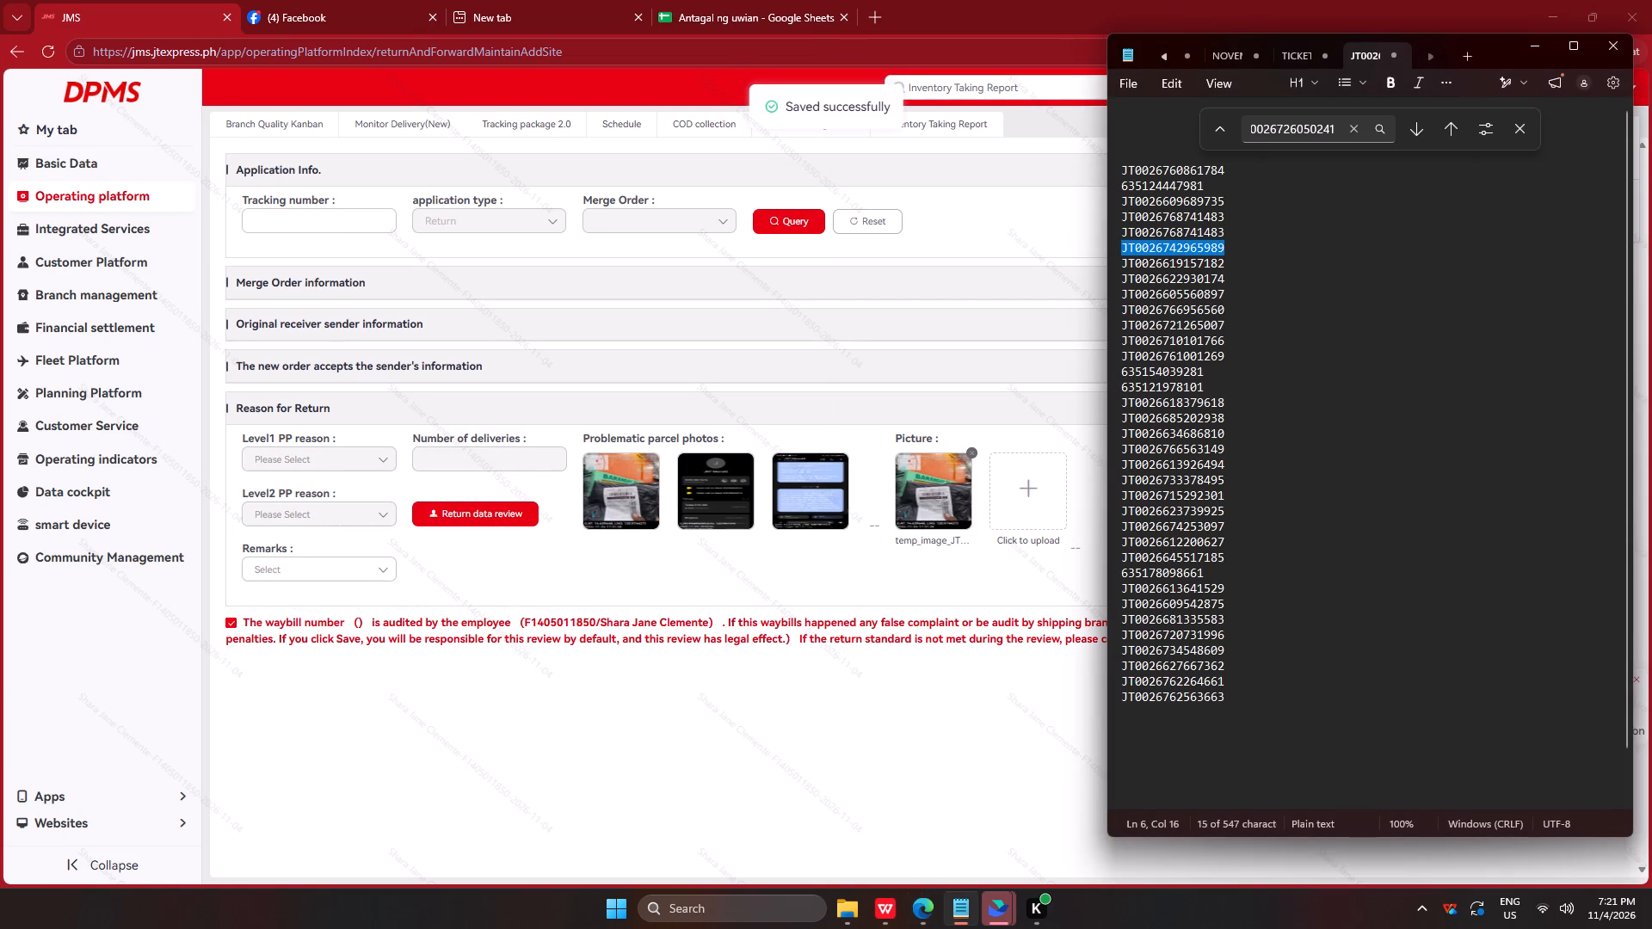
{"action": "double_click", "coordinate": [1181, 261]}
{"action": "key", "text": "ctrl+c"}
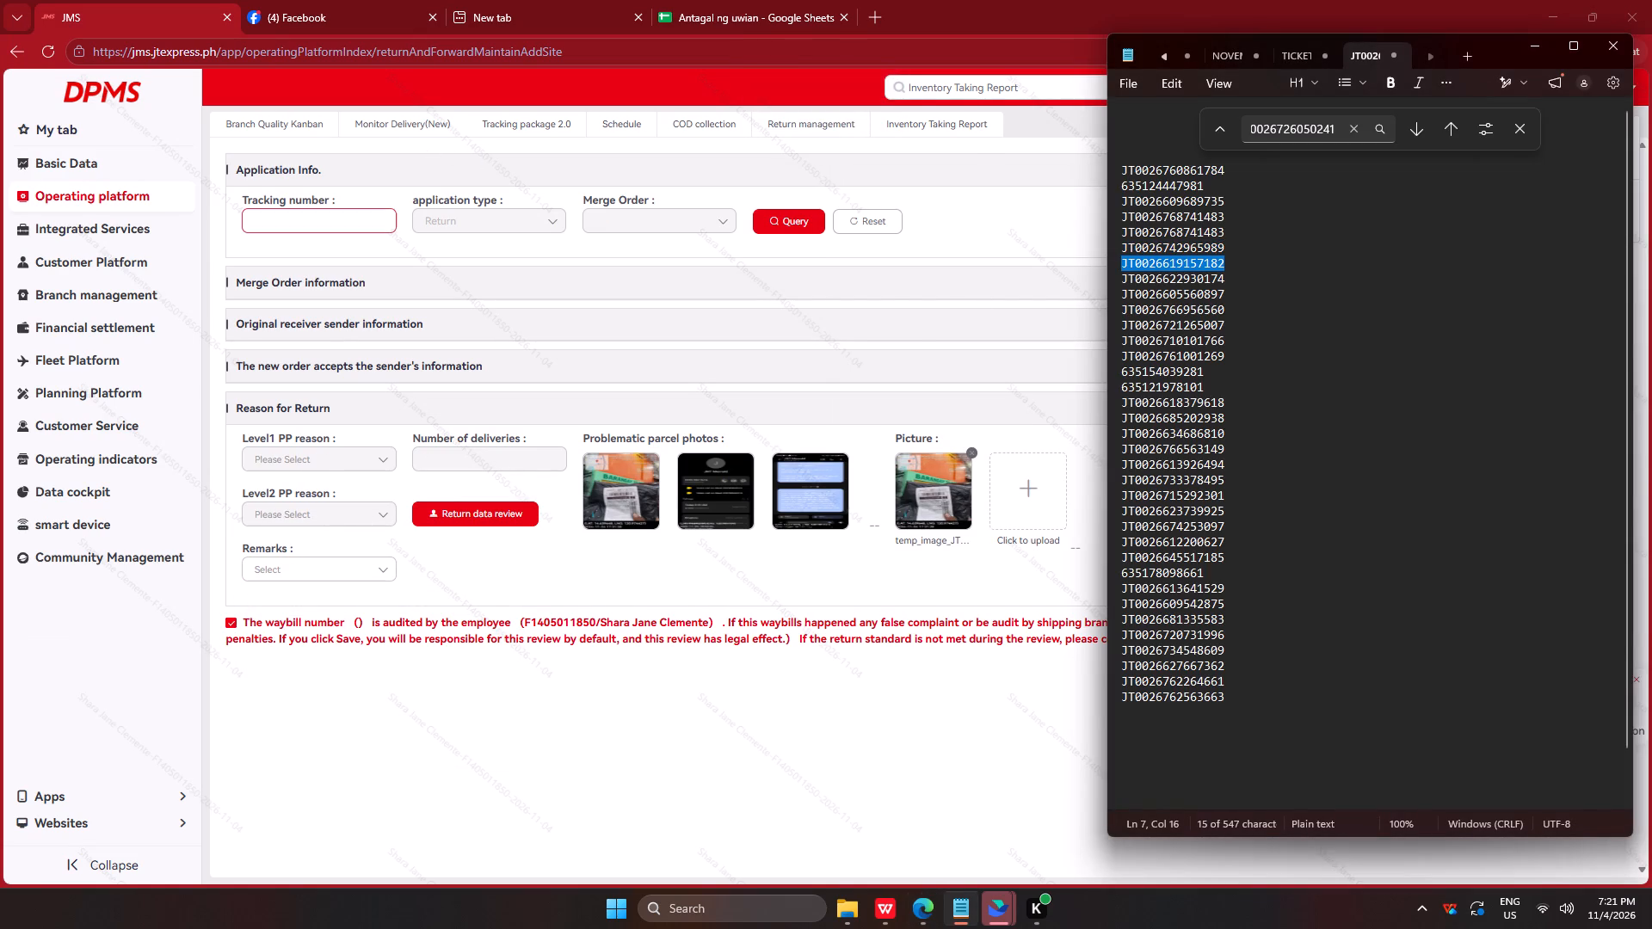
{"action": "left_click", "coordinate": [346, 212]}
{"action": "key", "text": "ctrl+v"}
{"action": "left_click", "coordinate": [761, 227]}
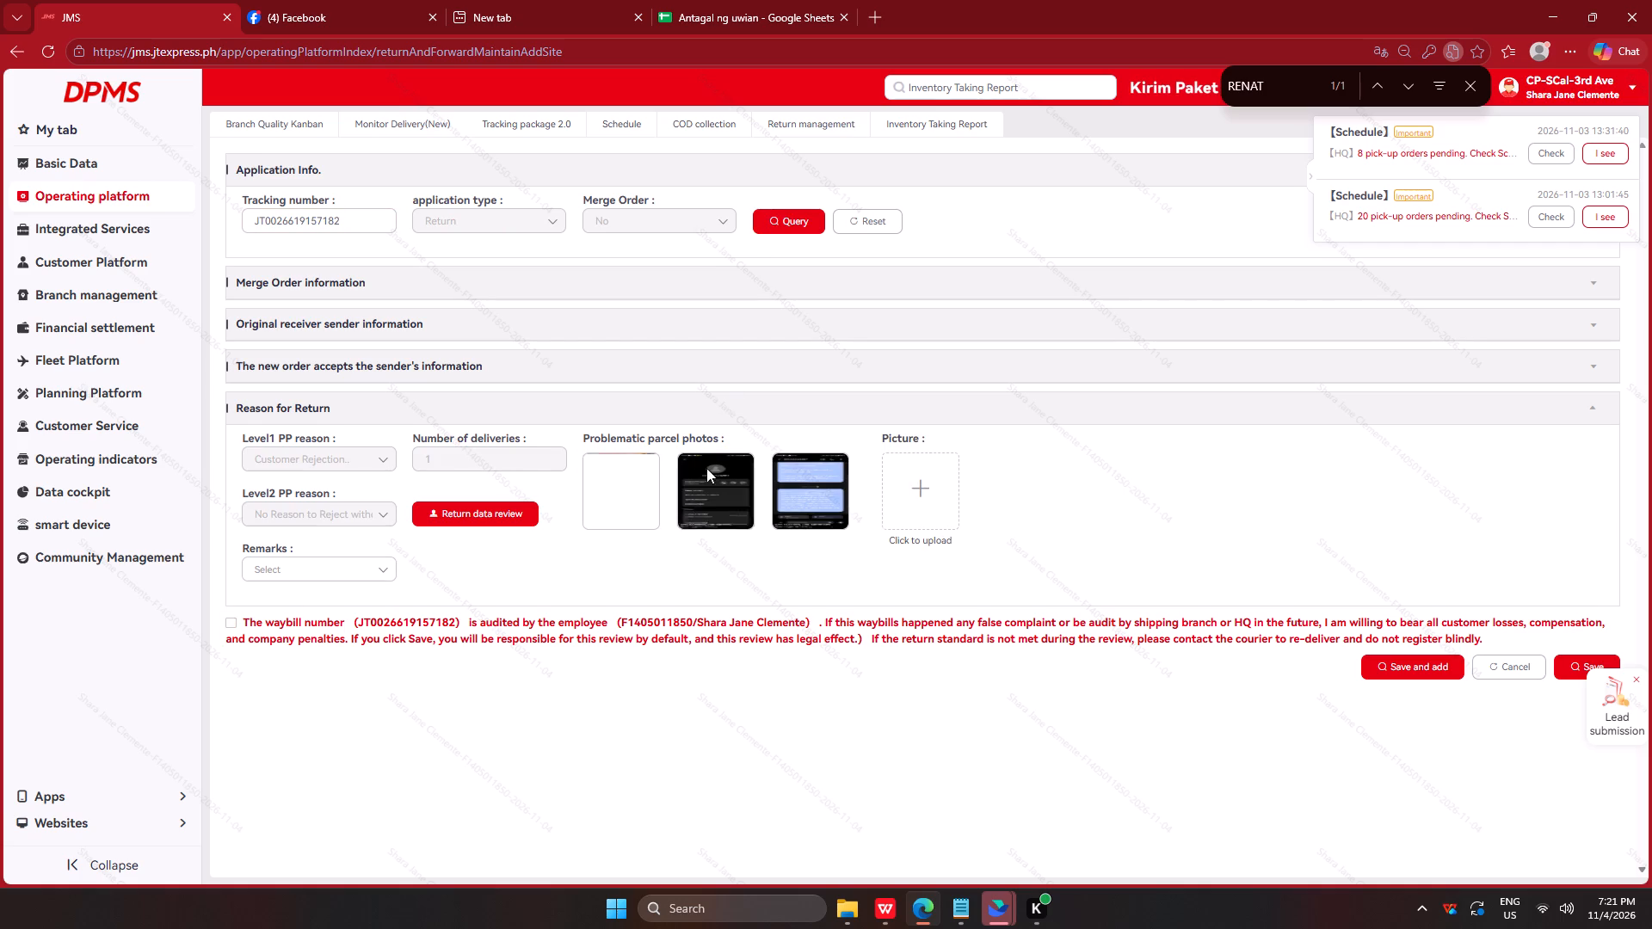
{"action": "left_click", "coordinate": [619, 514]}
{"action": "right_click_drag", "start_coordinate": [673, 292], "coordinate": [665, 294]}
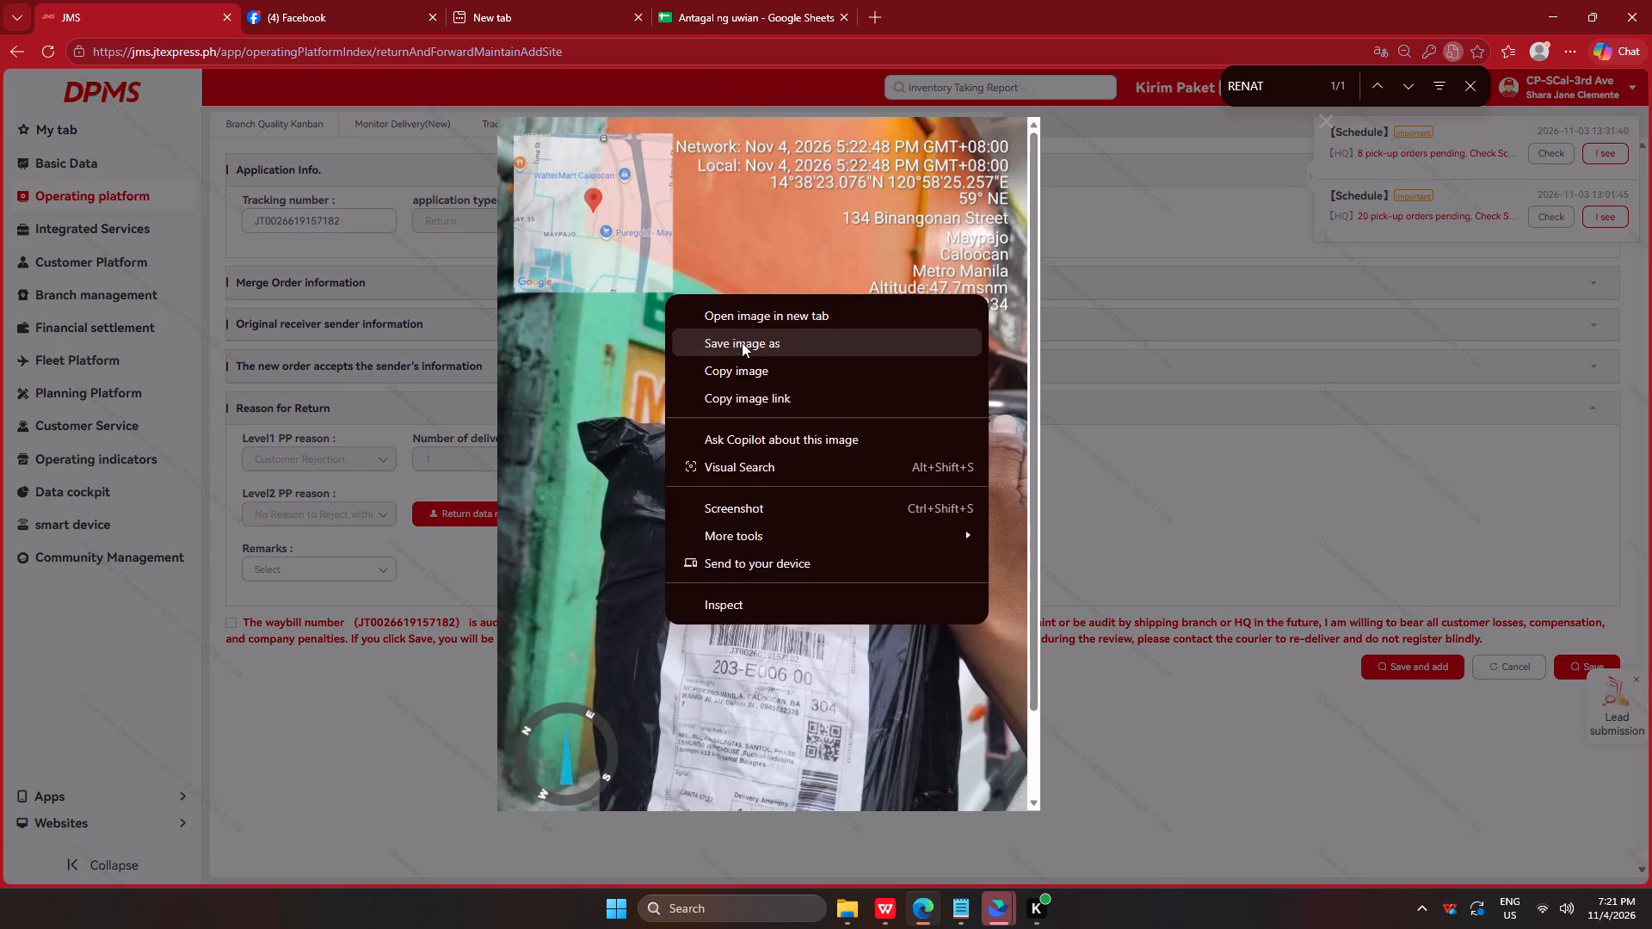
{"action": "left_click", "coordinate": [743, 341]}
{"action": "left_click", "coordinate": [690, 566]}
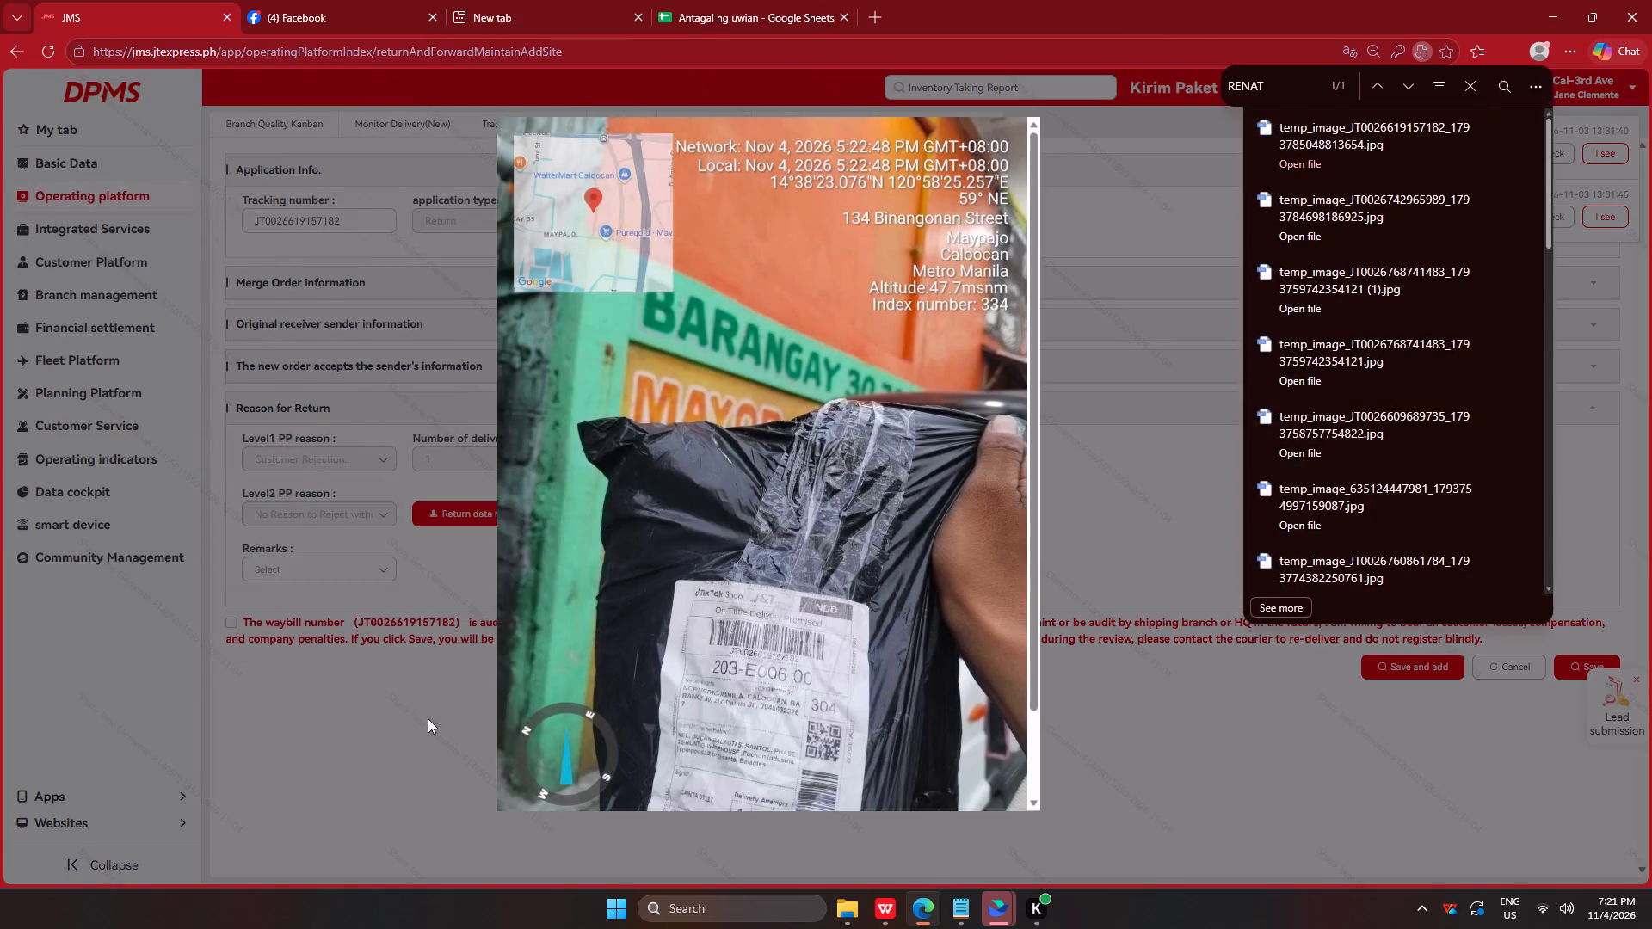
{"action": "left_click", "coordinate": [454, 714]}
{"action": "left_click", "coordinate": [940, 487]}
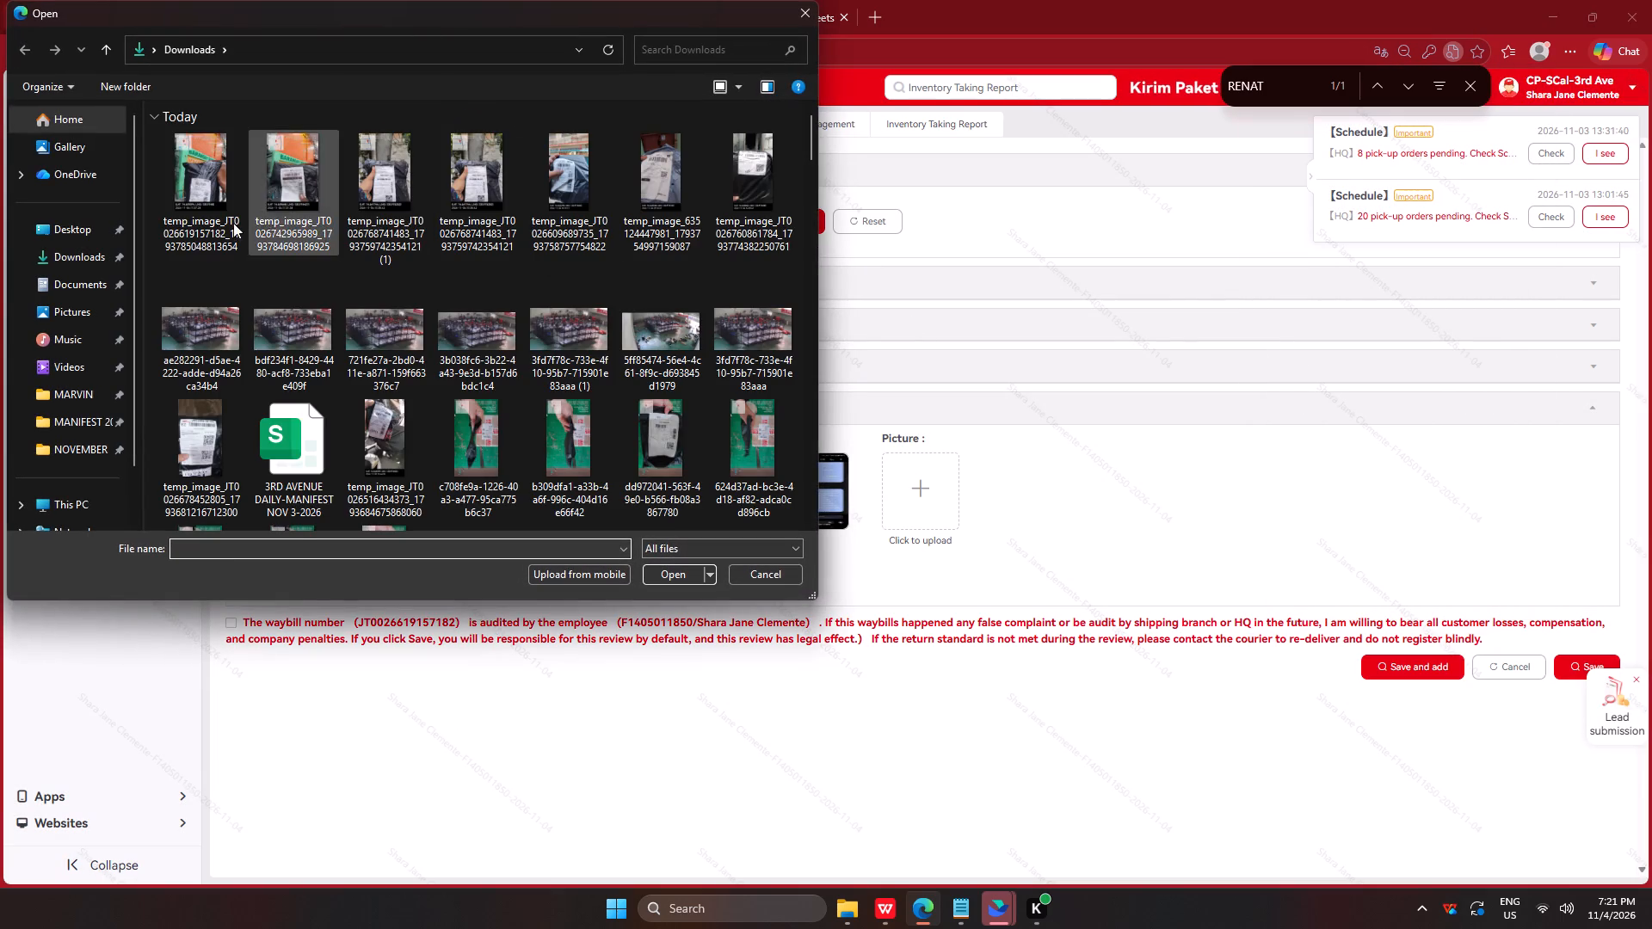
{"action": "double_click", "coordinate": [227, 224]}
{"action": "left_click", "coordinate": [332, 574]}
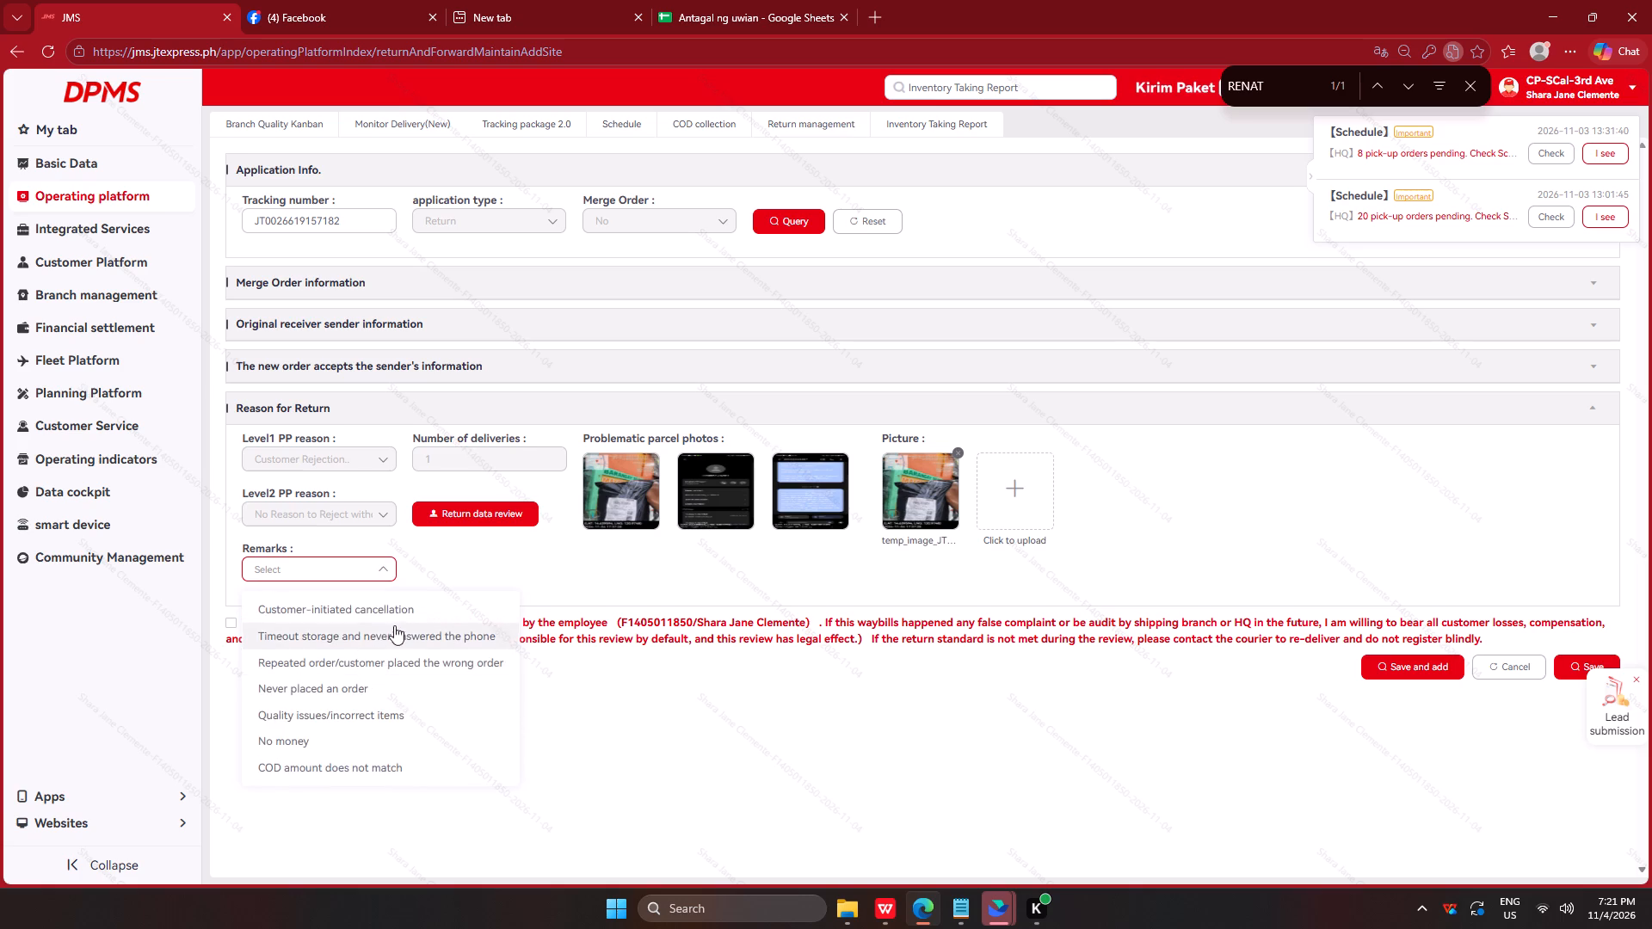
{"action": "left_click", "coordinate": [404, 613]}
{"action": "left_click", "coordinate": [232, 627]}
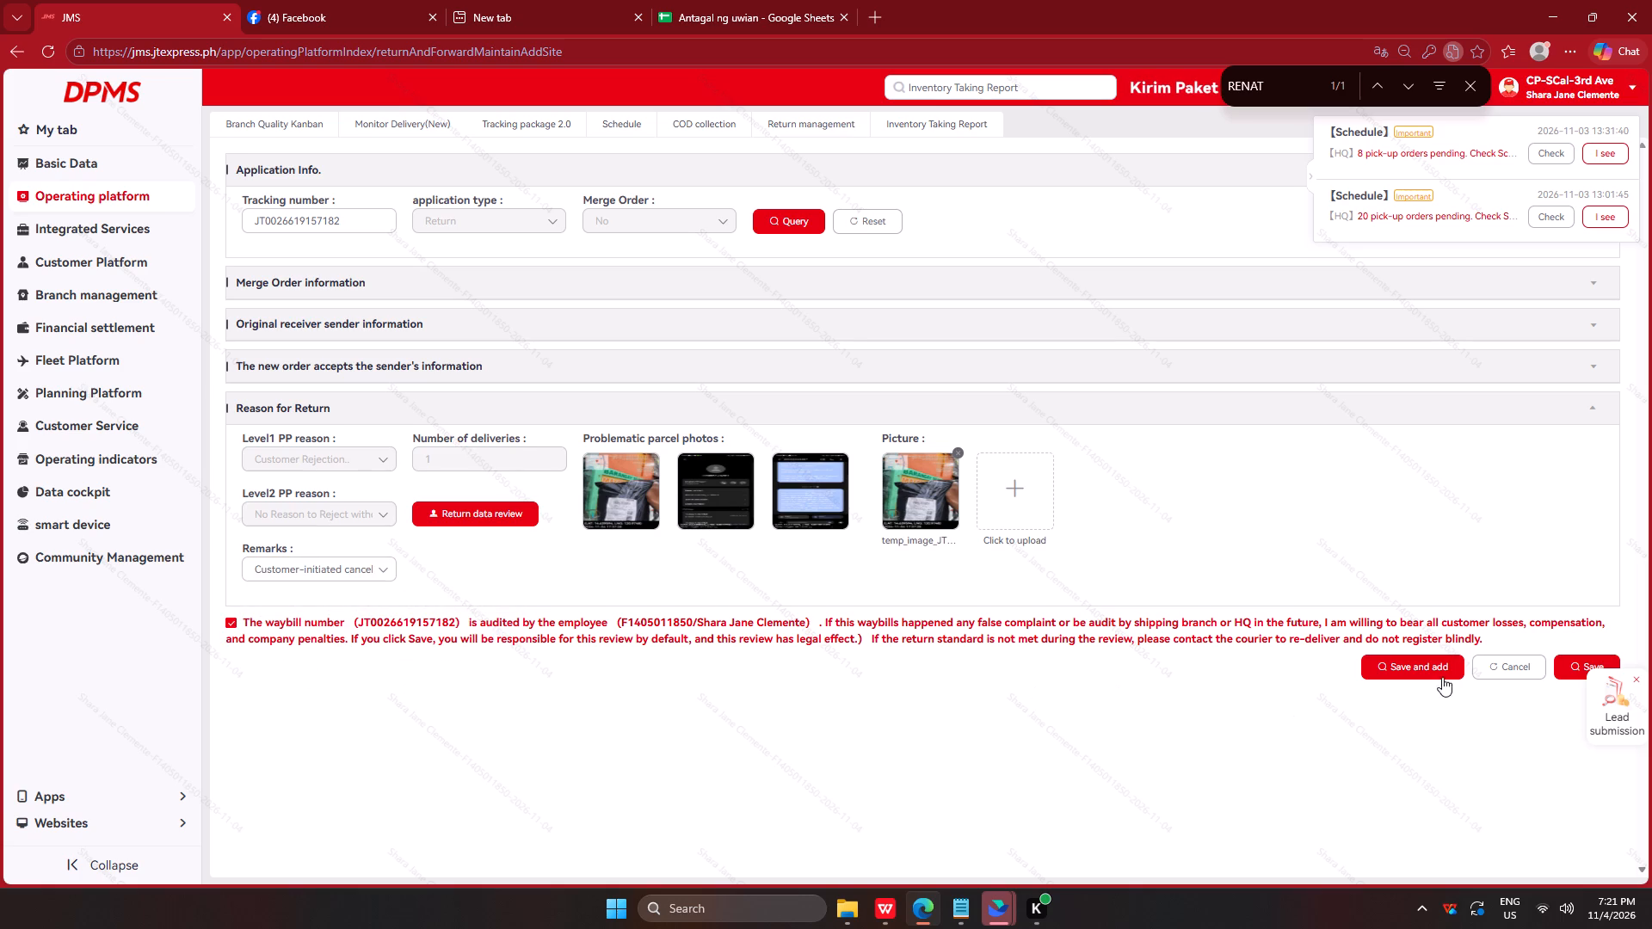
{"action": "left_click", "coordinate": [1442, 677]}
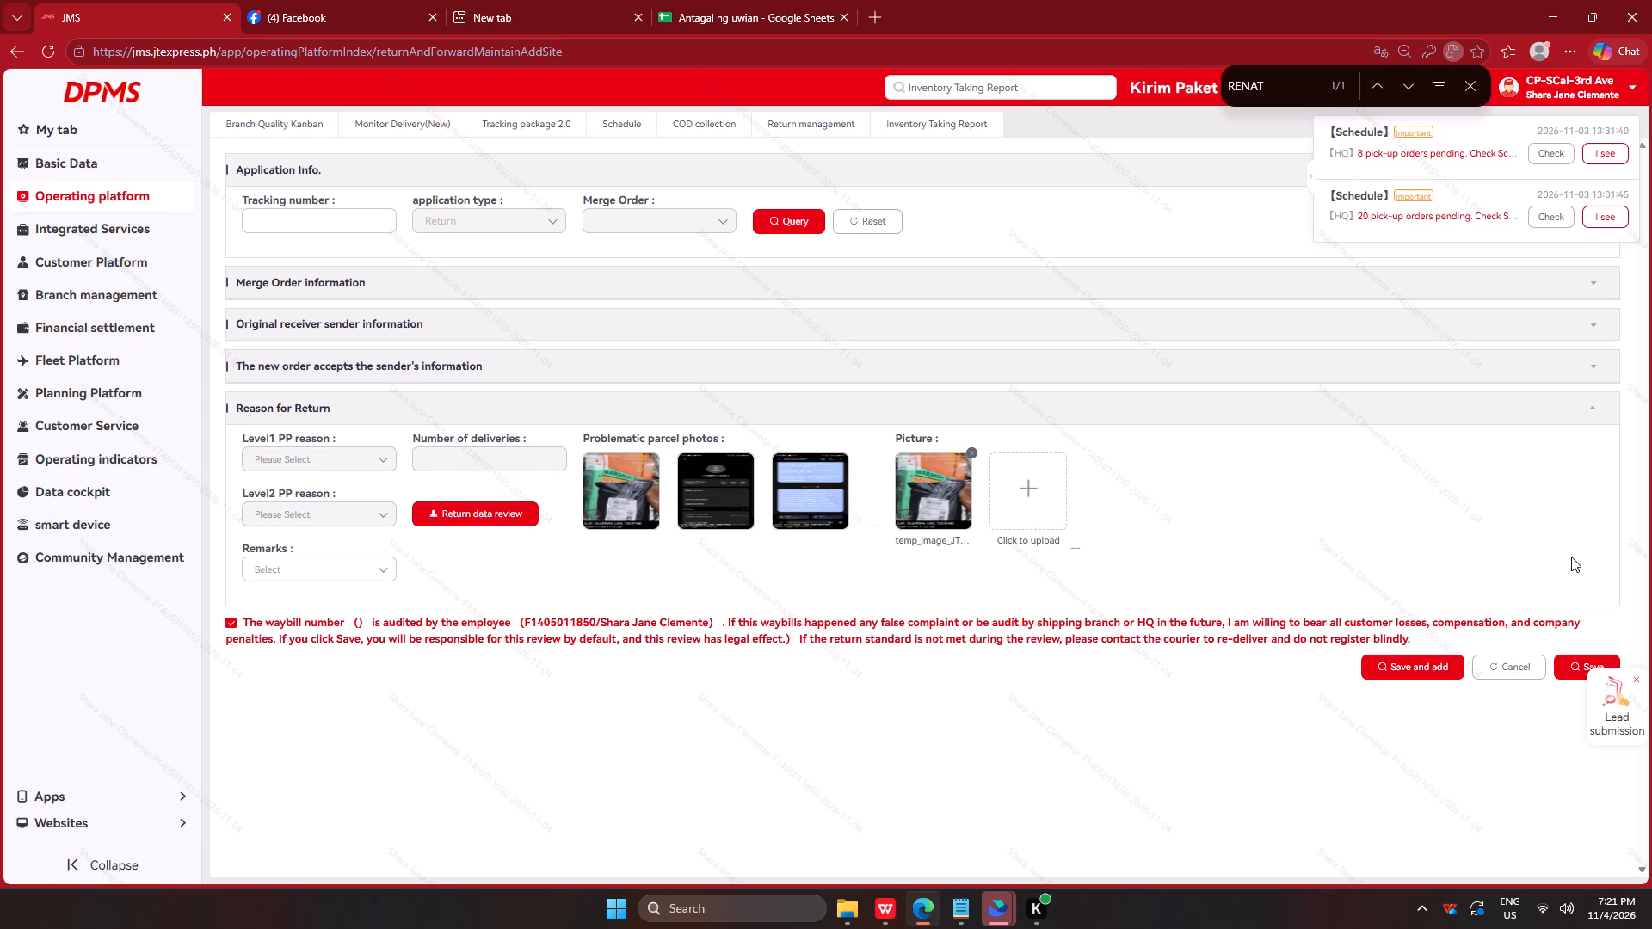
{"action": "key", "text": "alt+Tab"}
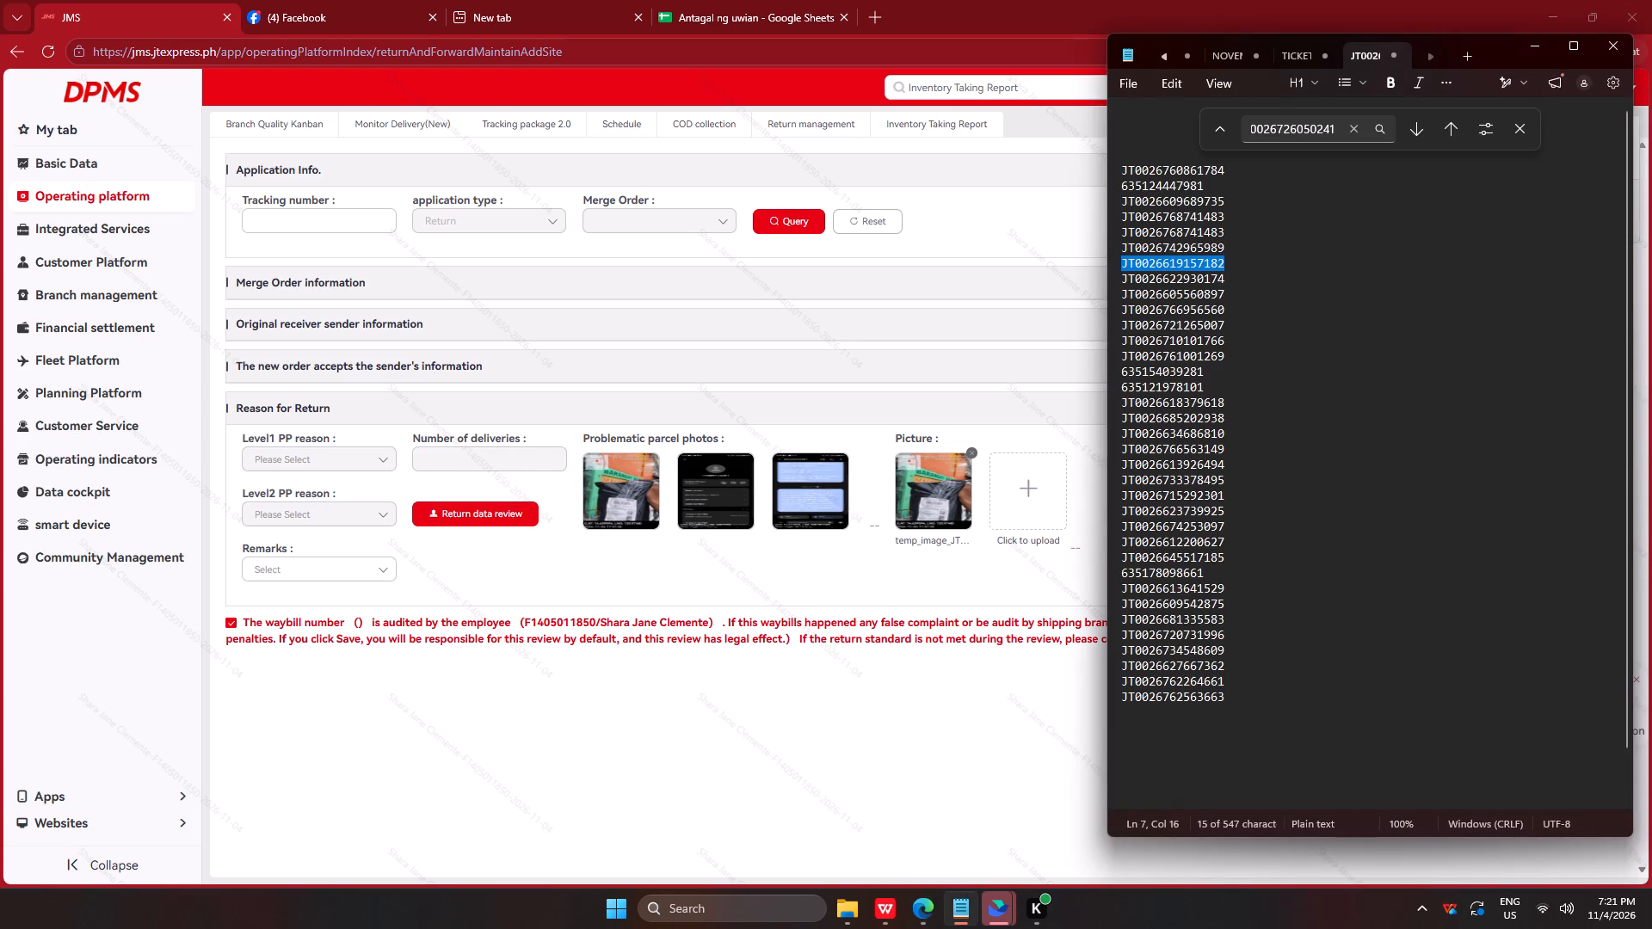
{"action": "left_click", "coordinate": [1188, 263]}
{"action": "double_click", "coordinate": [1187, 280]}
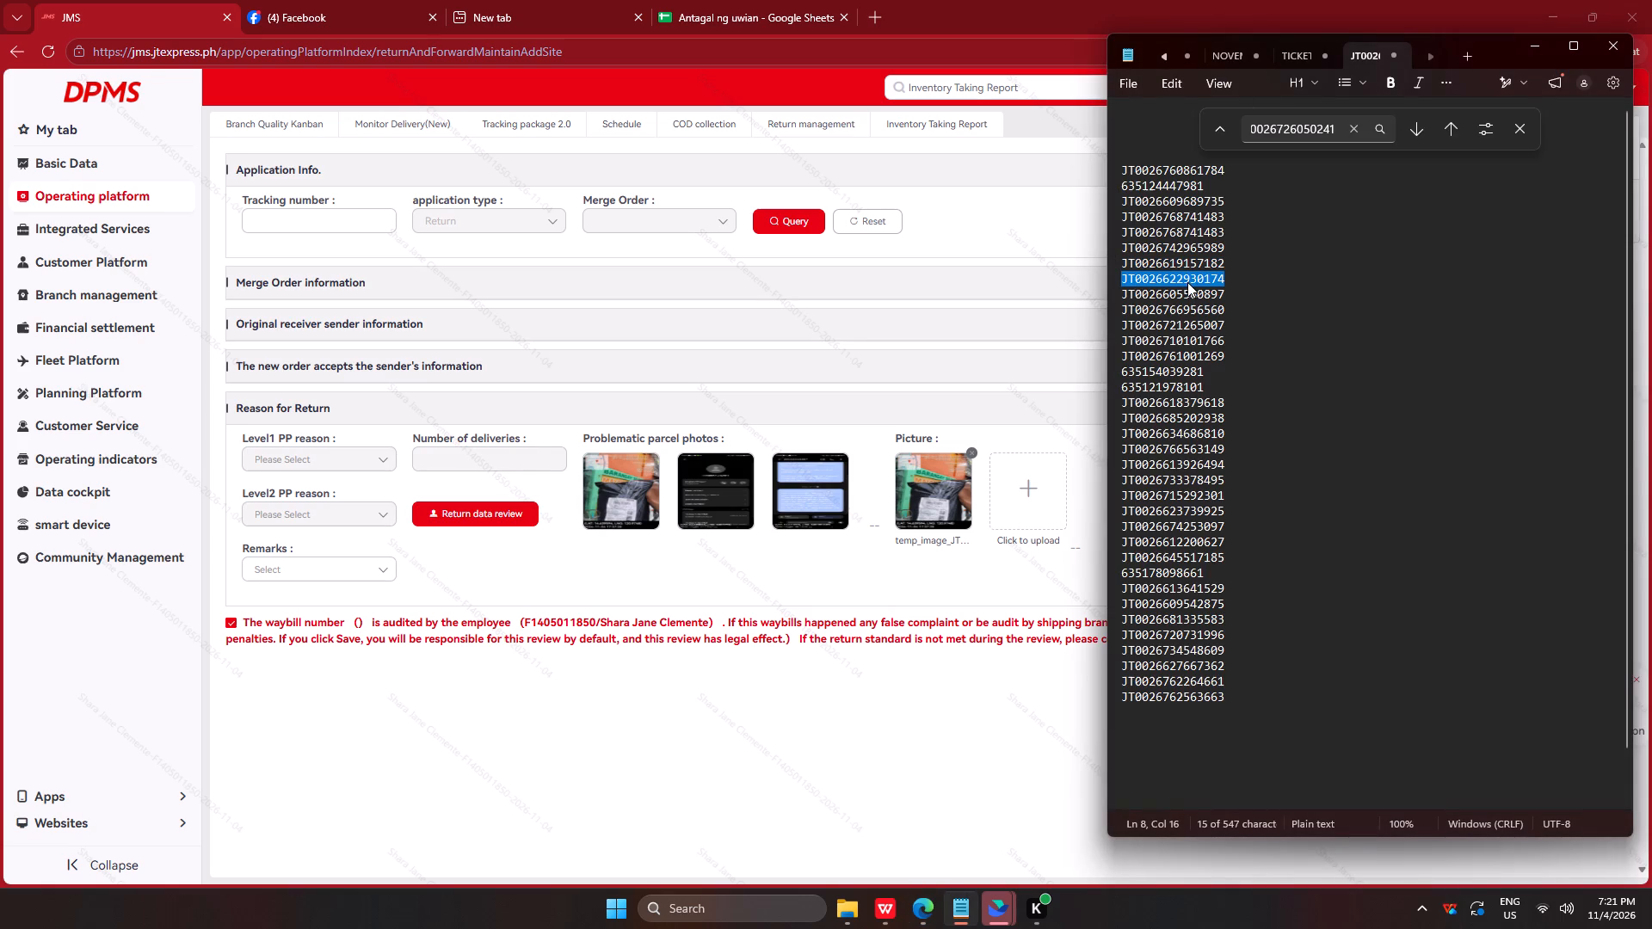
{"action": "key", "text": "ctrl+c"}
{"action": "left_click", "coordinate": [287, 226]}
{"action": "key", "text": "ctrl+v"}
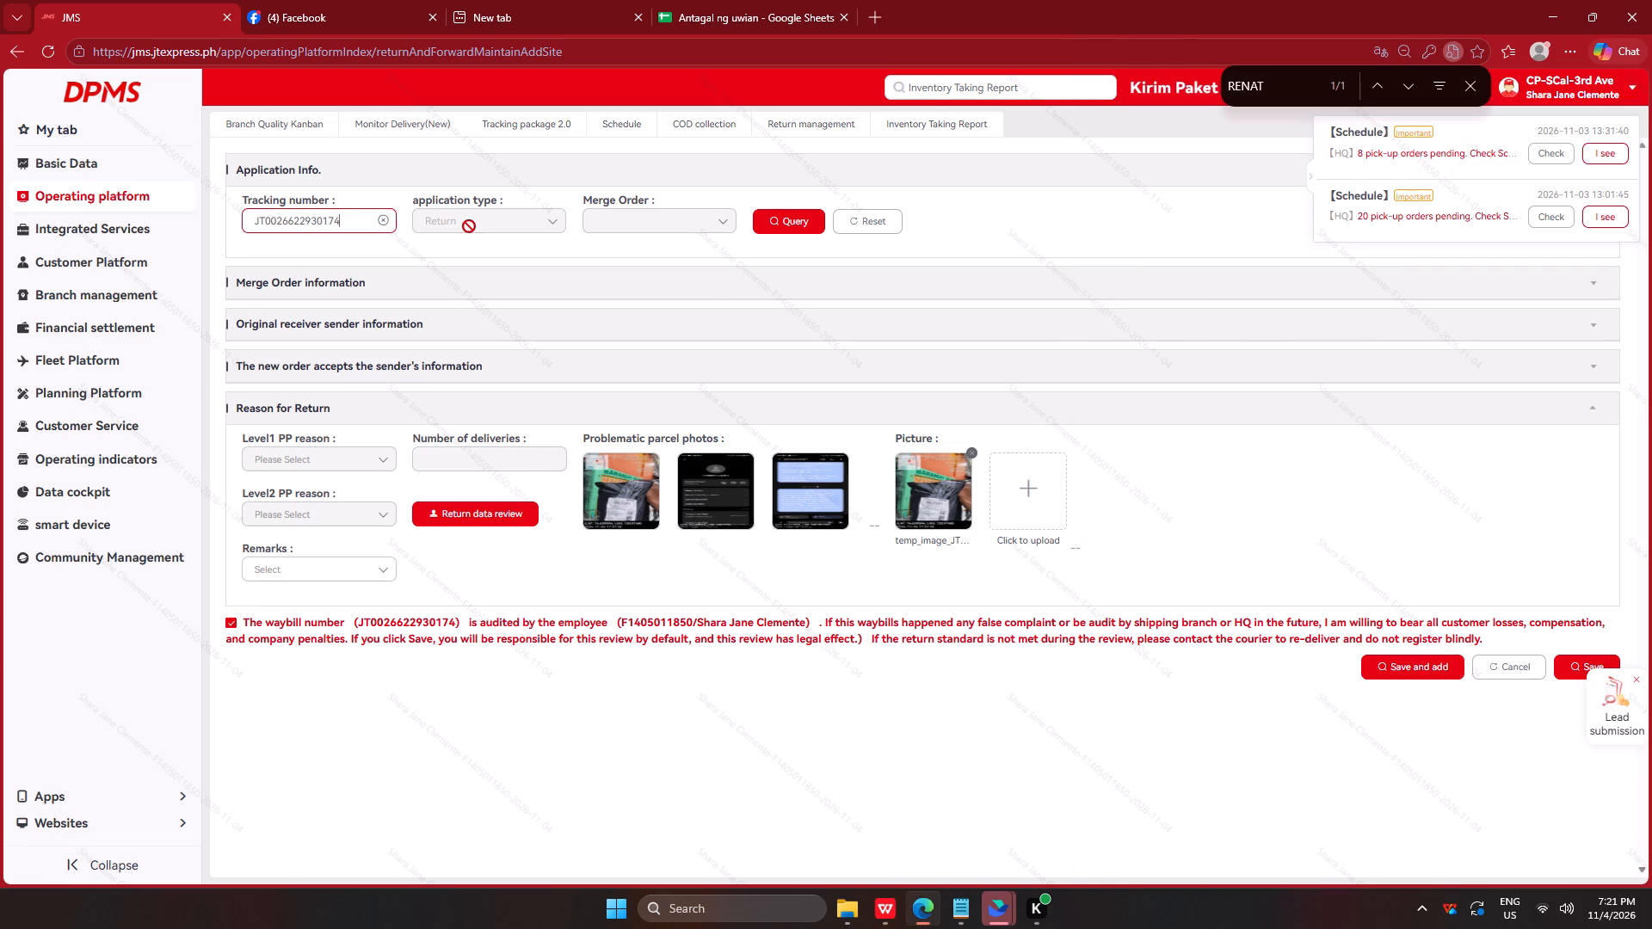
{"action": "left_click", "coordinate": [770, 220]}
{"action": "left_click", "coordinate": [618, 514]}
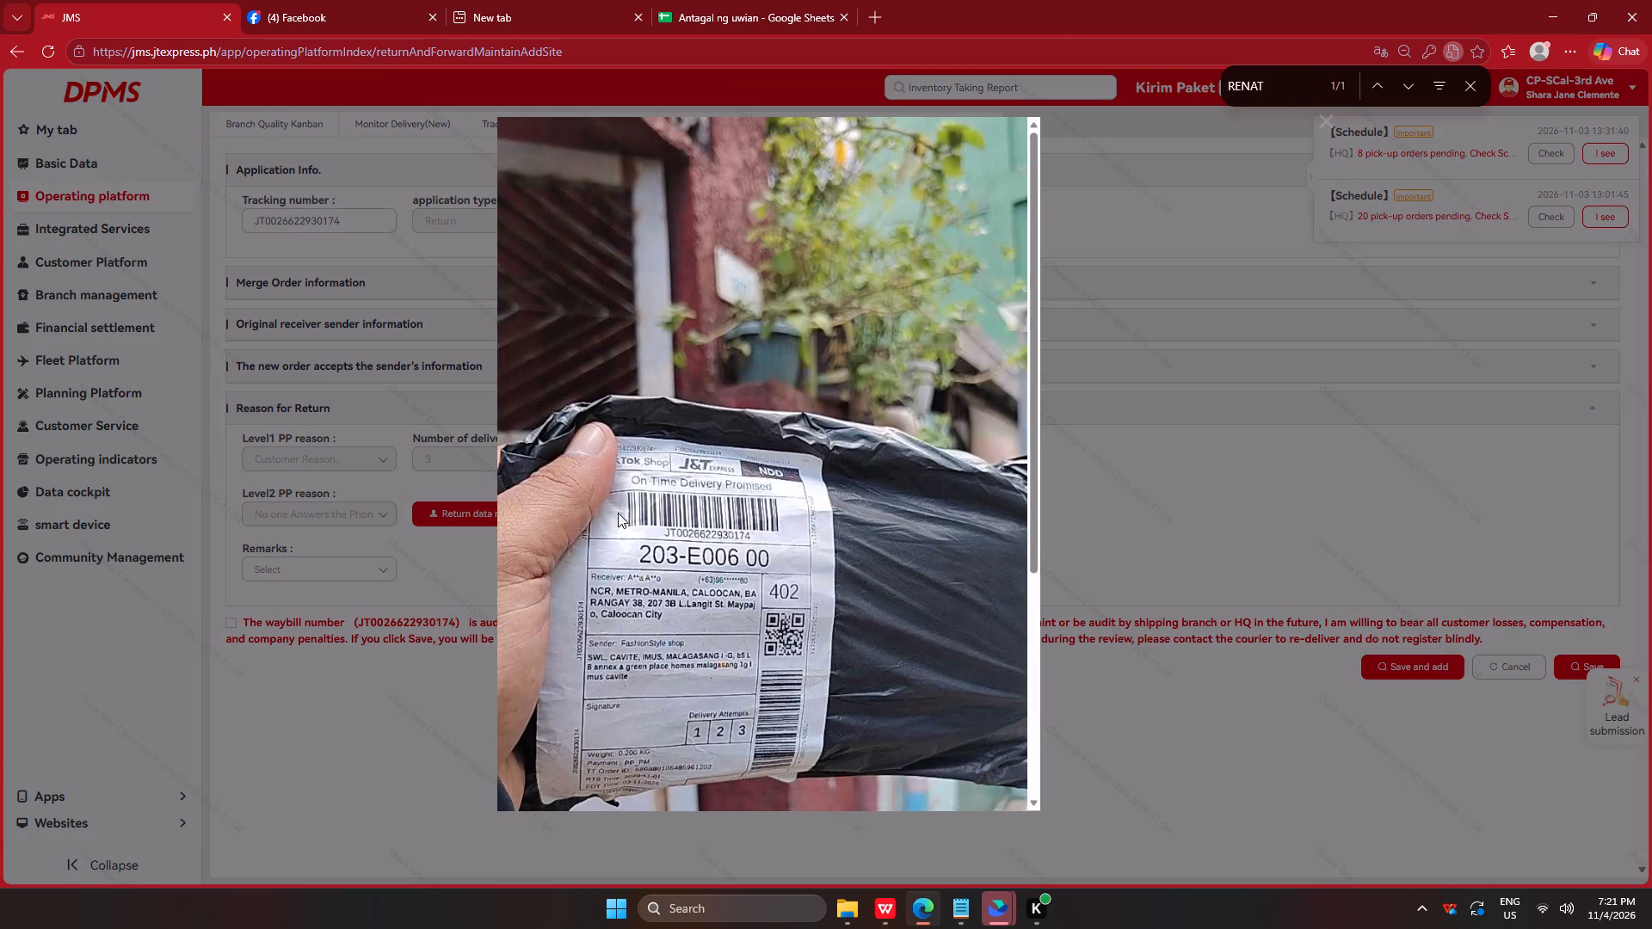
{"action": "right_click", "coordinate": [699, 295]}
{"action": "left_click", "coordinate": [774, 347]}
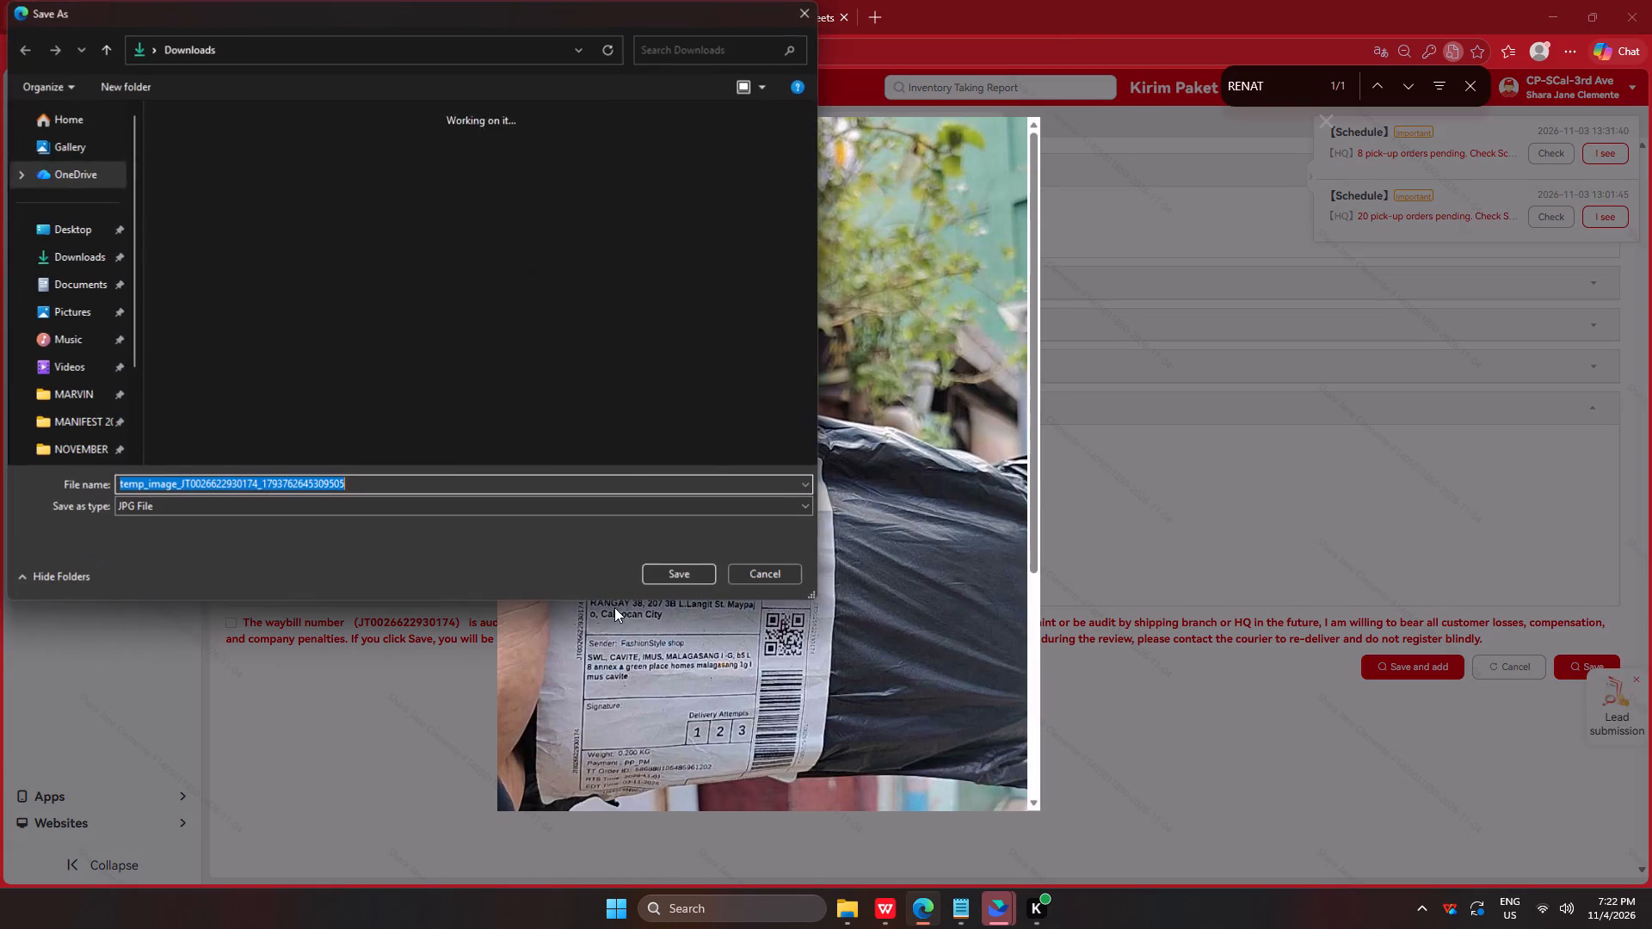
{"action": "left_click", "coordinate": [656, 563]}
{"action": "left_click", "coordinate": [406, 674]}
{"action": "left_click", "coordinate": [771, 498]}
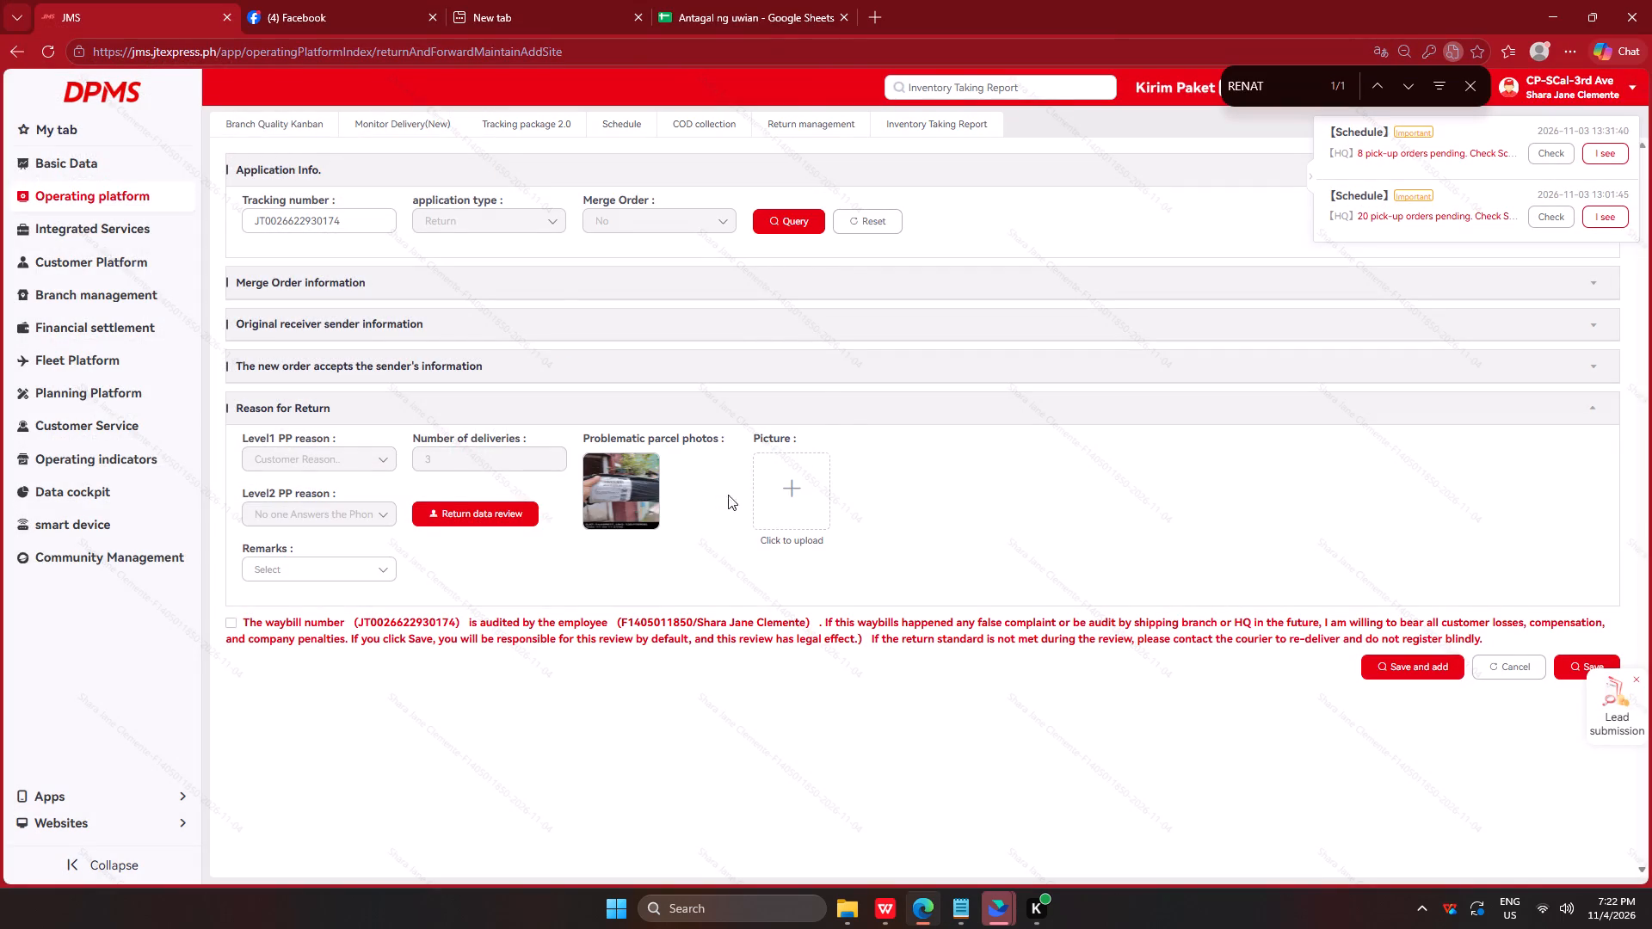
{"action": "double_click", "coordinate": [200, 175]}
{"action": "left_click", "coordinate": [324, 580]}
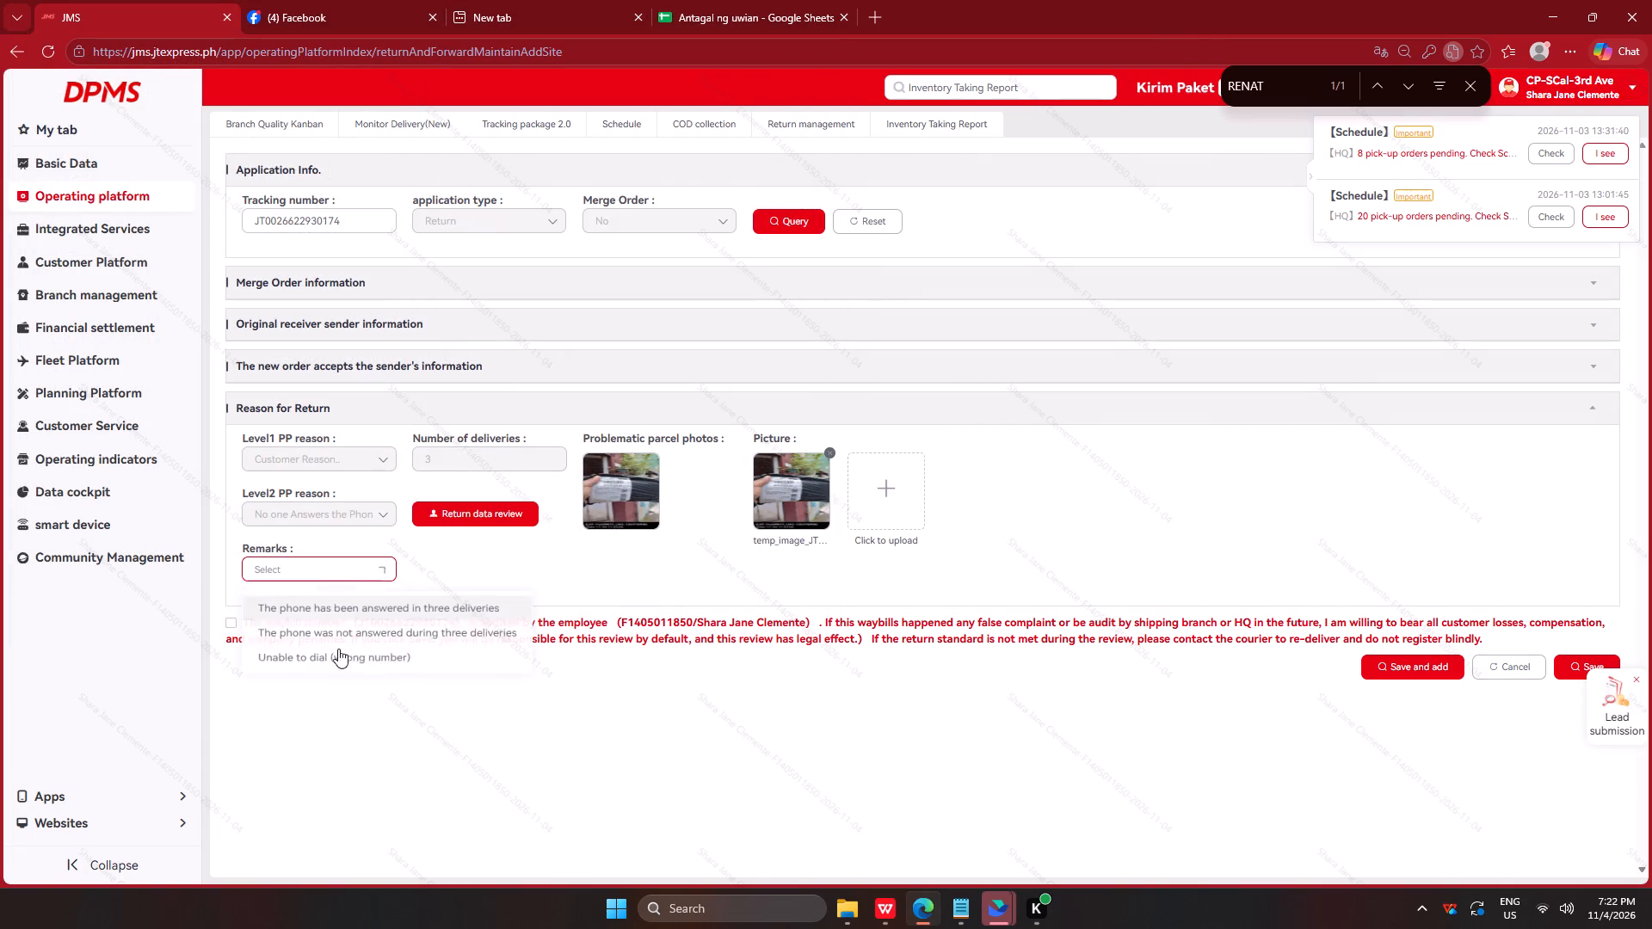
{"action": "left_click", "coordinate": [358, 640]}
{"action": "left_click", "coordinate": [237, 624]}
{"action": "left_click", "coordinate": [235, 620]}
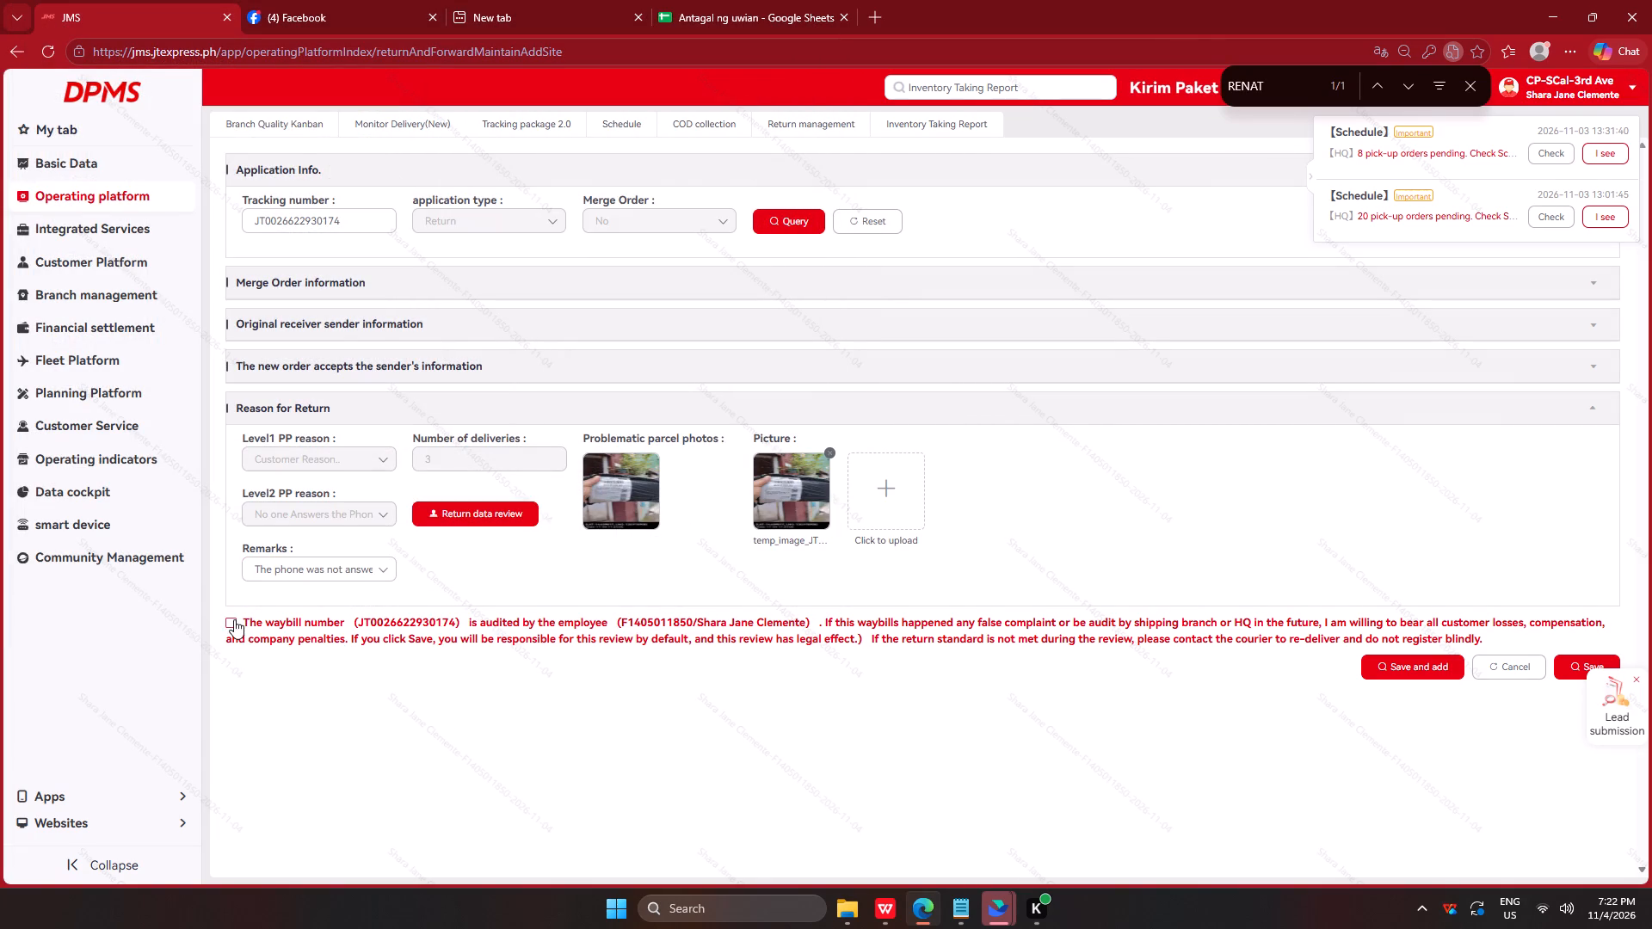
{"action": "left_click", "coordinate": [1391, 681]}
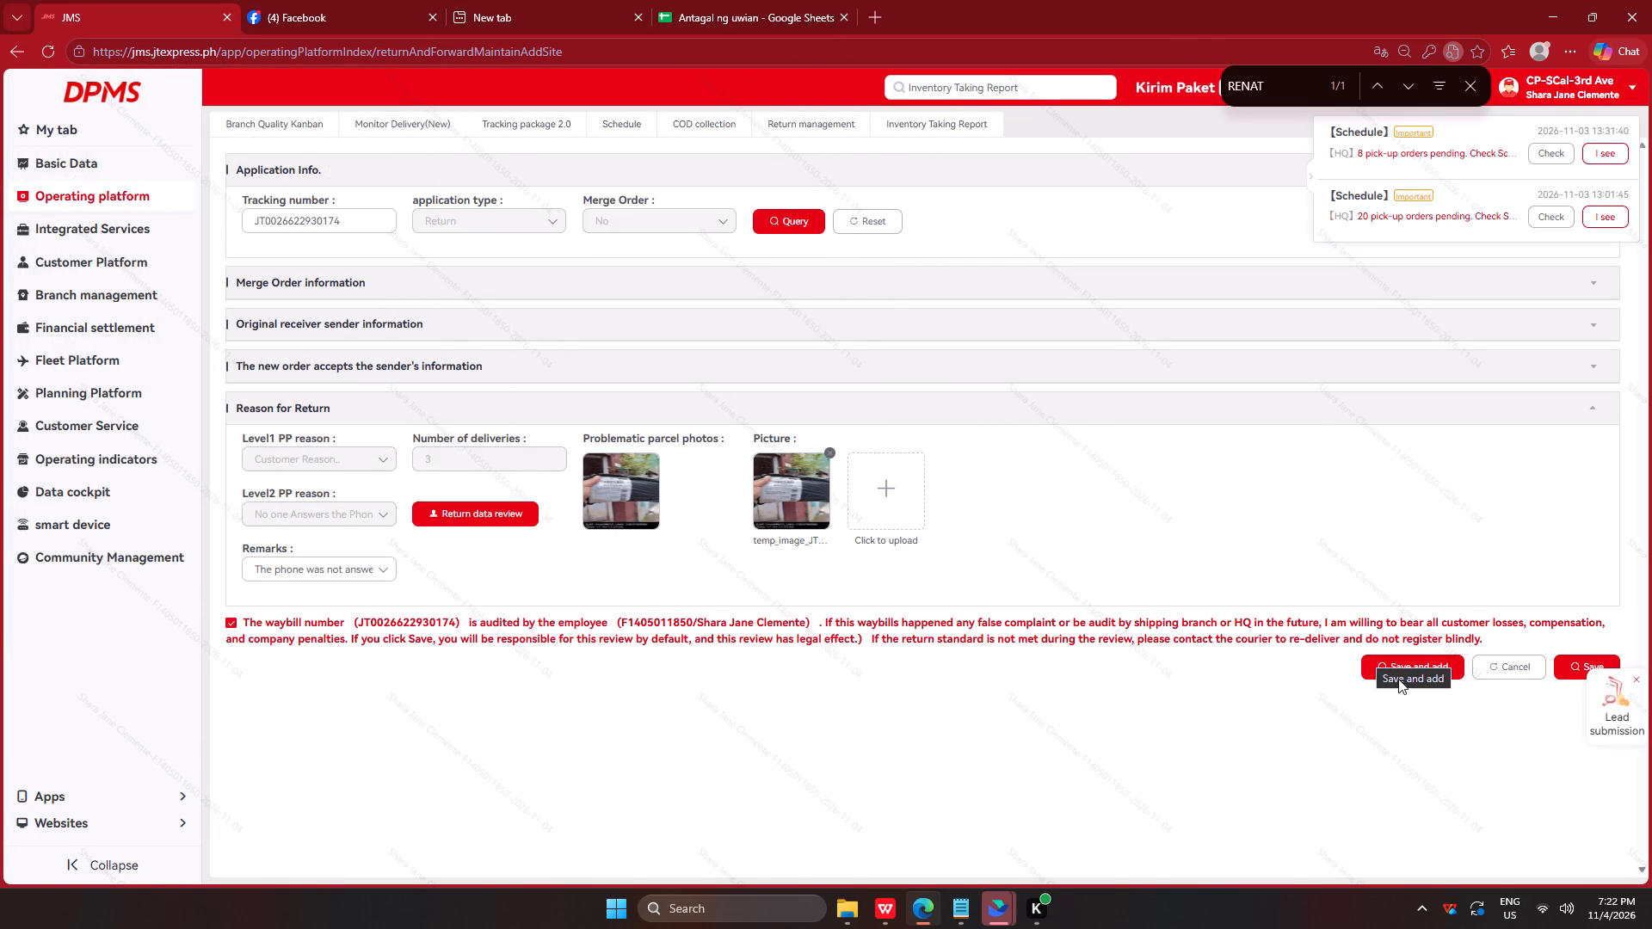
{"action": "left_click", "coordinate": [1445, 665]}
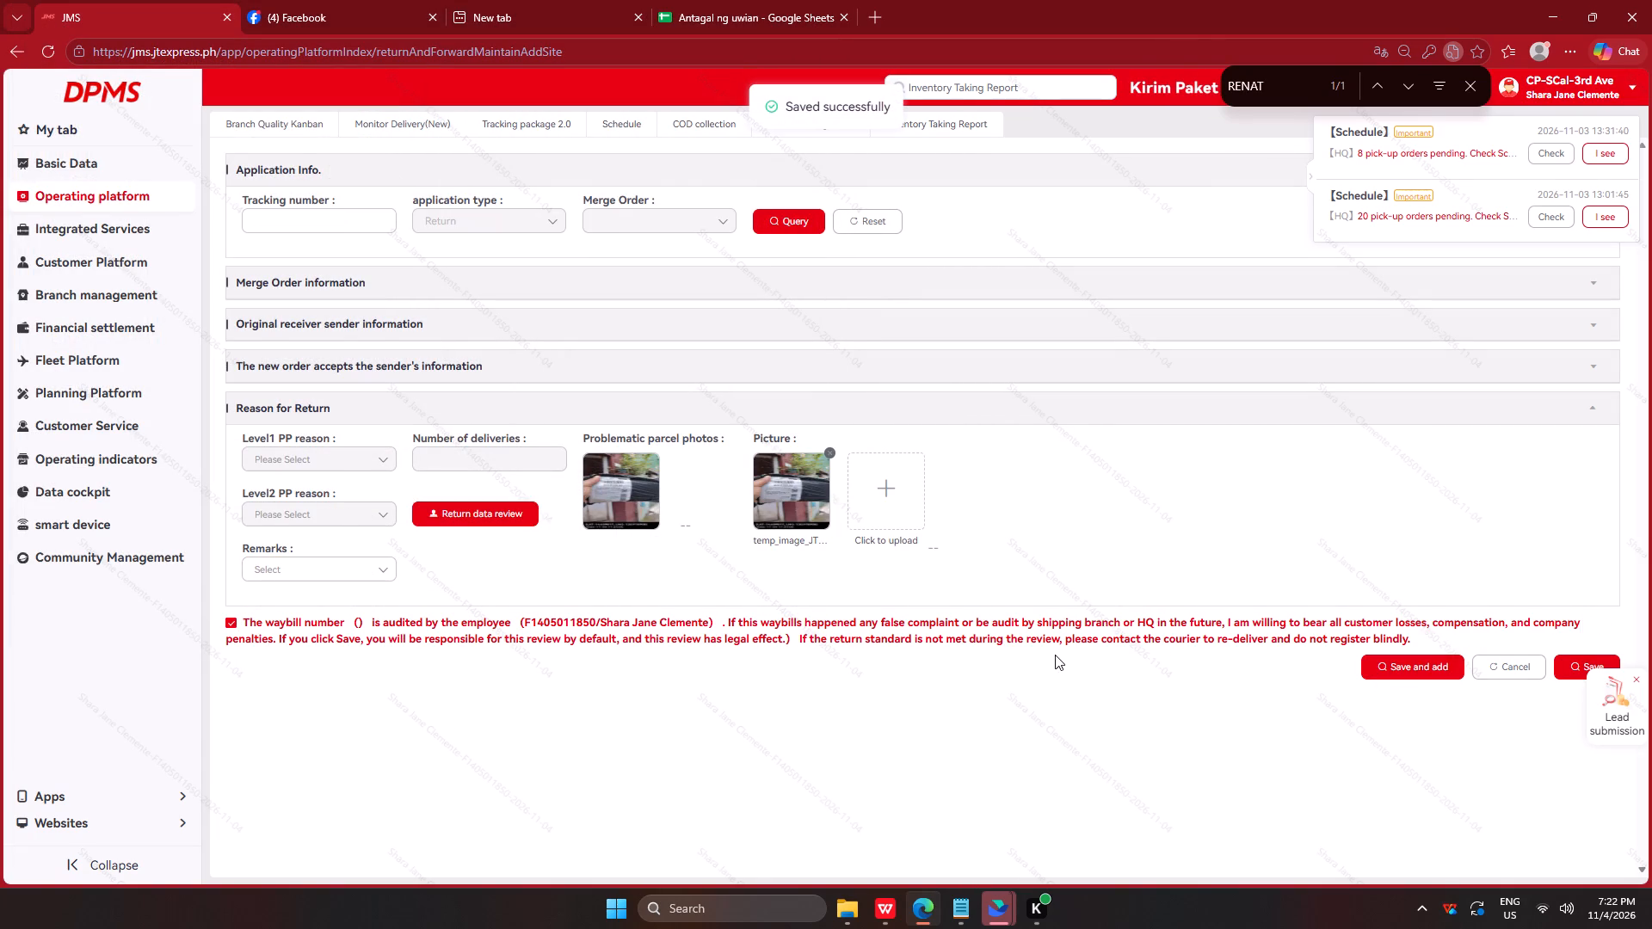
{"action": "key", "text": "alt+Tab"}
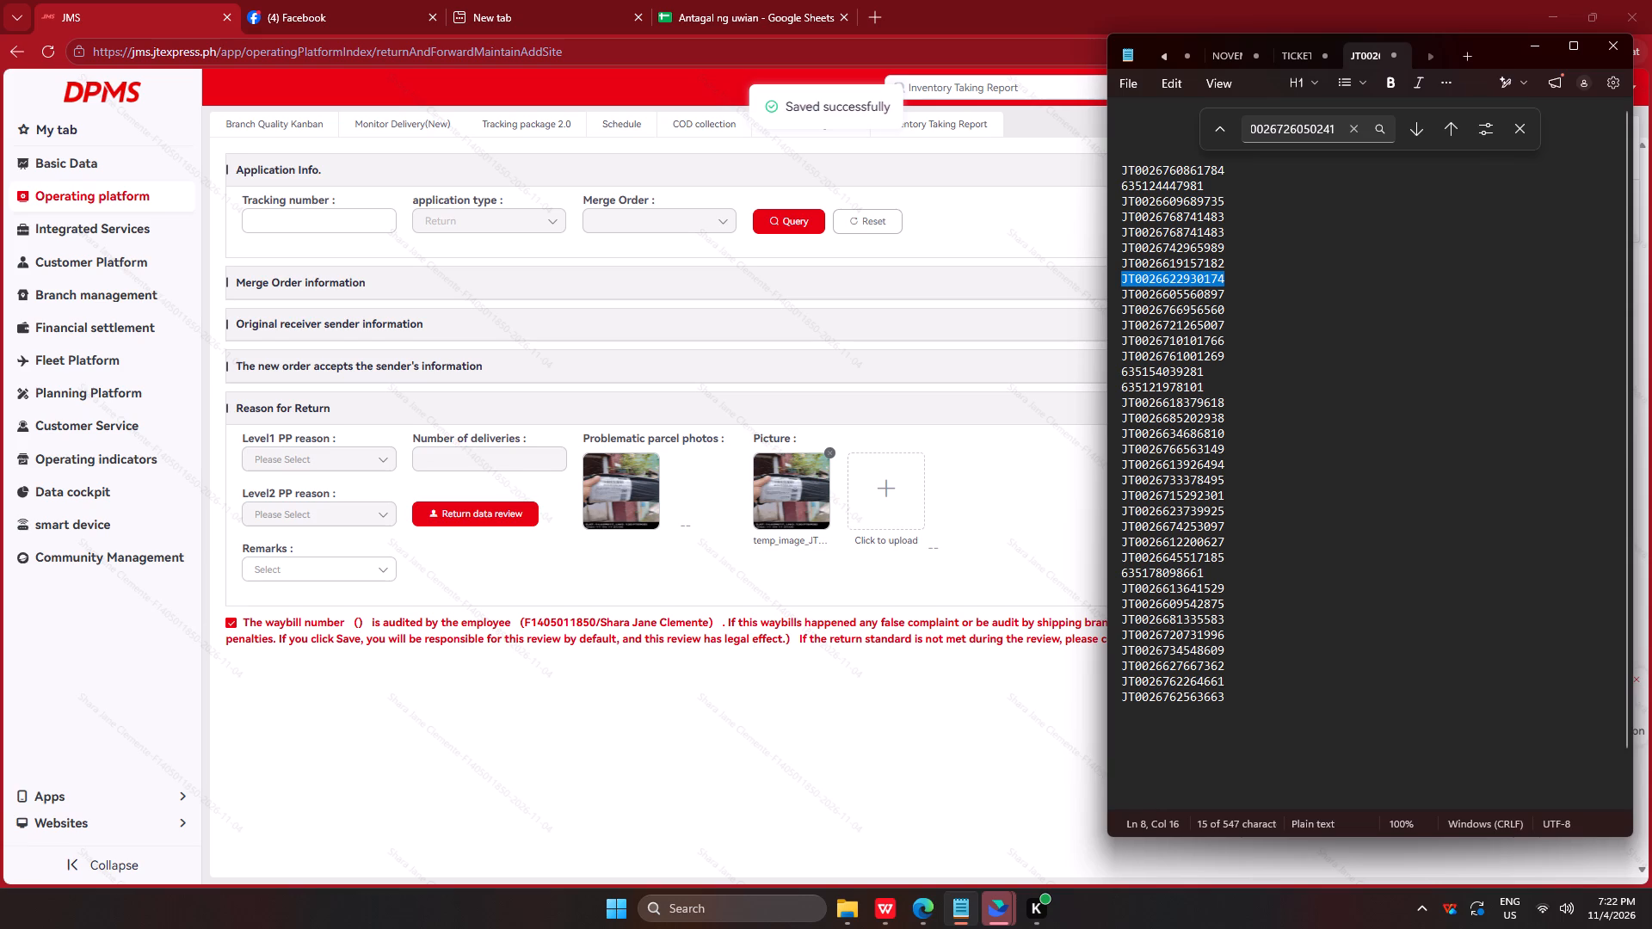
{"action": "left_click", "coordinate": [1174, 302]}
{"action": "triple_click", "coordinate": [1181, 297]}
{"action": "key", "text": "ctrl+c"}
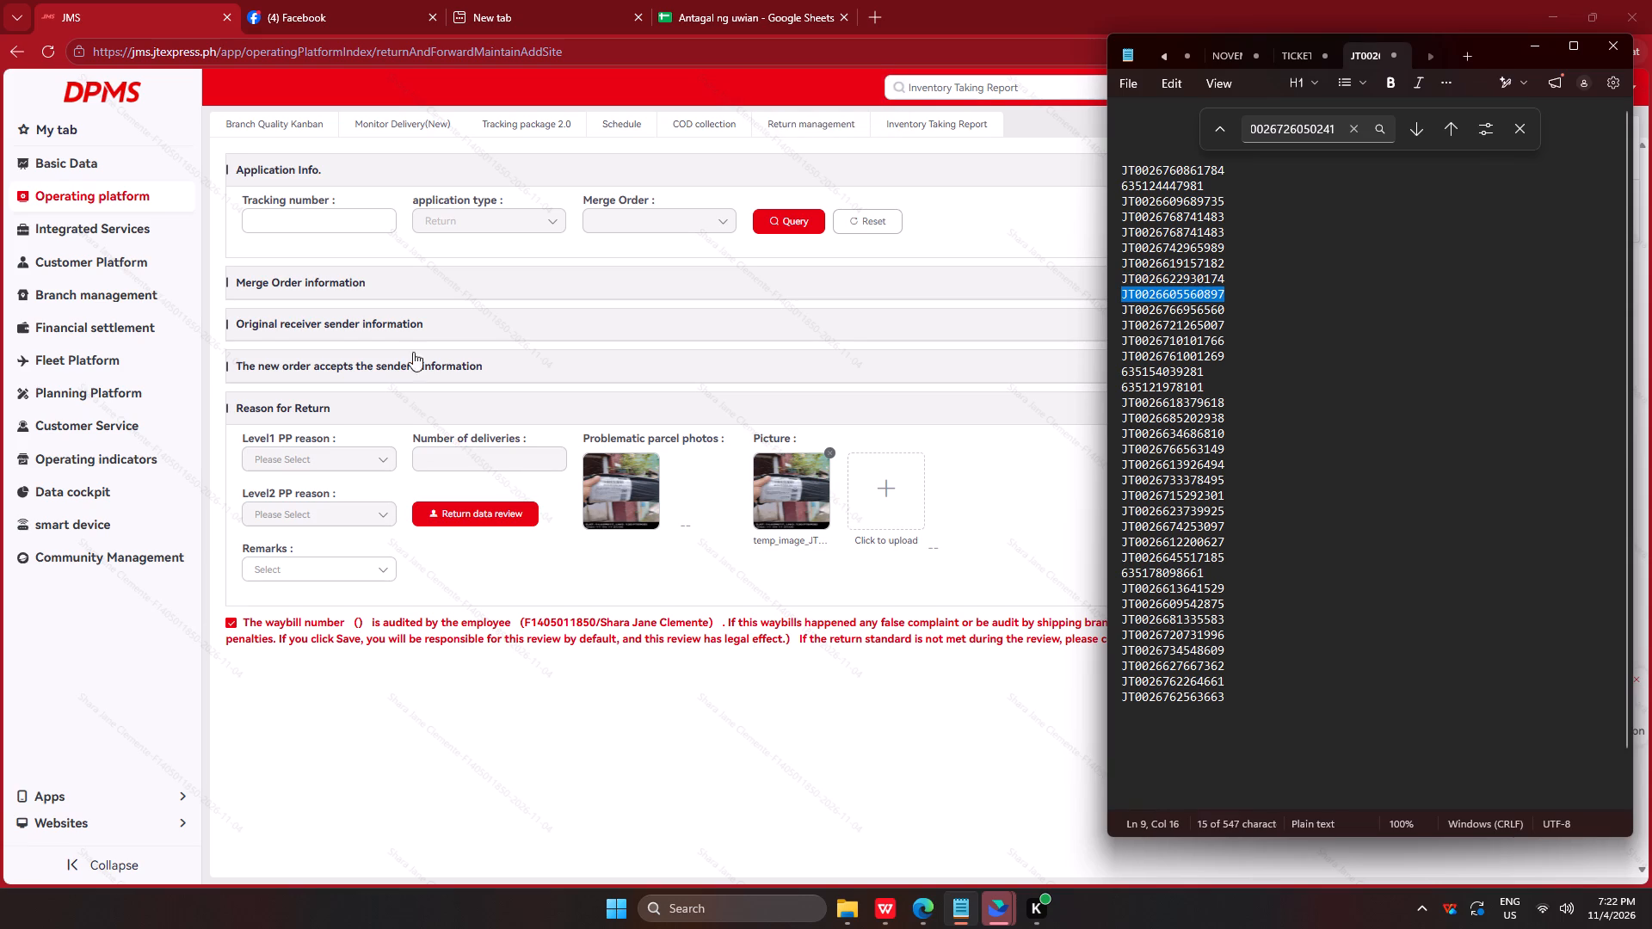
{"action": "left_click", "coordinate": [287, 208]}
{"action": "key", "text": "ctrl+v"}
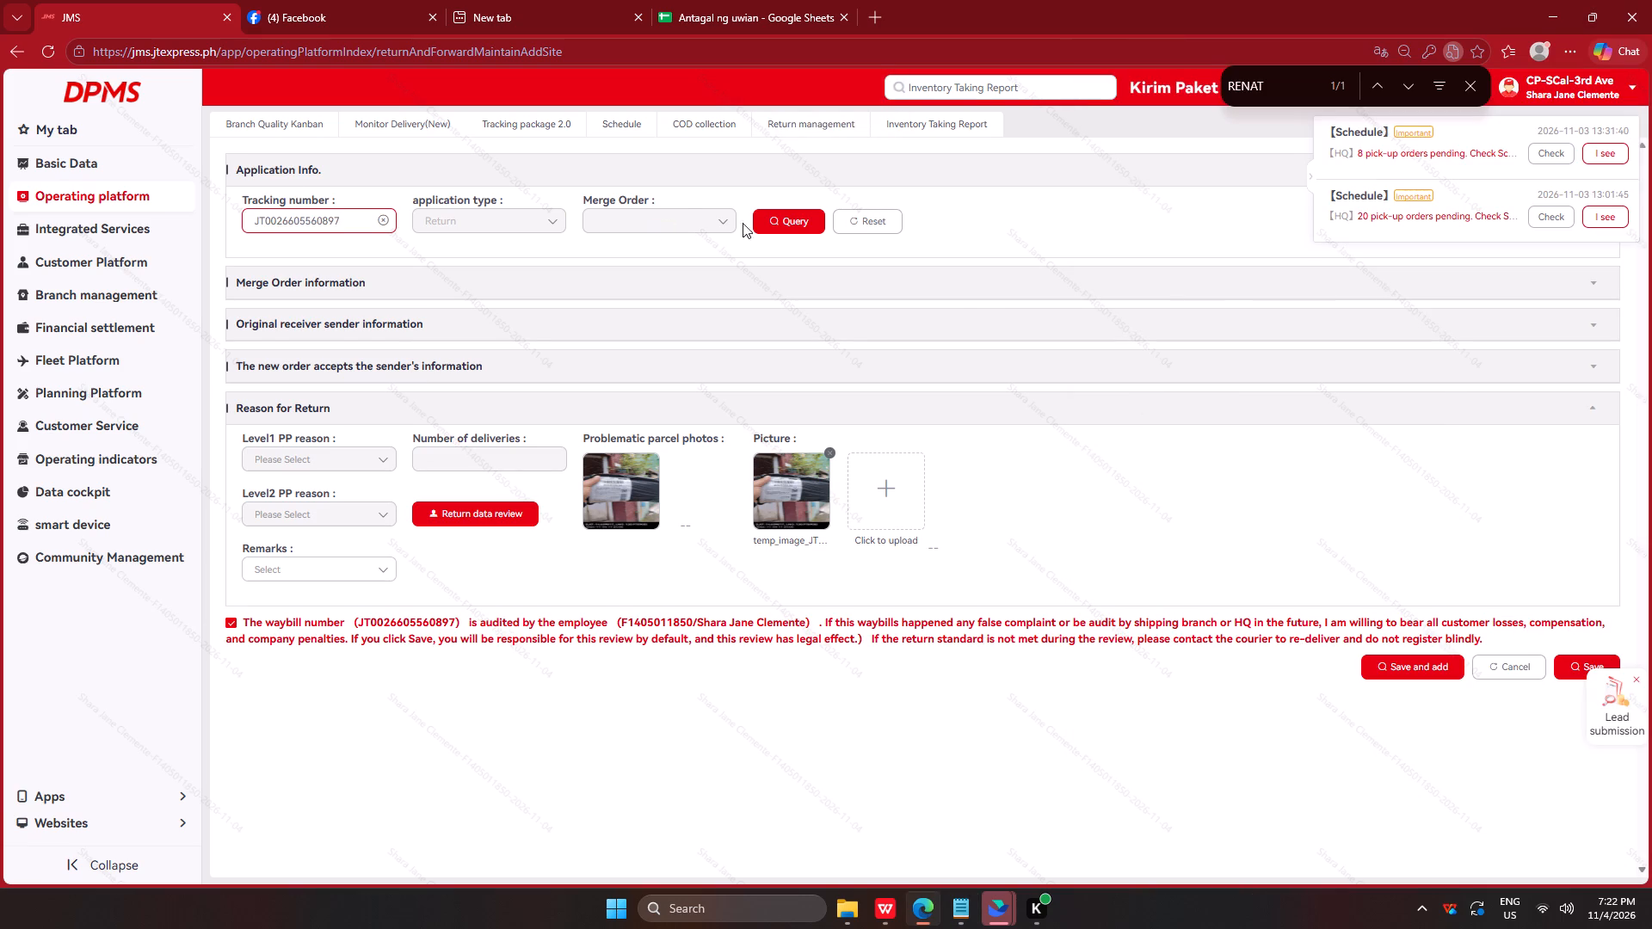
{"action": "left_click", "coordinate": [801, 225]}
{"action": "left_click", "coordinate": [943, 513]}
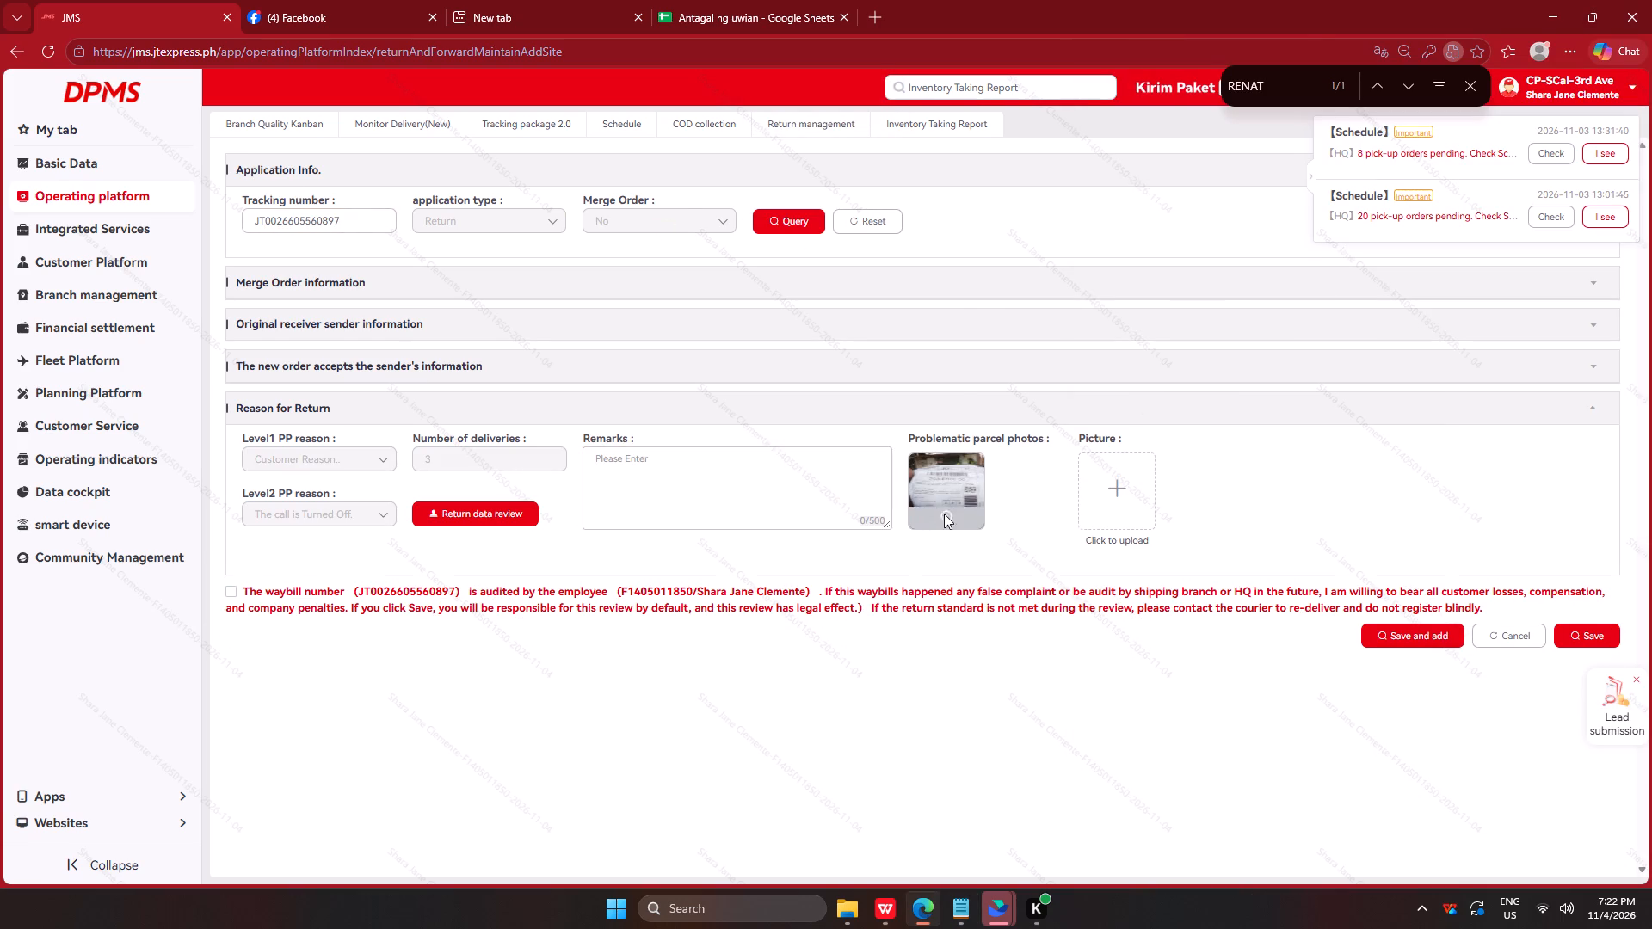
{"action": "right_click", "coordinate": [861, 273]}
{"action": "left_click", "coordinate": [940, 330]}
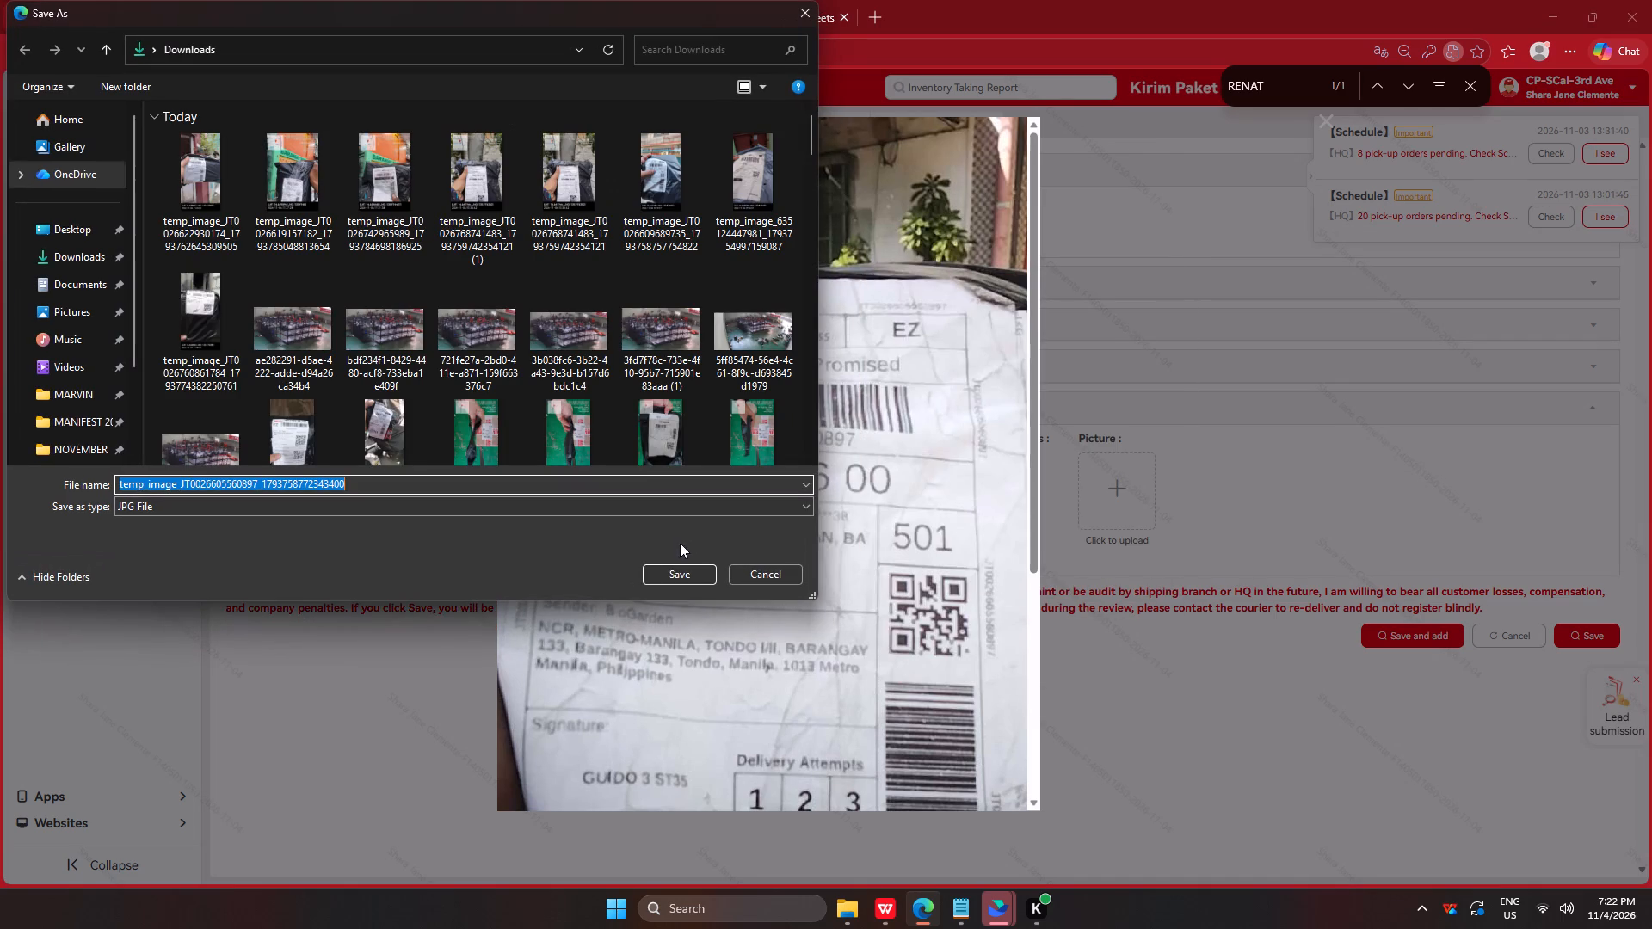
{"action": "left_click", "coordinate": [675, 581]}
{"action": "left_click", "coordinate": [397, 665]}
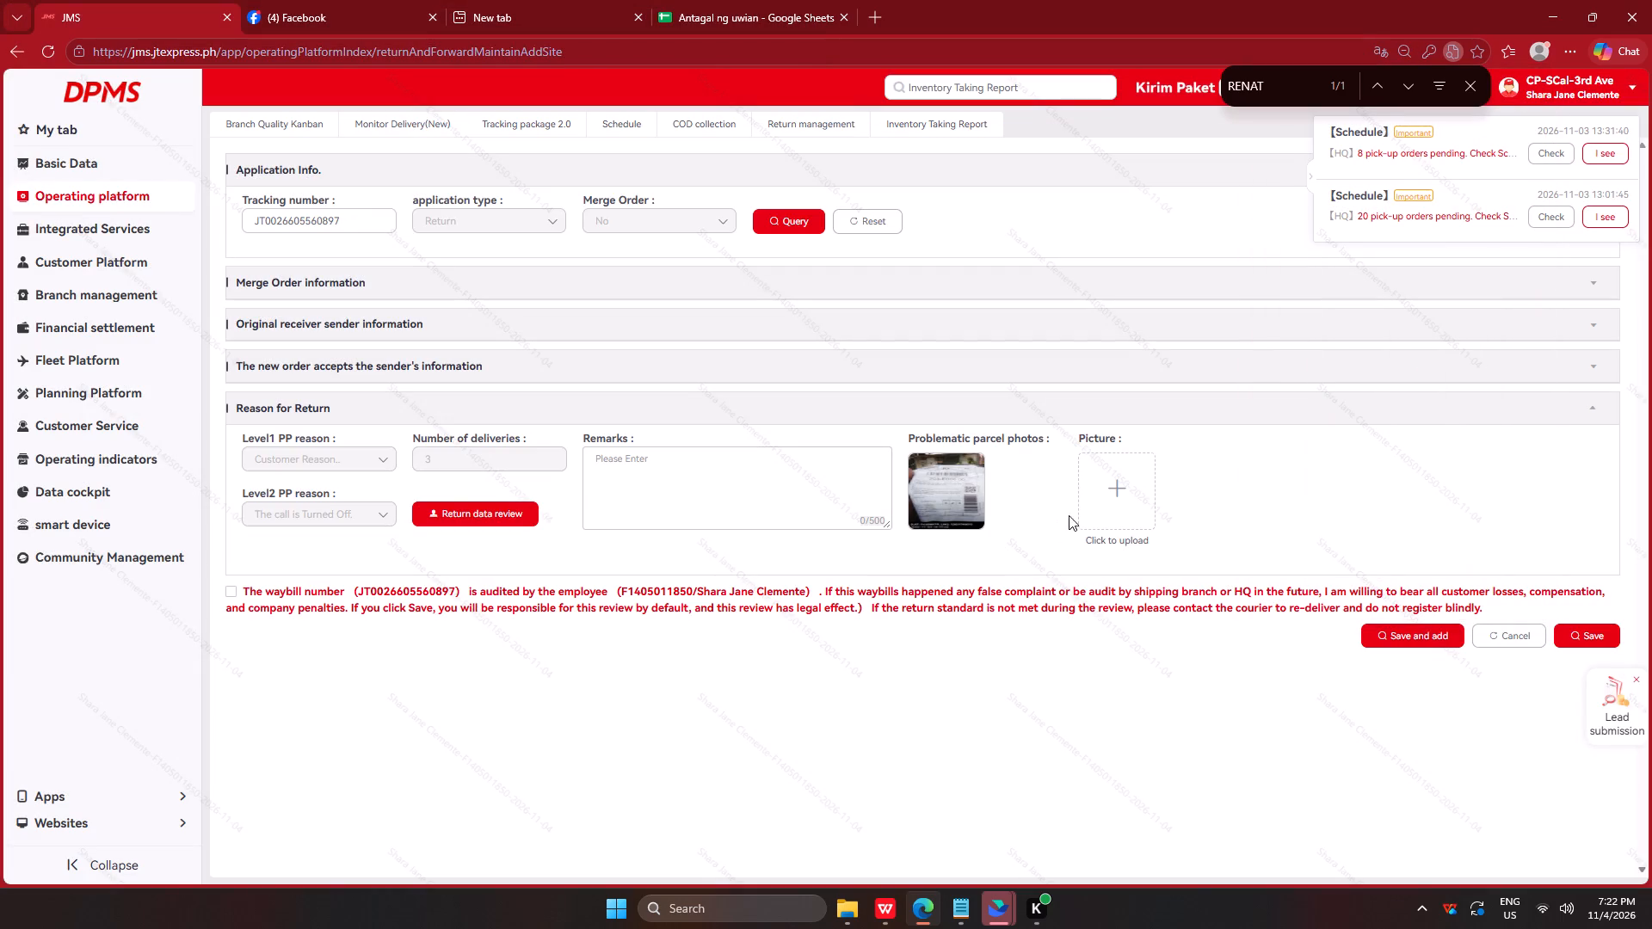
{"action": "left_click", "coordinate": [1107, 504]}
{"action": "double_click", "coordinate": [206, 189]}
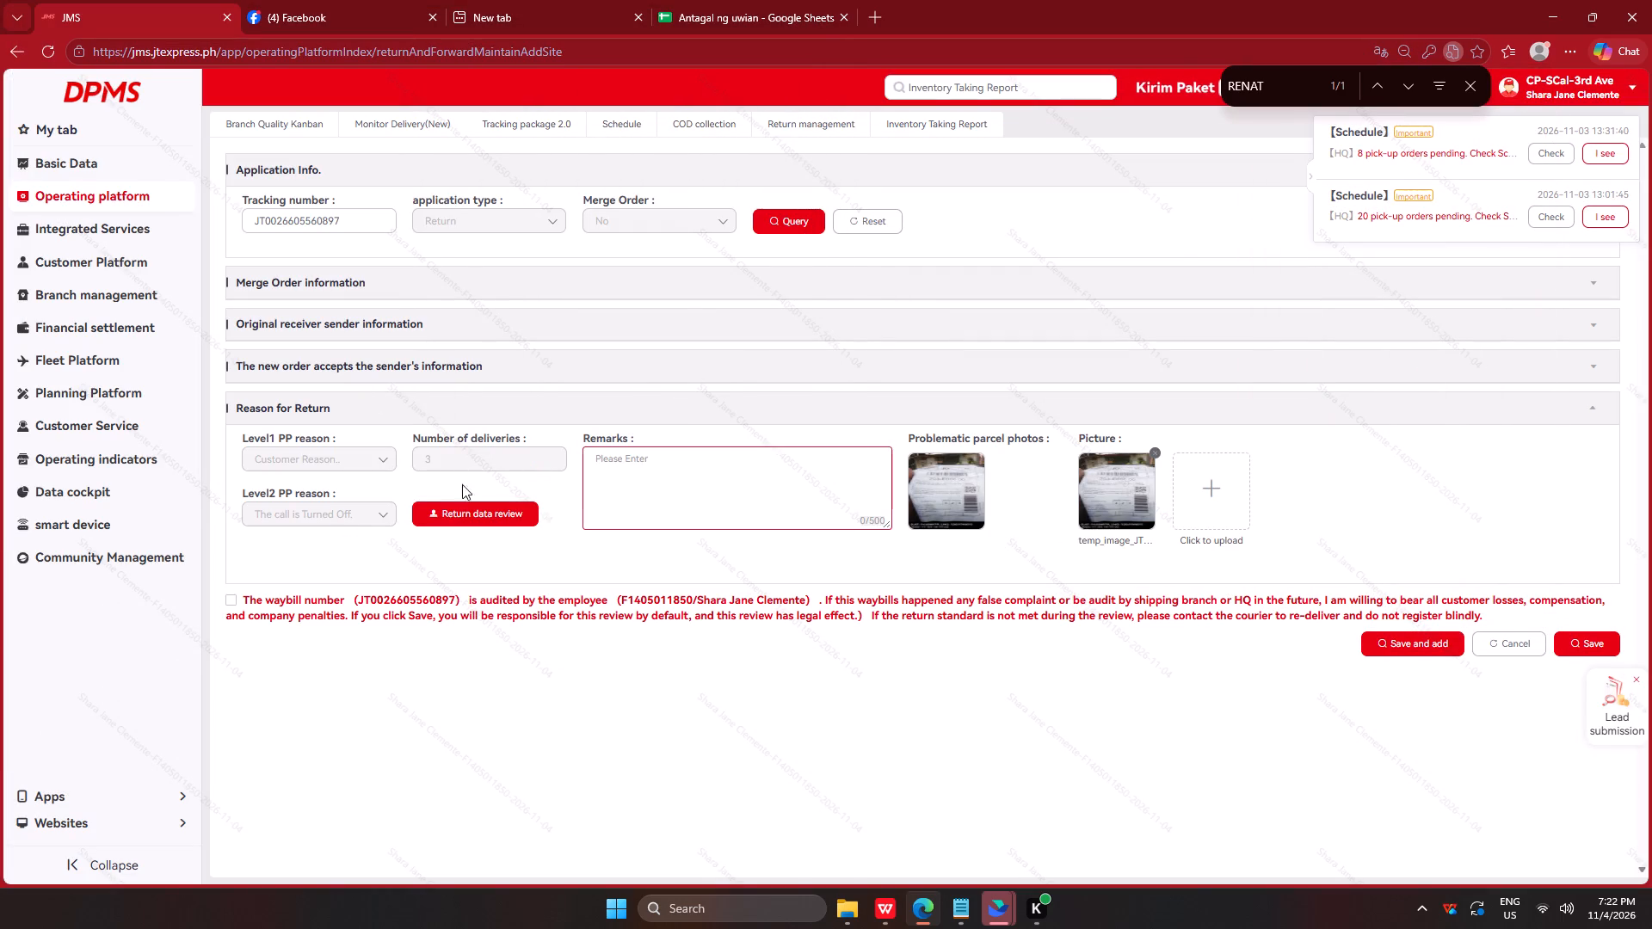
Accept the audit declaration, copy "D1.VALID 3 DELIVERY ATTEMPTS, THE CUSTOMER UNCONTACTED" from the WPS CHECKING sheet into Remarks, and save, continuing with a new application.
{"action": "left_click", "coordinate": [231, 594]}
{"action": "left_click", "coordinate": [874, 908]}
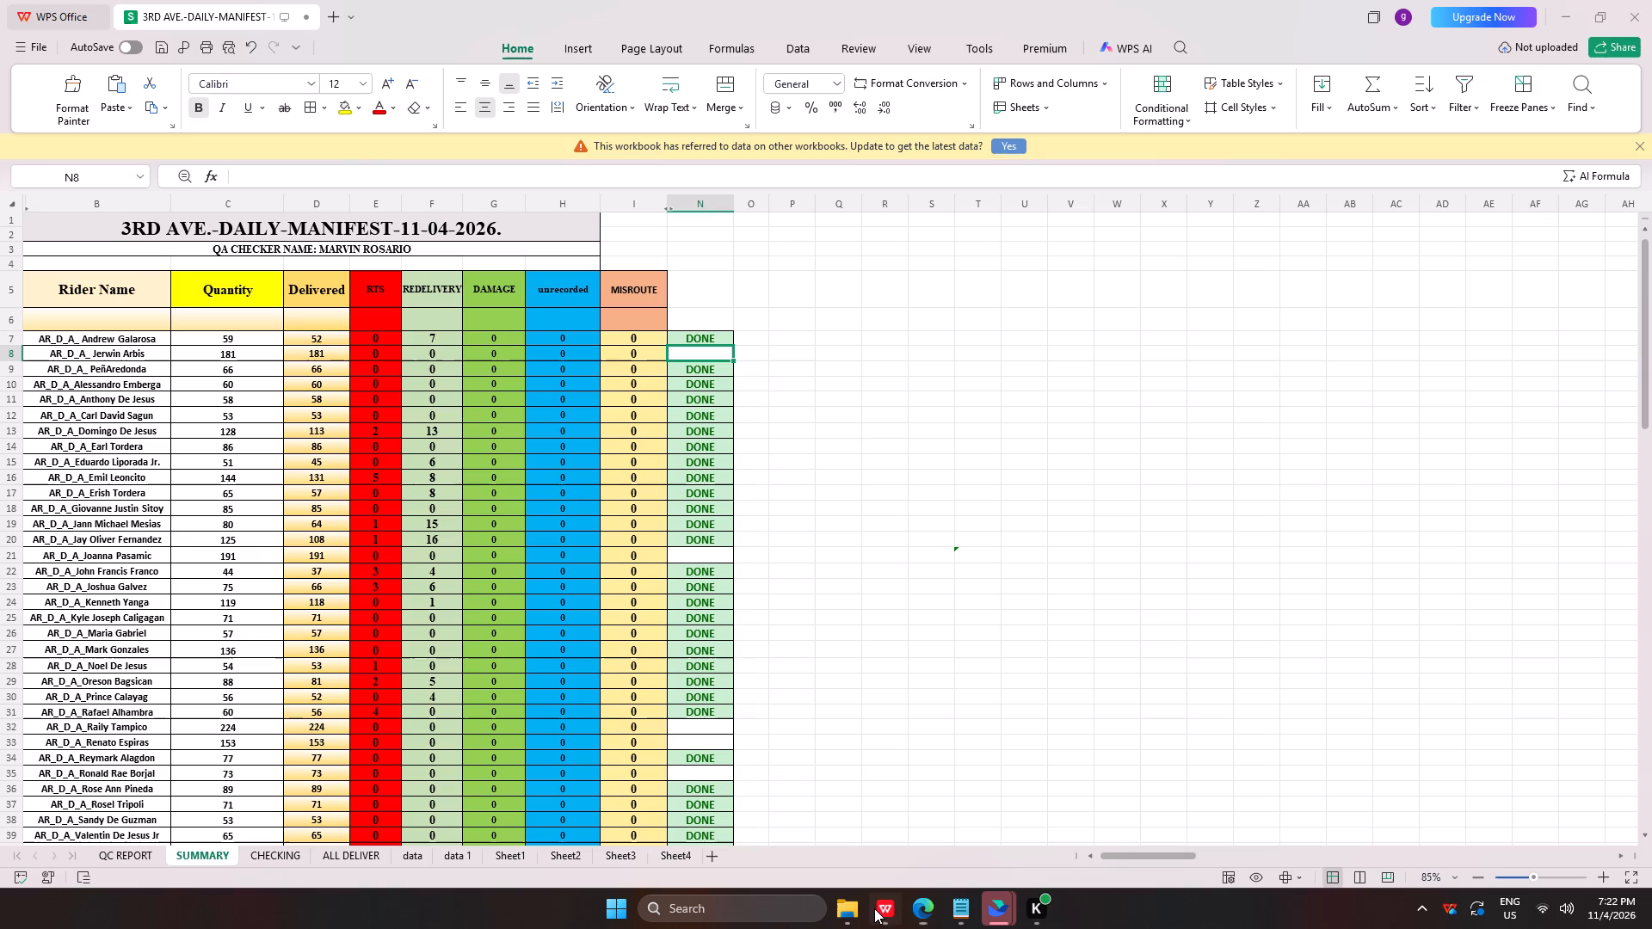
{"action": "left_click", "coordinate": [284, 855]}
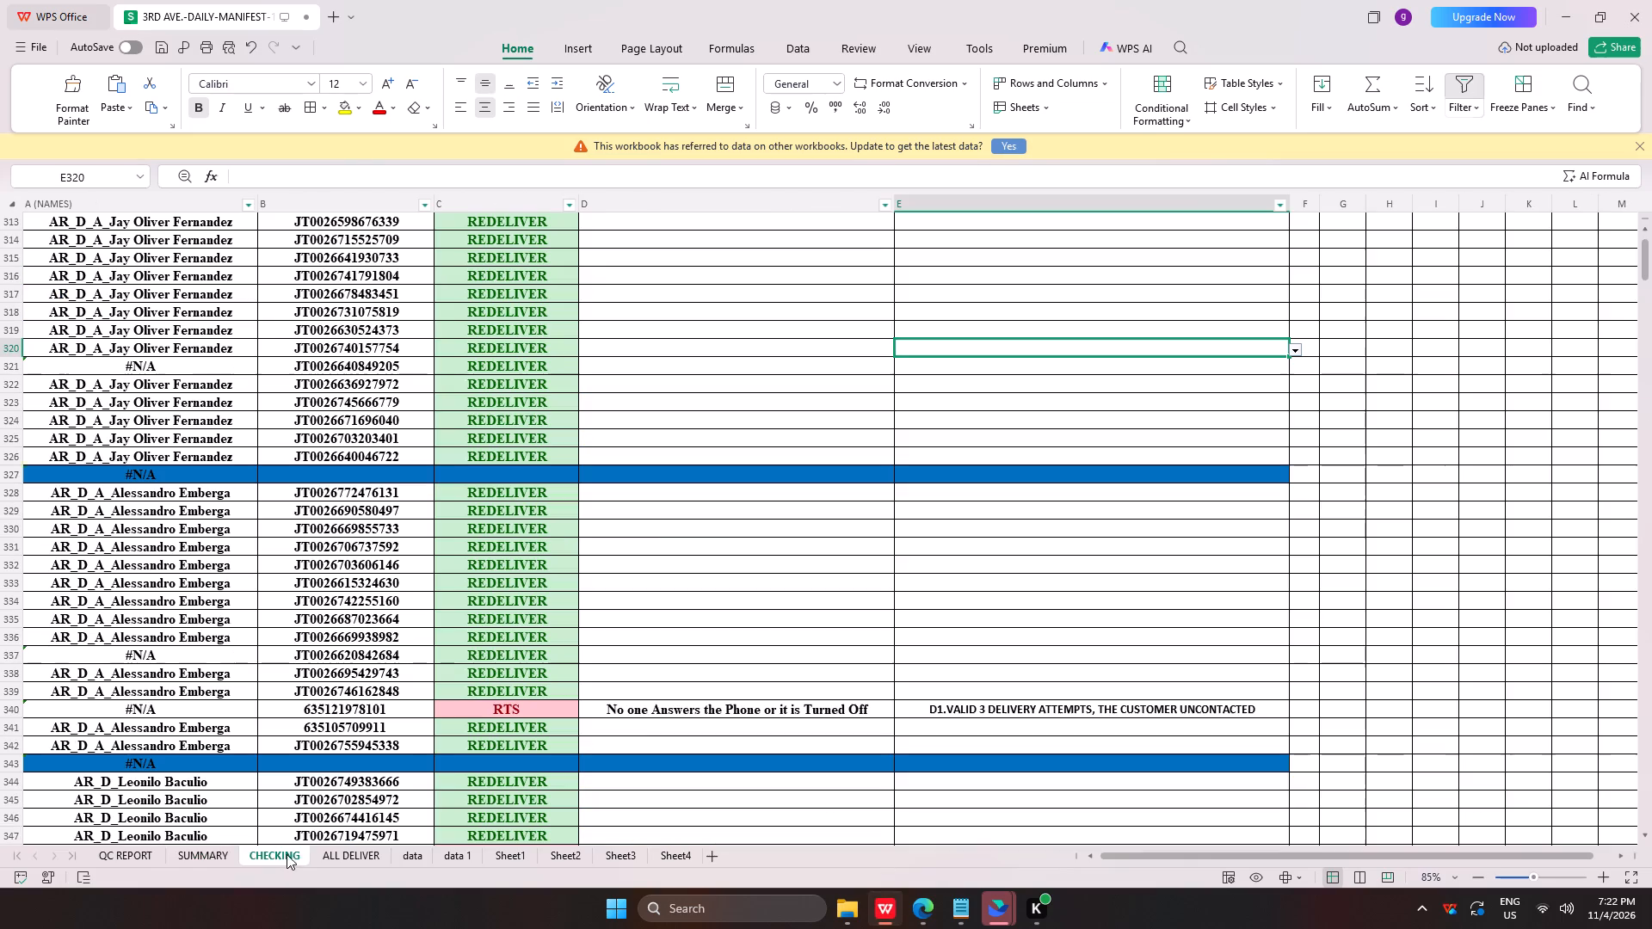
{"action": "left_click", "coordinate": [1007, 715]}
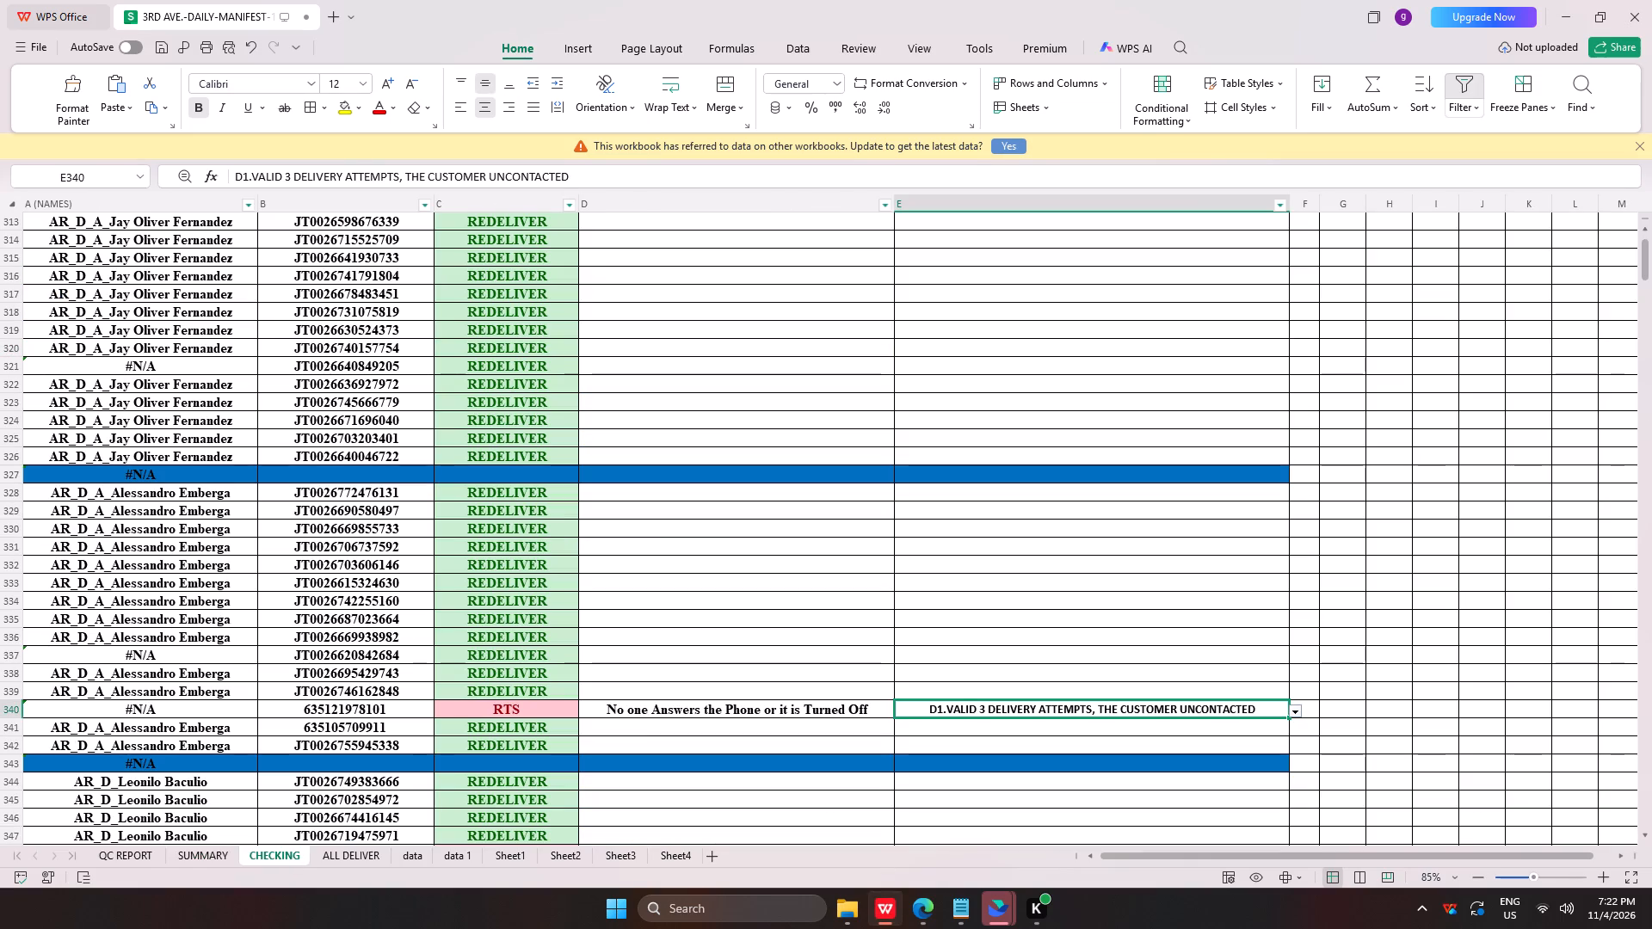
{"action": "key", "text": "ctrl+c"}
{"action": "key", "text": "alt+Tab"}
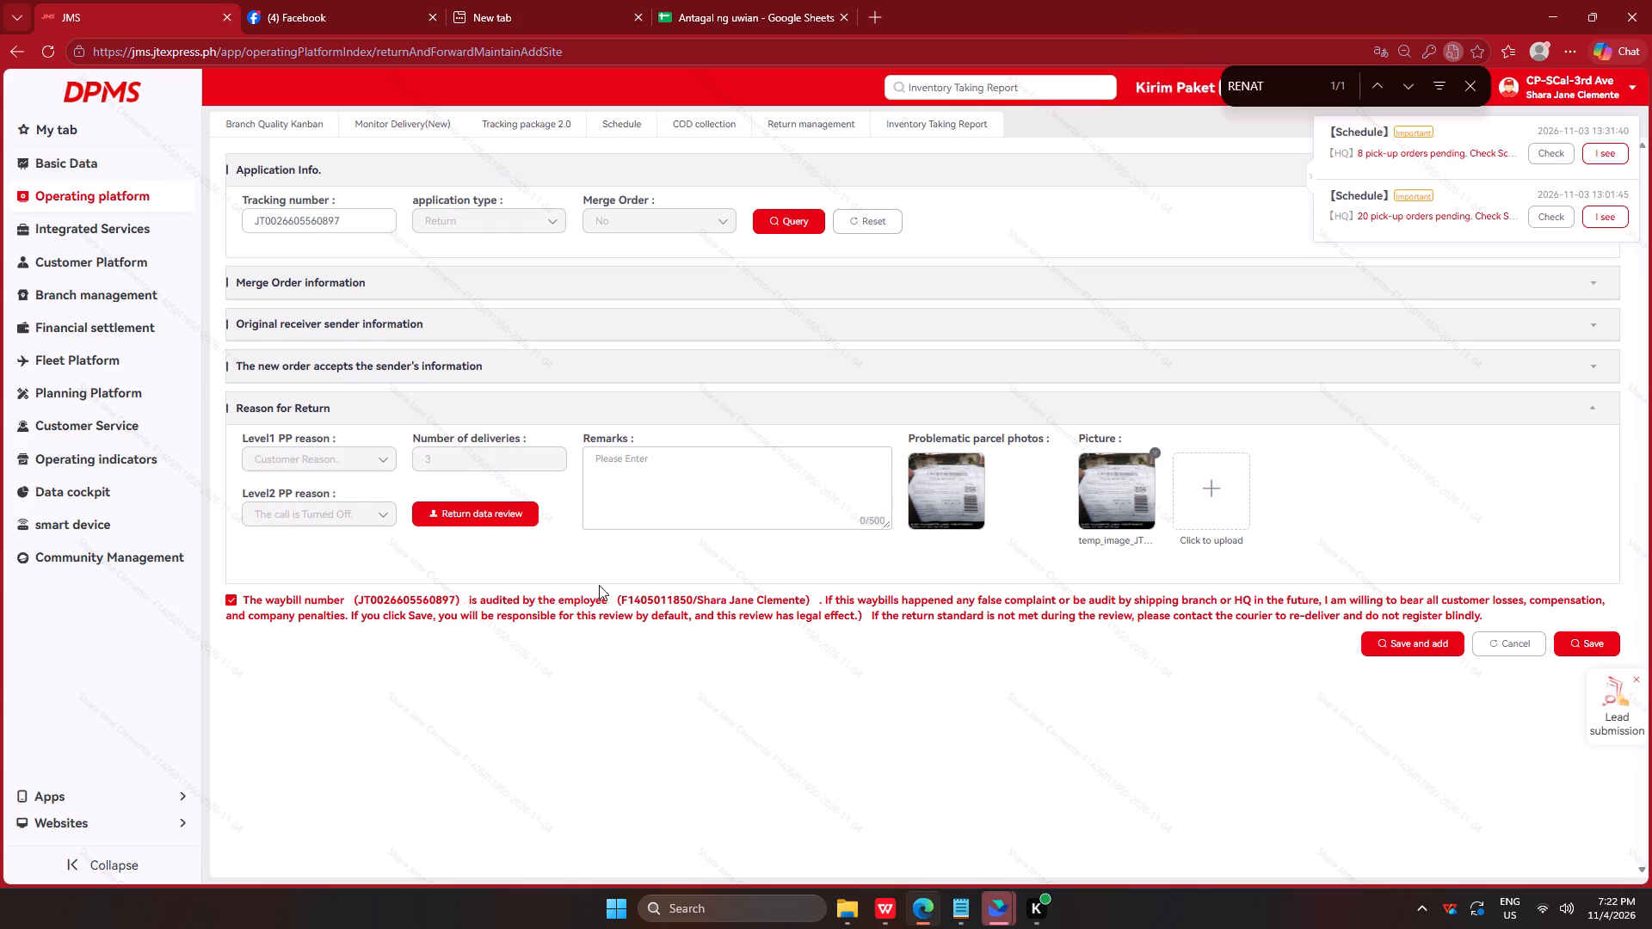
{"action": "left_click", "coordinate": [670, 497]}
{"action": "key", "text": "ctrl+v"}
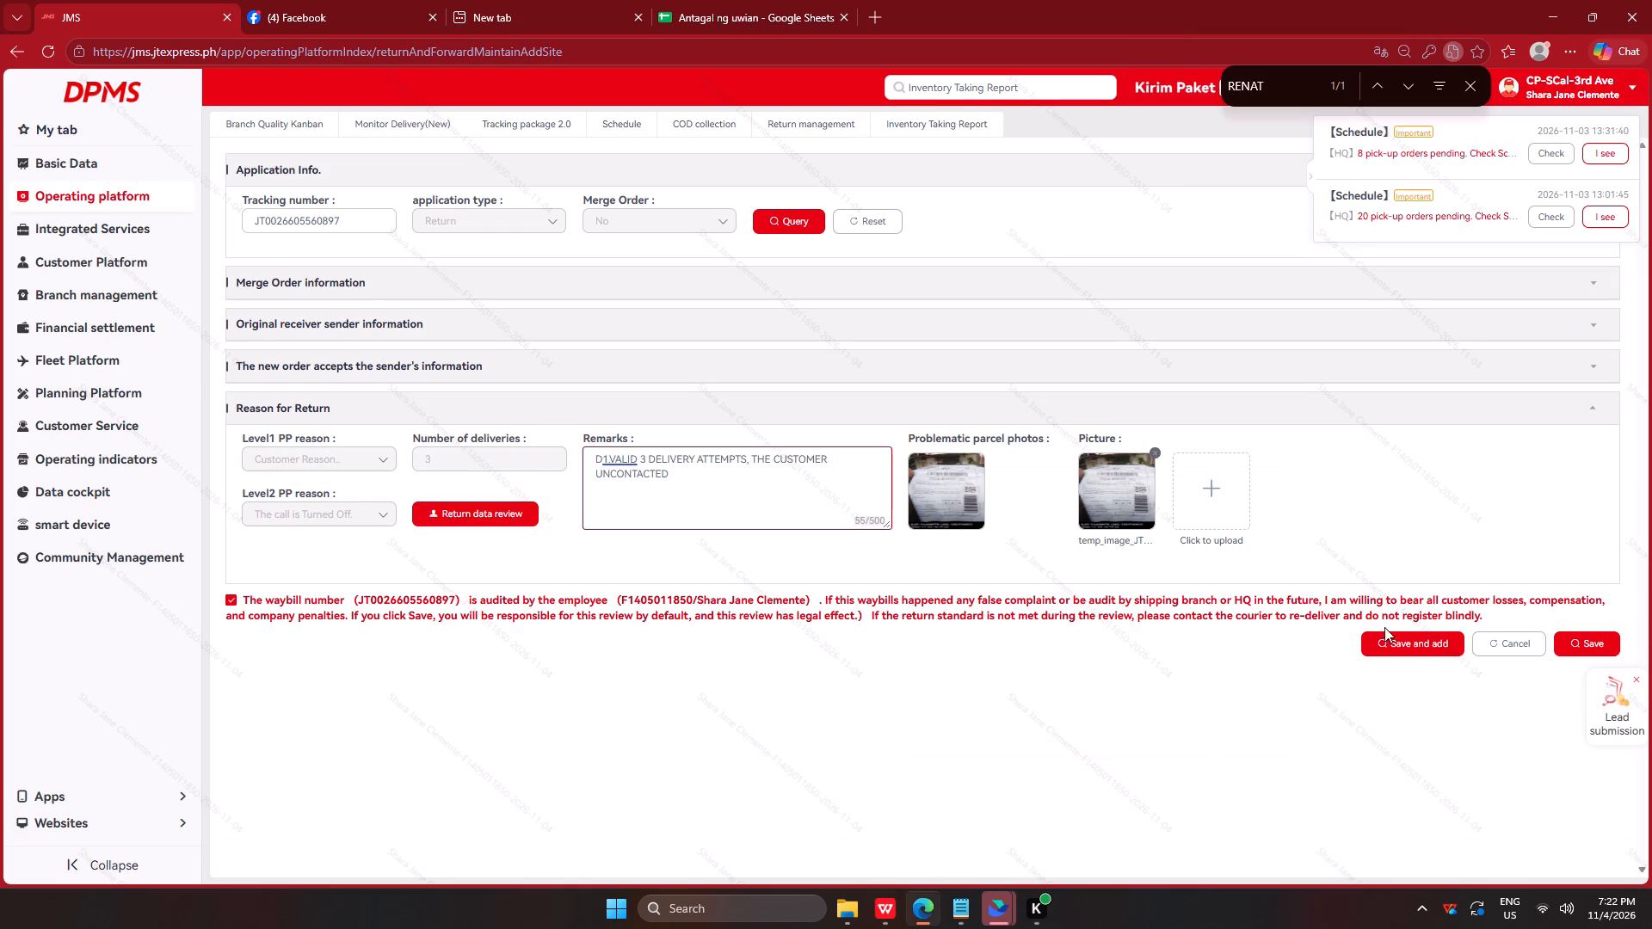
{"action": "left_click", "coordinate": [1385, 637]}
{"action": "left_click", "coordinate": [954, 905]}
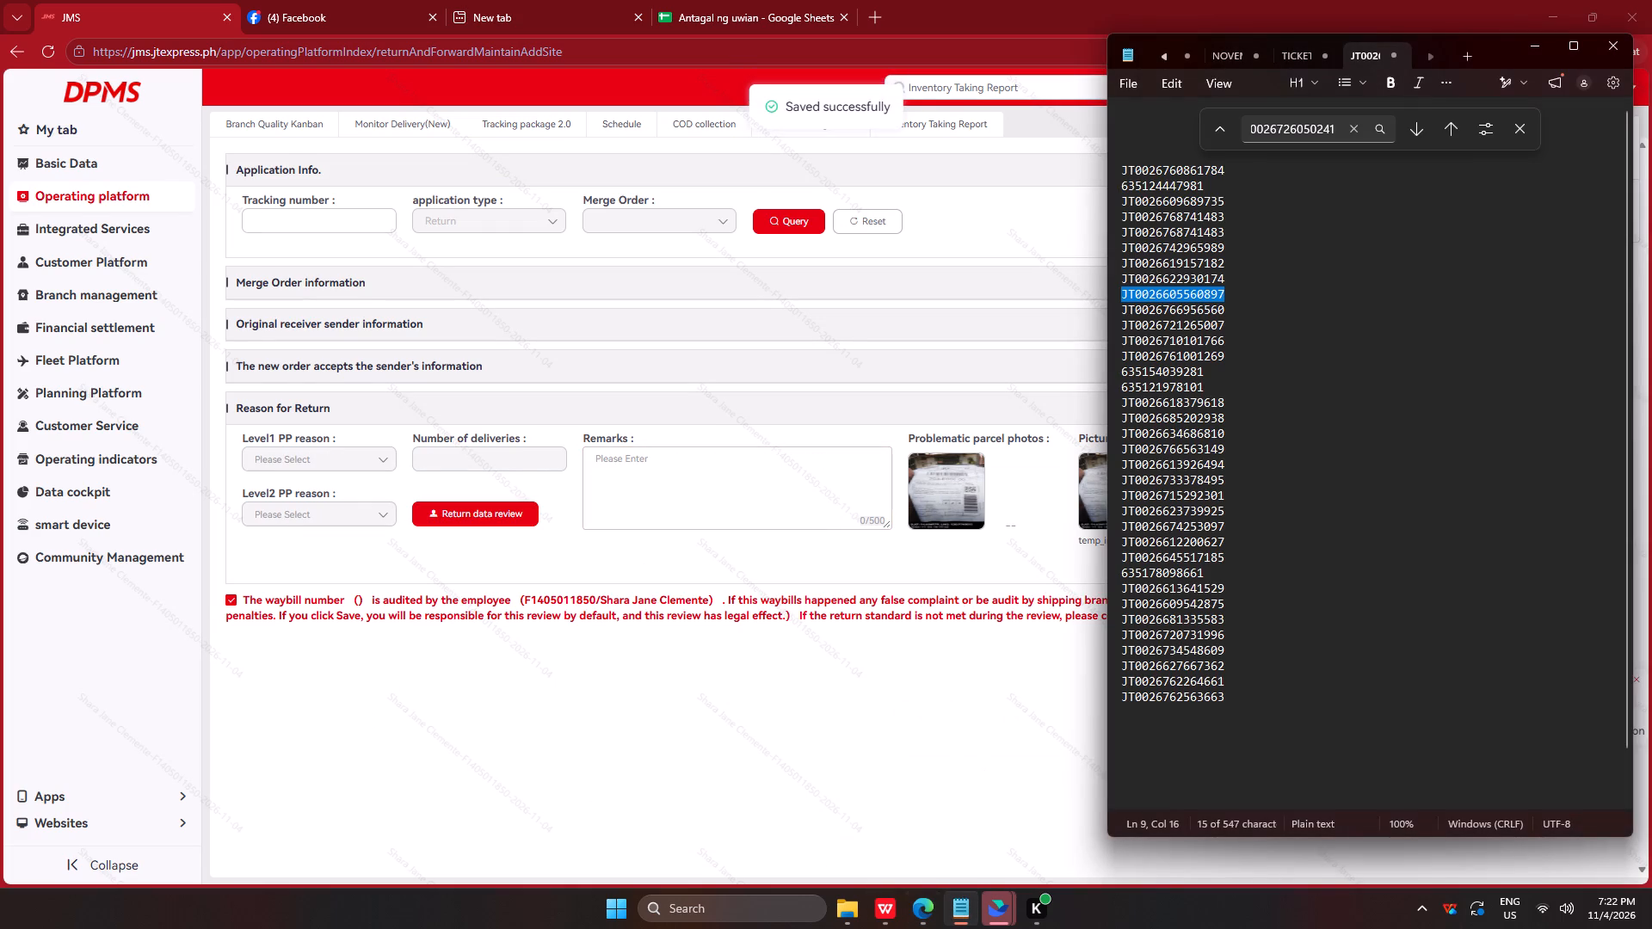
{"action": "double_click", "coordinate": [1209, 312]}
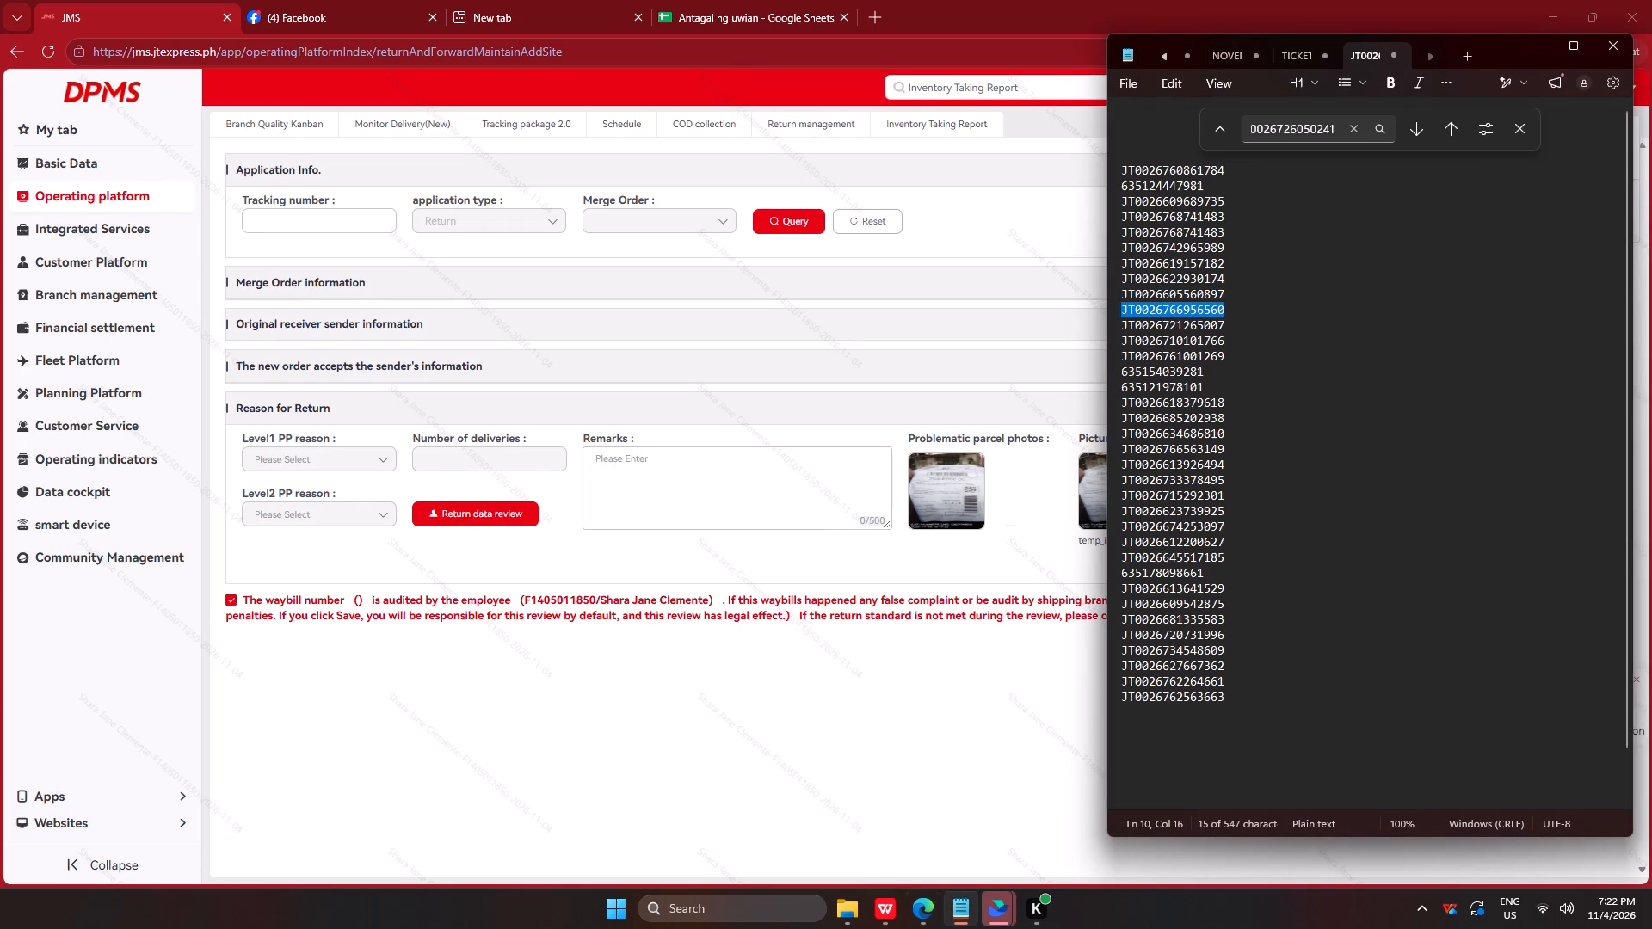
{"action": "key", "text": "ctrl+c"}
{"action": "left_click", "coordinate": [364, 225]}
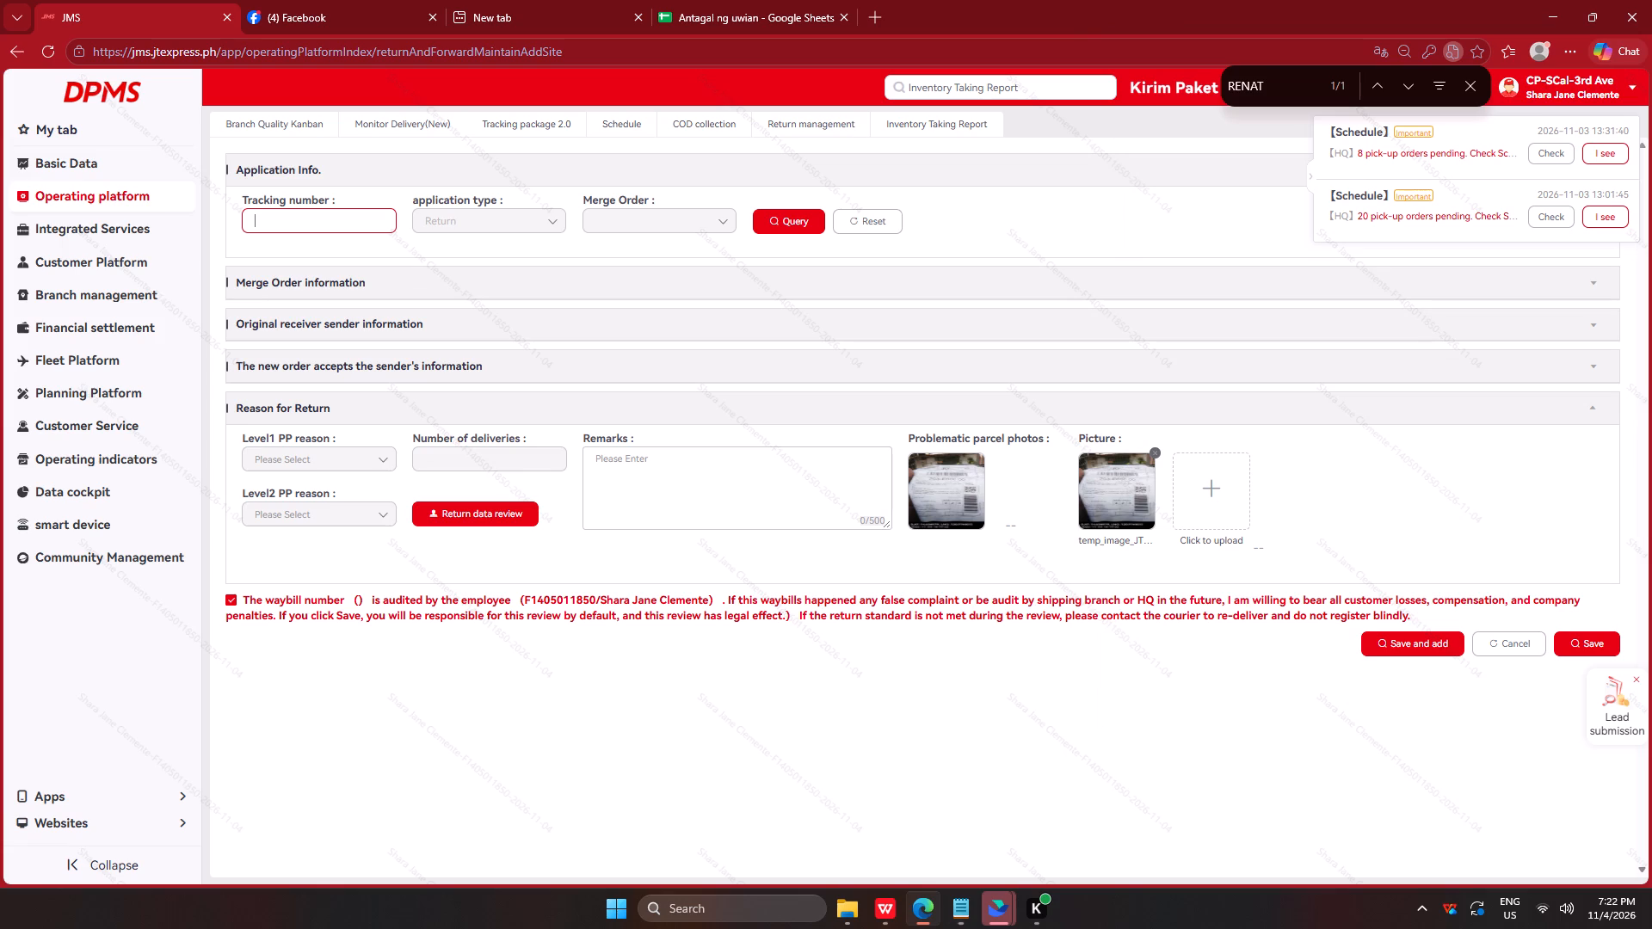
{"action": "key", "text": "ctrl+v"}
{"action": "left_click", "coordinate": [792, 212]}
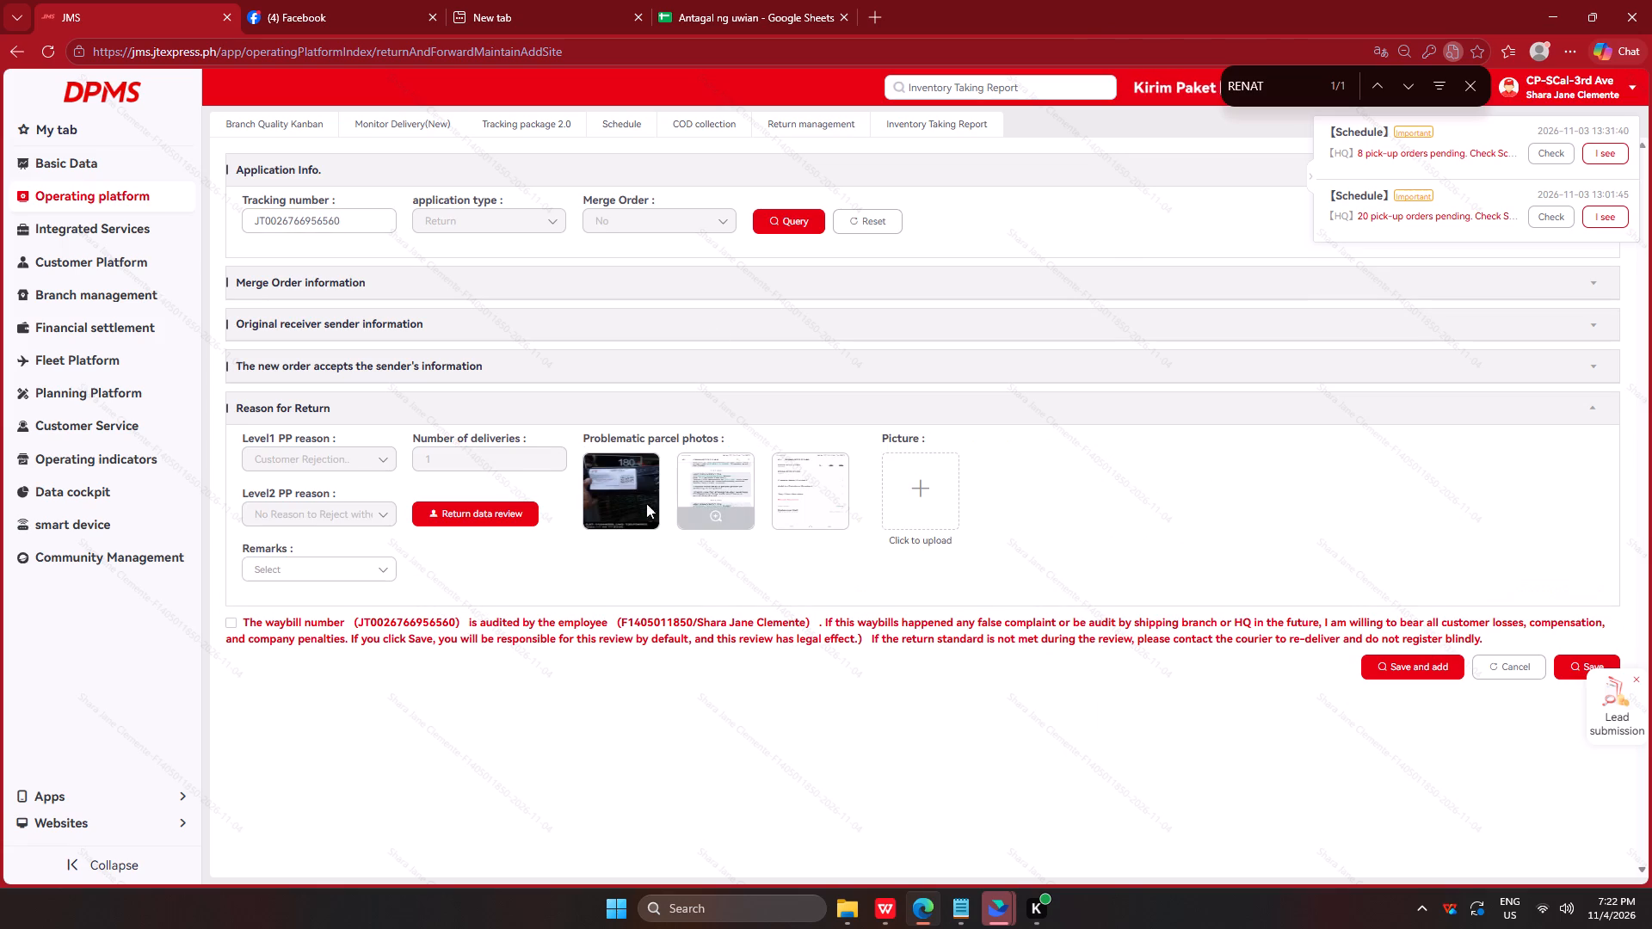
{"action": "left_click", "coordinate": [626, 515]}
{"action": "right_click", "coordinate": [710, 338]}
{"action": "left_click", "coordinate": [769, 383]}
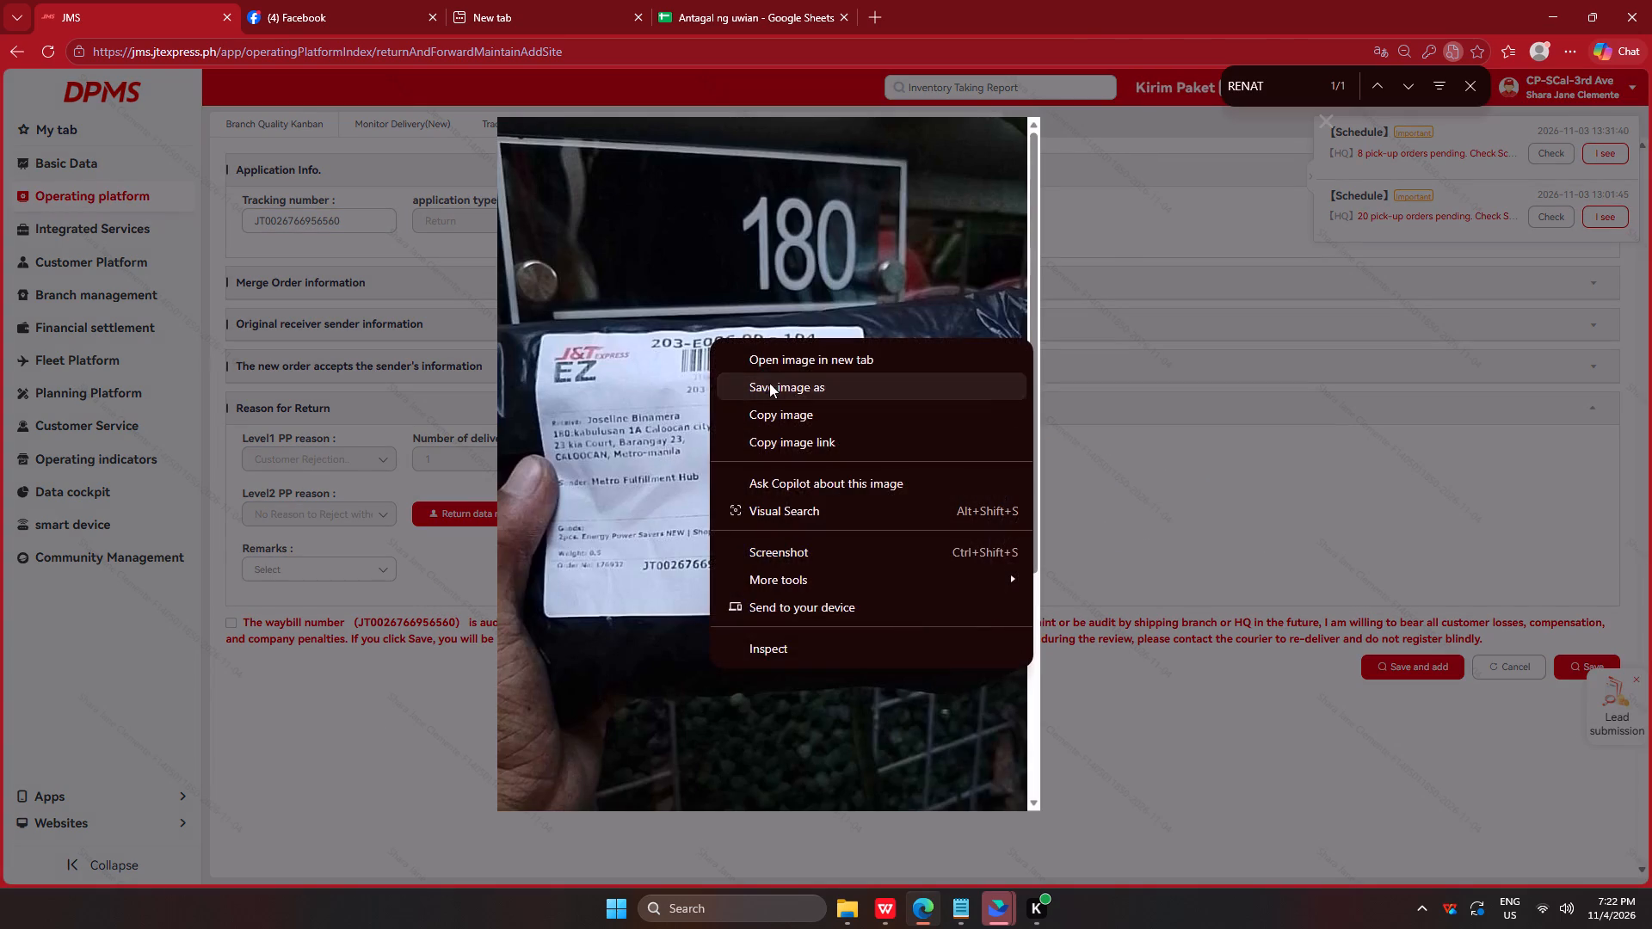
{"action": "left_click_drag", "start_coordinate": [659, 559], "coordinate": [661, 567]}
{"action": "left_click", "coordinate": [662, 572]}
{"action": "left_click", "coordinate": [398, 658]}
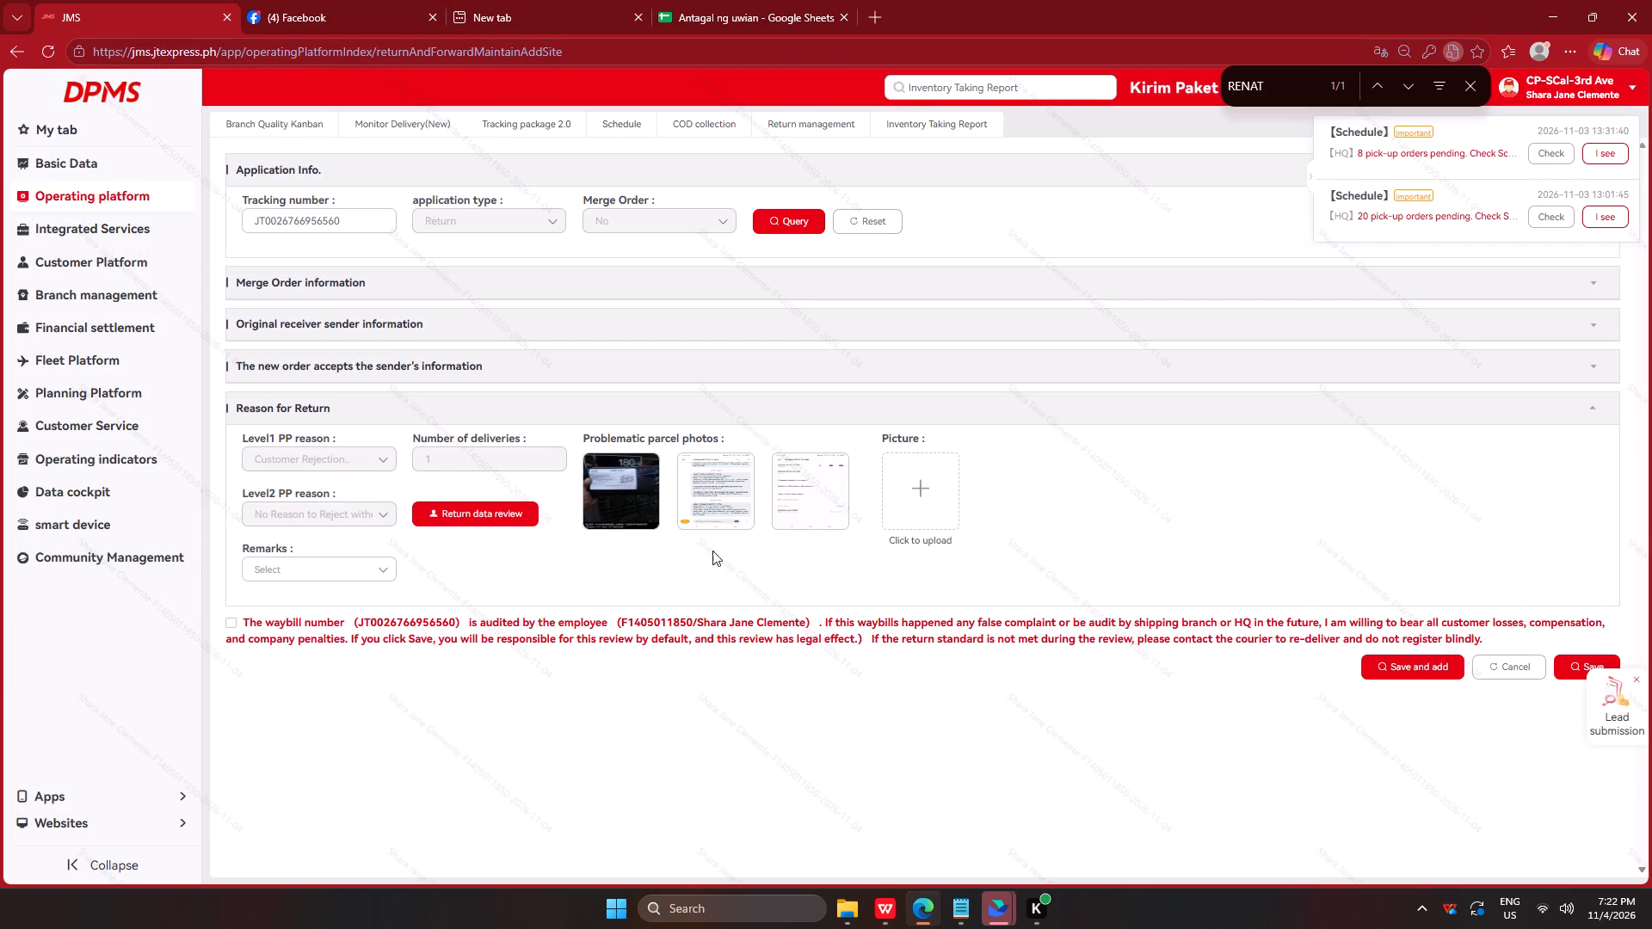
{"action": "left_click", "coordinate": [902, 487]}
{"action": "double_click", "coordinate": [212, 194]}
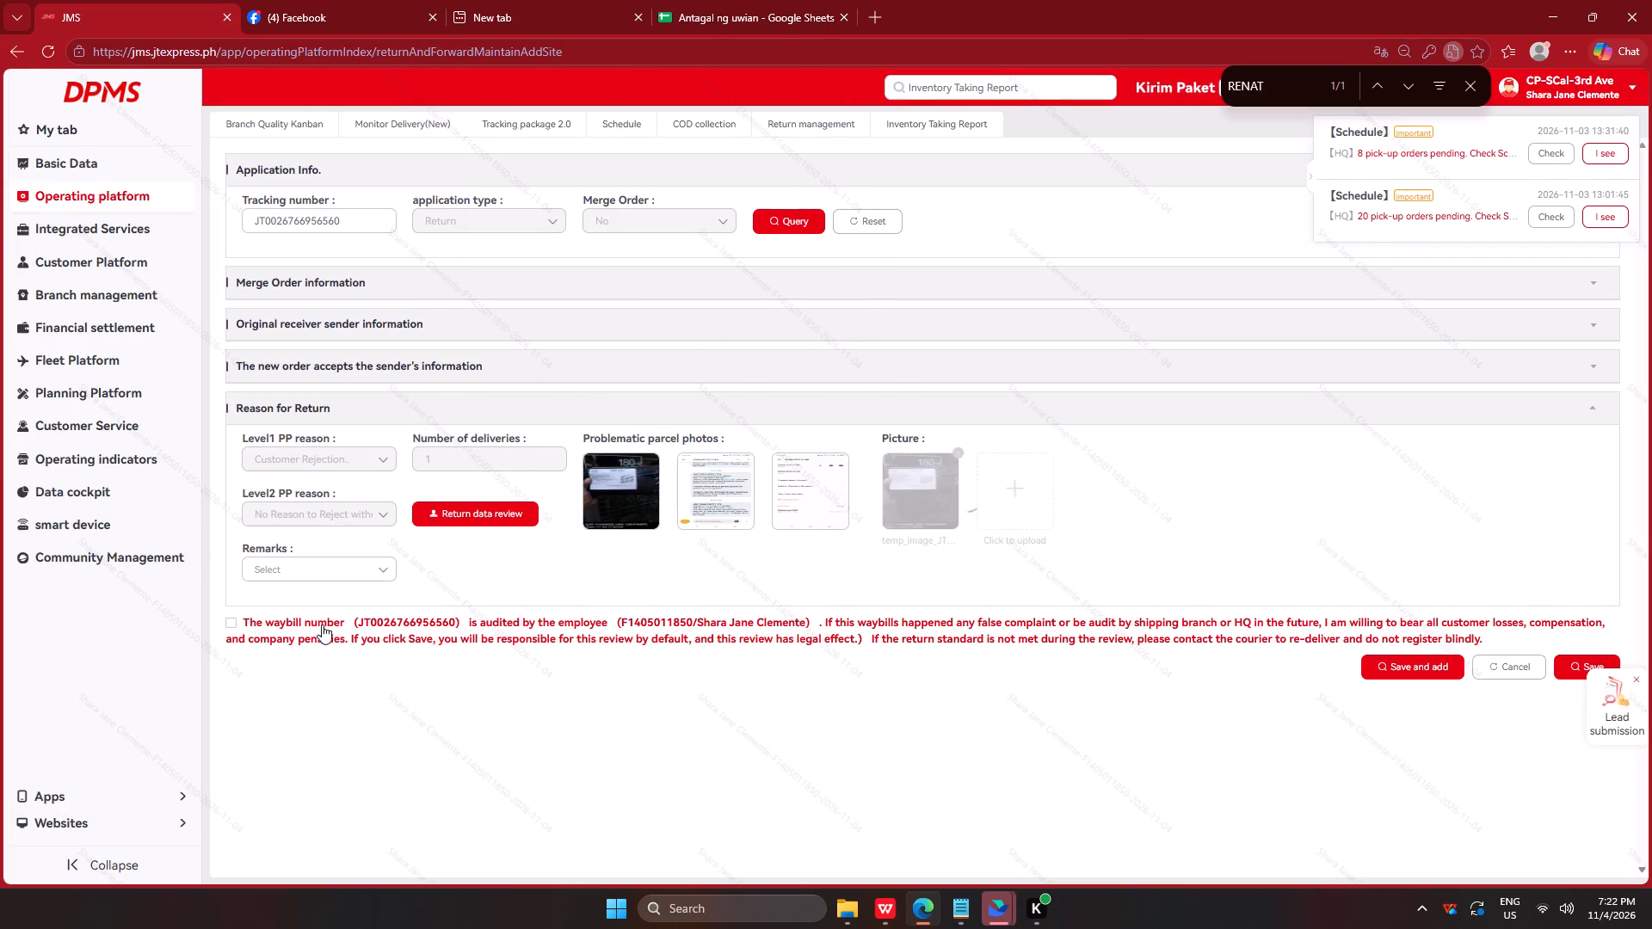
{"action": "left_click", "coordinate": [323, 573]}
{"action": "left_click", "coordinate": [342, 612]}
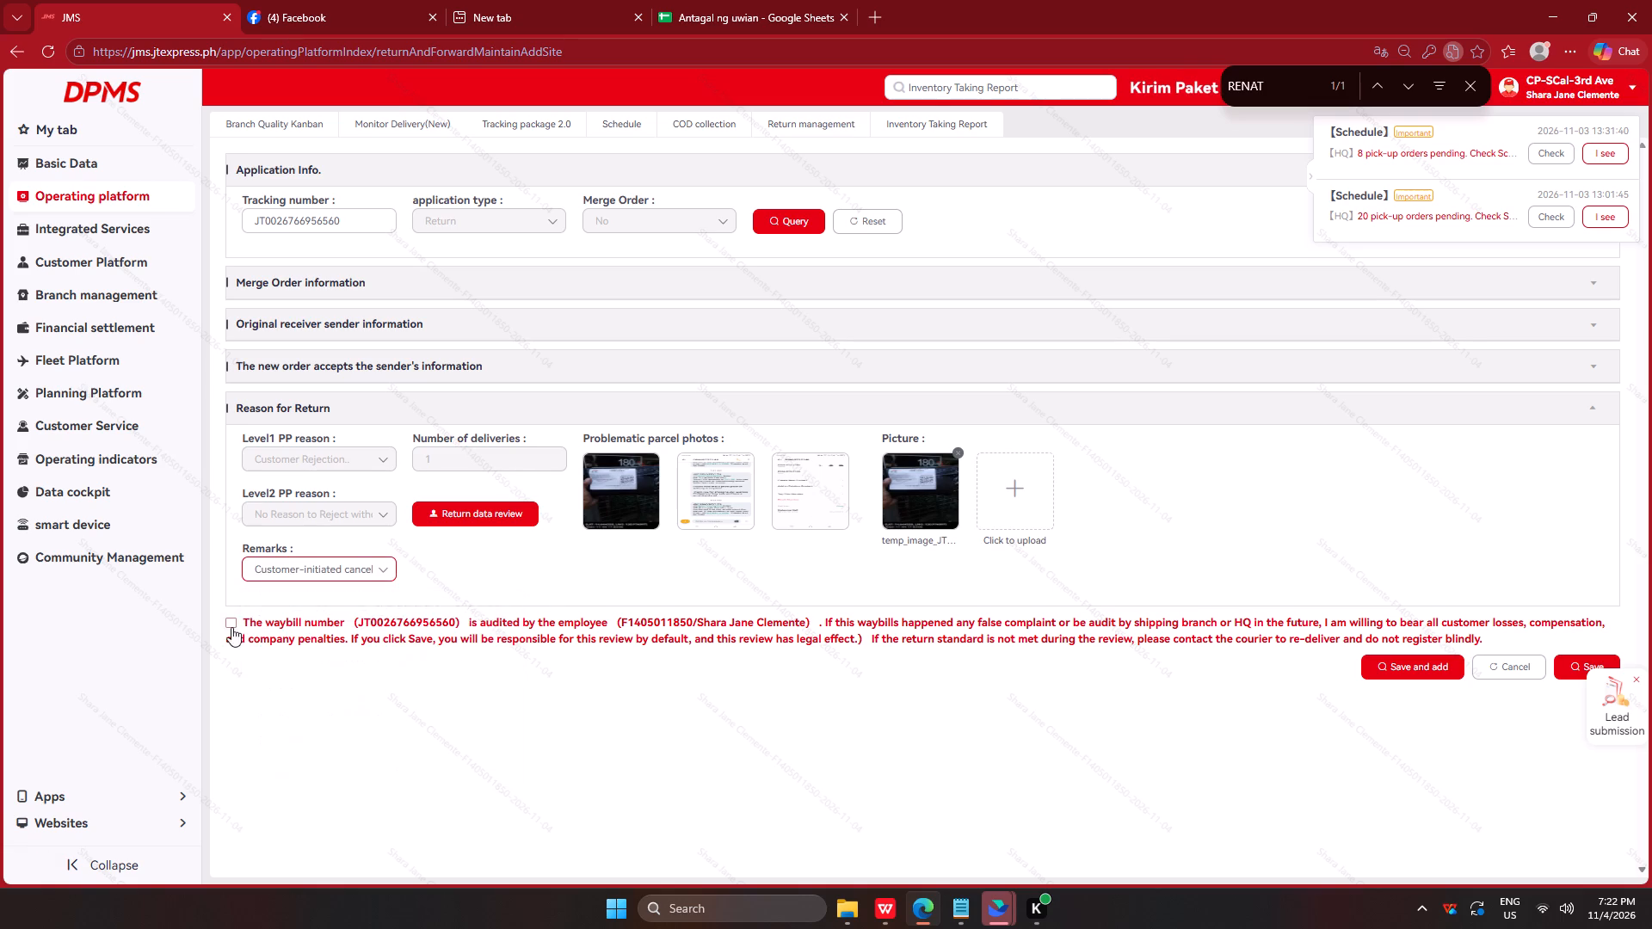
{"action": "left_click", "coordinate": [231, 627]}
{"action": "left_click", "coordinate": [1414, 668]}
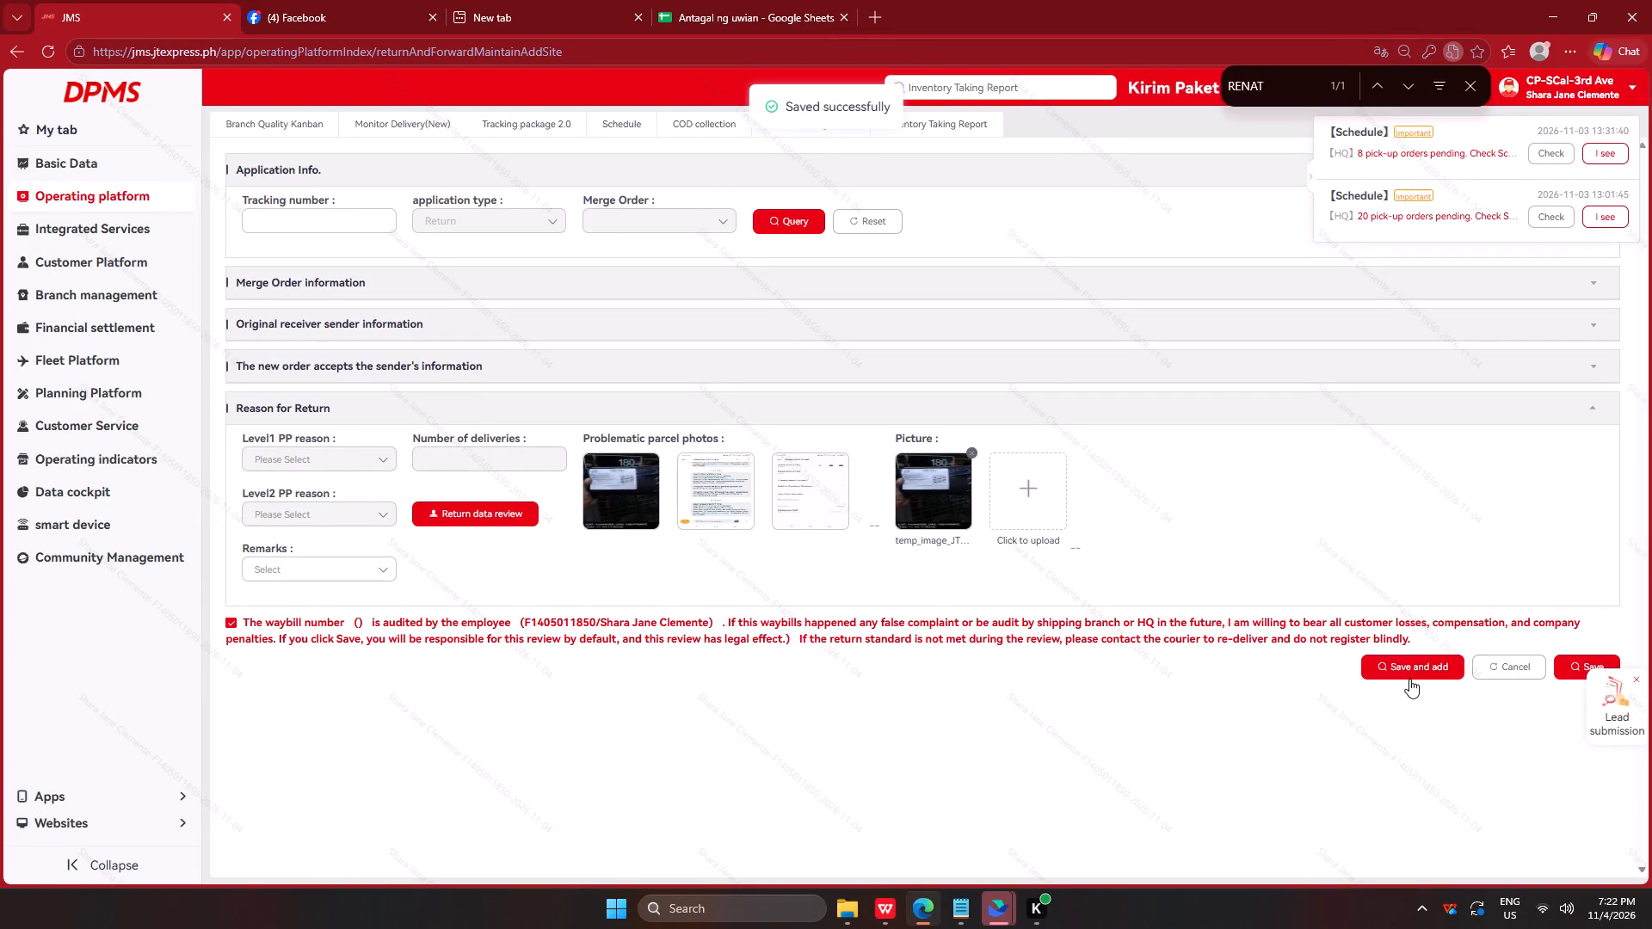
{"action": "key", "text": "alt+Tab"}
{"action": "double_click", "coordinate": [1189, 331]}
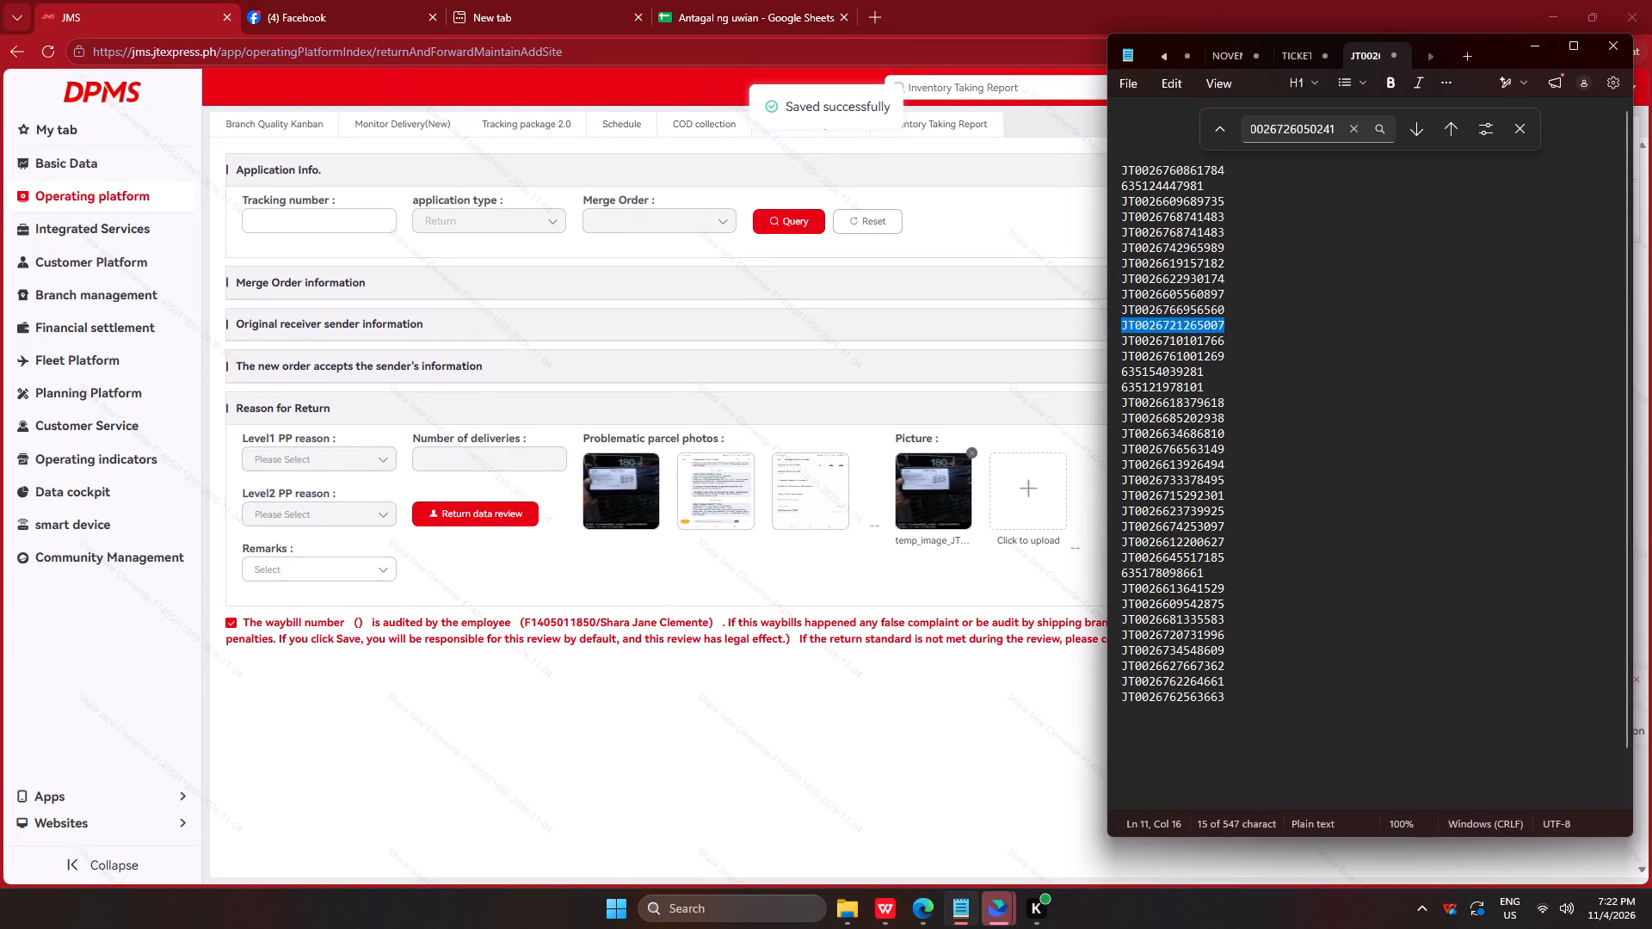
{"action": "key", "text": "ctrl+c"}
{"action": "left_click", "coordinate": [321, 216]}
{"action": "key", "text": "ctrl+v"}
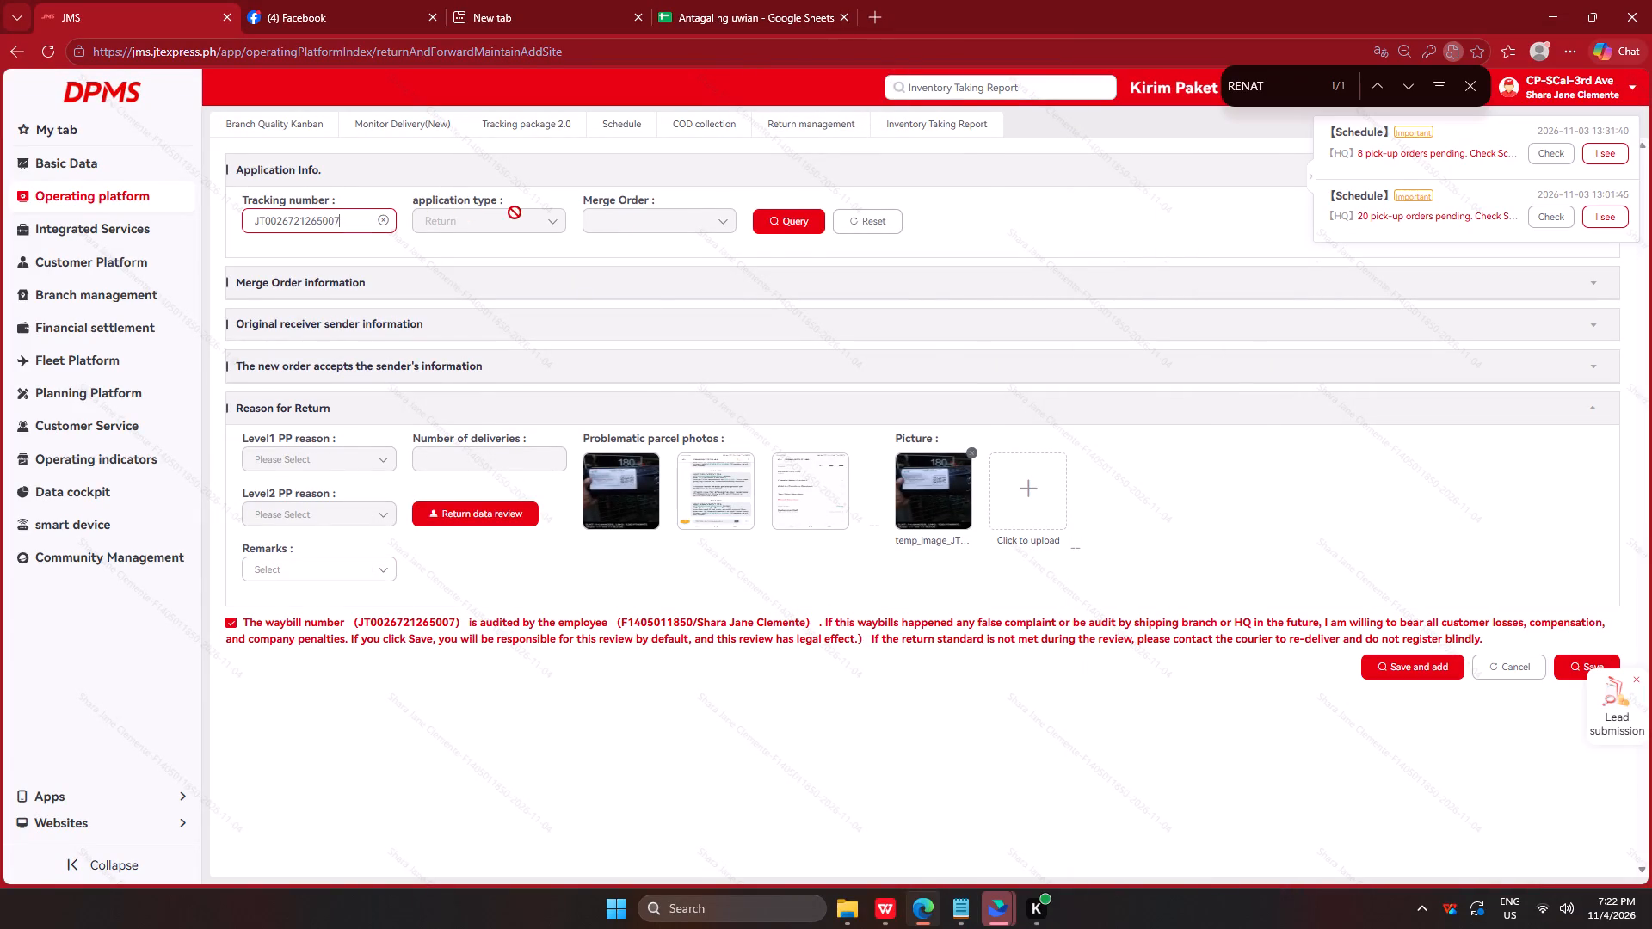
{"action": "left_click", "coordinate": [798, 227]}
{"action": "left_click", "coordinate": [626, 516]}
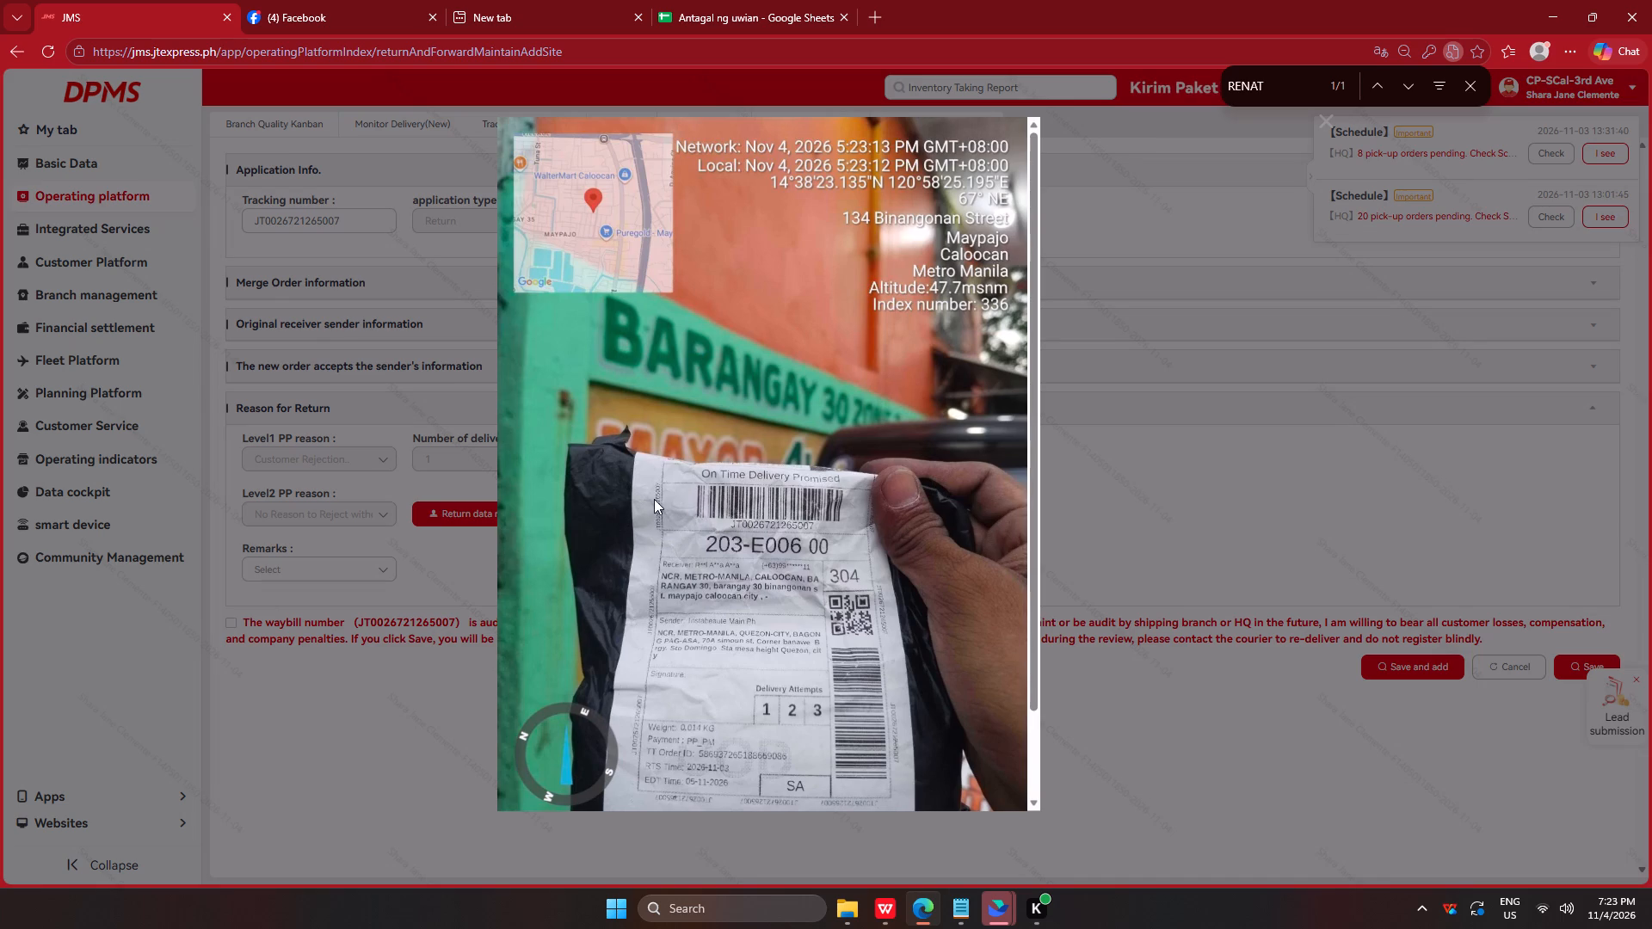
{"action": "right_click", "coordinate": [782, 403]}
{"action": "left_click", "coordinate": [839, 462]}
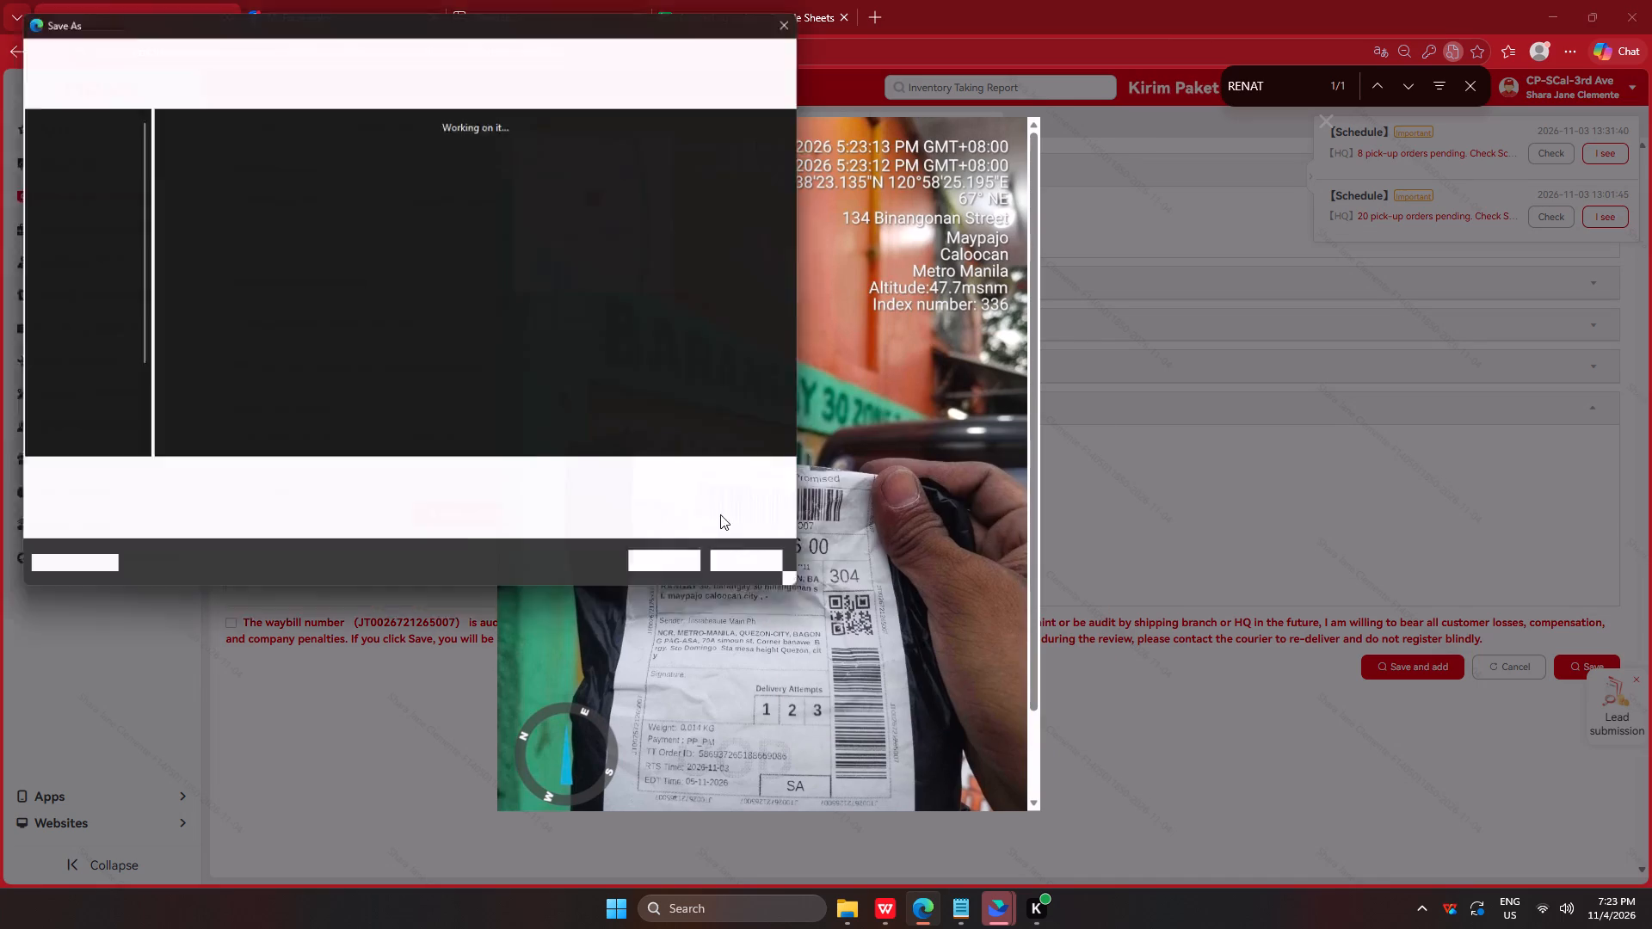
{"action": "left_click", "coordinate": [650, 572]}
{"action": "left_click", "coordinate": [415, 649]}
{"action": "left_click", "coordinate": [903, 498]}
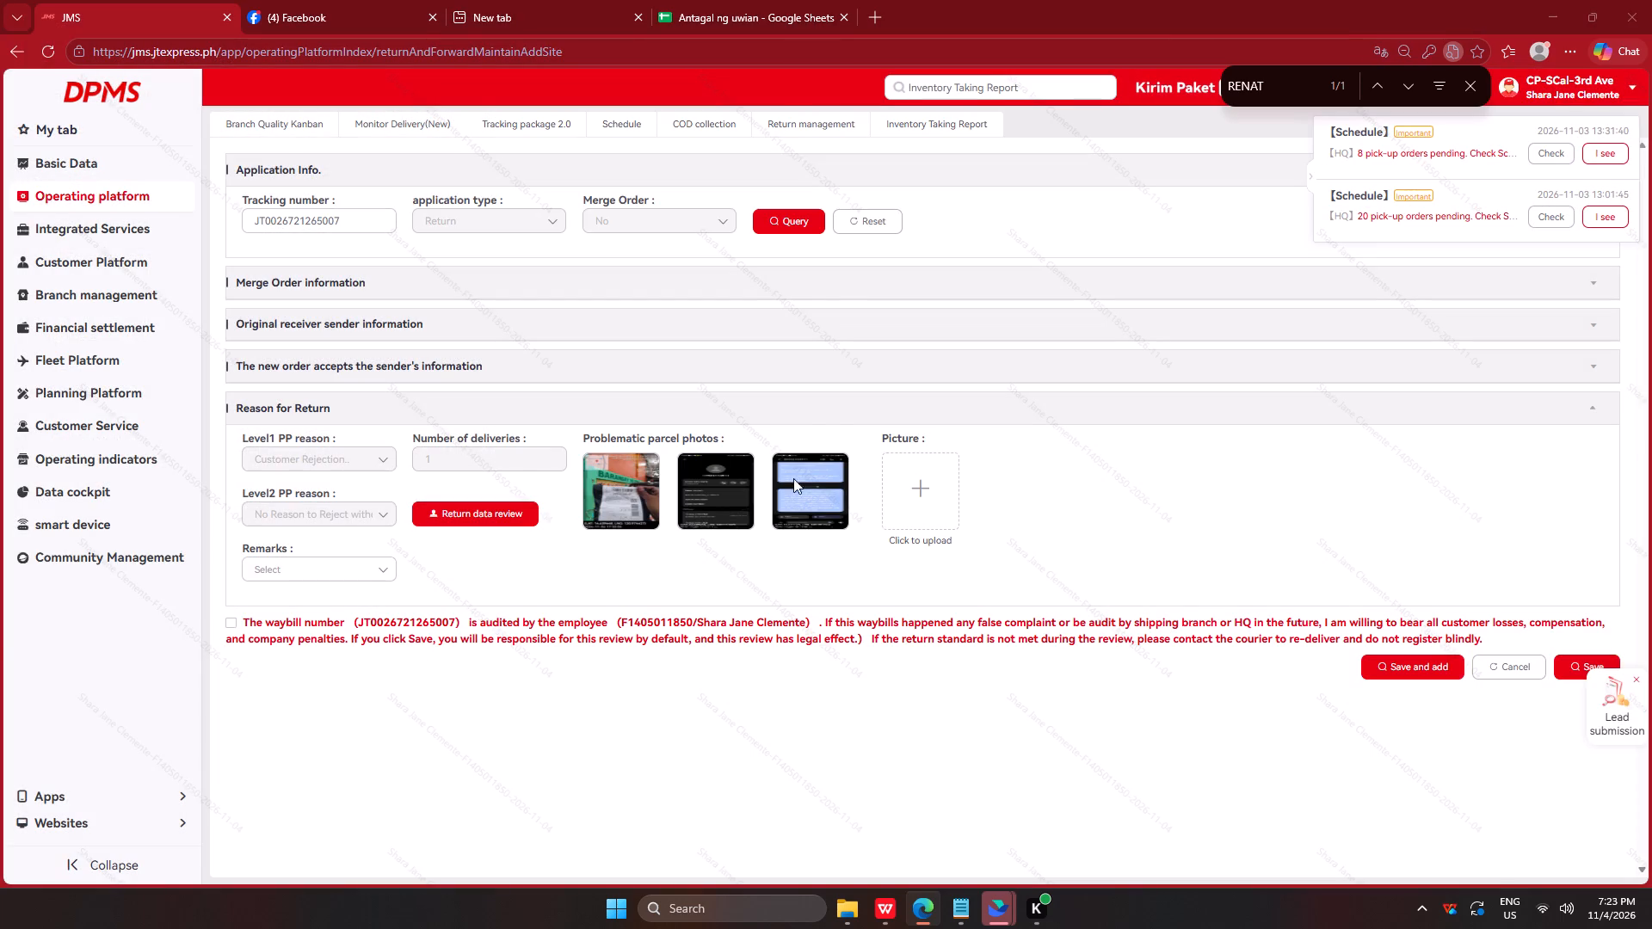
{"action": "double_click", "coordinate": [239, 223]}
{"action": "left_click", "coordinate": [354, 571]}
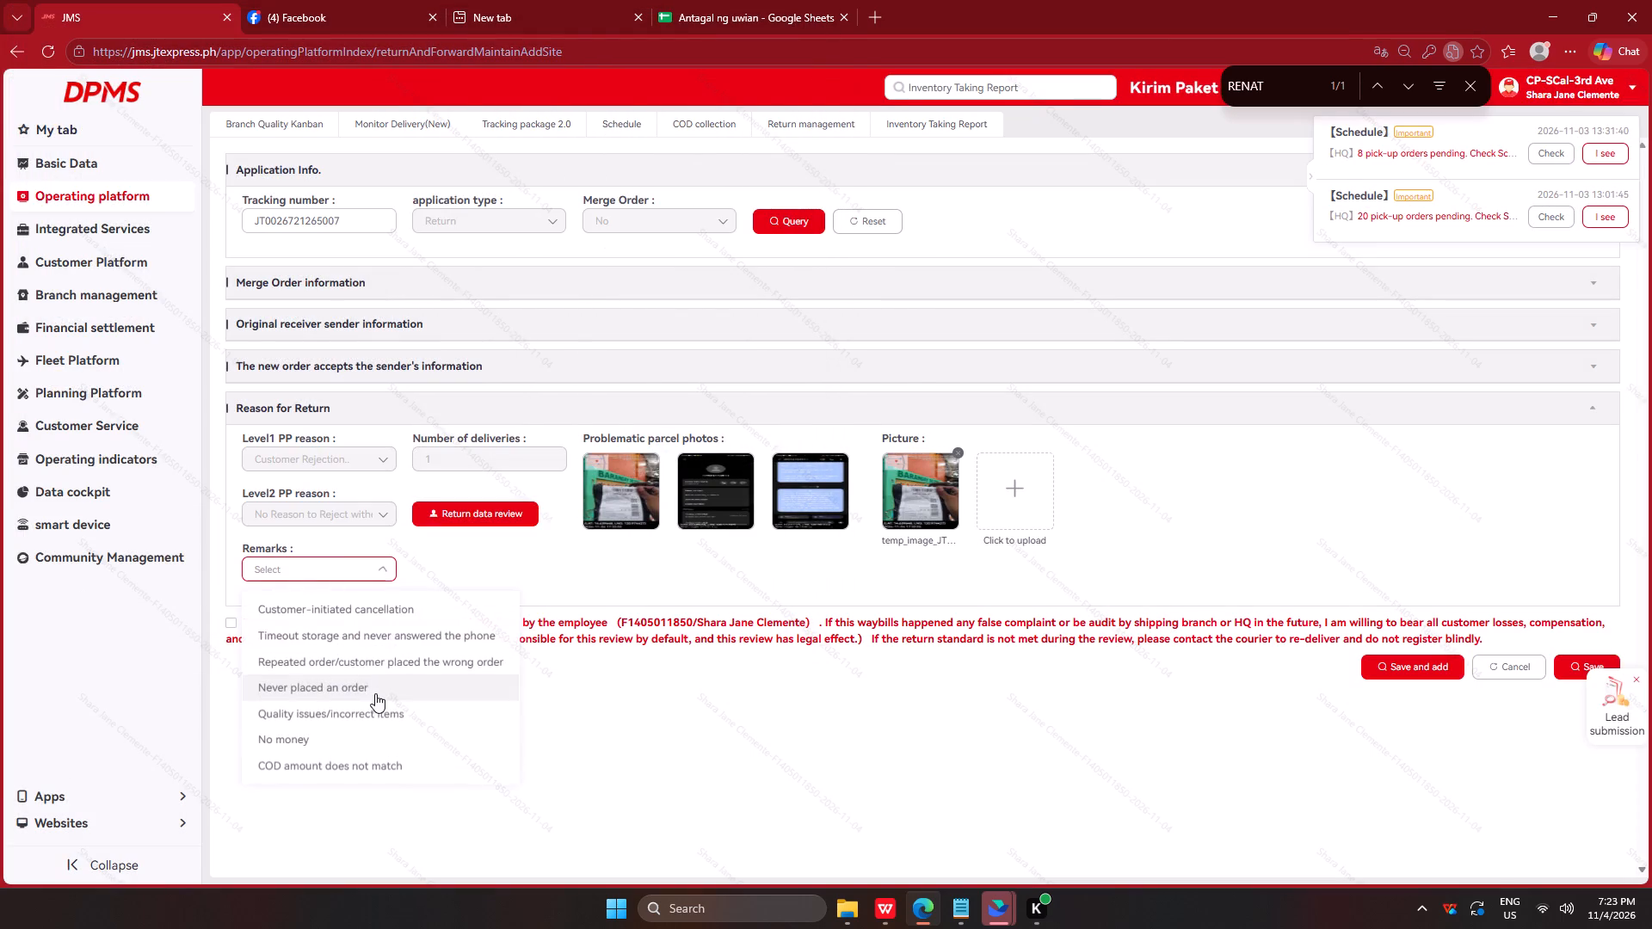
{"action": "left_click", "coordinate": [399, 612]}
{"action": "left_click", "coordinate": [225, 624]}
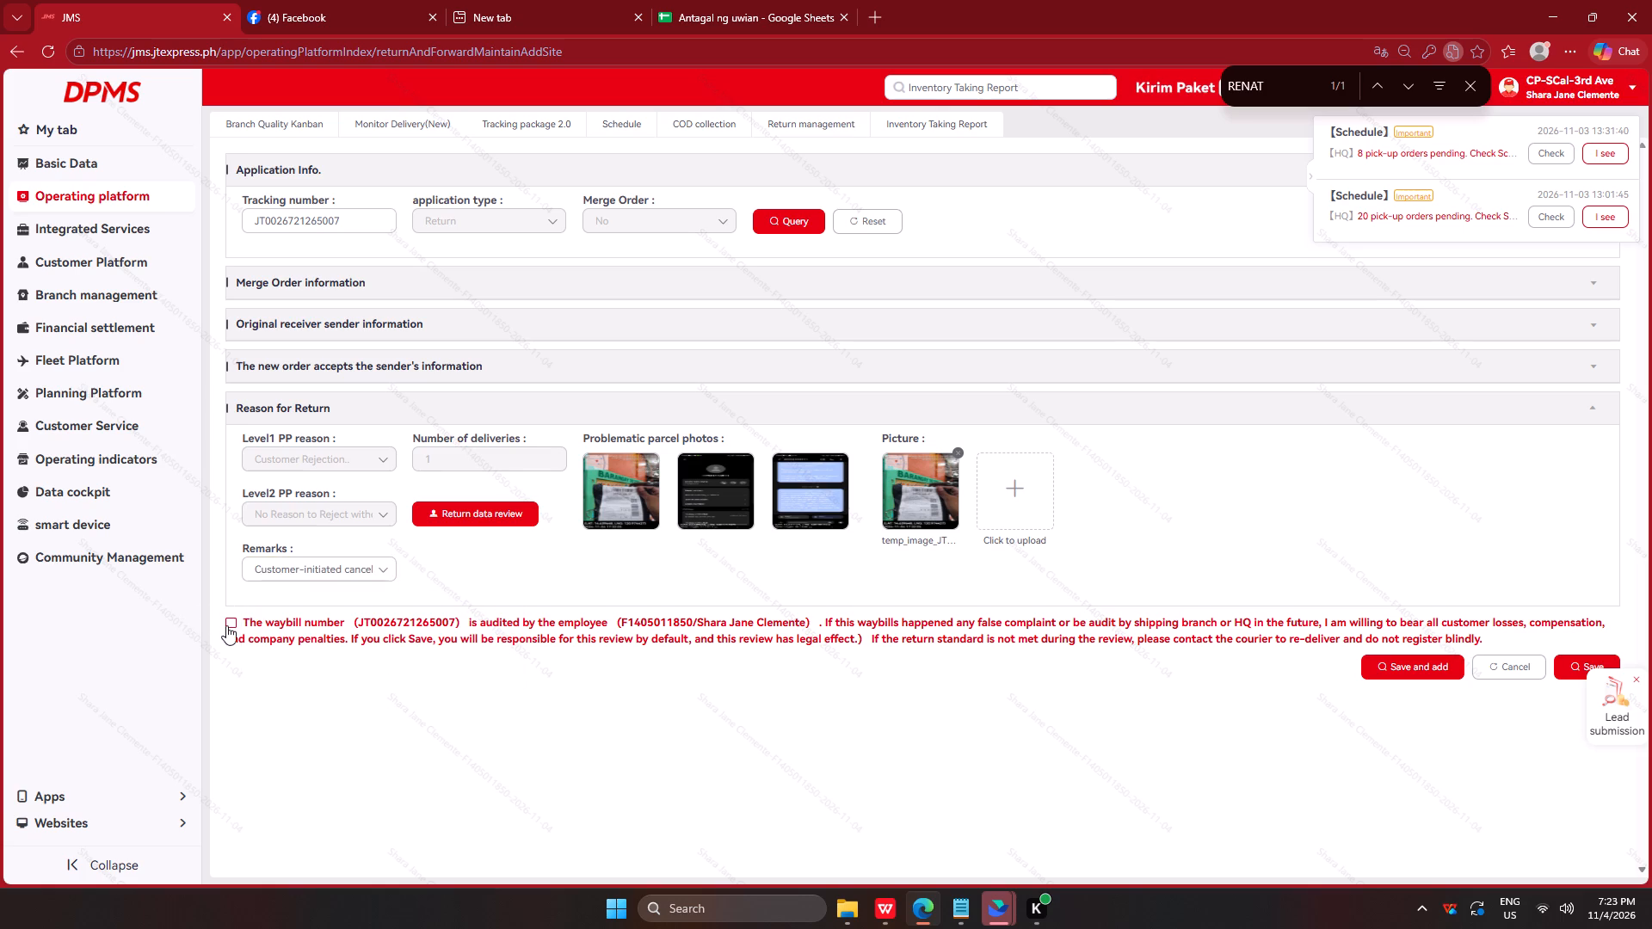
{"action": "left_click", "coordinate": [1408, 659]}
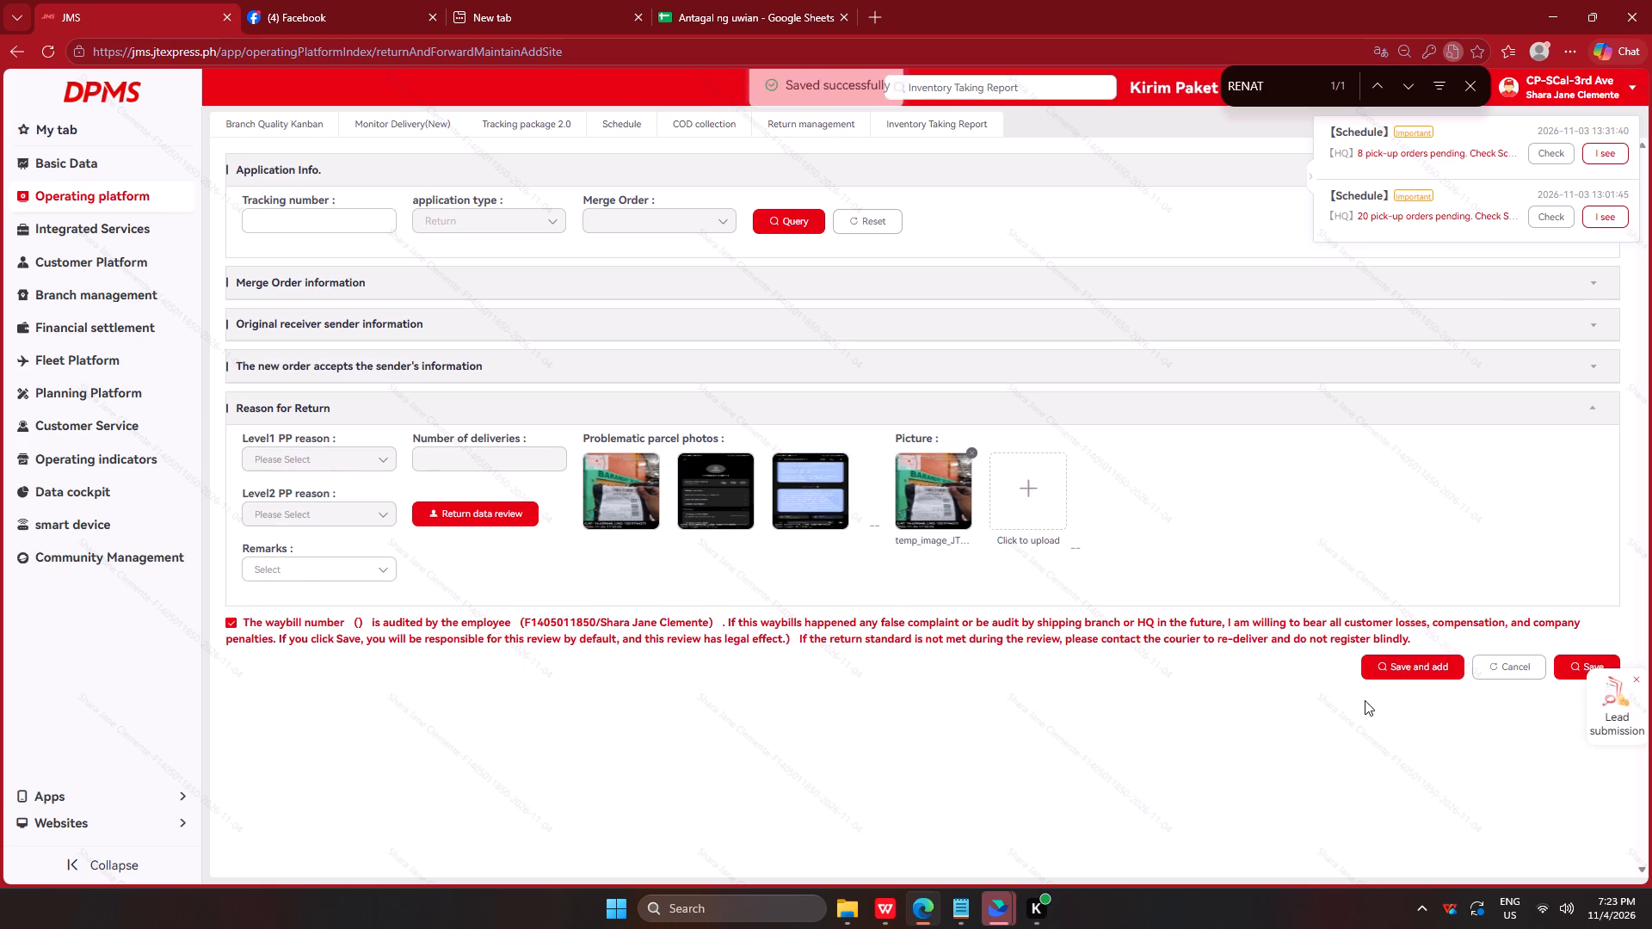
{"action": "key", "text": "alt+Tab"}
{"action": "double_click", "coordinate": [1180, 338]}
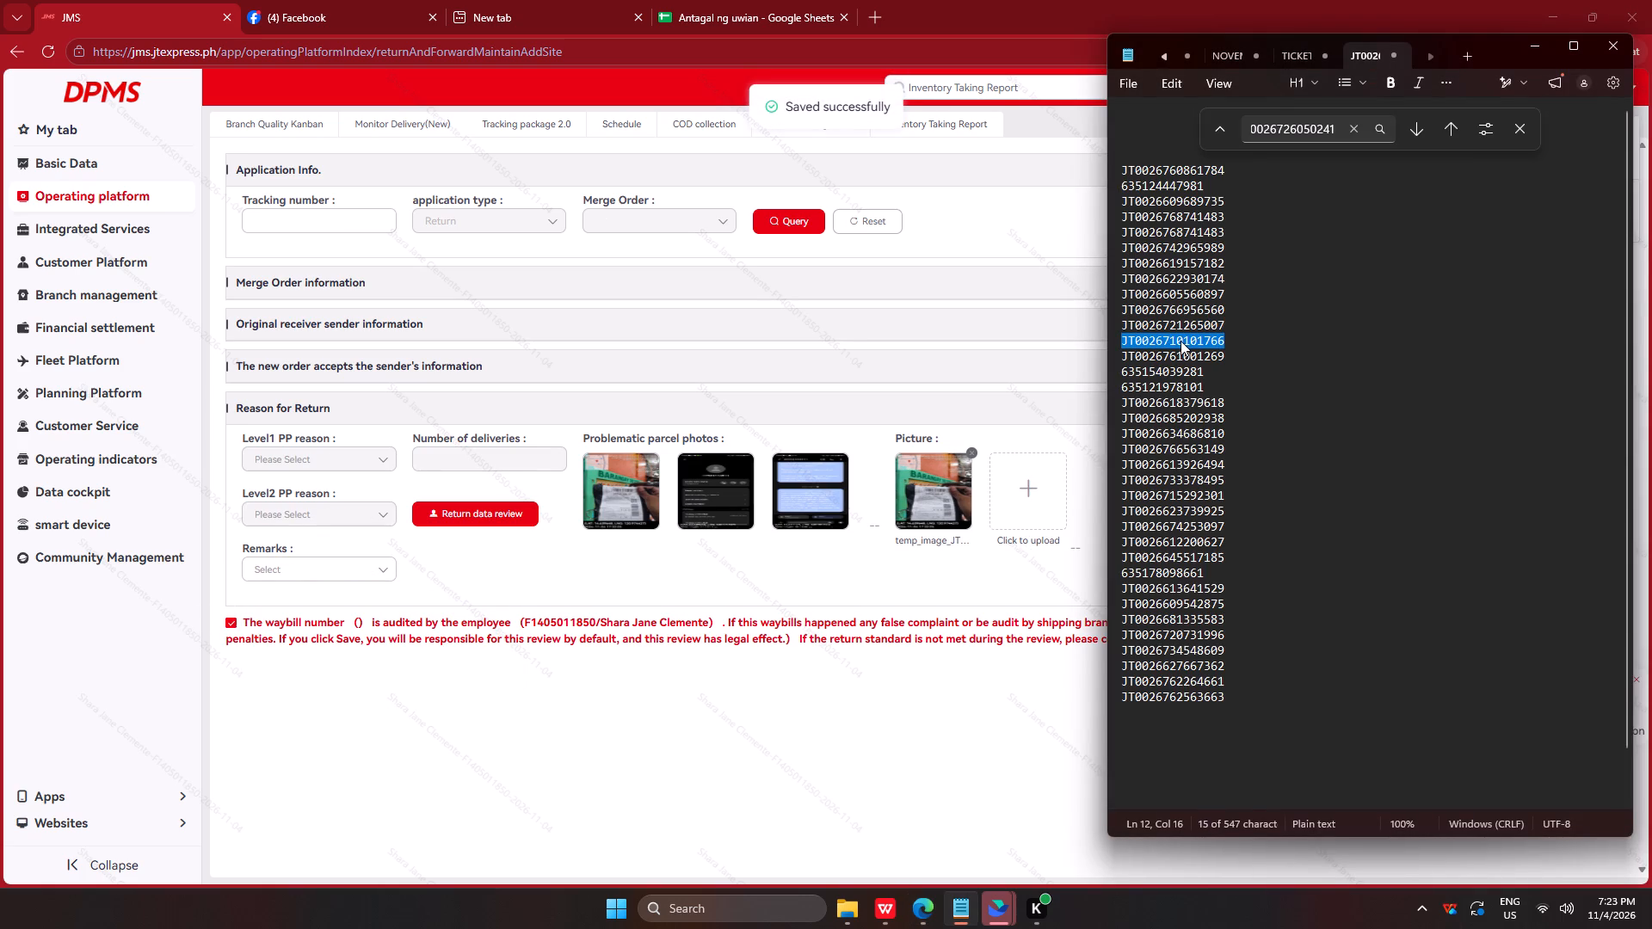
{"action": "key", "text": "ctrl+c"}
{"action": "left_click", "coordinate": [342, 211]}
{"action": "key", "text": "ctrl+v"}
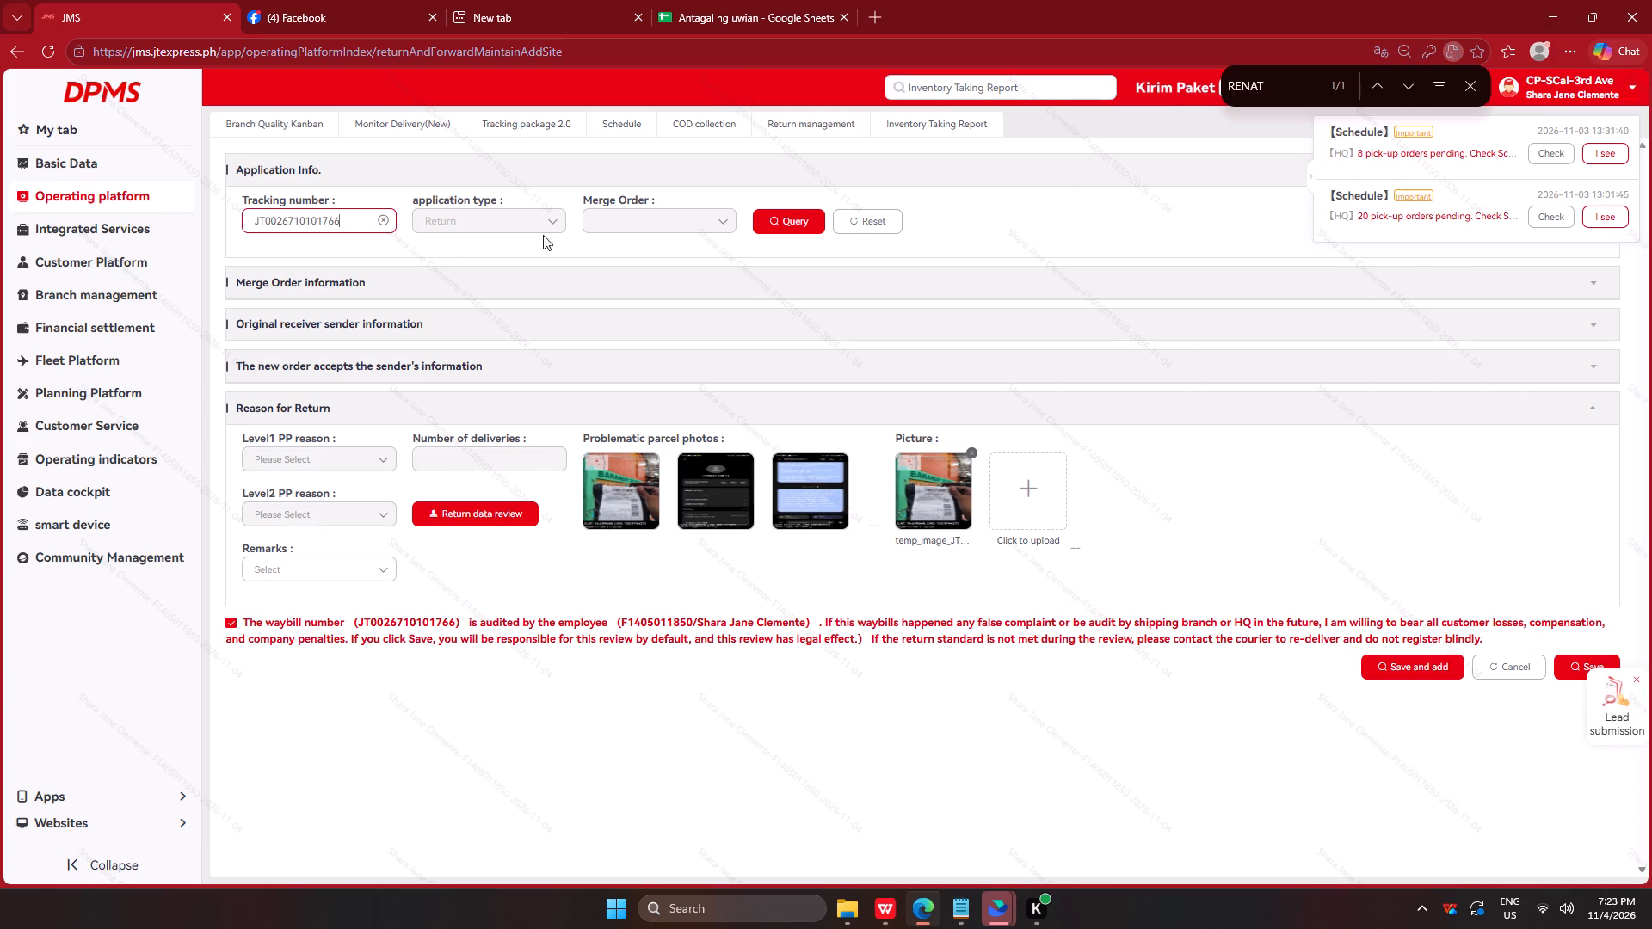
{"action": "left_click", "coordinate": [783, 229]}
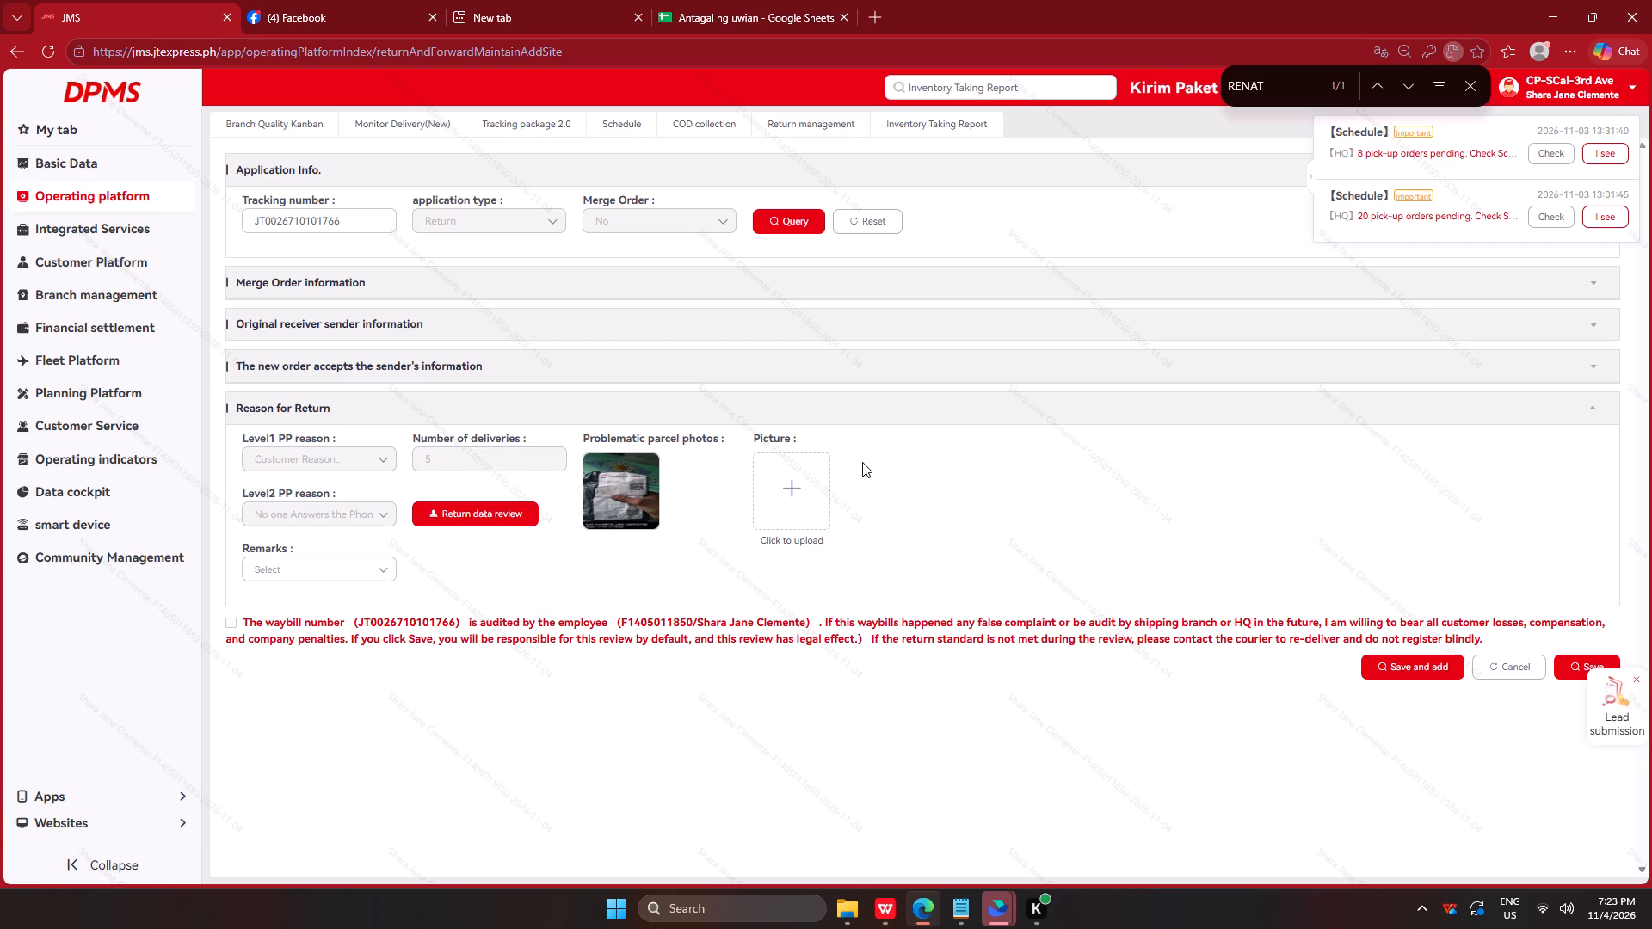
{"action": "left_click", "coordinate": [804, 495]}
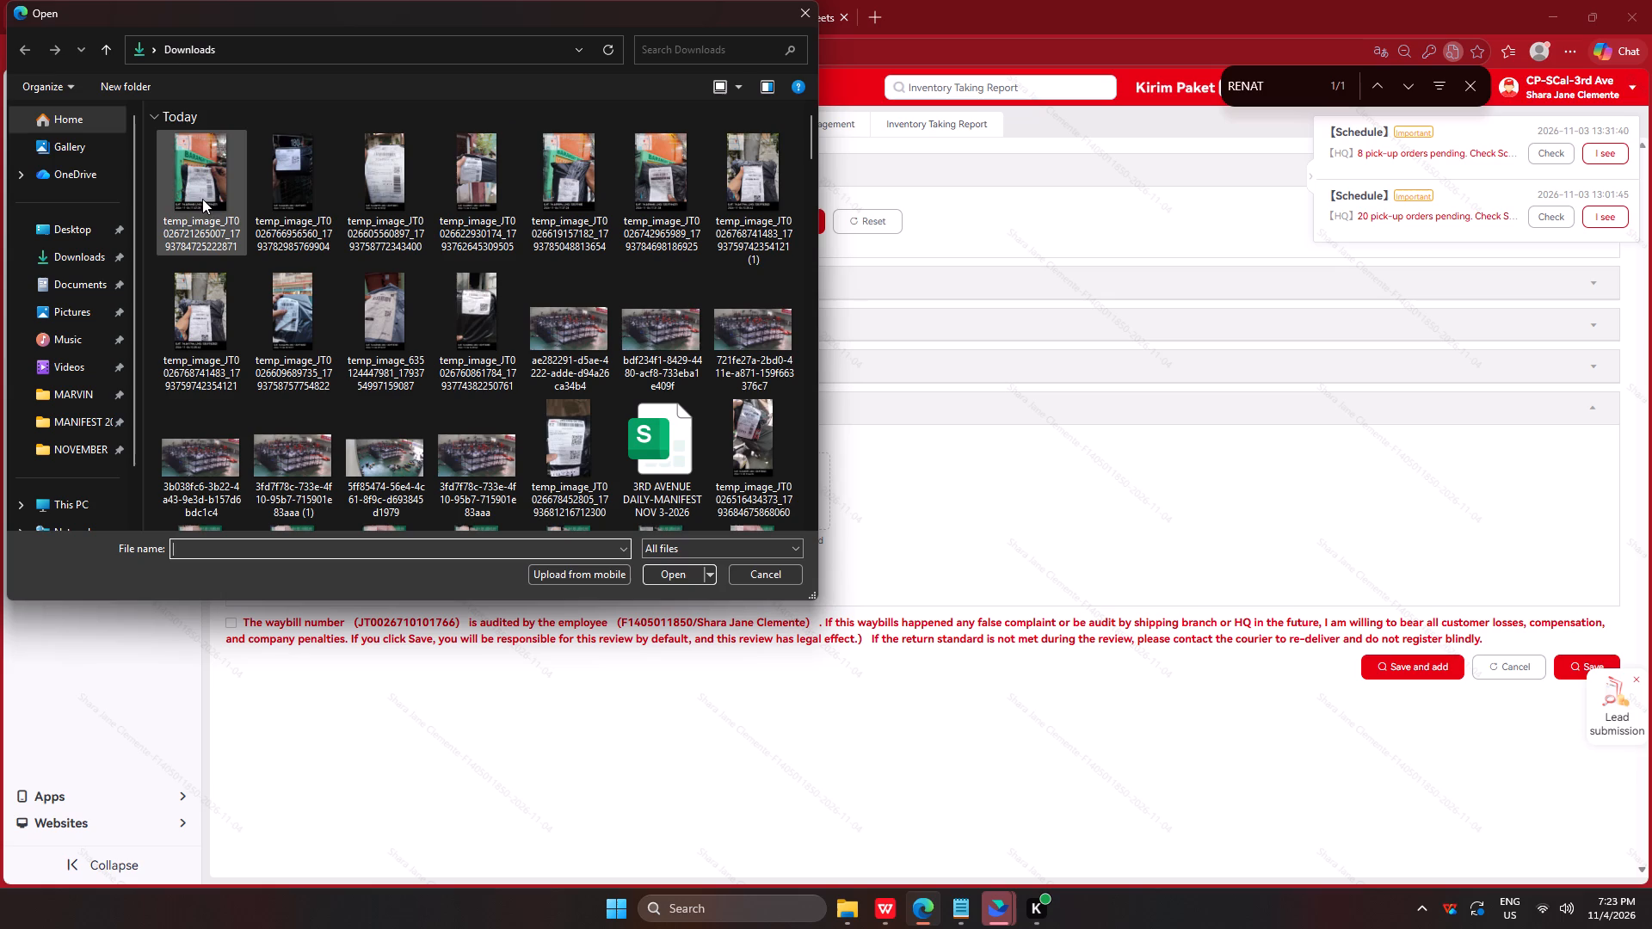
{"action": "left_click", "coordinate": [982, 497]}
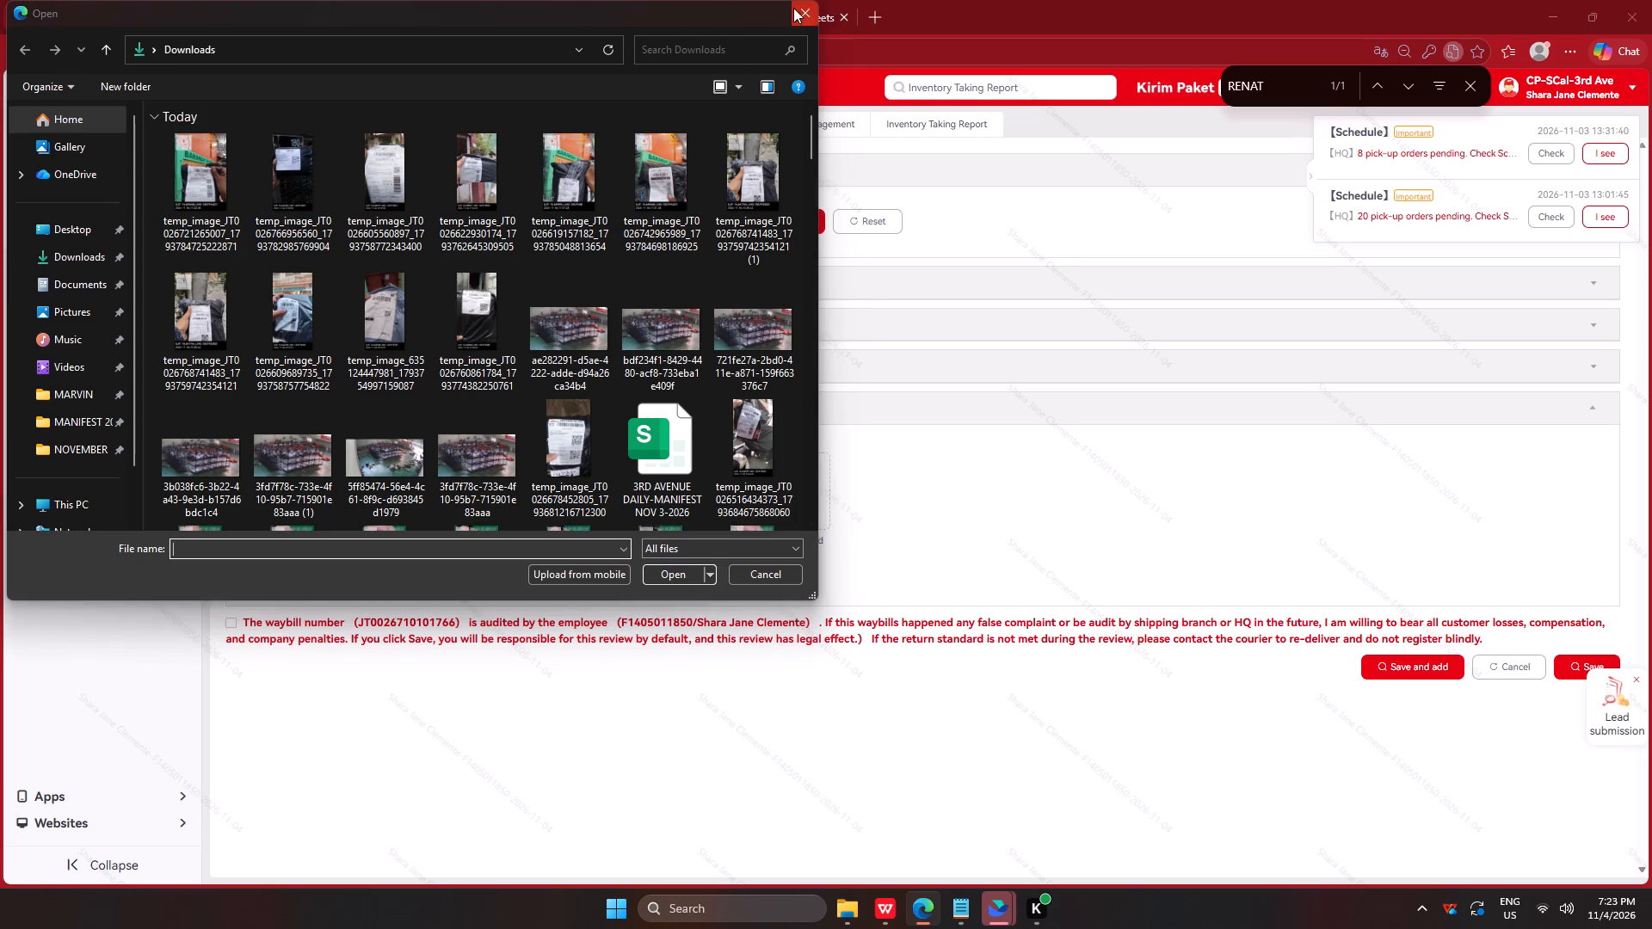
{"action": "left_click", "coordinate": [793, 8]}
{"action": "left_click", "coordinate": [616, 520]}
{"action": "right_click", "coordinate": [600, 317]}
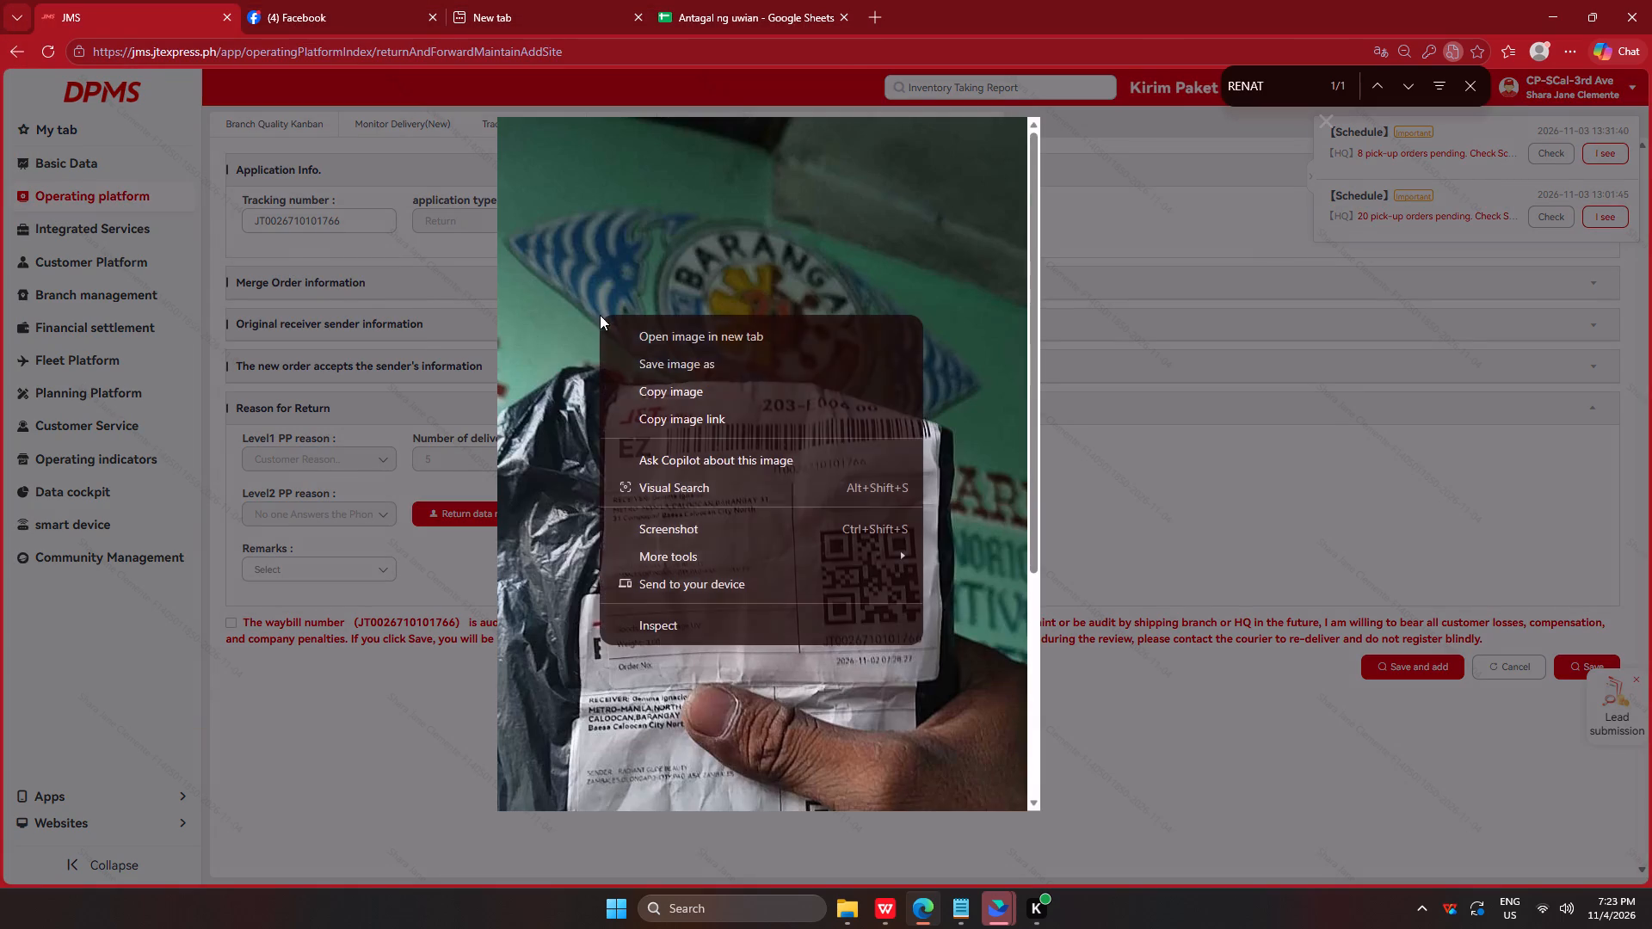
{"action": "left_click", "coordinate": [669, 353]}
{"action": "left_click", "coordinate": [687, 533]}
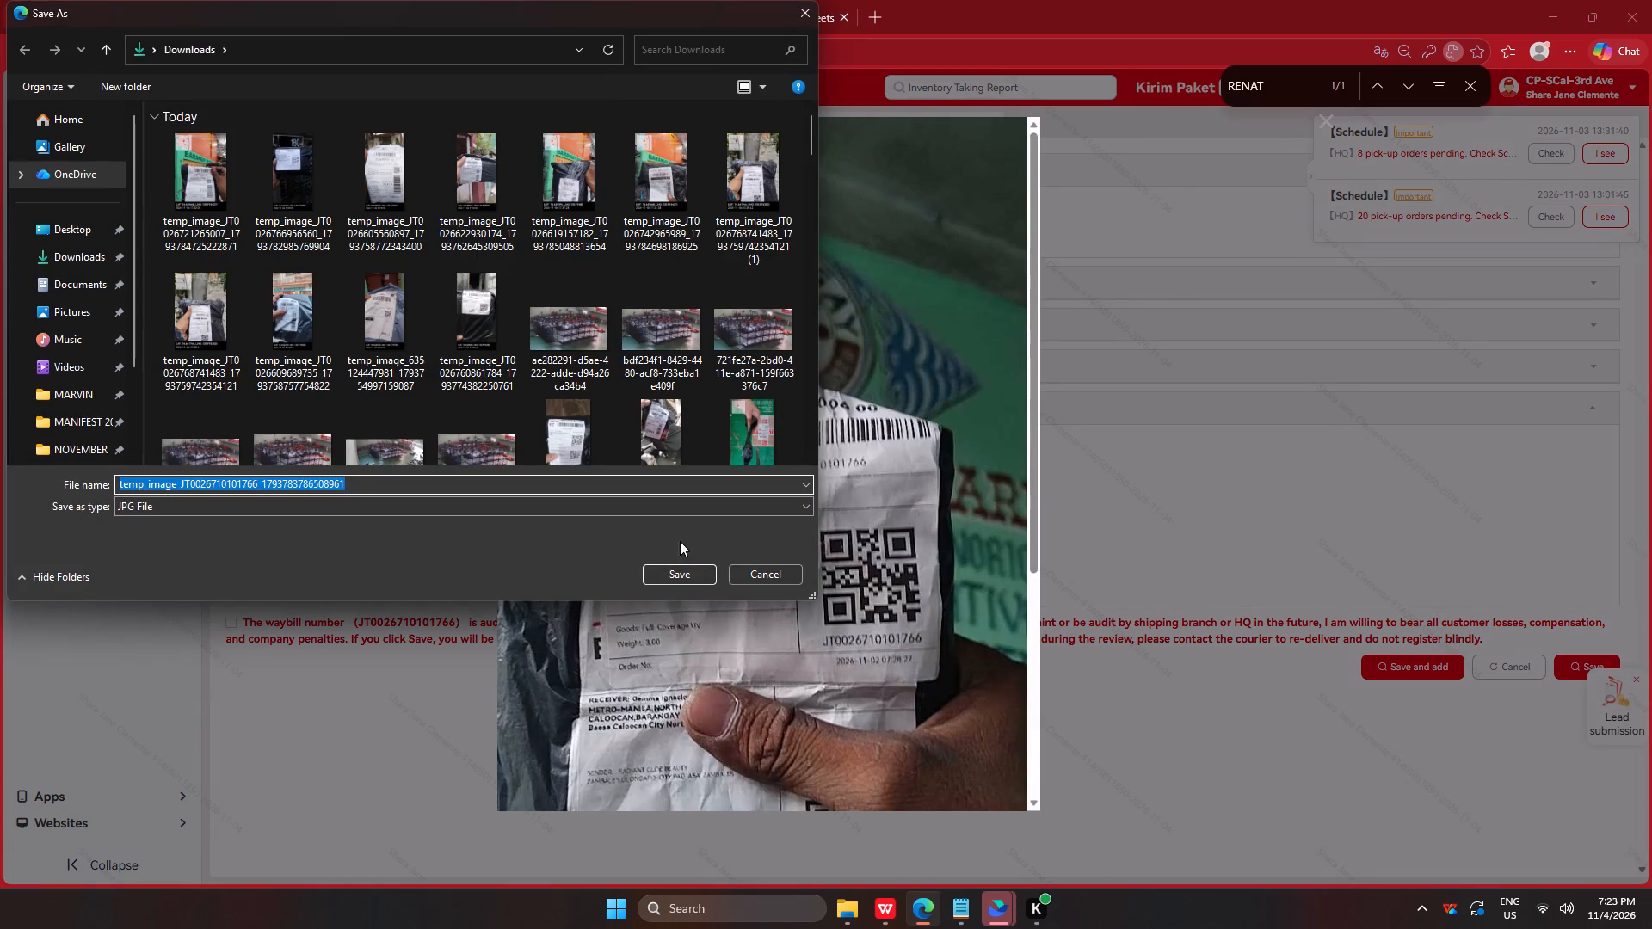
{"action": "left_click", "coordinate": [666, 573]}
{"action": "left_click", "coordinate": [411, 557]}
{"action": "left_click", "coordinate": [810, 514]}
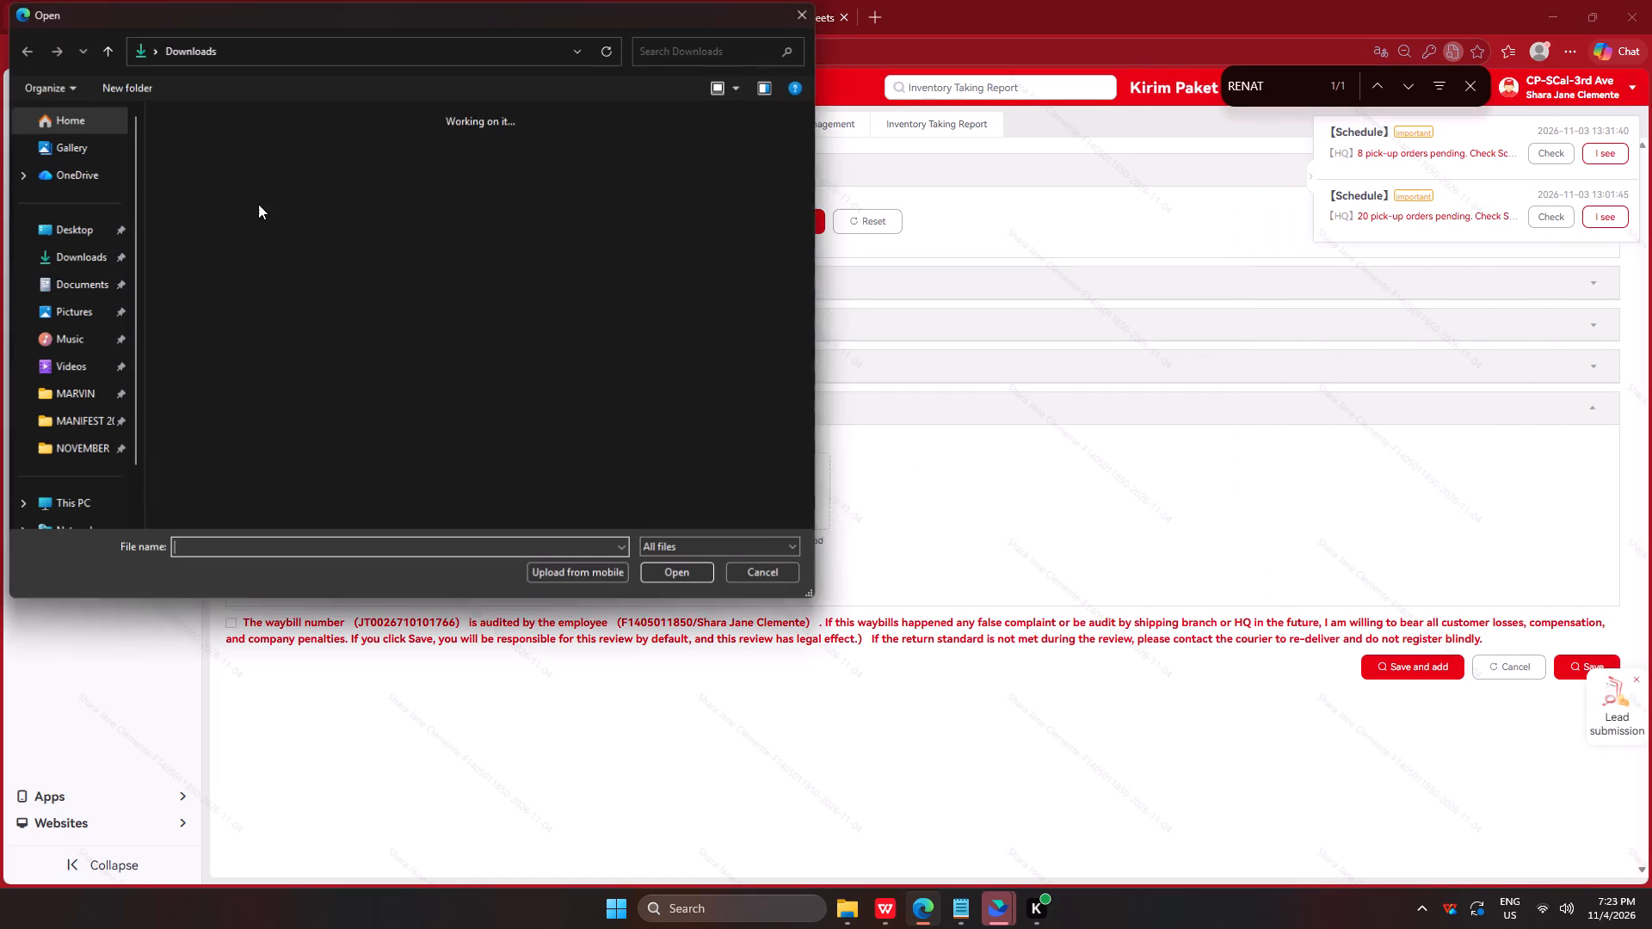
{"action": "double_click", "coordinate": [211, 188]}
{"action": "left_click", "coordinate": [363, 562]}
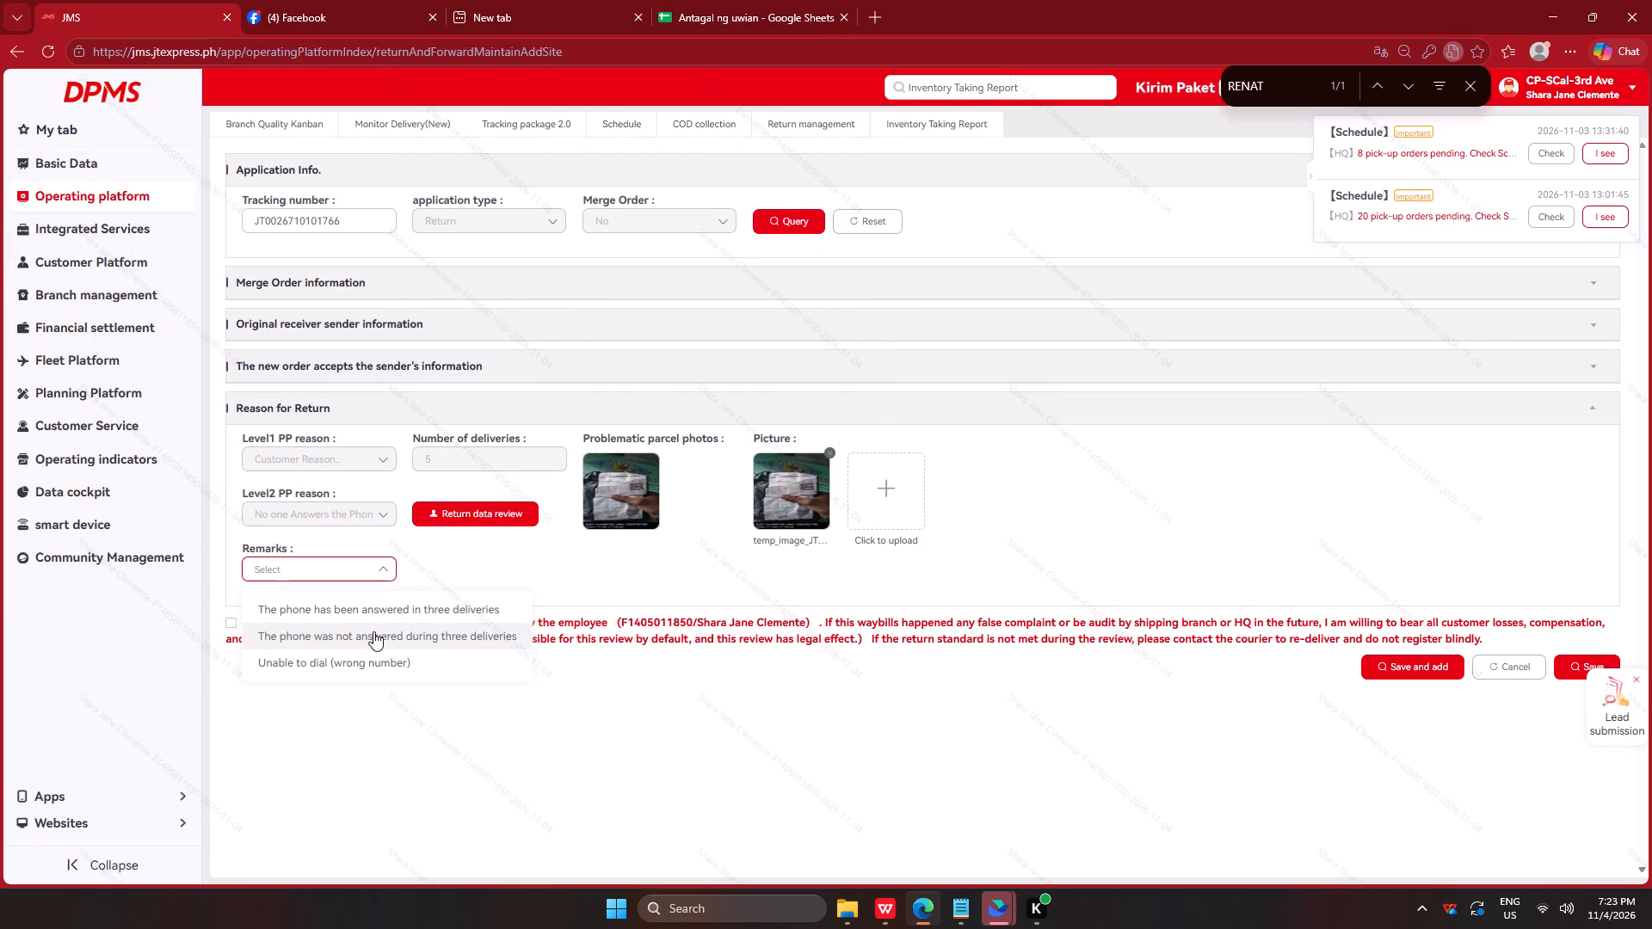
{"action": "left_click", "coordinate": [368, 640]}
{"action": "left_click", "coordinate": [230, 623]}
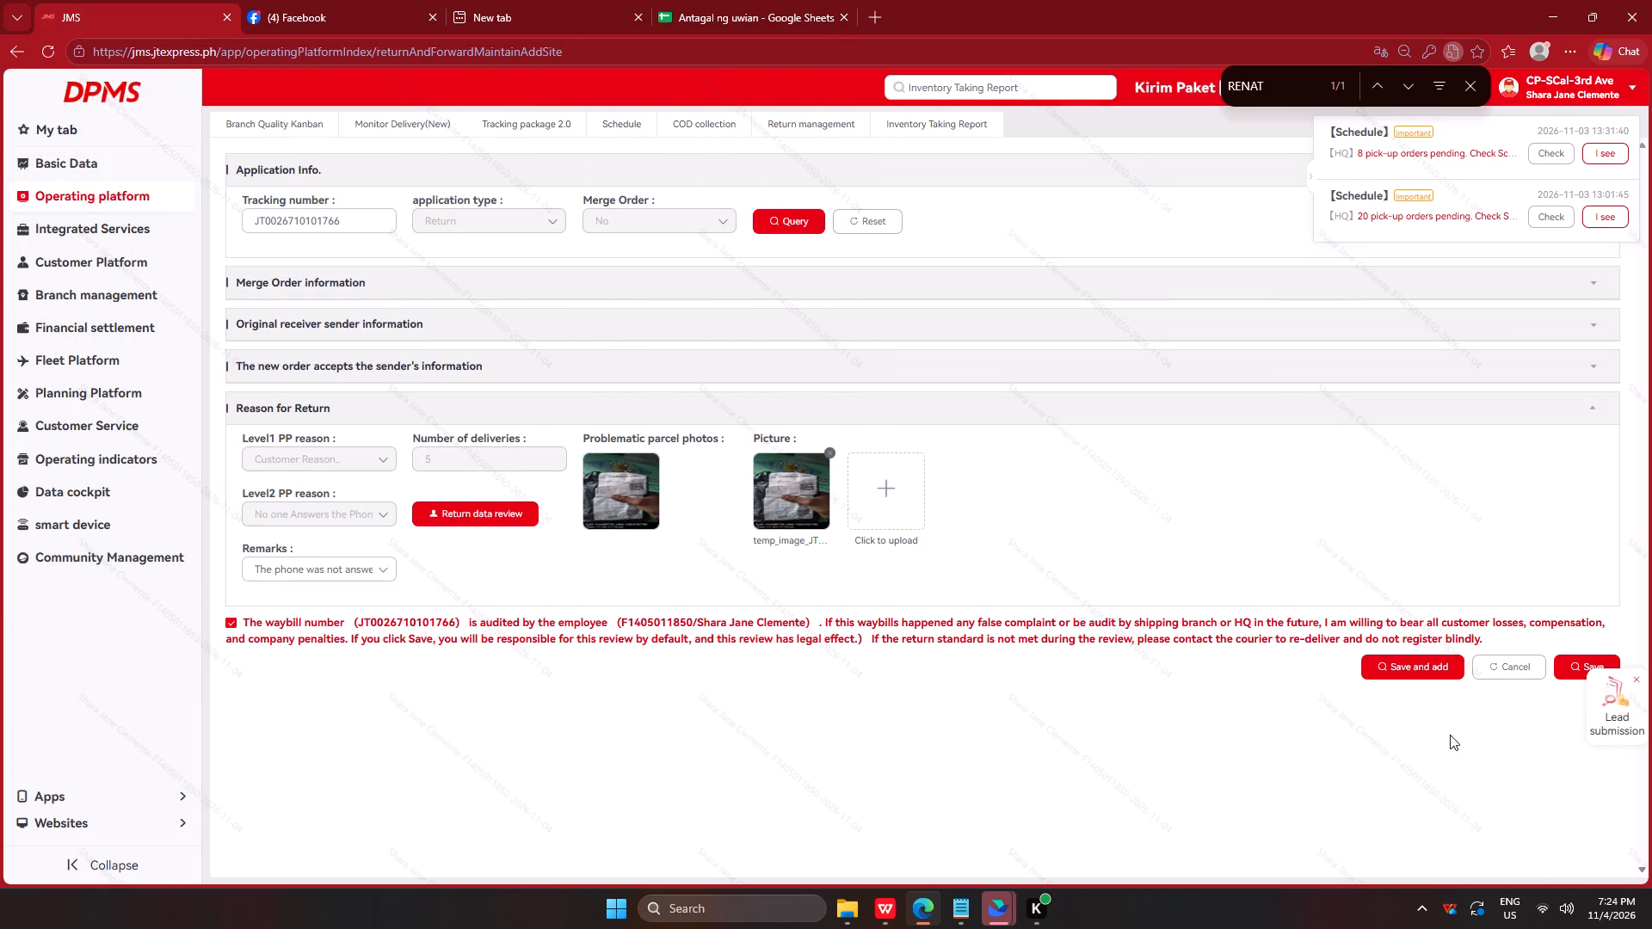
{"action": "left_click", "coordinate": [1433, 677]}
{"action": "key", "text": "alt+Tab"}
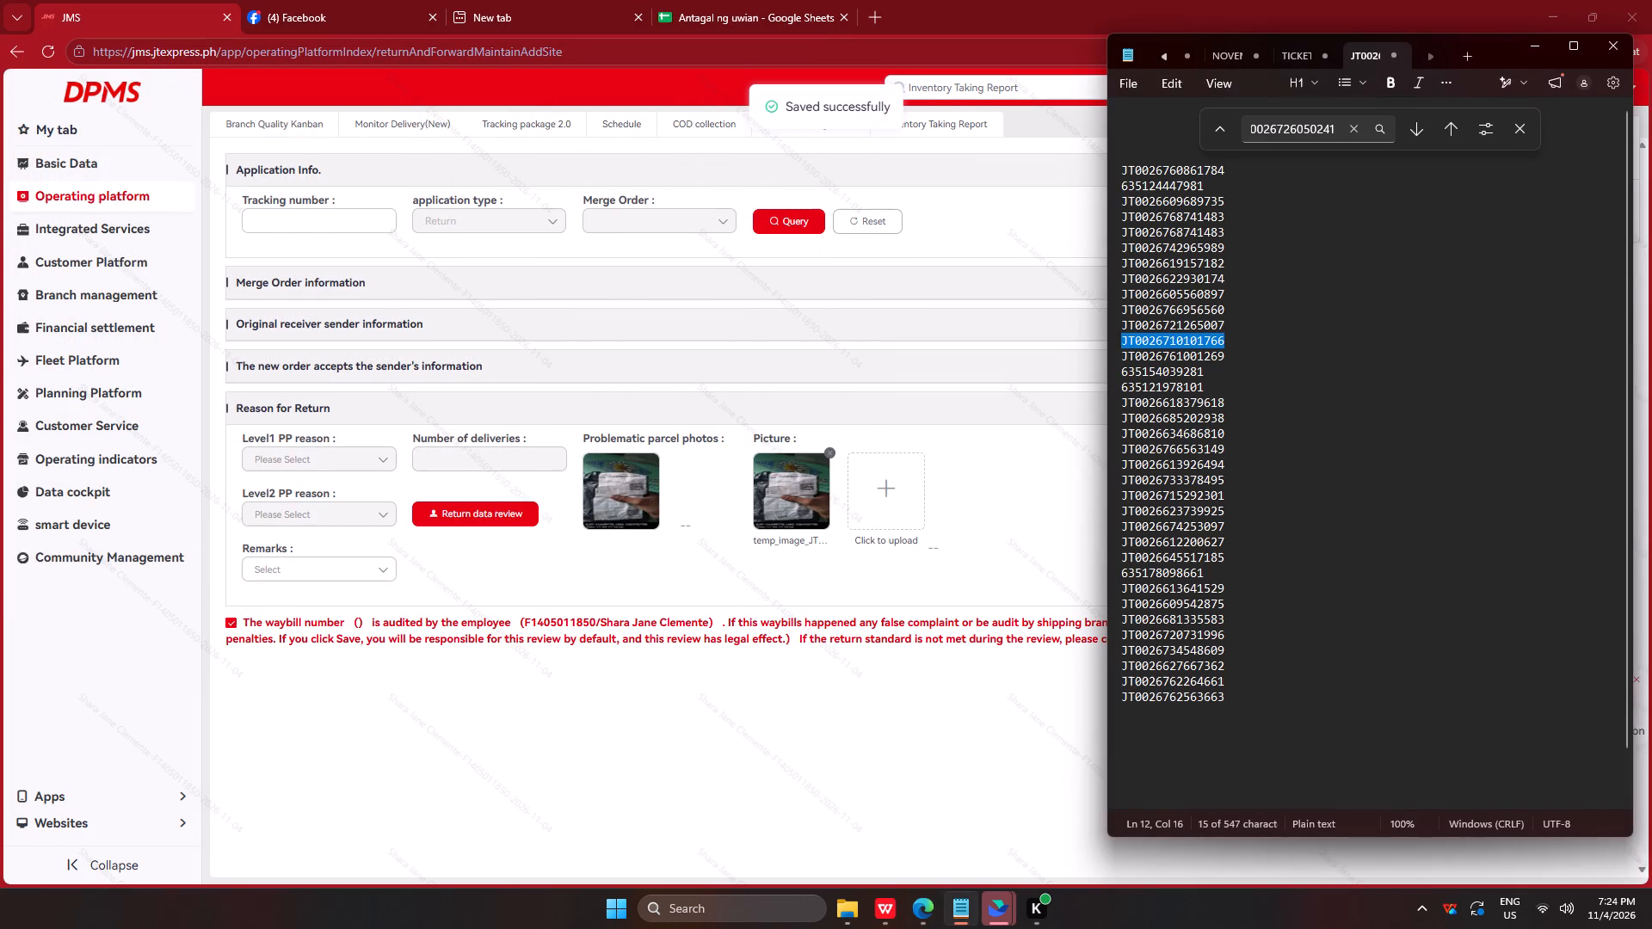
{"action": "double_click", "coordinate": [1170, 362]}
{"action": "key", "text": "ctrl+c"}
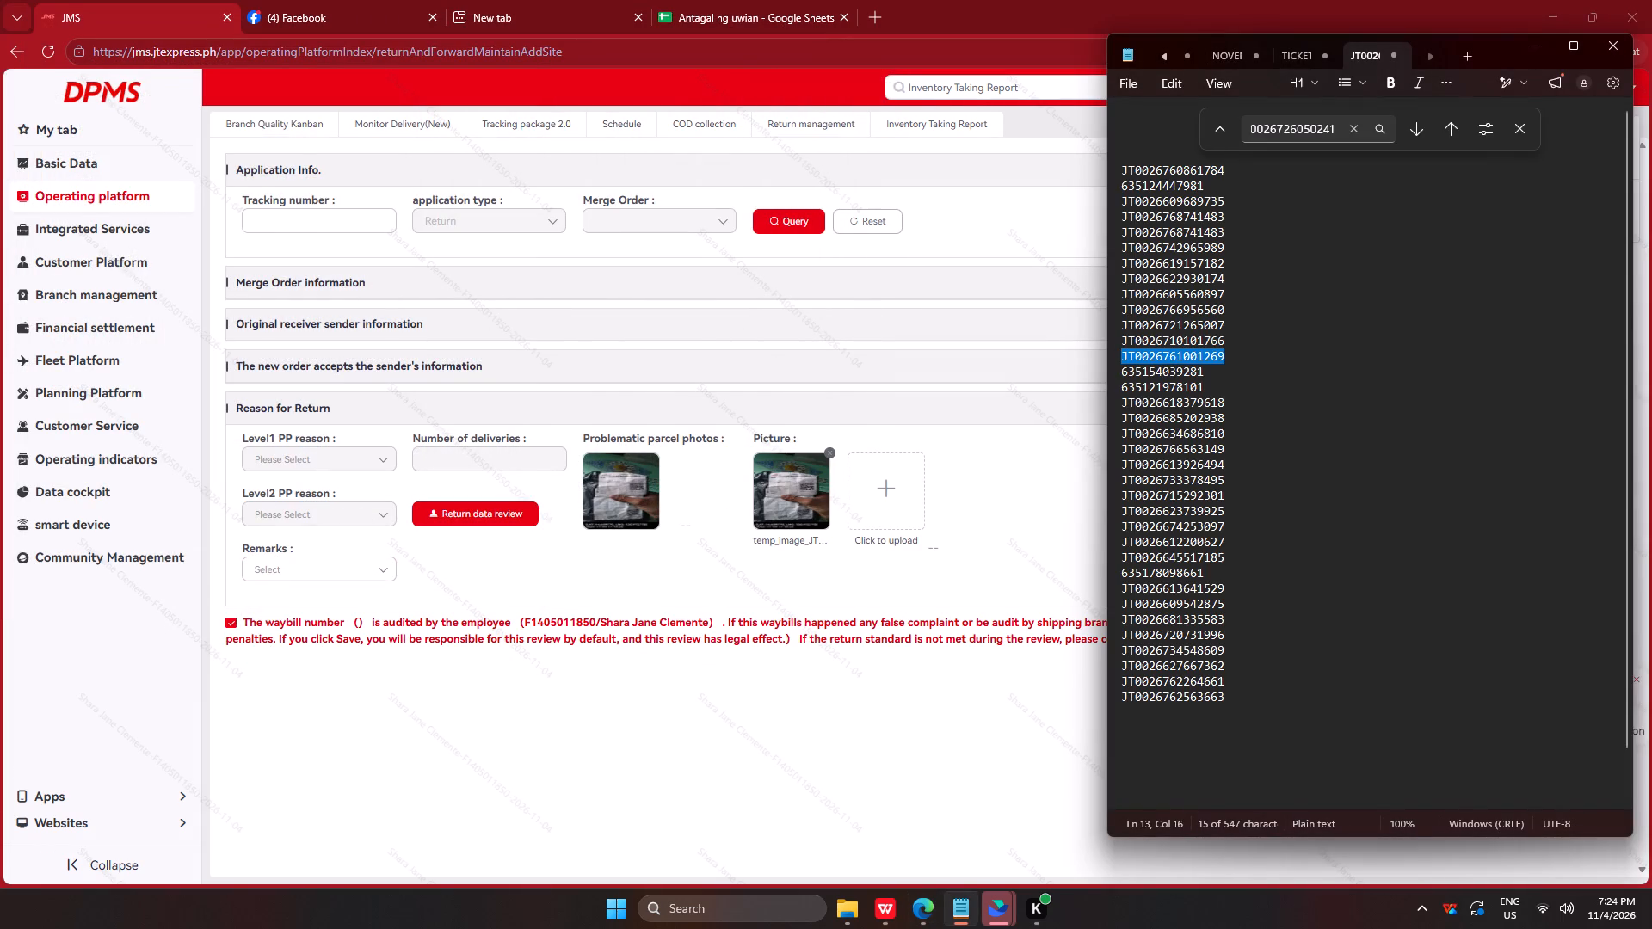
{"action": "left_click", "coordinate": [280, 212]}
{"action": "key", "text": "ctrl+v"}
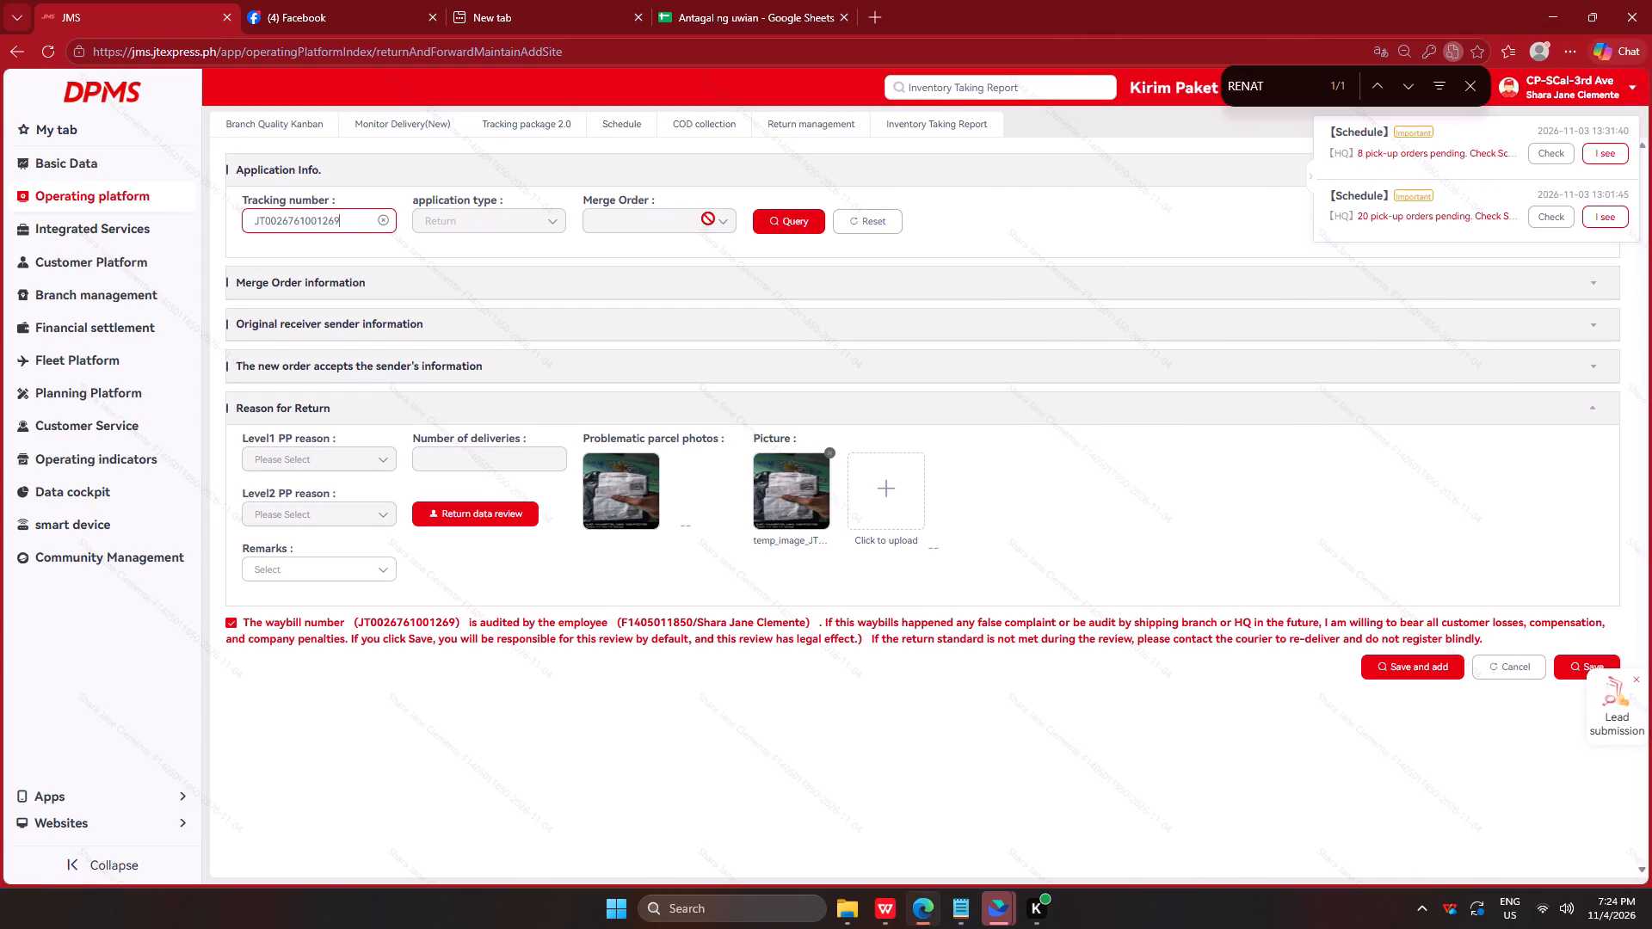
{"action": "left_click", "coordinate": [801, 223]}
{"action": "left_click", "coordinate": [623, 513]}
{"action": "right_click", "coordinate": [711, 280]}
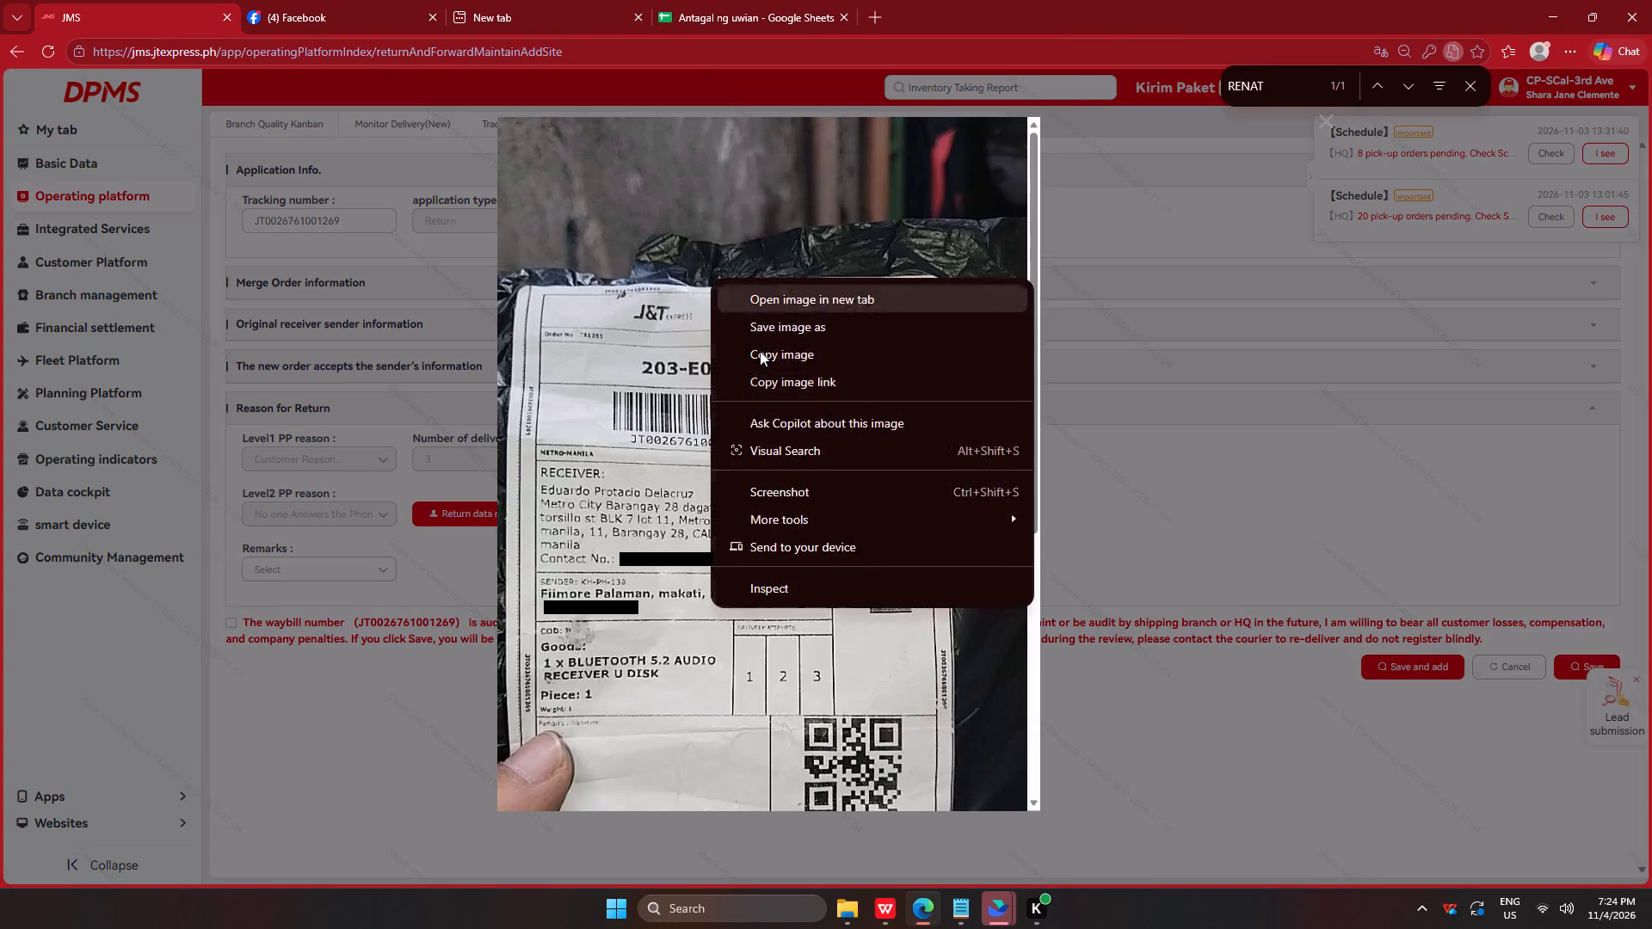
{"action": "left_click", "coordinate": [810, 328]}
{"action": "left_click", "coordinate": [678, 556]}
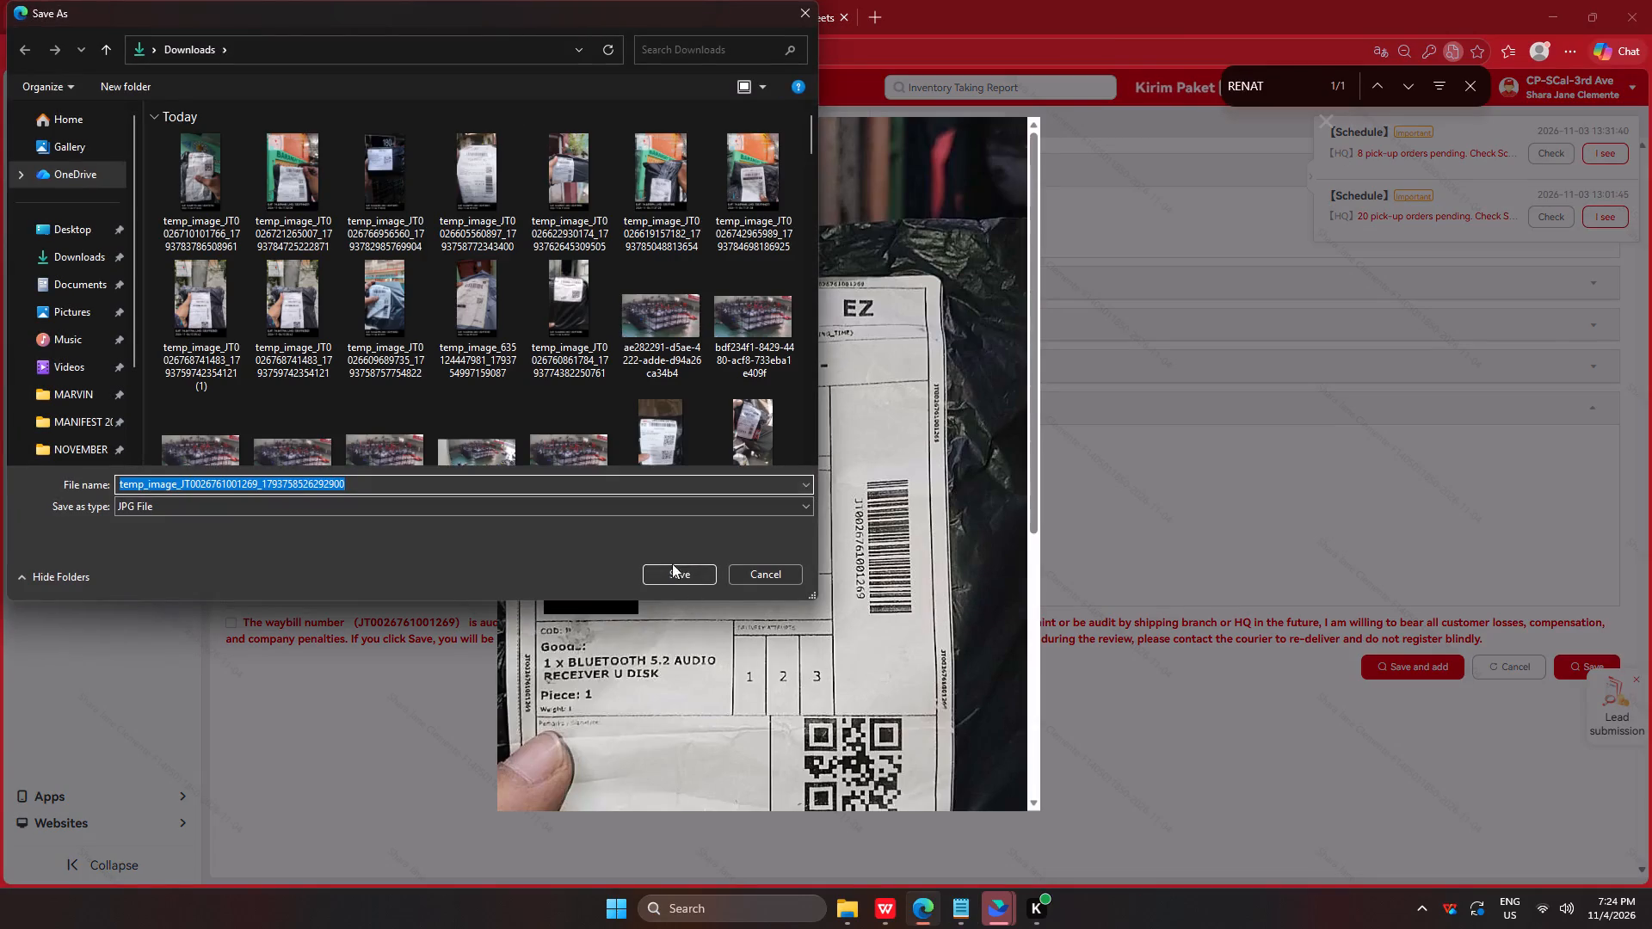
{"action": "left_click", "coordinate": [670, 569]}
{"action": "left_click", "coordinate": [471, 580]}
{"action": "left_click", "coordinate": [801, 471]}
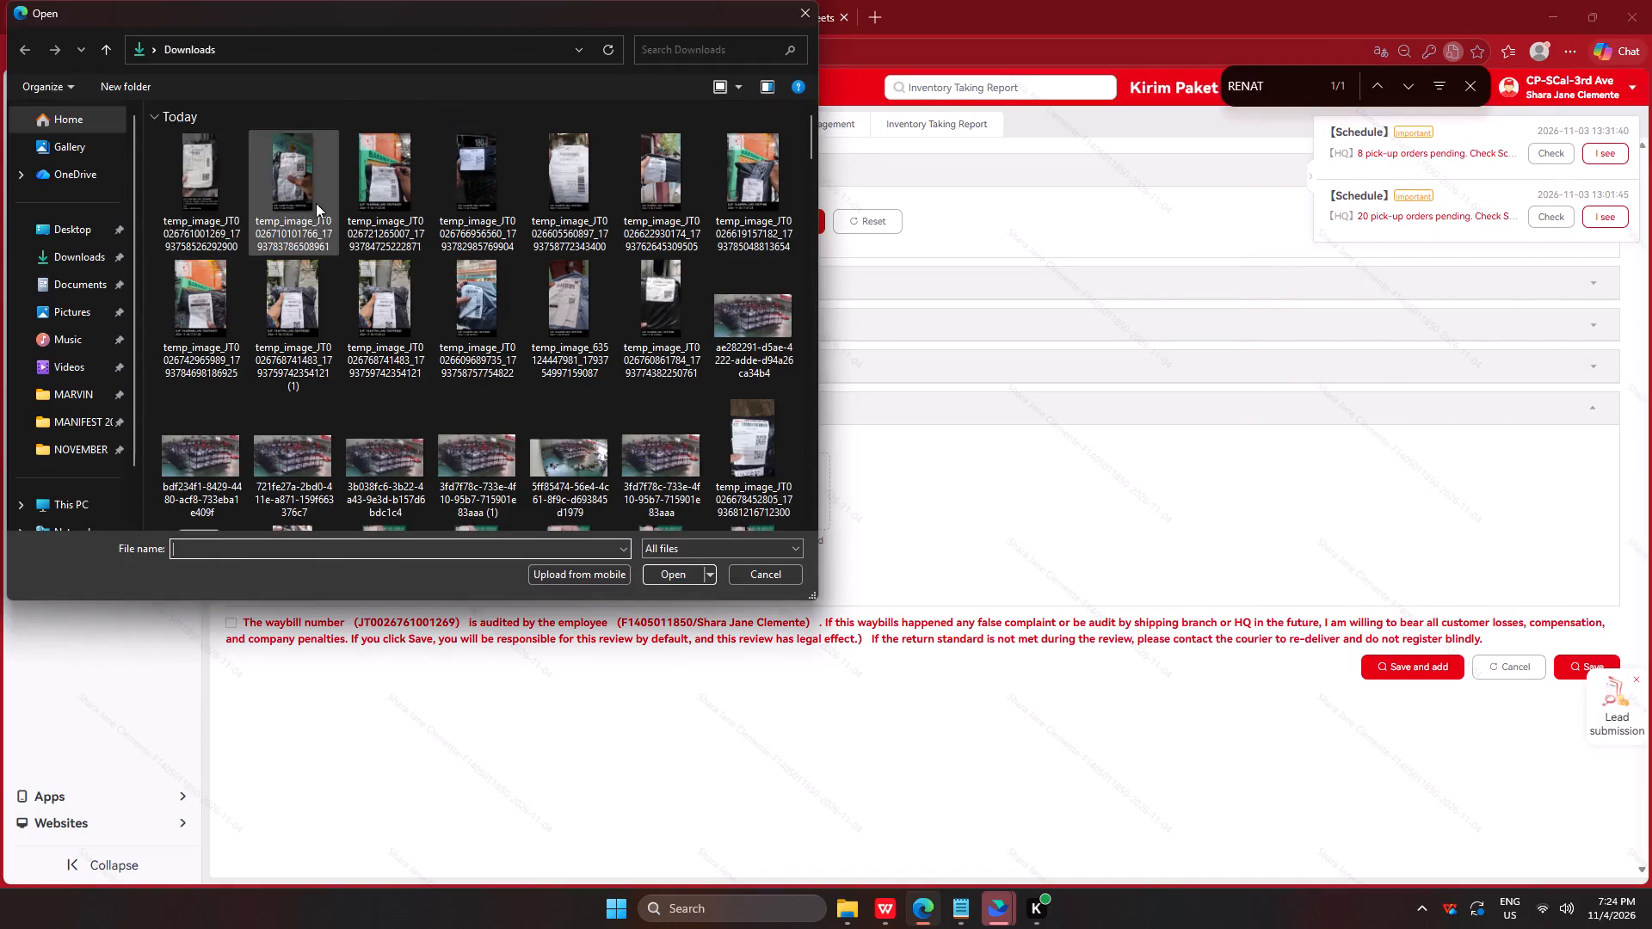
{"action": "double_click", "coordinate": [211, 176]}
{"action": "left_click", "coordinate": [319, 594]}
{"action": "left_click", "coordinate": [330, 578]}
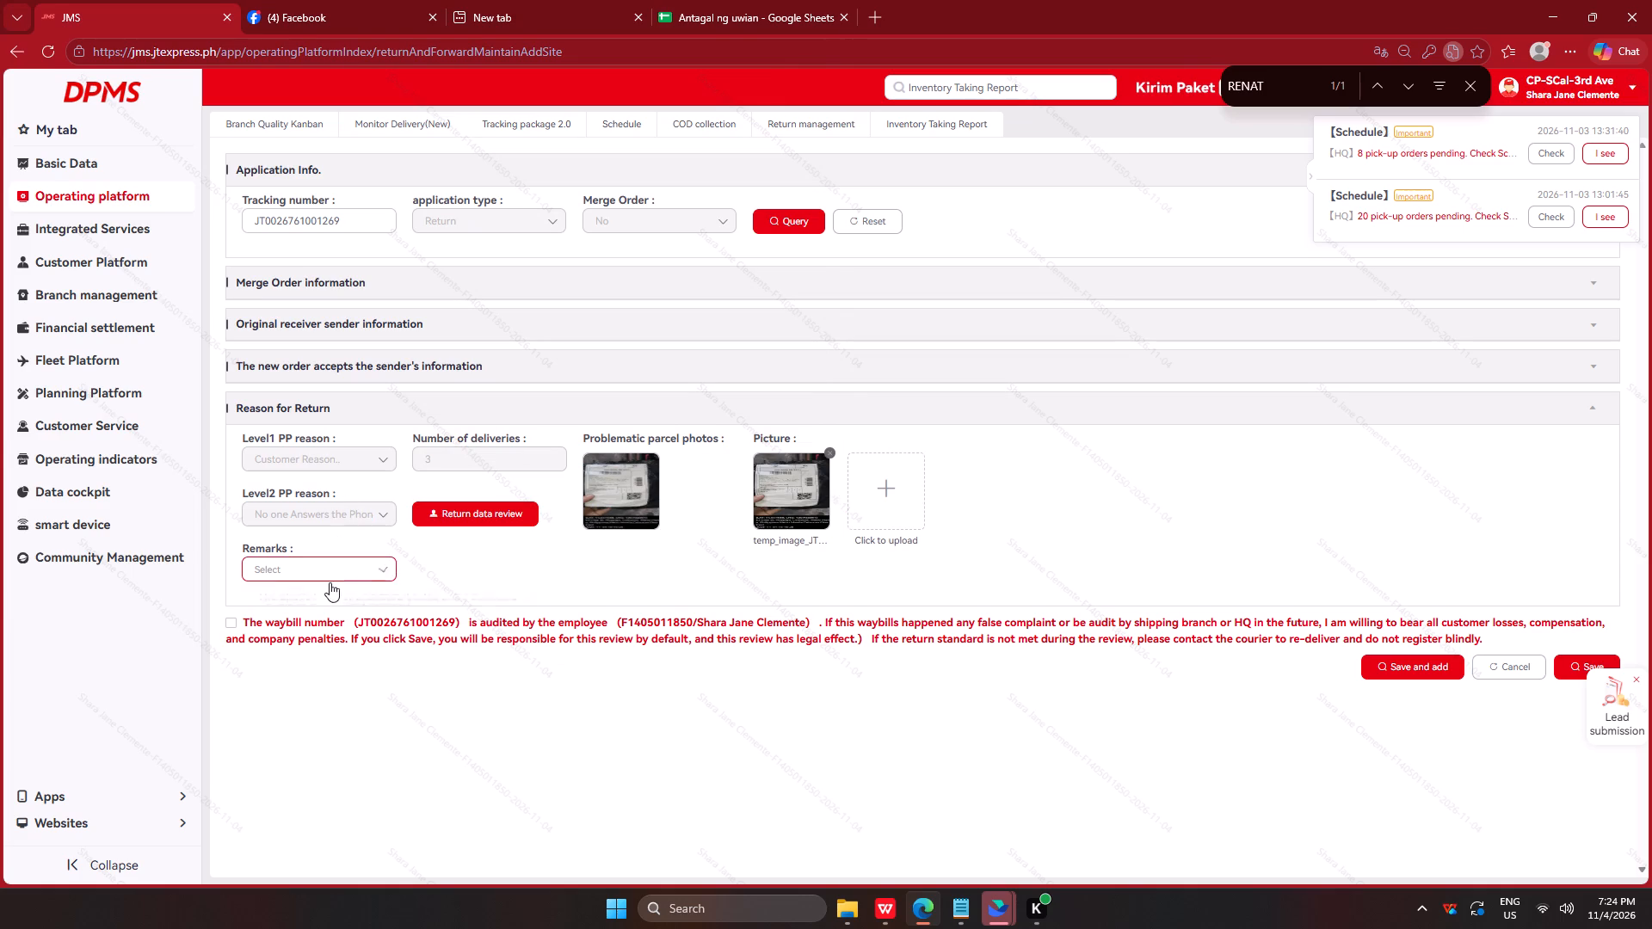
{"action": "left_click", "coordinate": [331, 630]}
{"action": "left_click", "coordinate": [219, 624]}
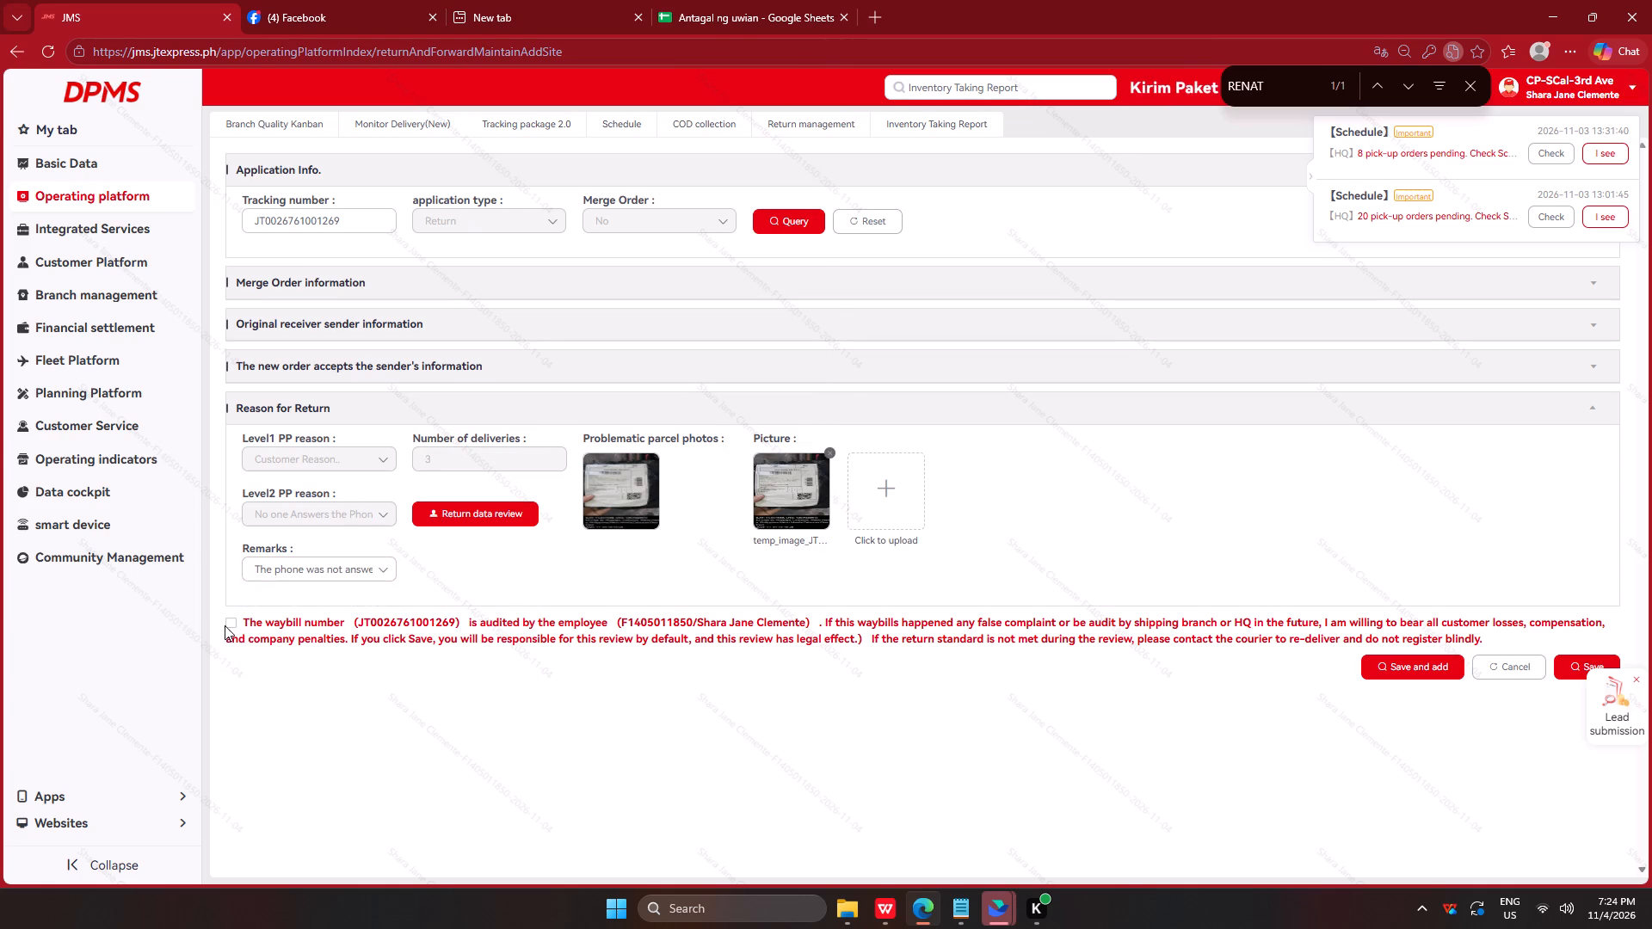
{"action": "left_click", "coordinate": [226, 625]}
{"action": "left_click", "coordinate": [1408, 670]}
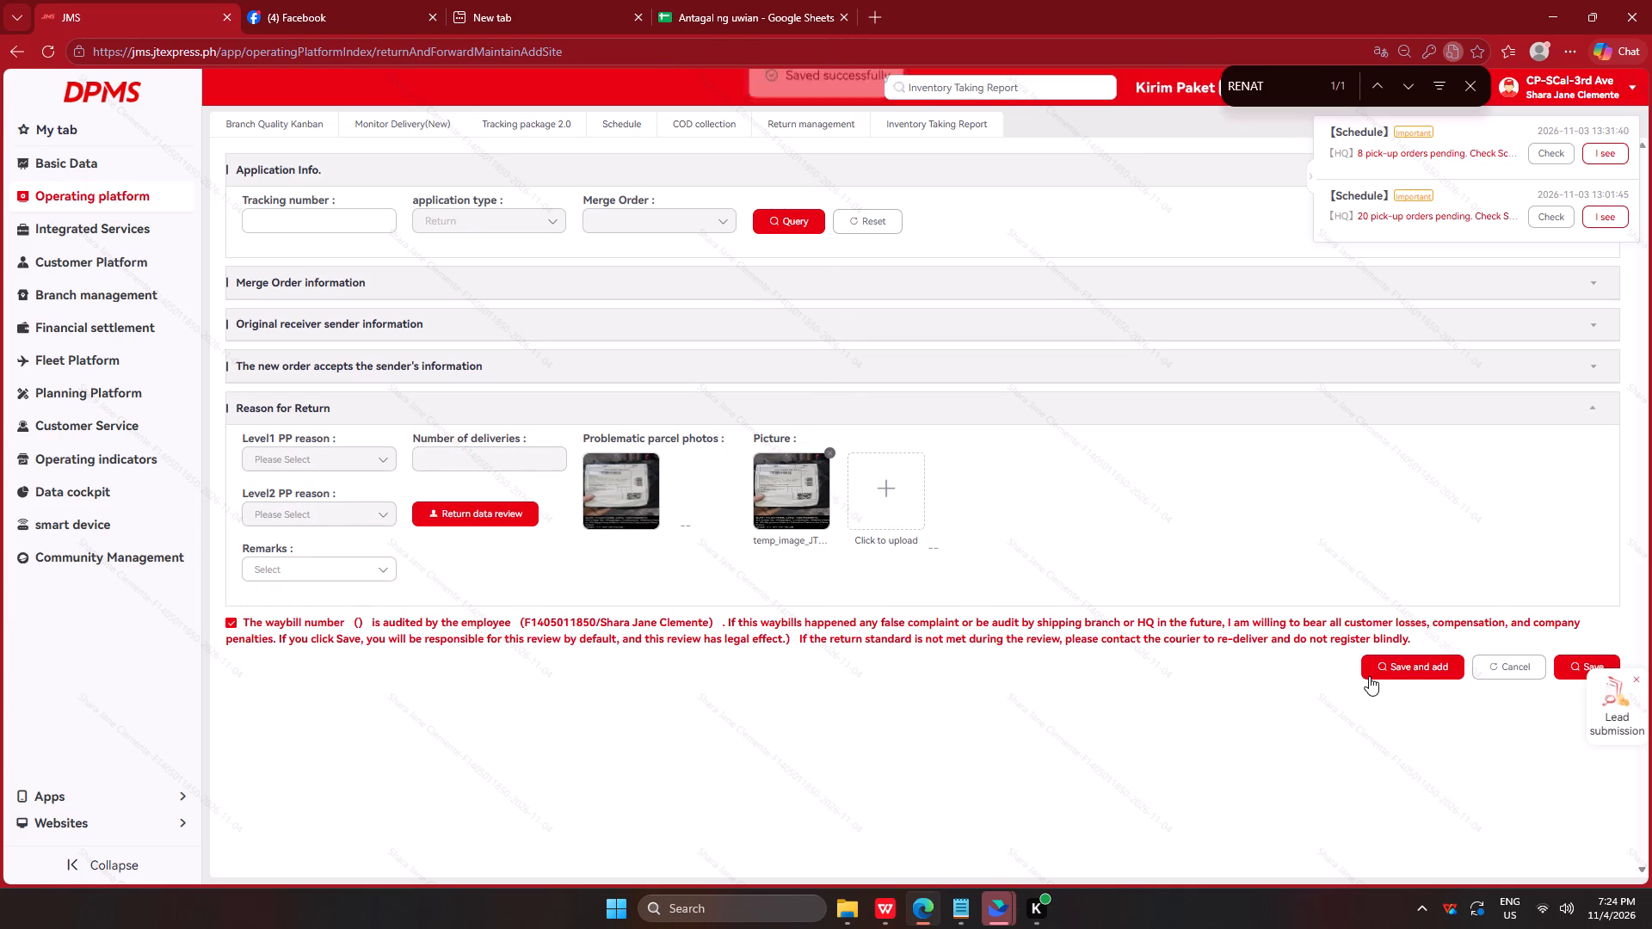
{"action": "key", "text": "alt+Tab"}
{"action": "left_click", "coordinate": [1185, 378]}
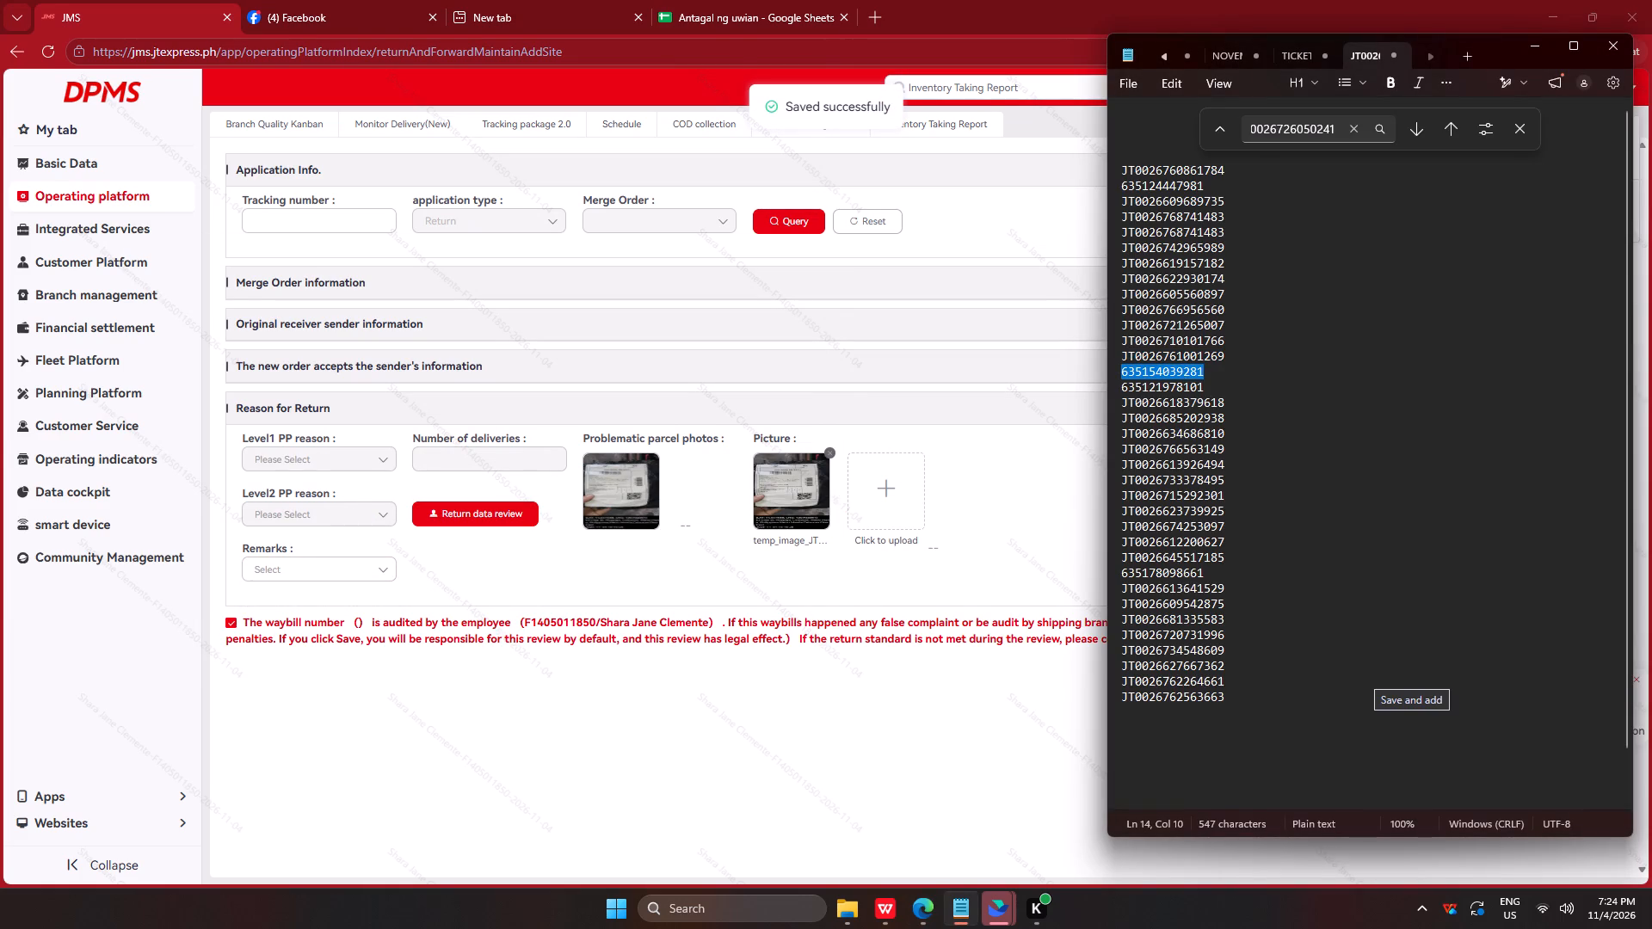
{"action": "left_click", "coordinate": [1185, 378]}
{"action": "key", "text": "ctrl+c"}
{"action": "left_click", "coordinate": [319, 229]}
{"action": "key", "text": "ctrl+v"}
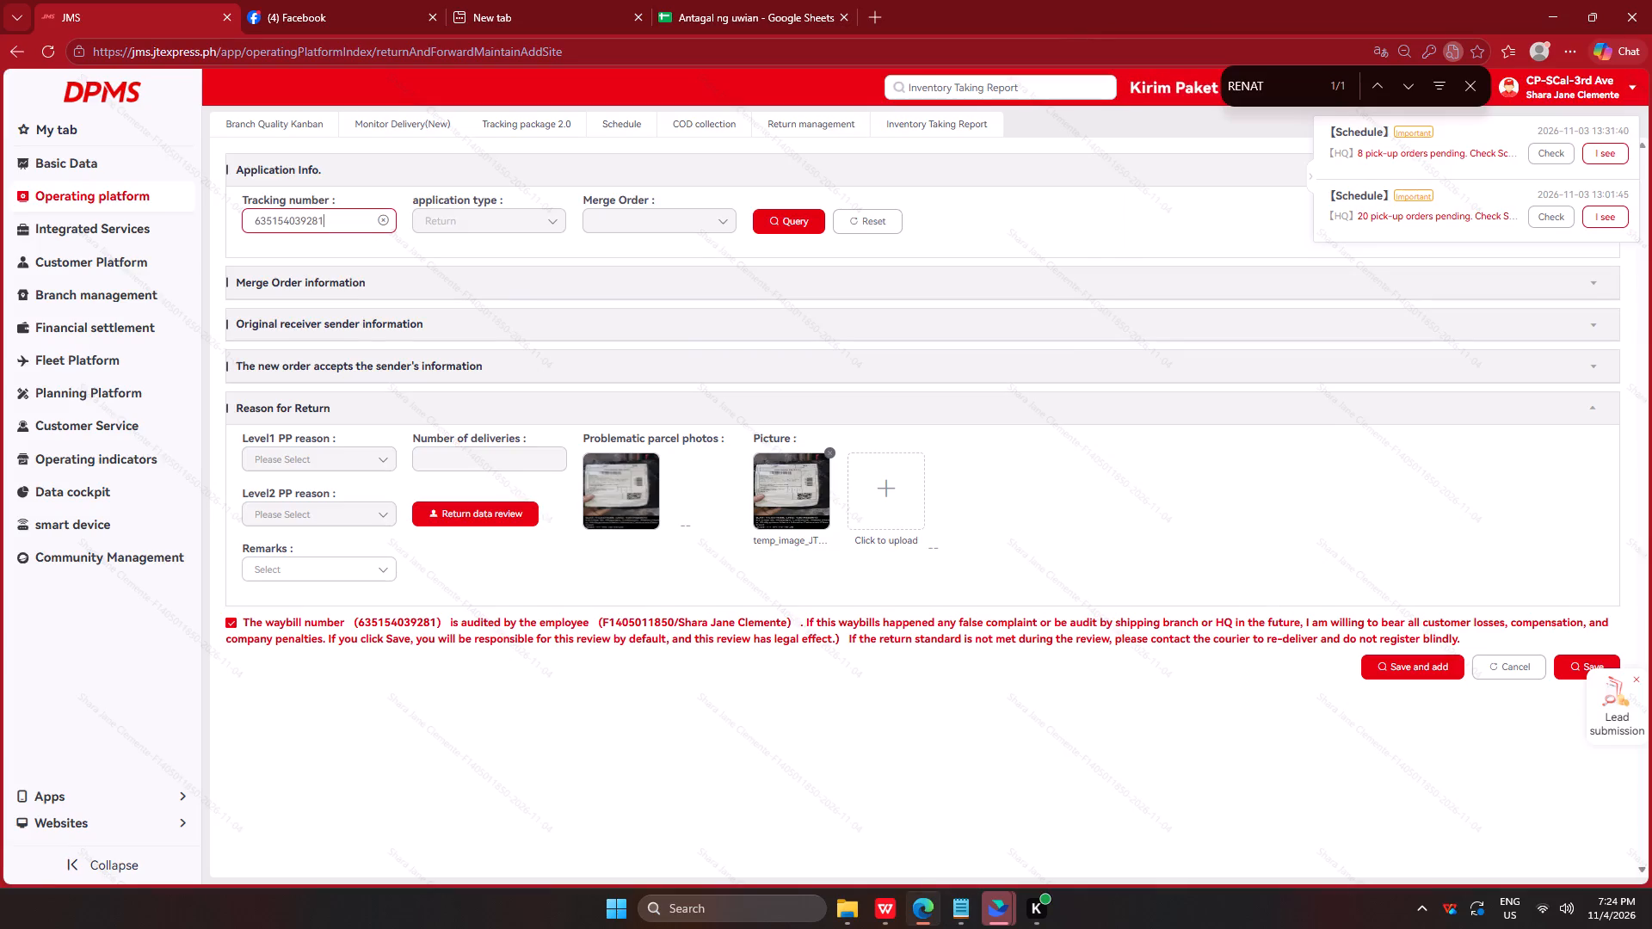
{"action": "double_click", "coordinate": [780, 206]}
{"action": "left_click", "coordinate": [785, 218]}
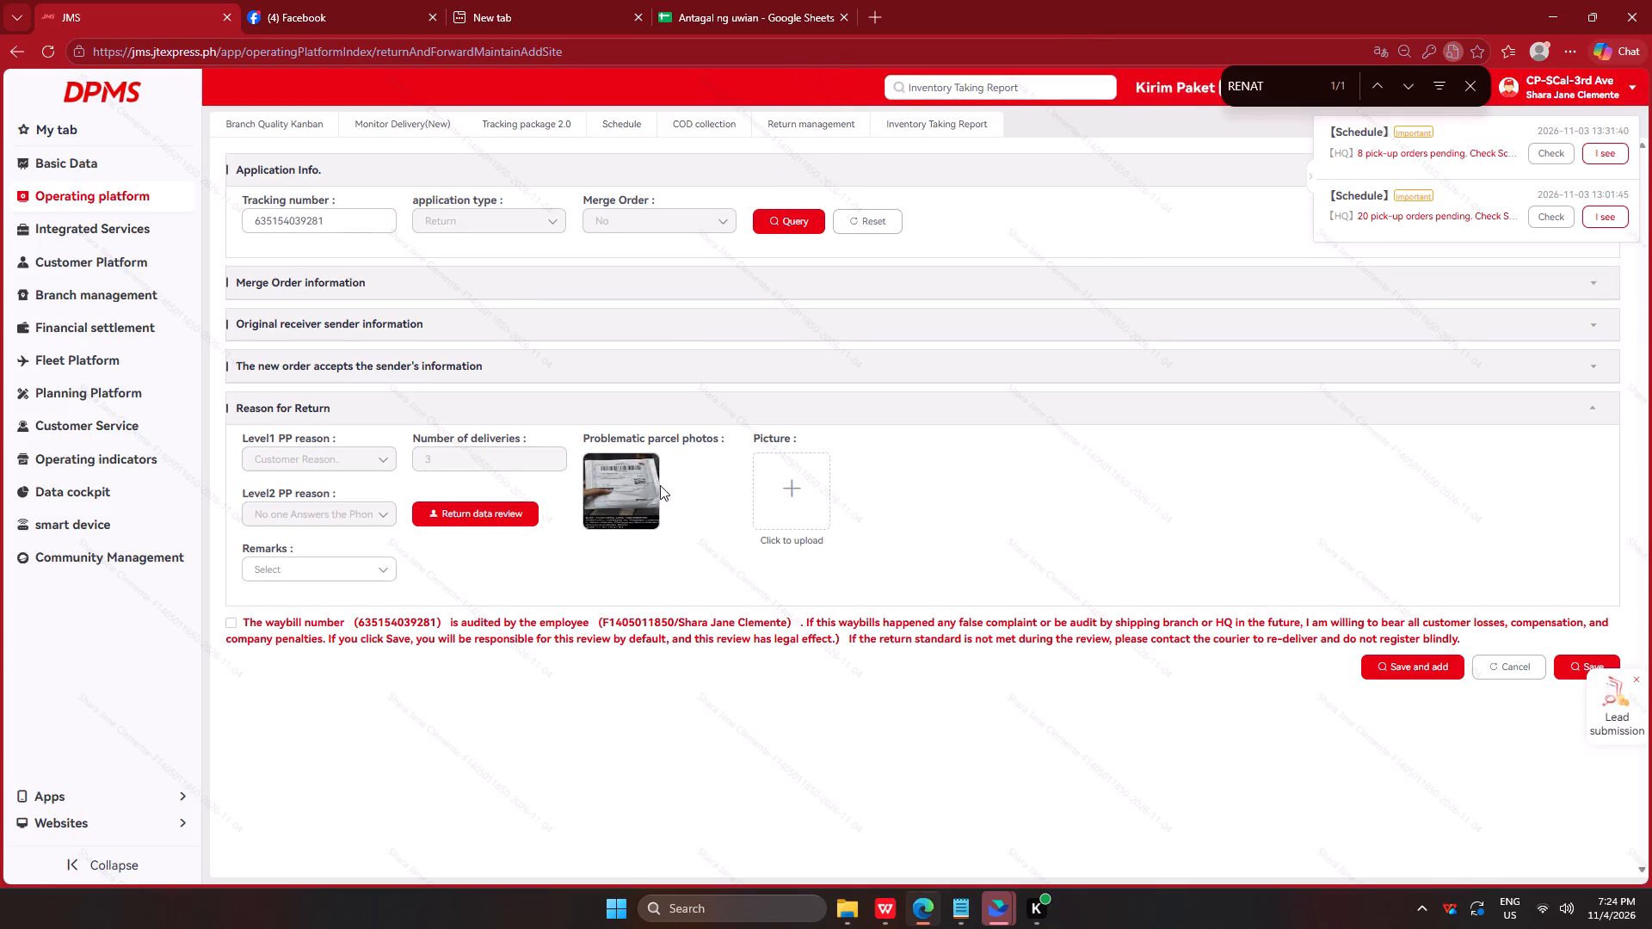
{"action": "left_click", "coordinate": [619, 522]}
{"action": "right_click", "coordinate": [644, 428]}
{"action": "left_click", "coordinate": [687, 483]}
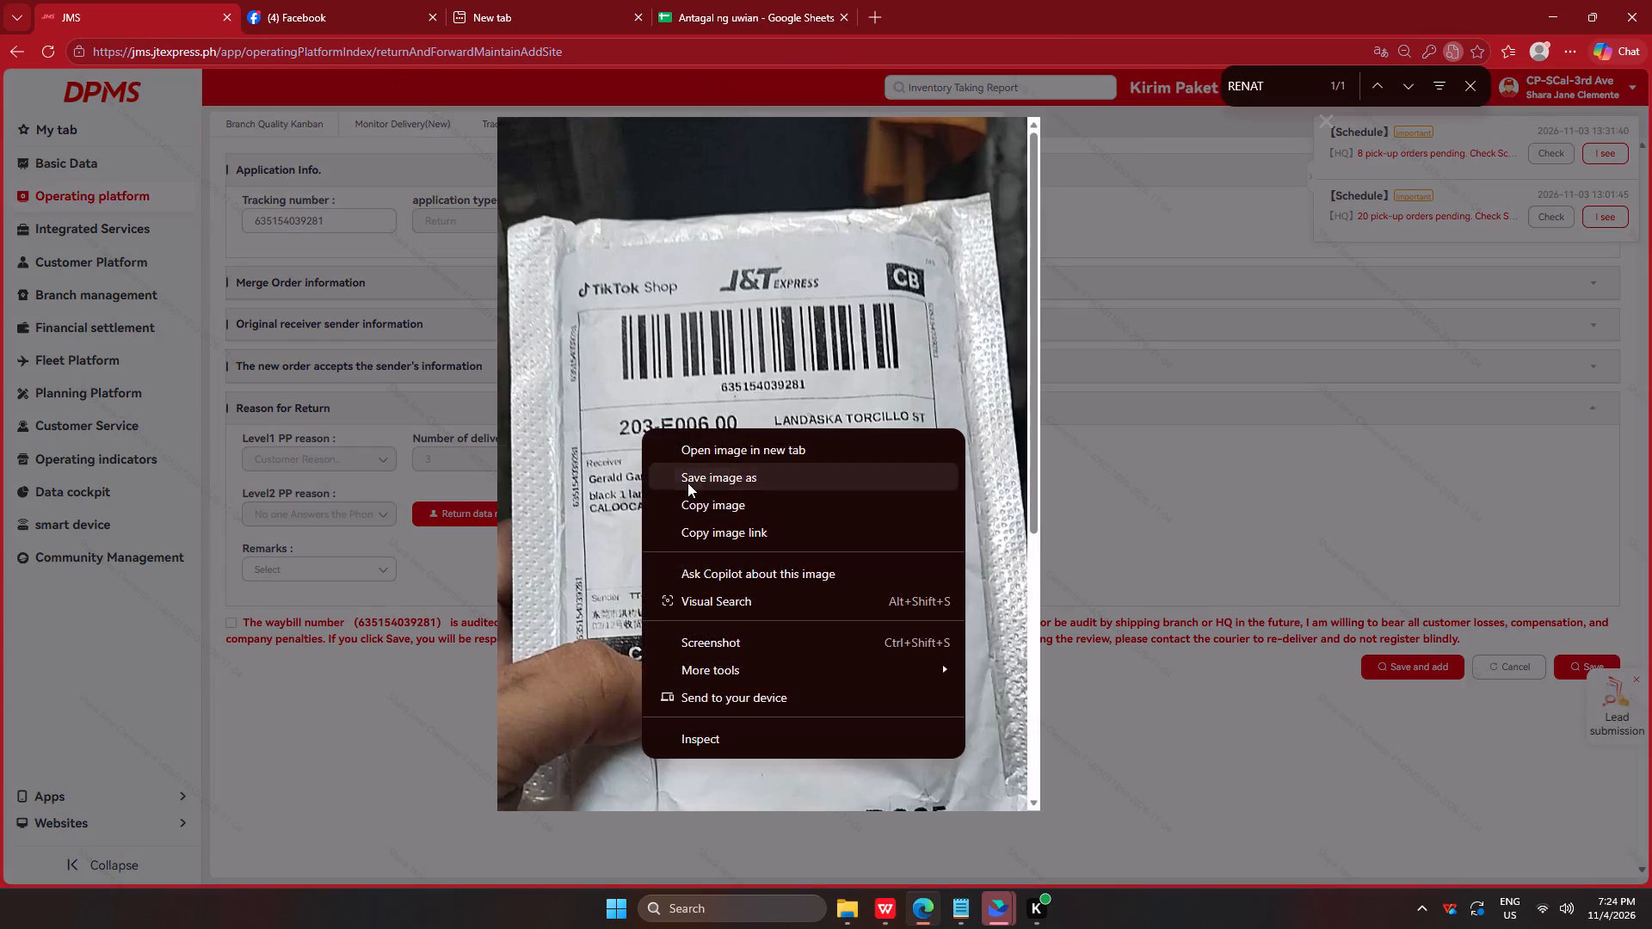
{"action": "left_click", "coordinate": [671, 562]}
{"action": "left_click", "coordinate": [663, 572]}
{"action": "left_click", "coordinate": [439, 556]}
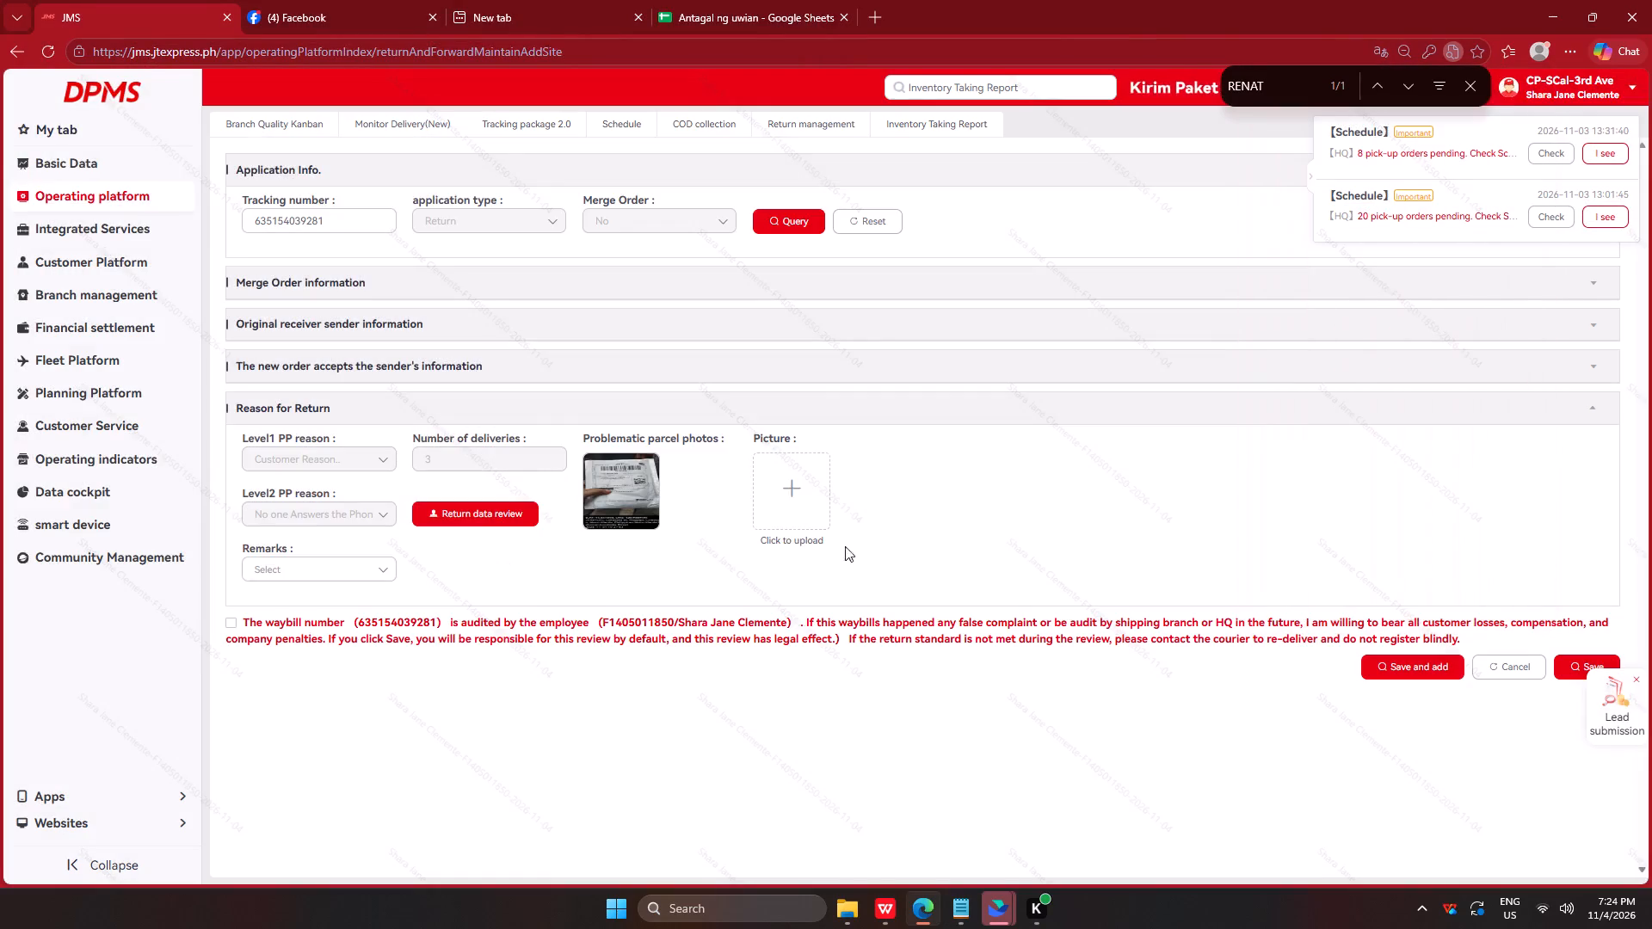
{"action": "left_click", "coordinate": [790, 516]}
{"action": "double_click", "coordinate": [213, 195]}
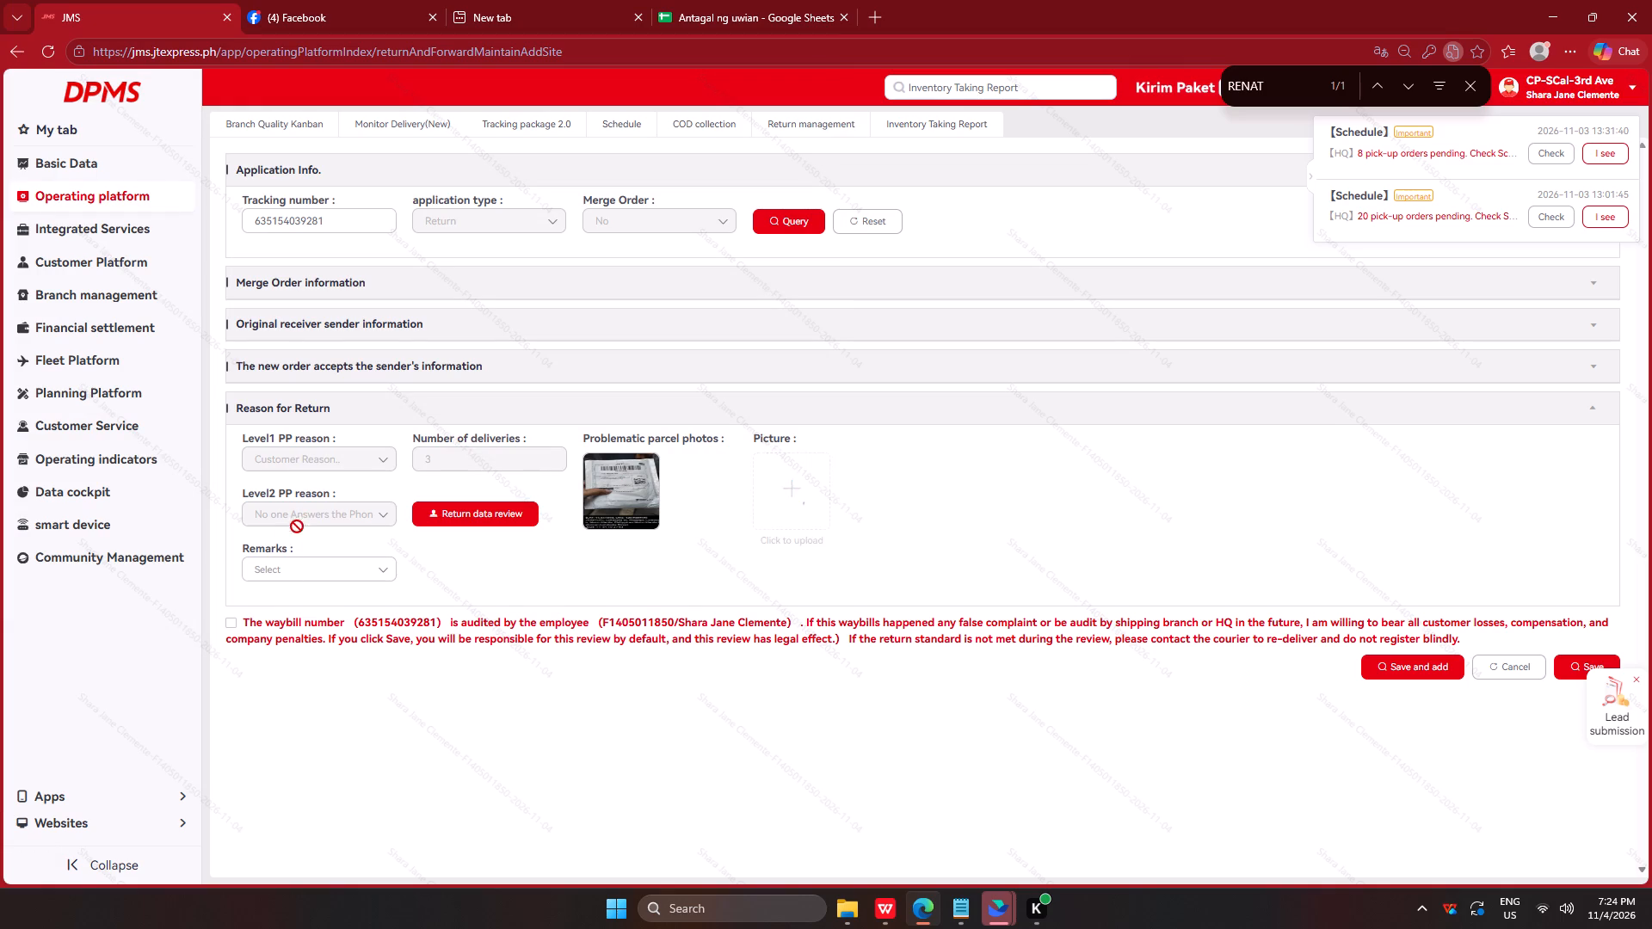
{"action": "left_click", "coordinate": [297, 580]}
{"action": "left_click", "coordinate": [347, 638]}
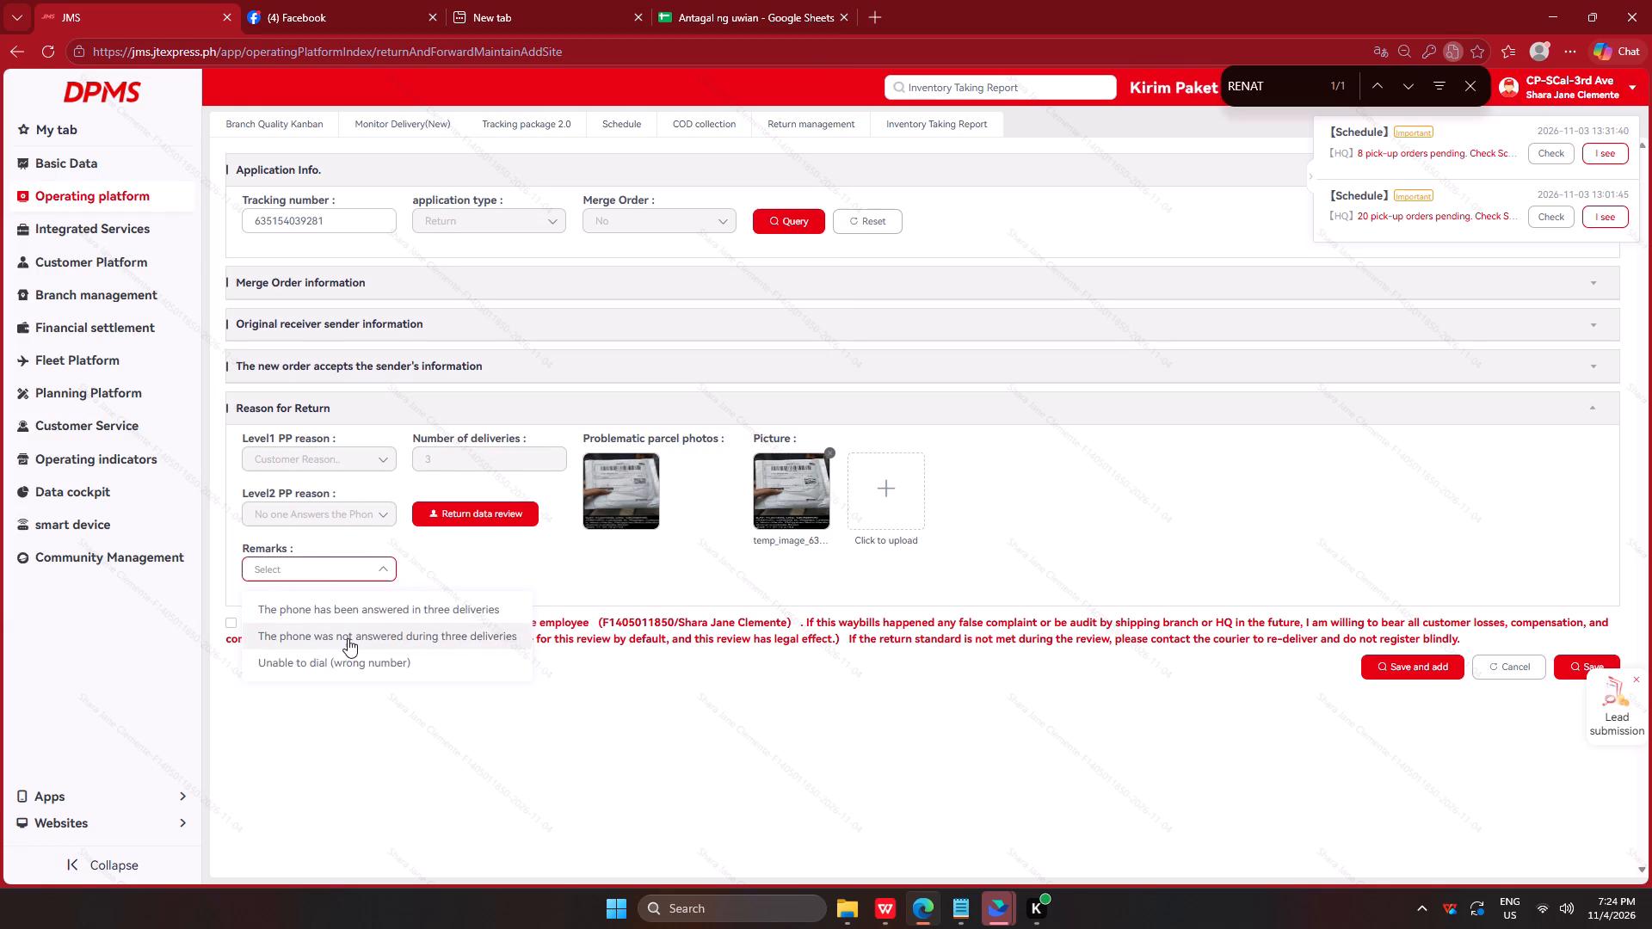
{"action": "left_click", "coordinate": [228, 624]}
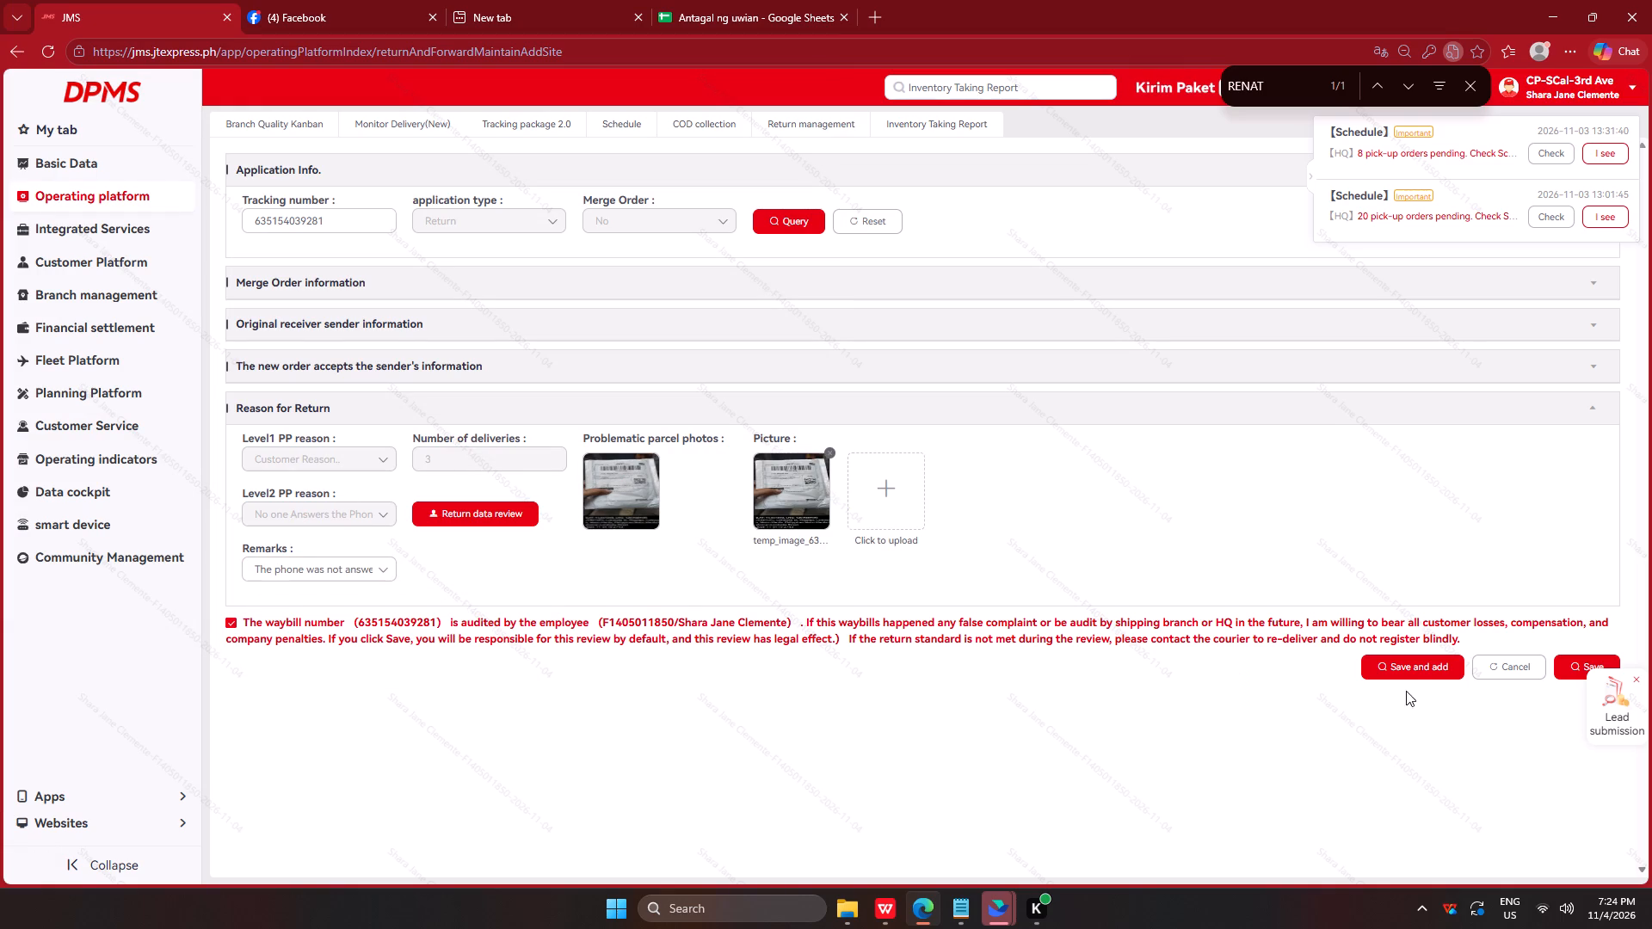
{"action": "left_click", "coordinate": [1409, 674]}
{"action": "key", "text": "alt+Tab"}
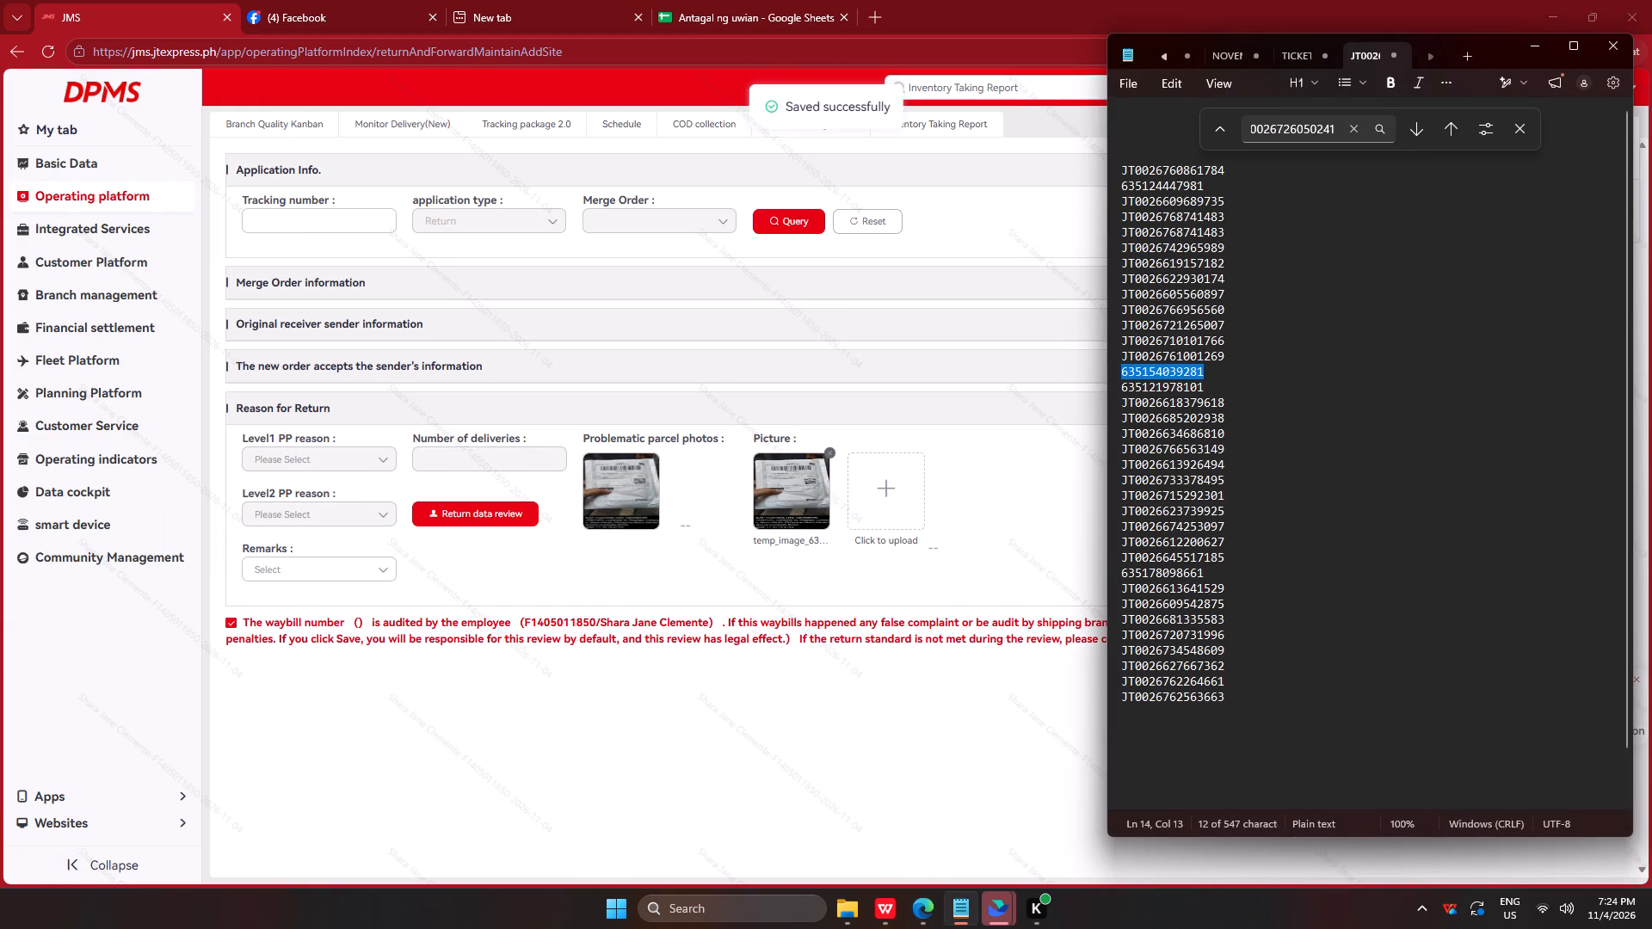
{"action": "left_click", "coordinate": [1143, 389]}
{"action": "double_click", "coordinate": [1144, 388]}
{"action": "key", "text": "ctrl+c"}
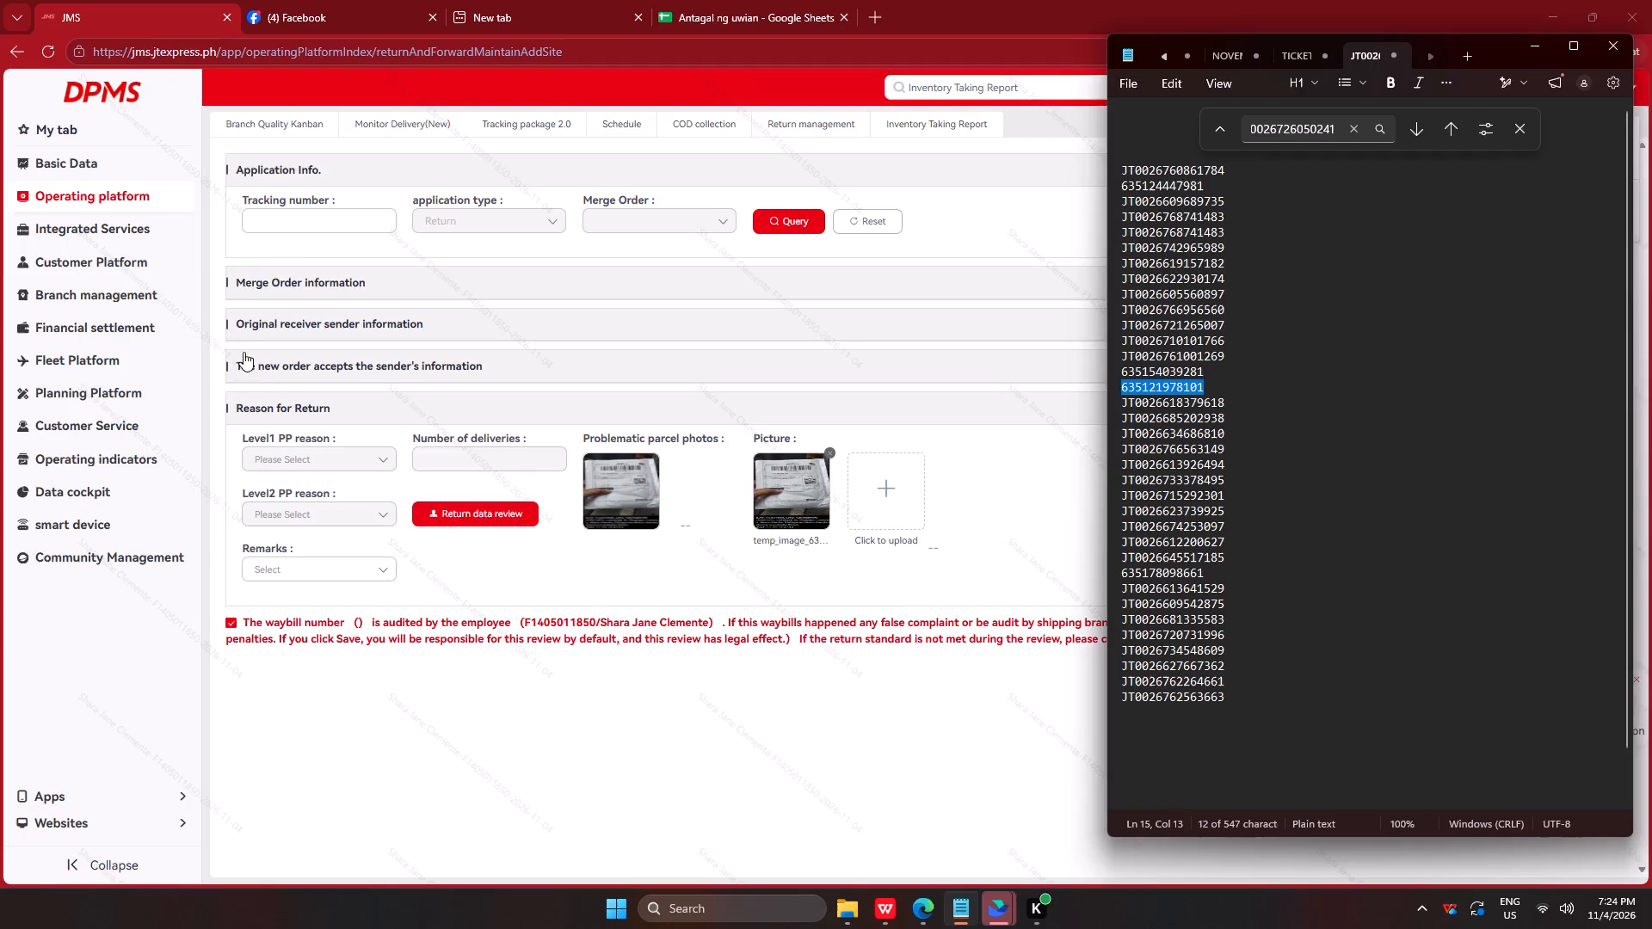
{"action": "left_click", "coordinate": [302, 220]}
{"action": "key", "text": "ctrl+v"}
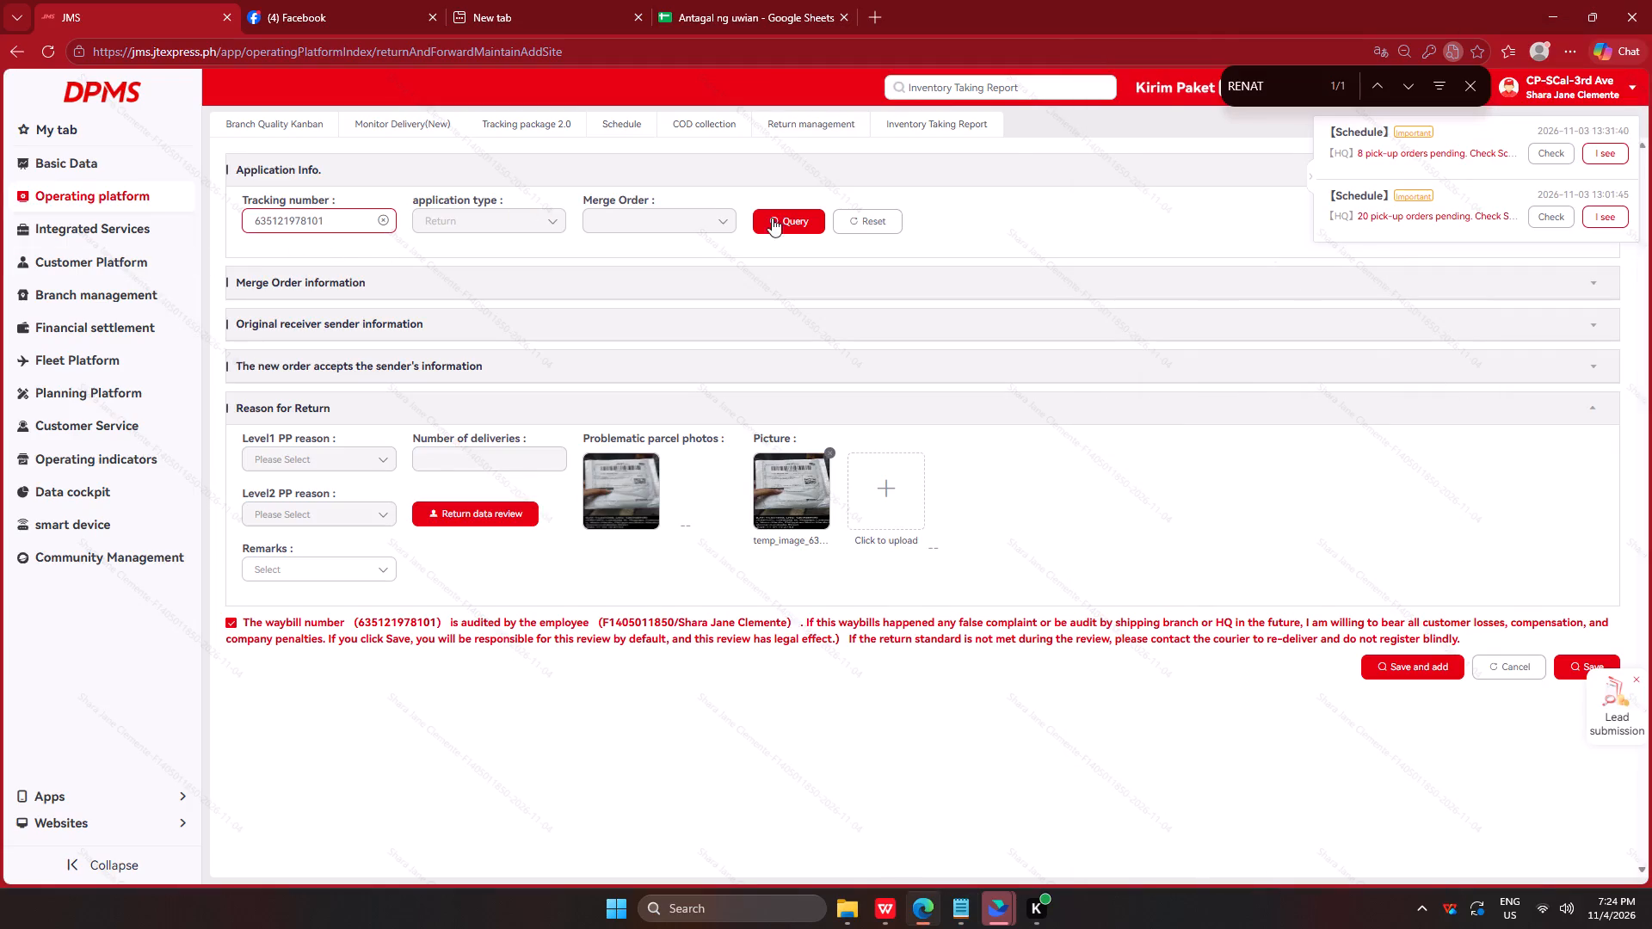
{"action": "left_click", "coordinate": [778, 216]}
{"action": "left_click", "coordinate": [623, 517]}
{"action": "right_click", "coordinate": [619, 421]}
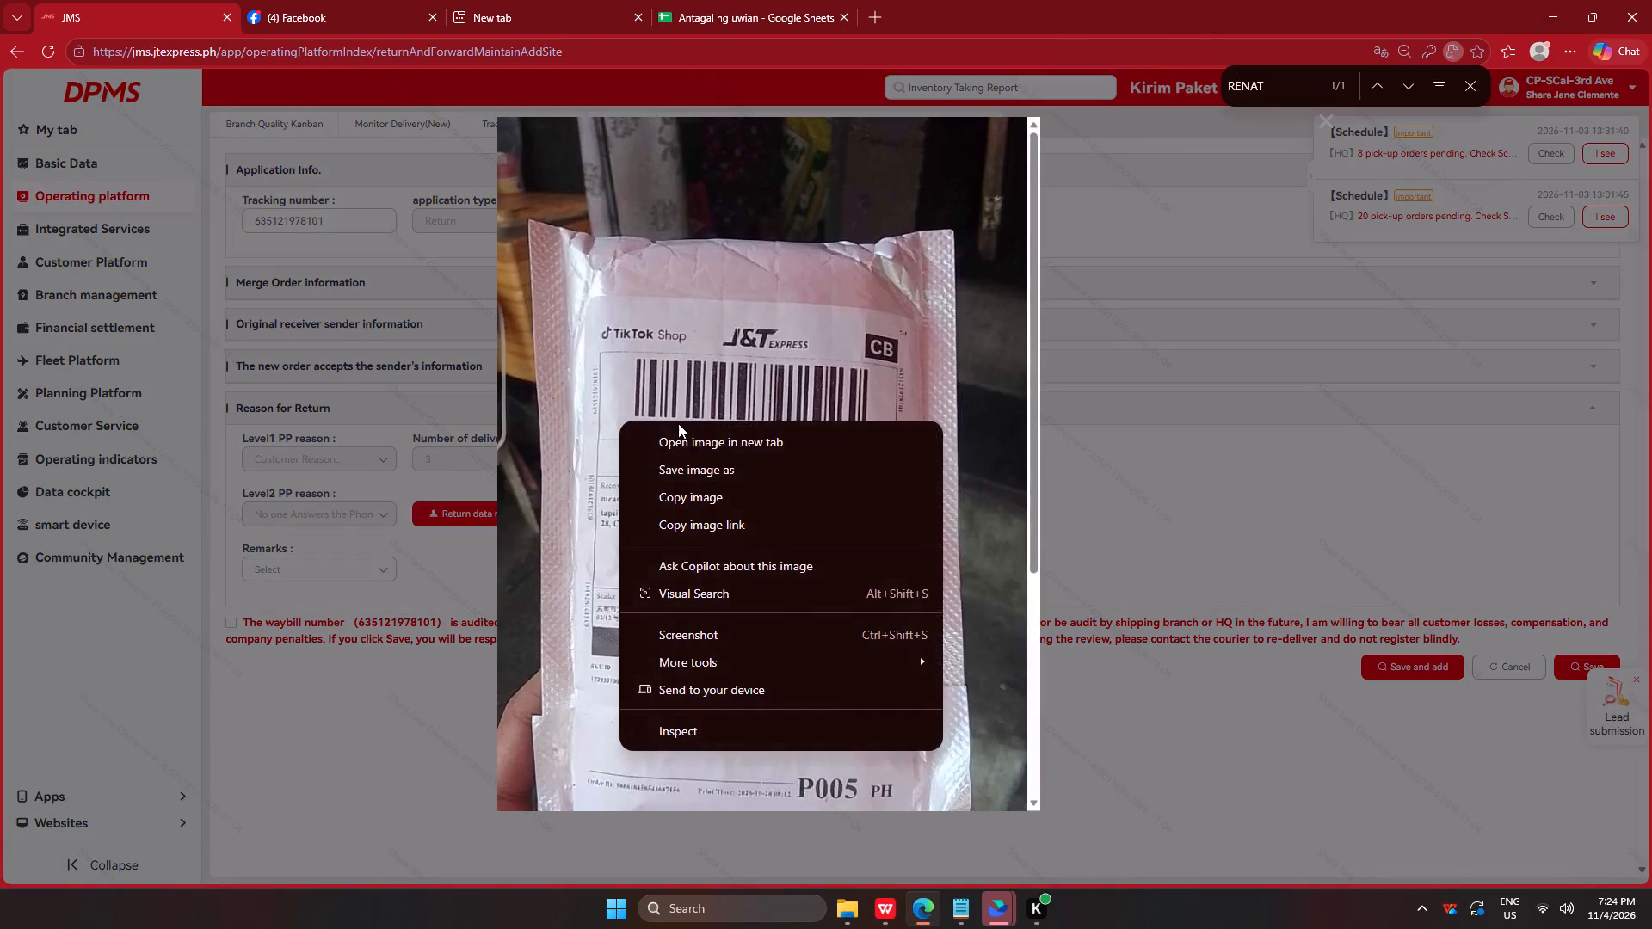
{"action": "left_click", "coordinate": [685, 456]}
{"action": "left_click", "coordinate": [670, 572]}
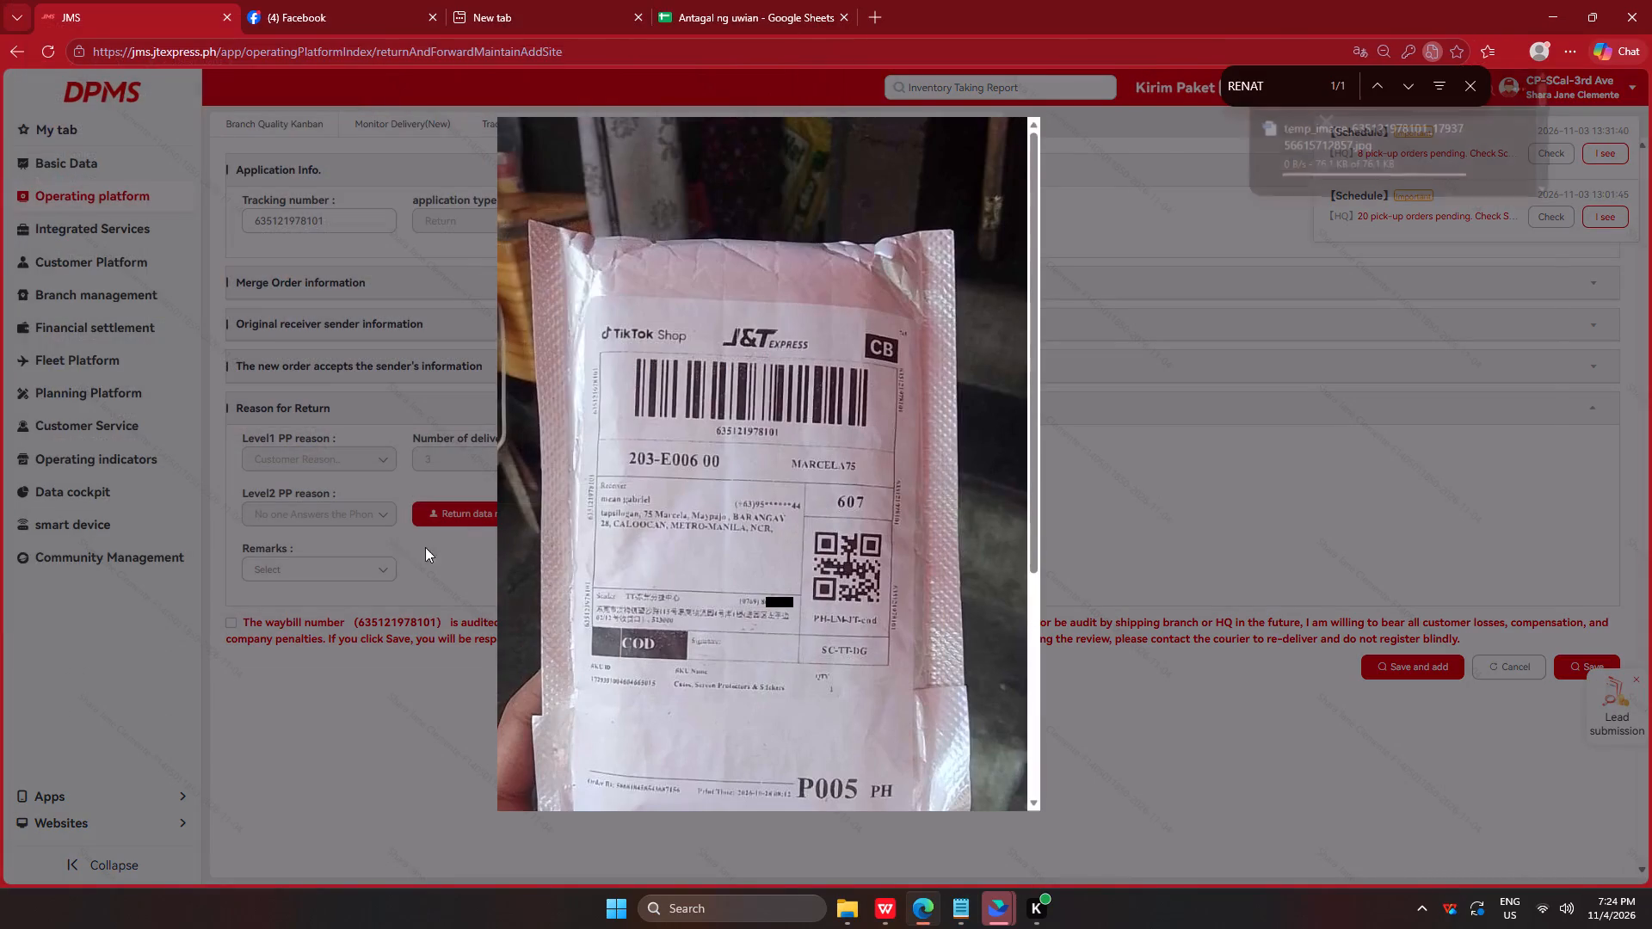
{"action": "left_click", "coordinate": [419, 544]}
{"action": "left_click", "coordinate": [804, 509]}
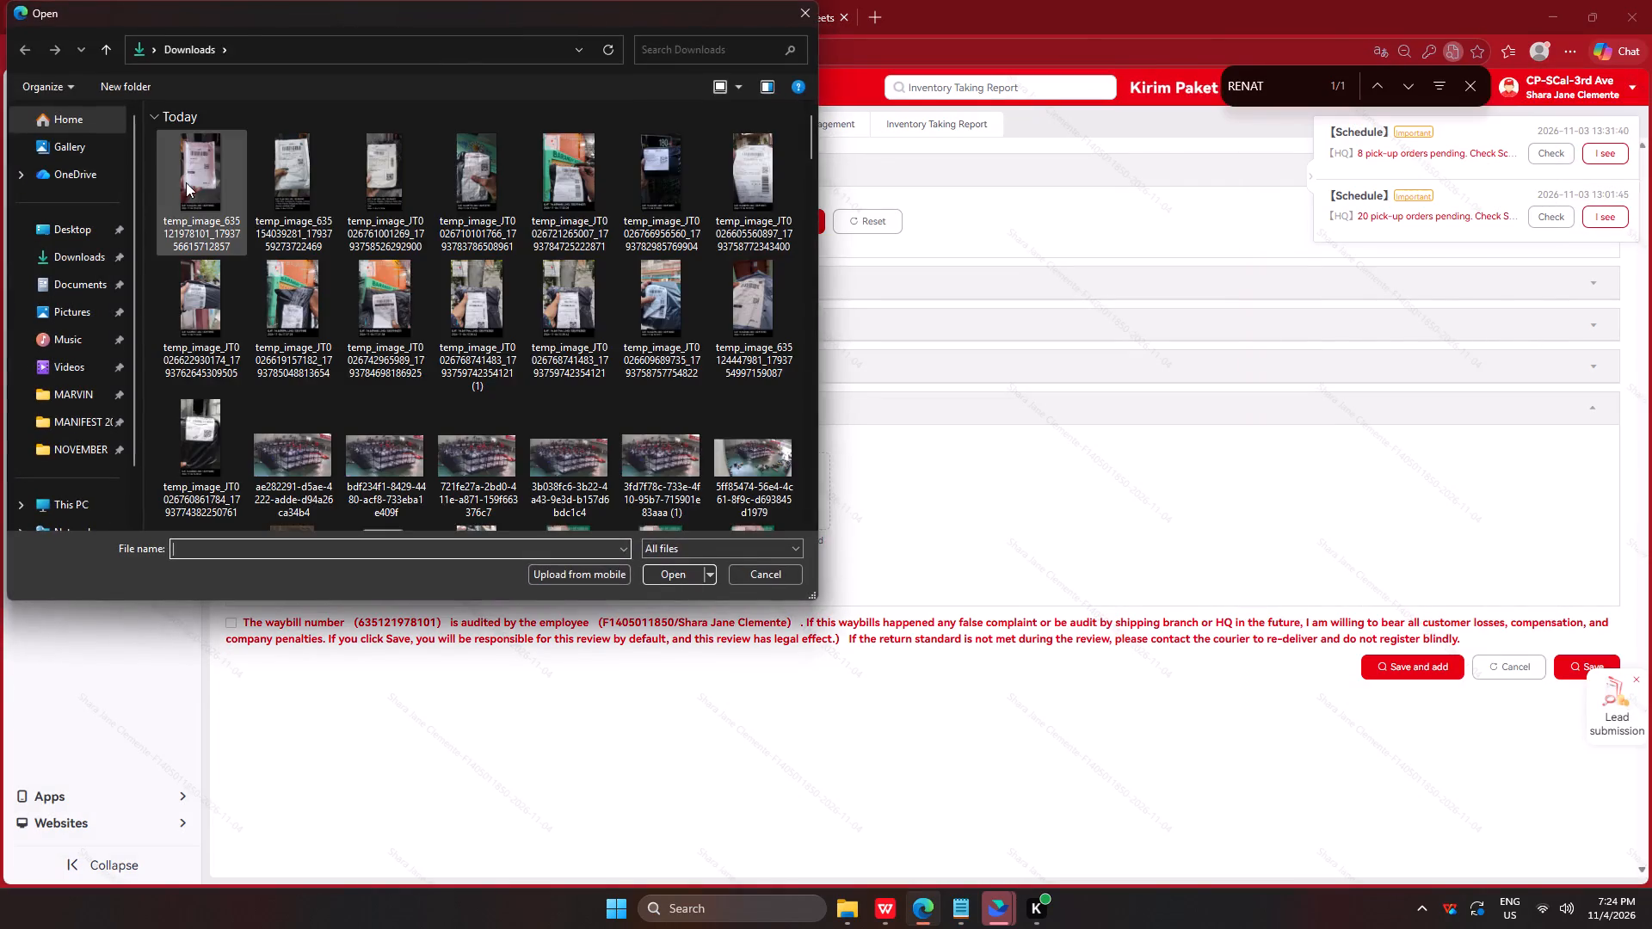
{"action": "double_click", "coordinate": [188, 181]}
{"action": "left_click", "coordinate": [297, 569]}
{"action": "left_click", "coordinate": [336, 640]}
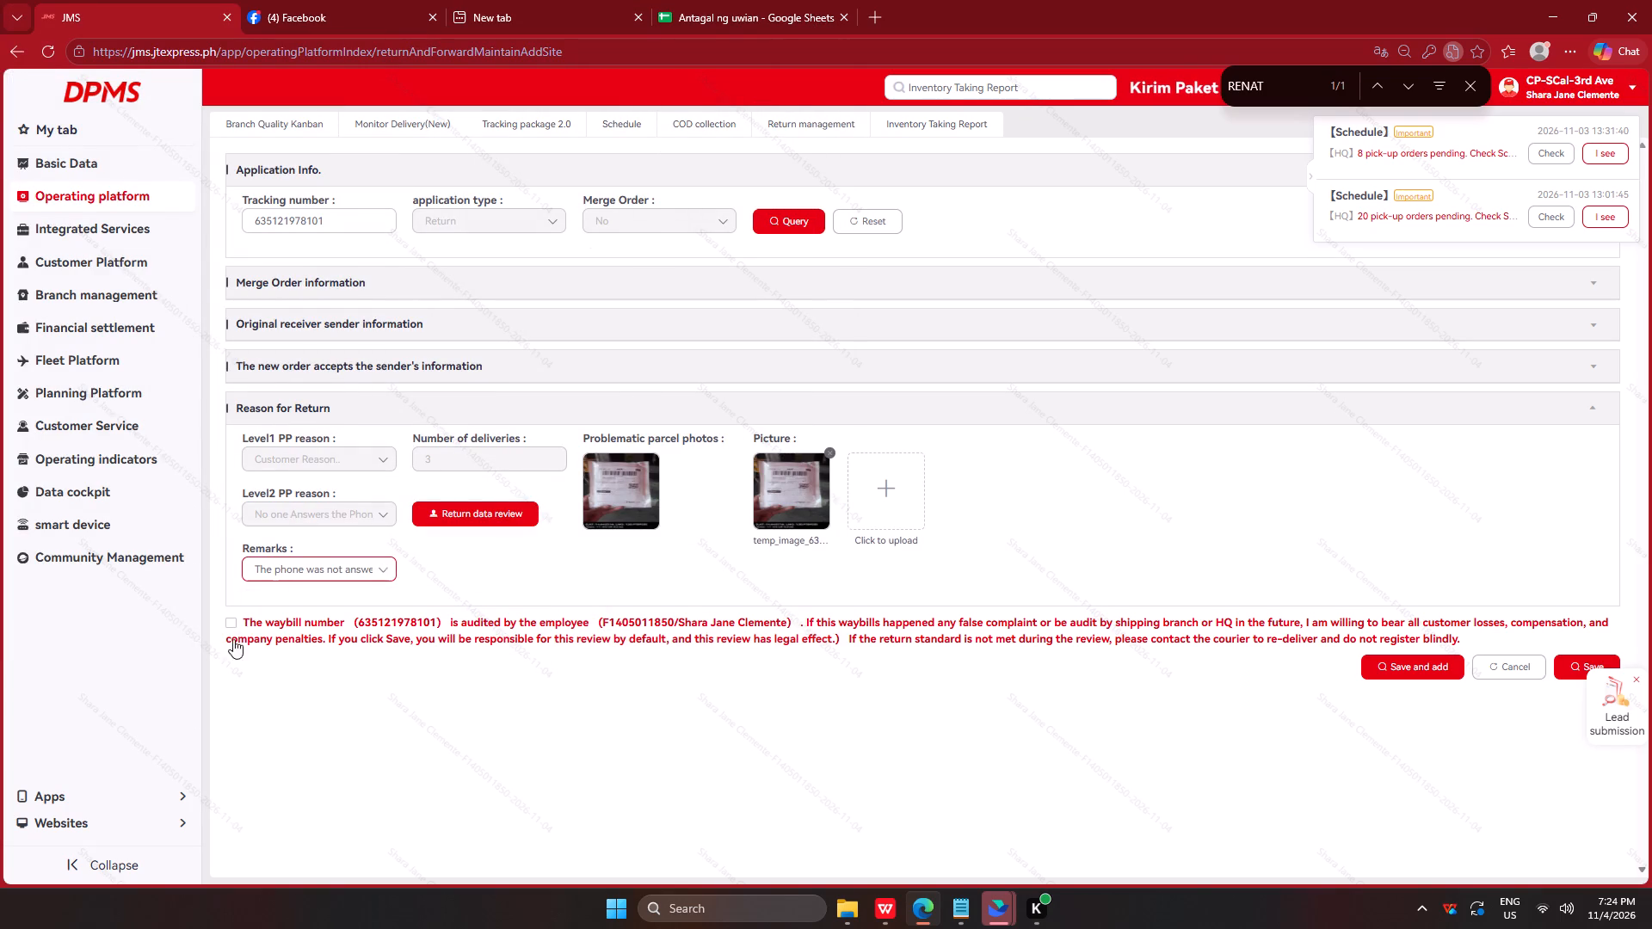
{"action": "left_click", "coordinate": [227, 624]}
{"action": "left_click", "coordinate": [1416, 658]}
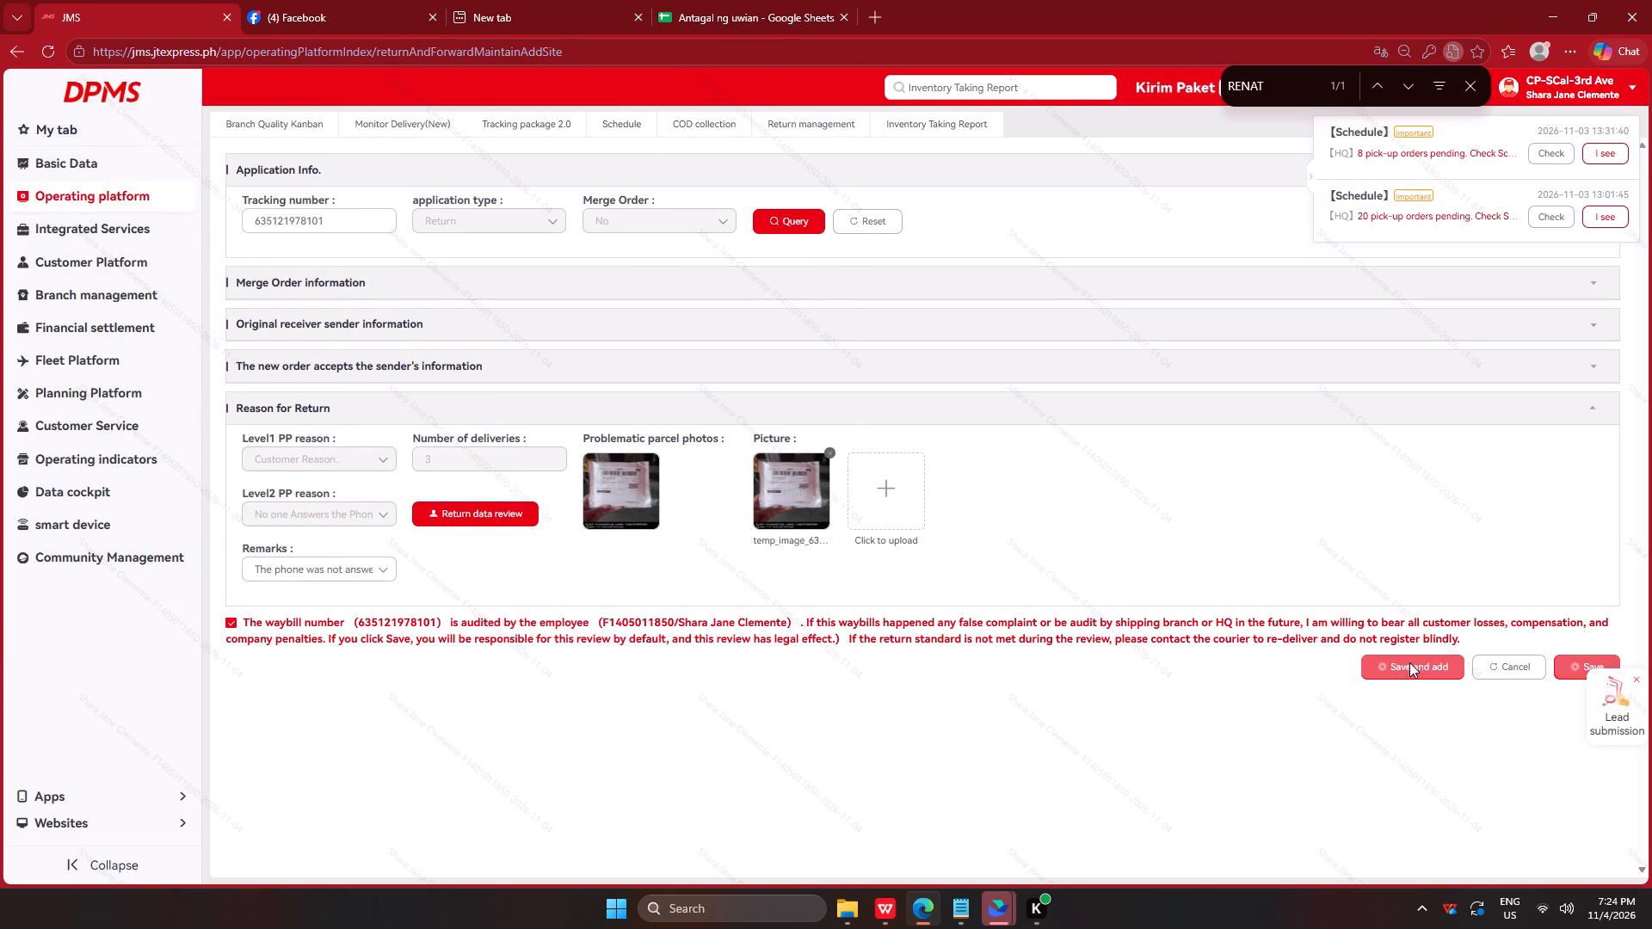
{"action": "key", "text": "alt+Tab"}
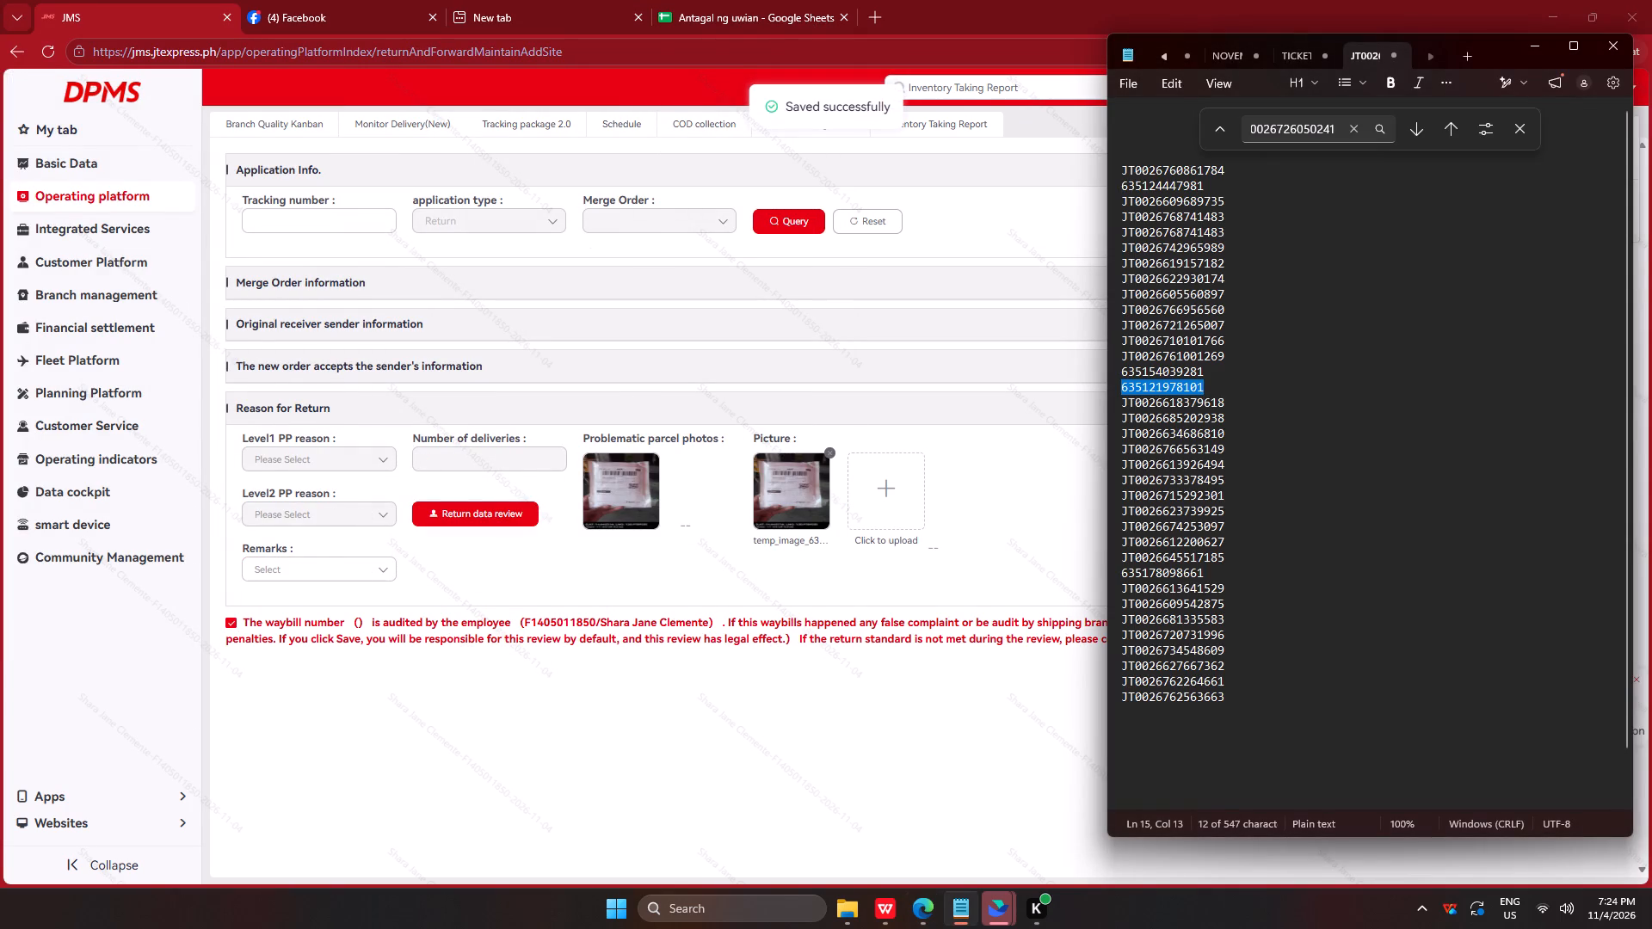
{"action": "double_click", "coordinate": [1208, 403]}
{"action": "key", "text": "ctrl+c"}
{"action": "key", "text": "ctrl+c"}
{"action": "key", "text": "ctrl+c"}
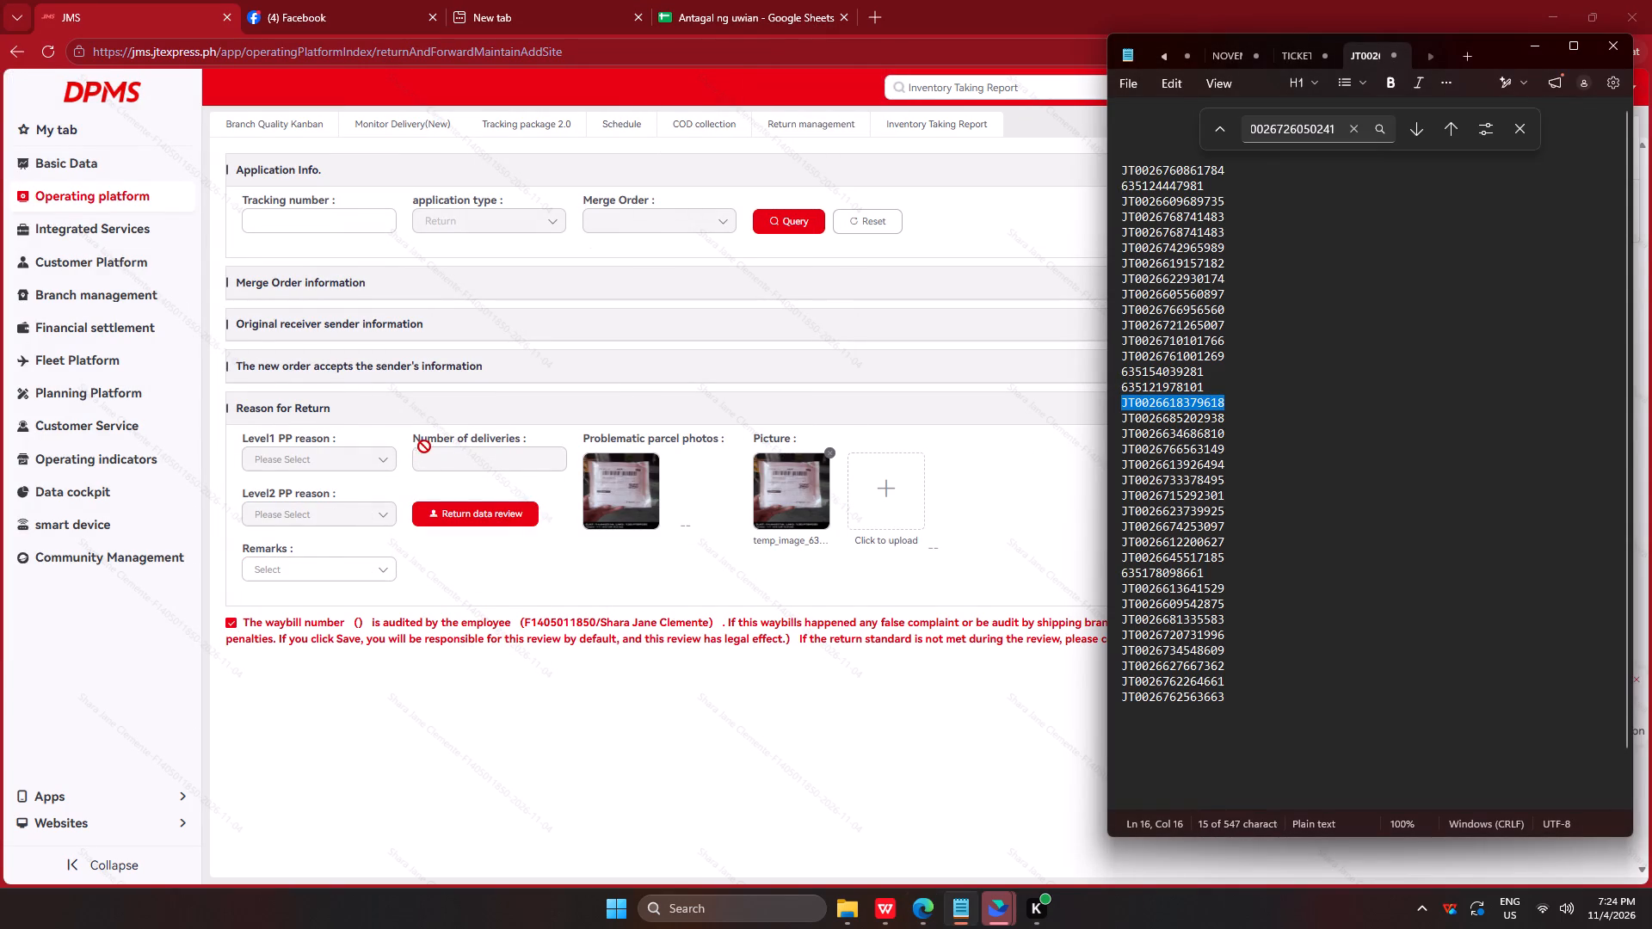
{"action": "key", "text": "ctrl+c"}
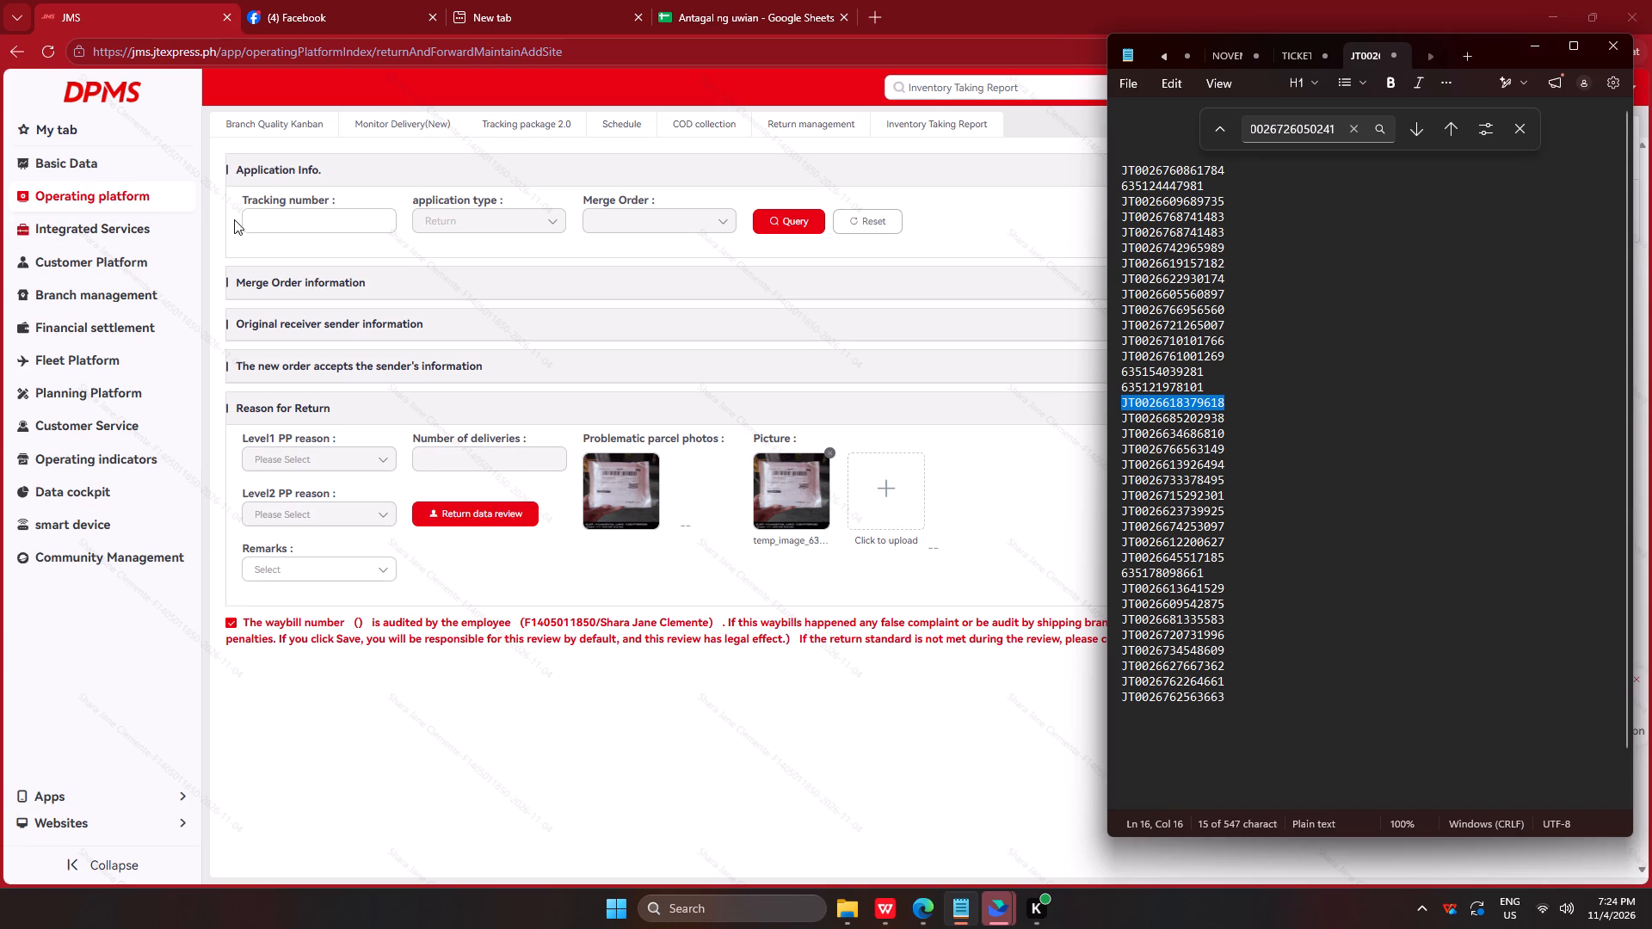
{"action": "left_click", "coordinate": [266, 196]}
{"action": "left_click", "coordinate": [270, 213]}
{"action": "key", "text": "ctrl+v"}
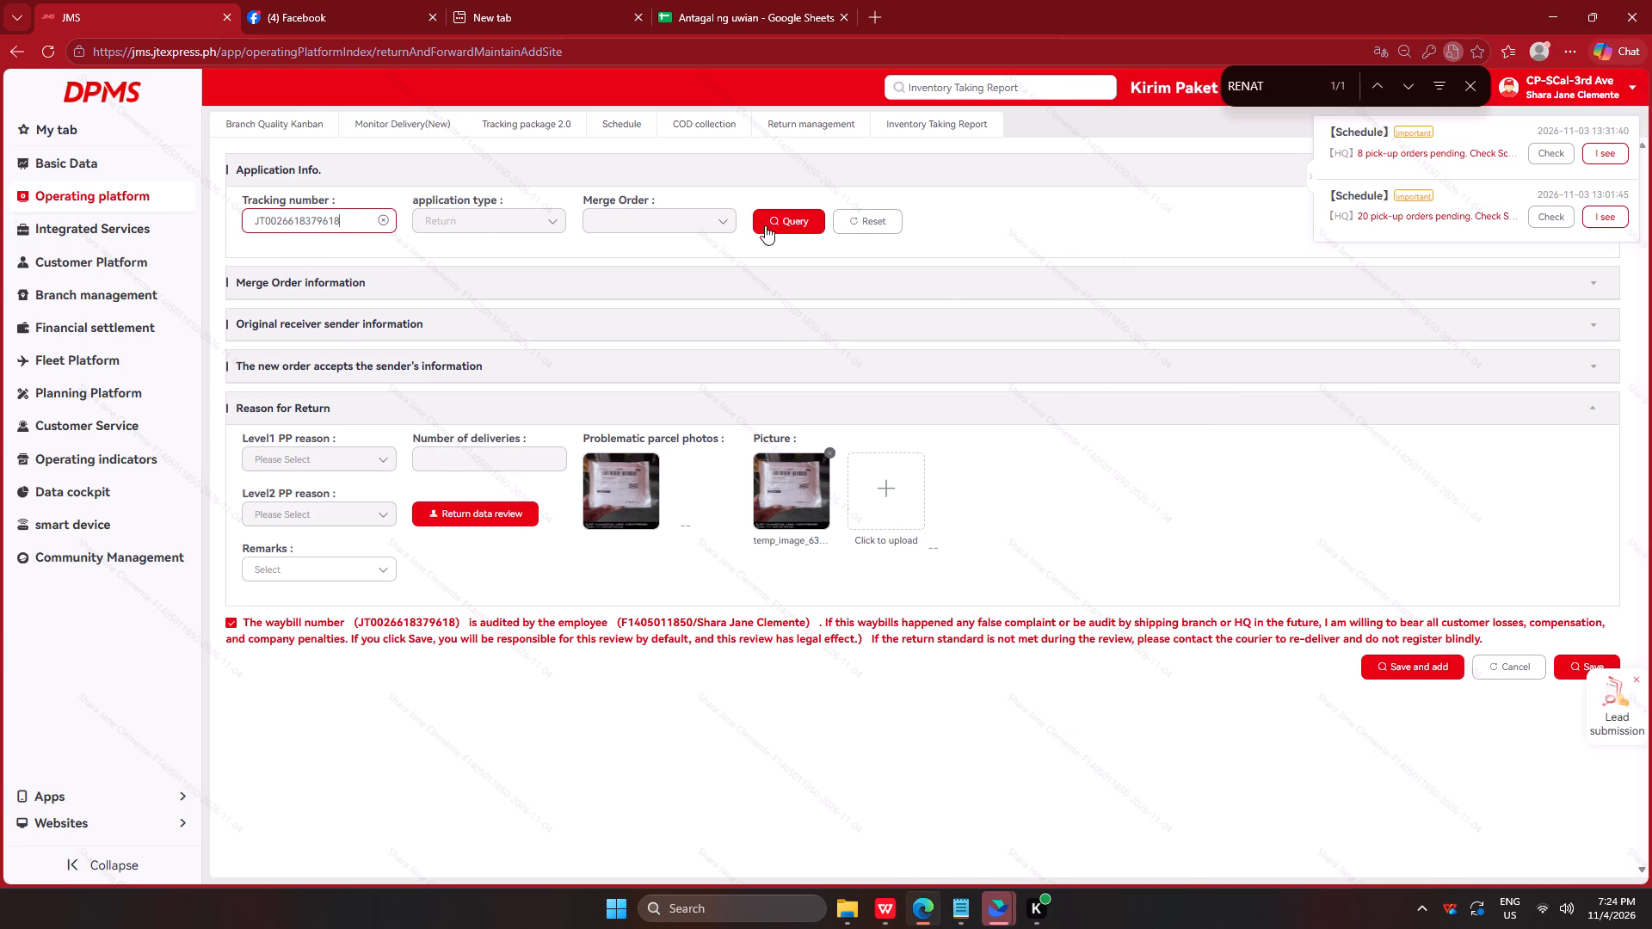
{"action": "left_click", "coordinate": [788, 218]}
{"action": "left_click", "coordinate": [630, 515]}
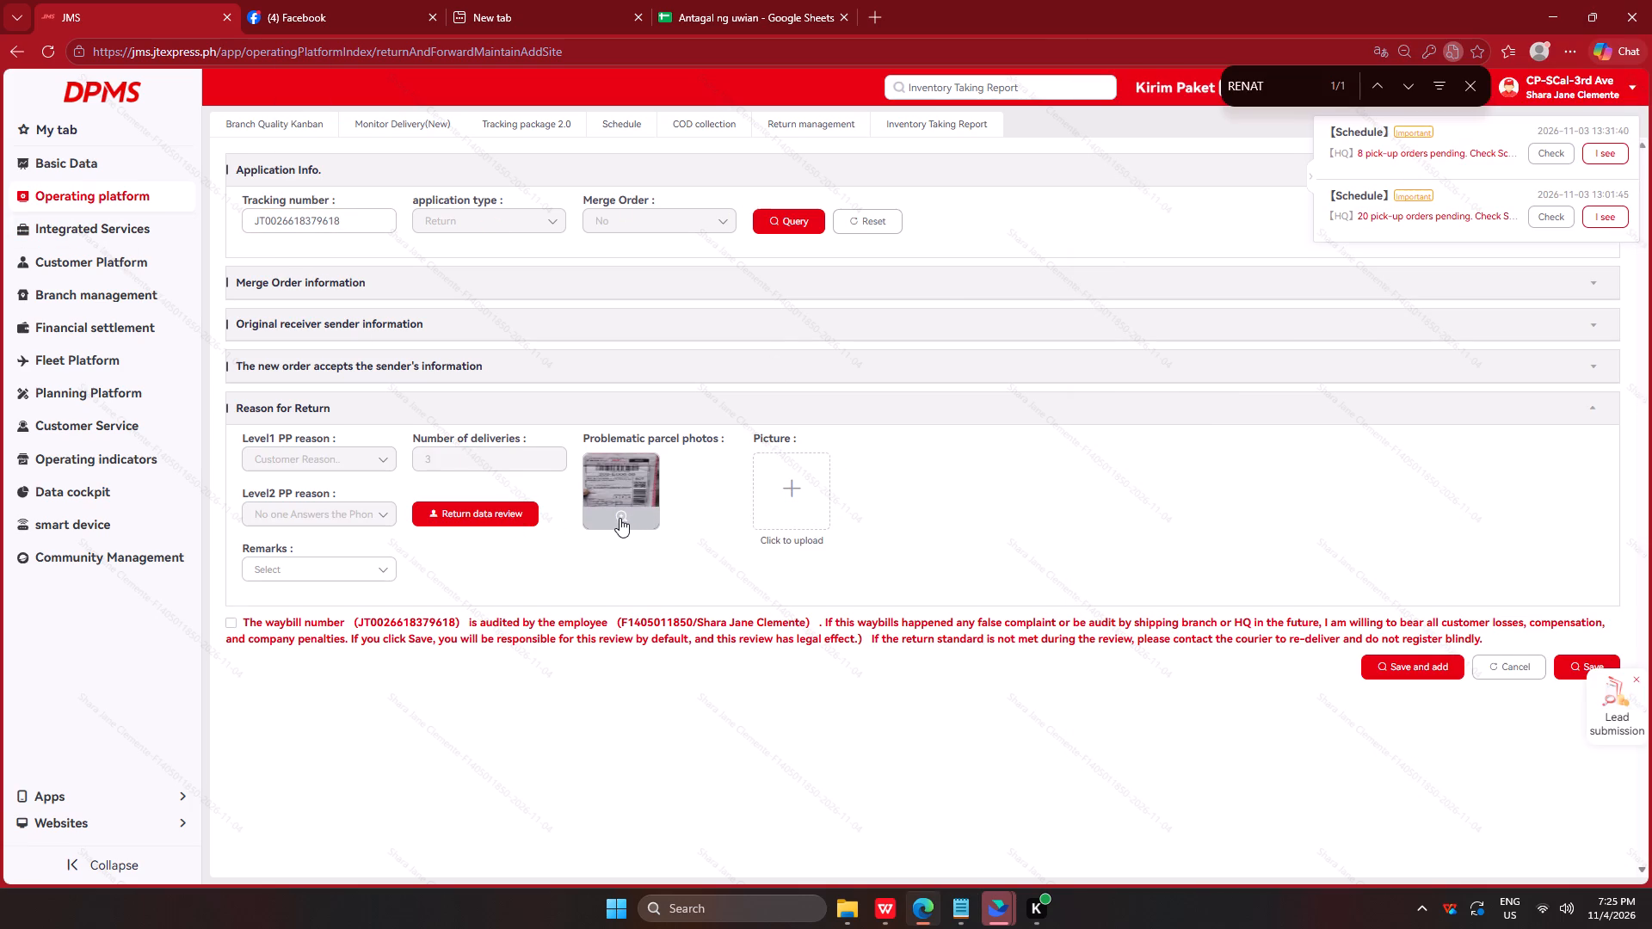
{"action": "left_click", "coordinate": [612, 518]}
{"action": "left_click", "coordinate": [618, 520]}
{"action": "right_click", "coordinate": [574, 298]}
{"action": "left_click", "coordinate": [685, 347]}
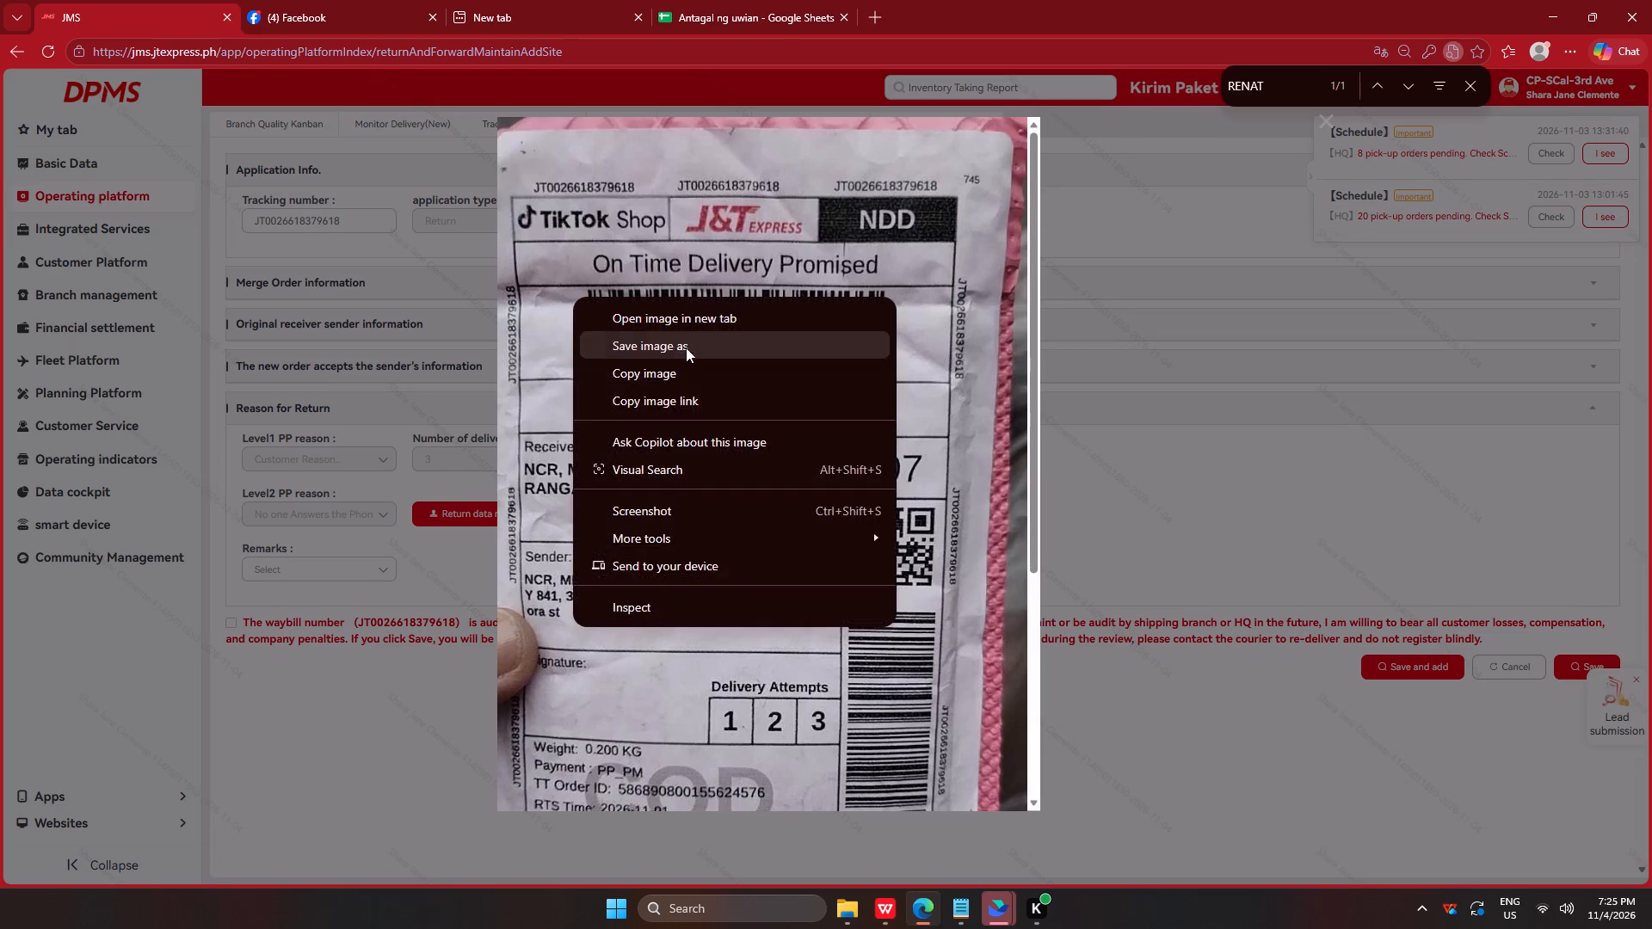
{"action": "left_click", "coordinate": [669, 569]}
{"action": "left_click", "coordinate": [444, 555]}
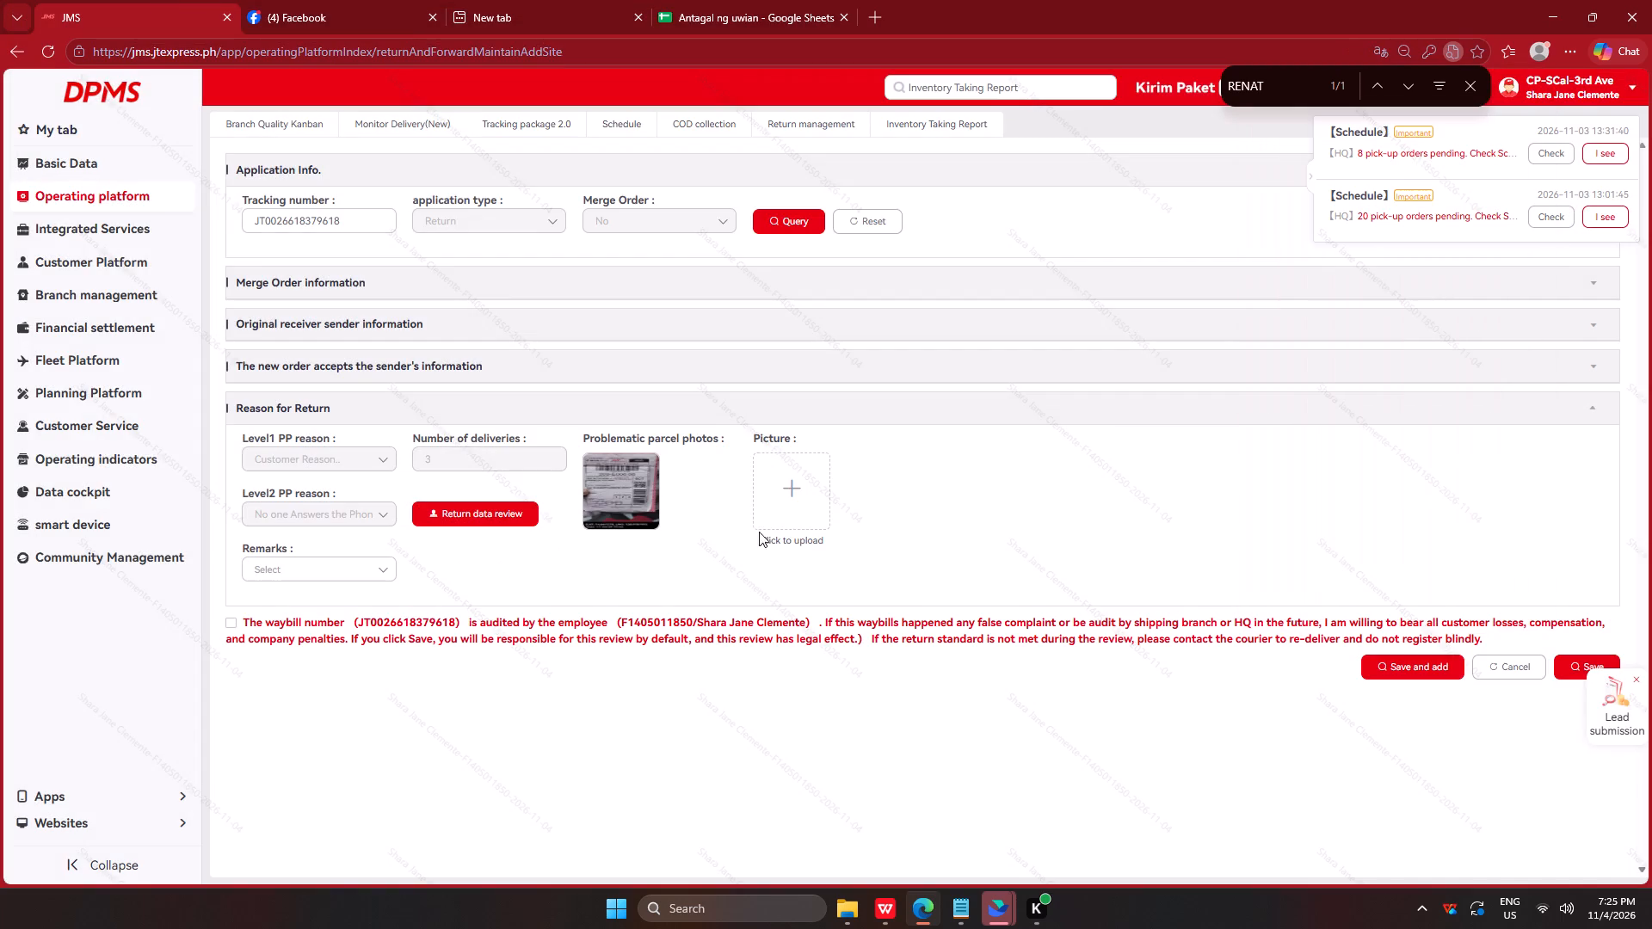
{"action": "left_click", "coordinate": [792, 521]}
{"action": "double_click", "coordinate": [230, 212]}
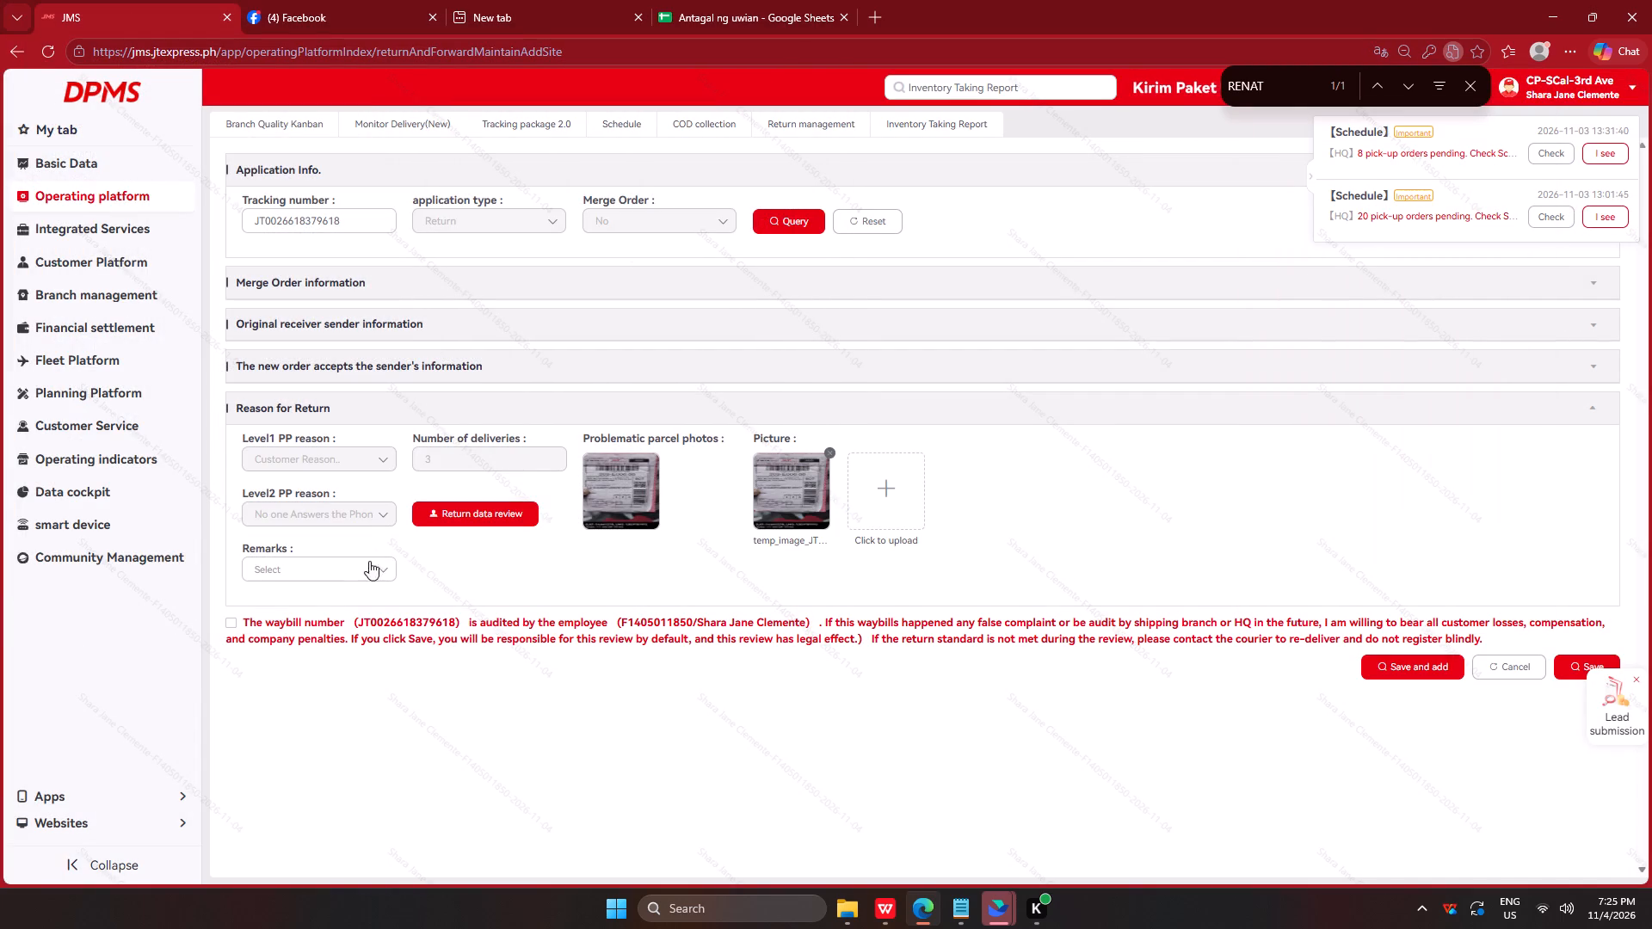
{"action": "left_click", "coordinate": [358, 565]}
{"action": "left_click", "coordinate": [370, 631]}
{"action": "left_click", "coordinate": [236, 627]}
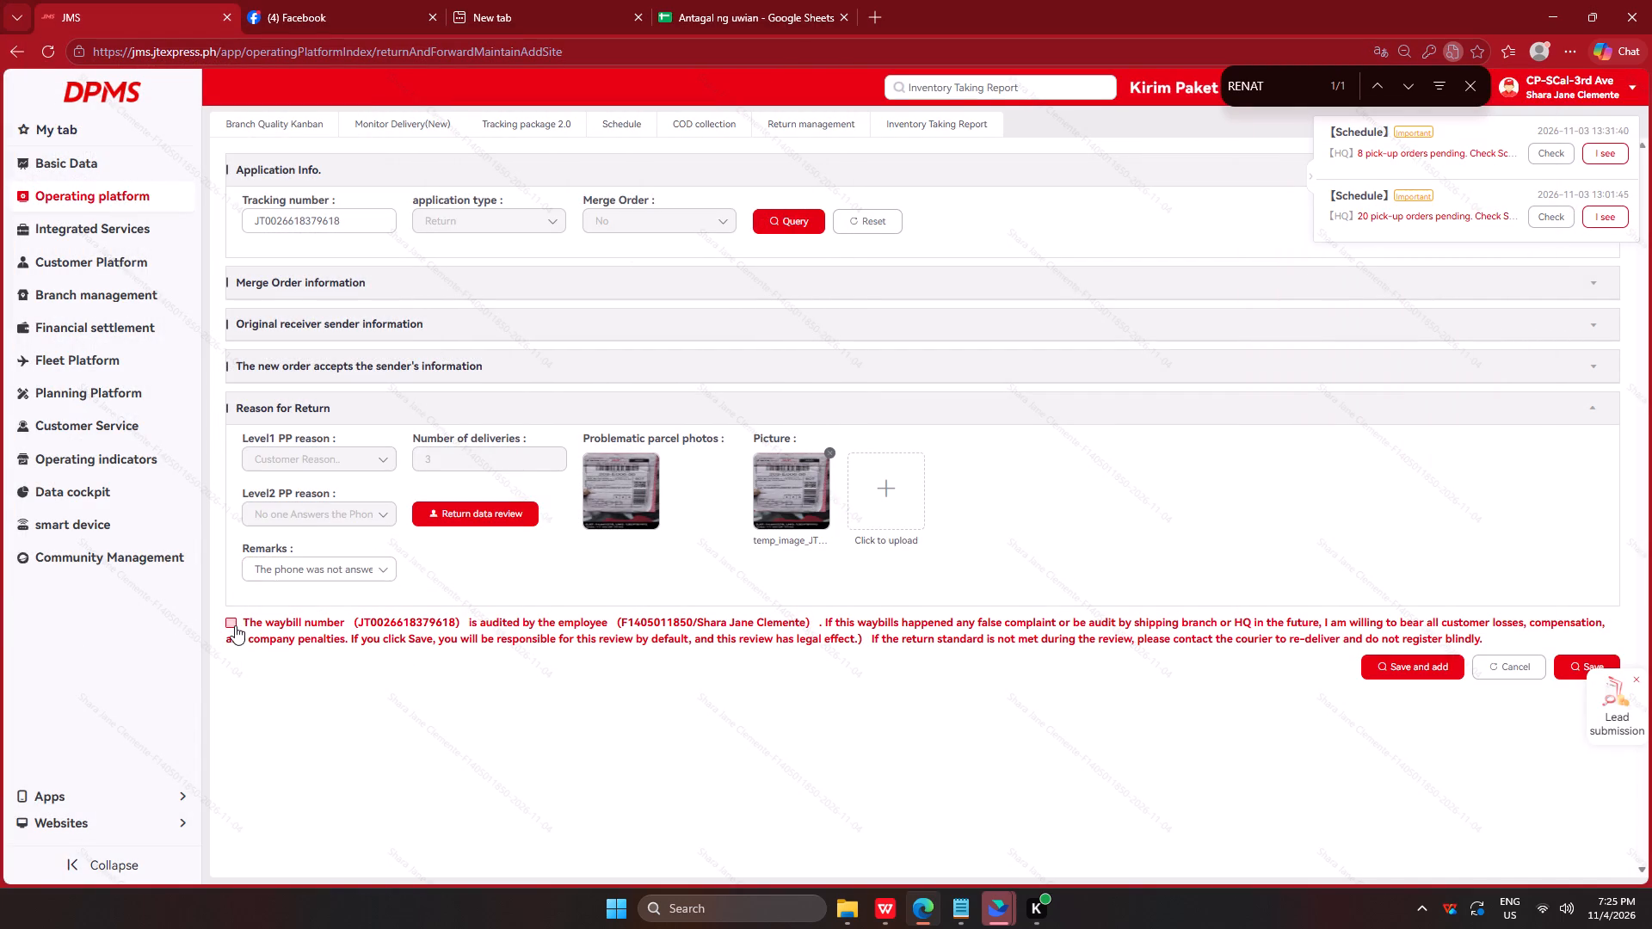
{"action": "left_click", "coordinate": [1391, 676]}
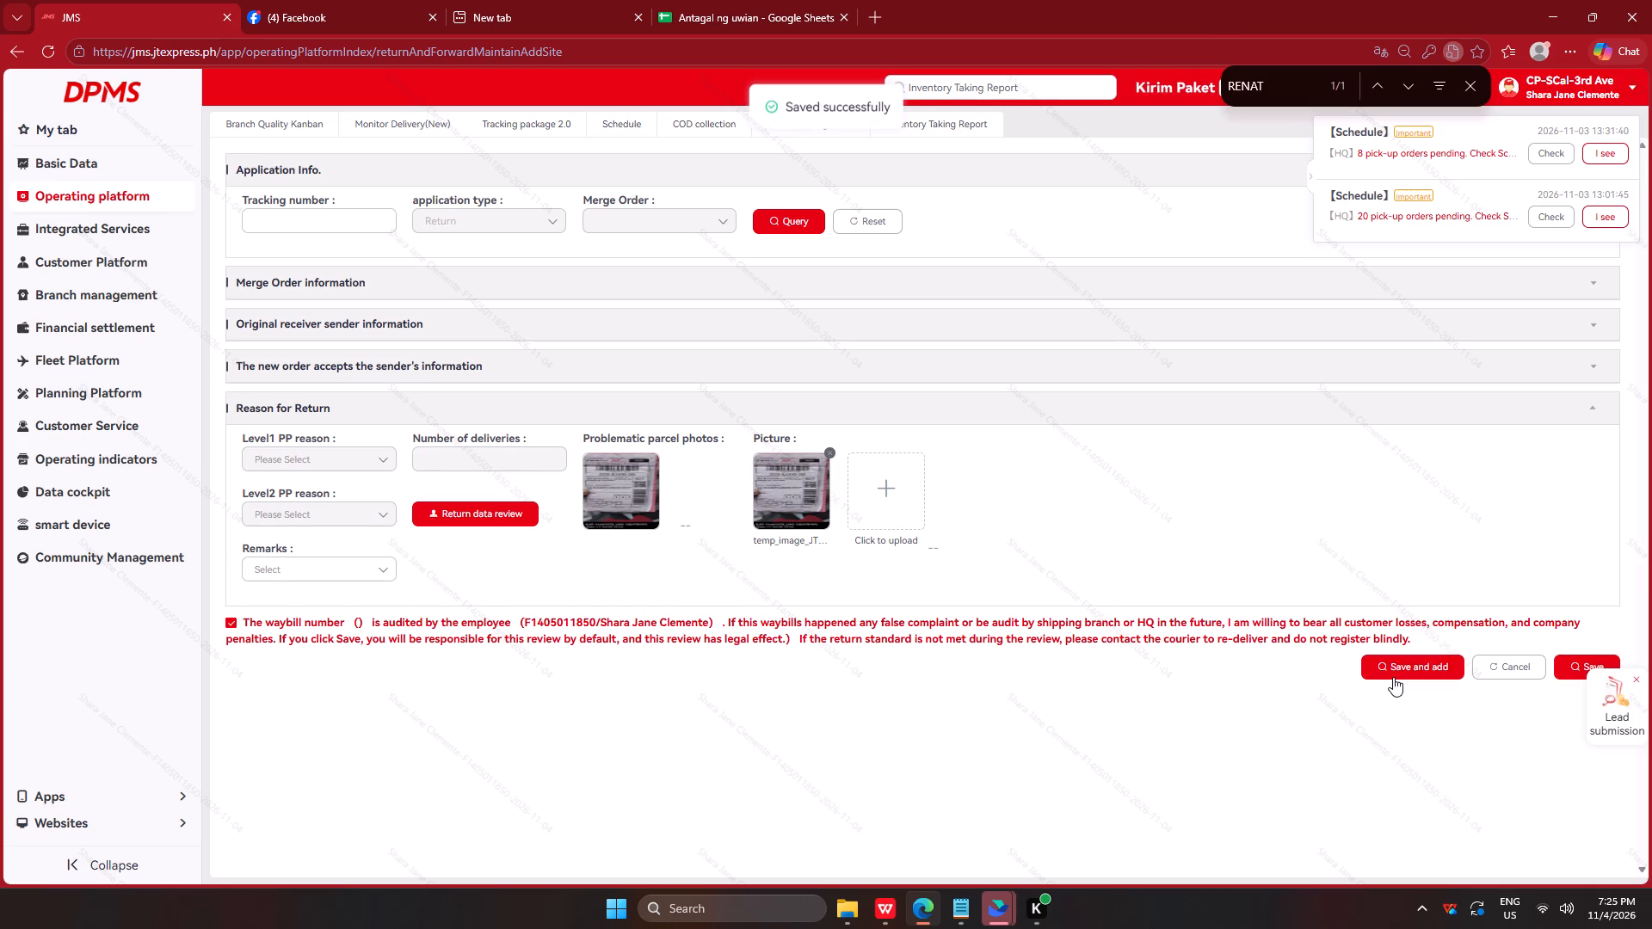
{"action": "key", "text": "alt+Tab"}
{"action": "left_click", "coordinate": [1181, 420]}
{"action": "left_click", "coordinate": [1181, 420]}
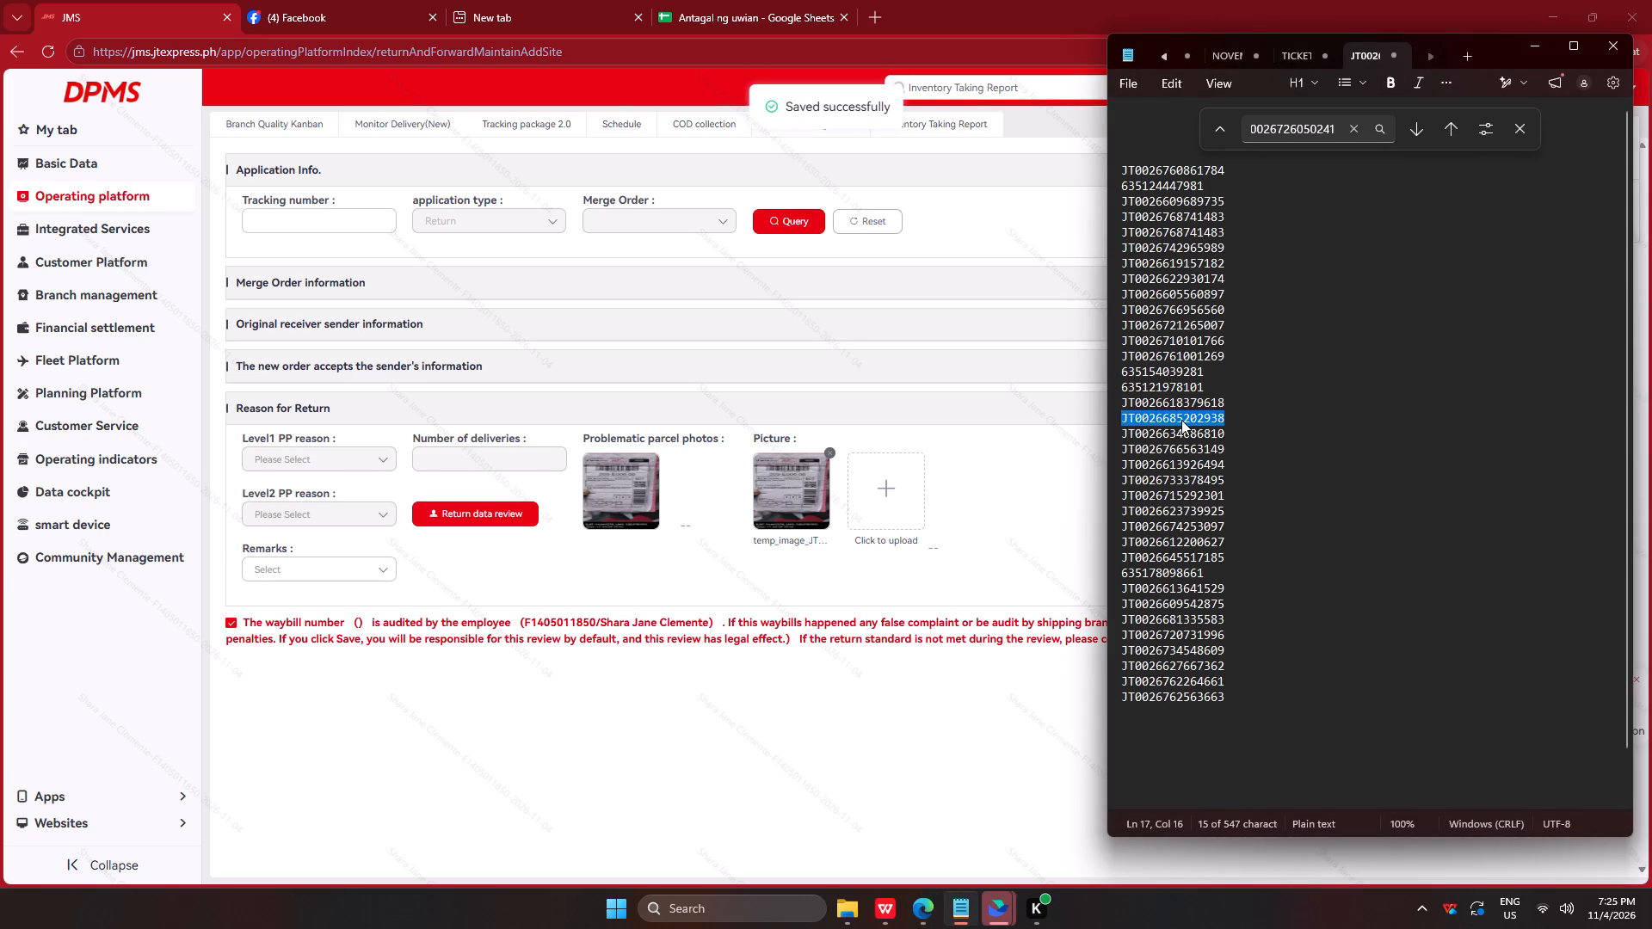
{"action": "key", "text": "ctrl+c"}
{"action": "left_click", "coordinate": [272, 229]}
{"action": "key", "text": "ctrl+v"}
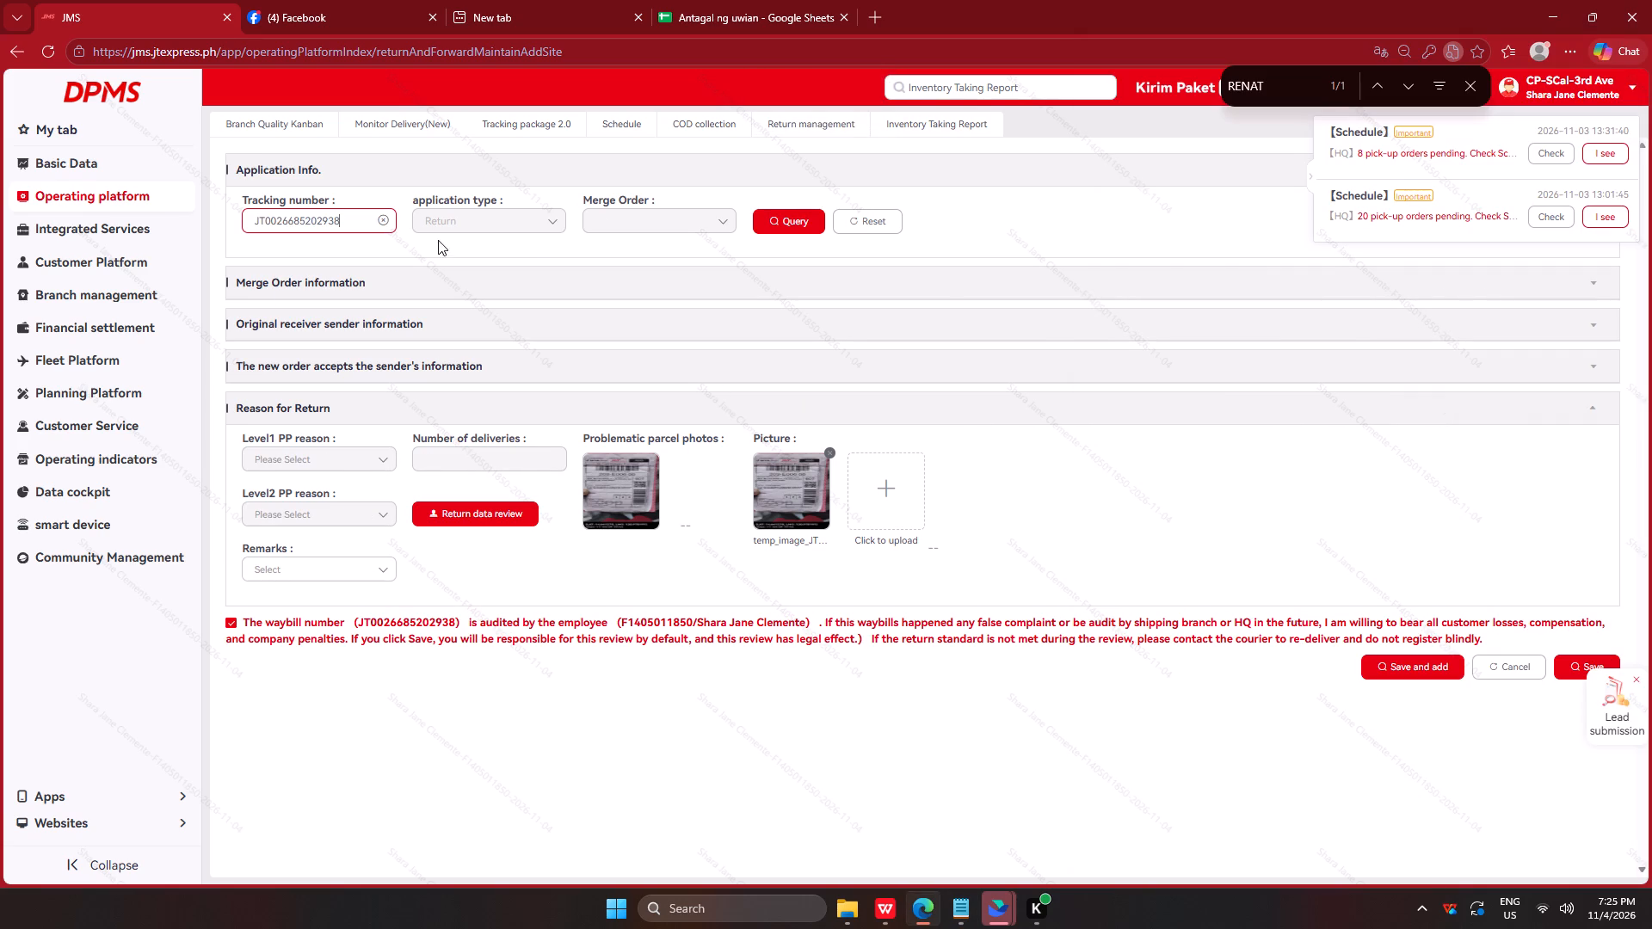
{"action": "left_click", "coordinate": [796, 218]}
{"action": "left_click", "coordinate": [617, 515]}
{"action": "right_click", "coordinate": [613, 421]}
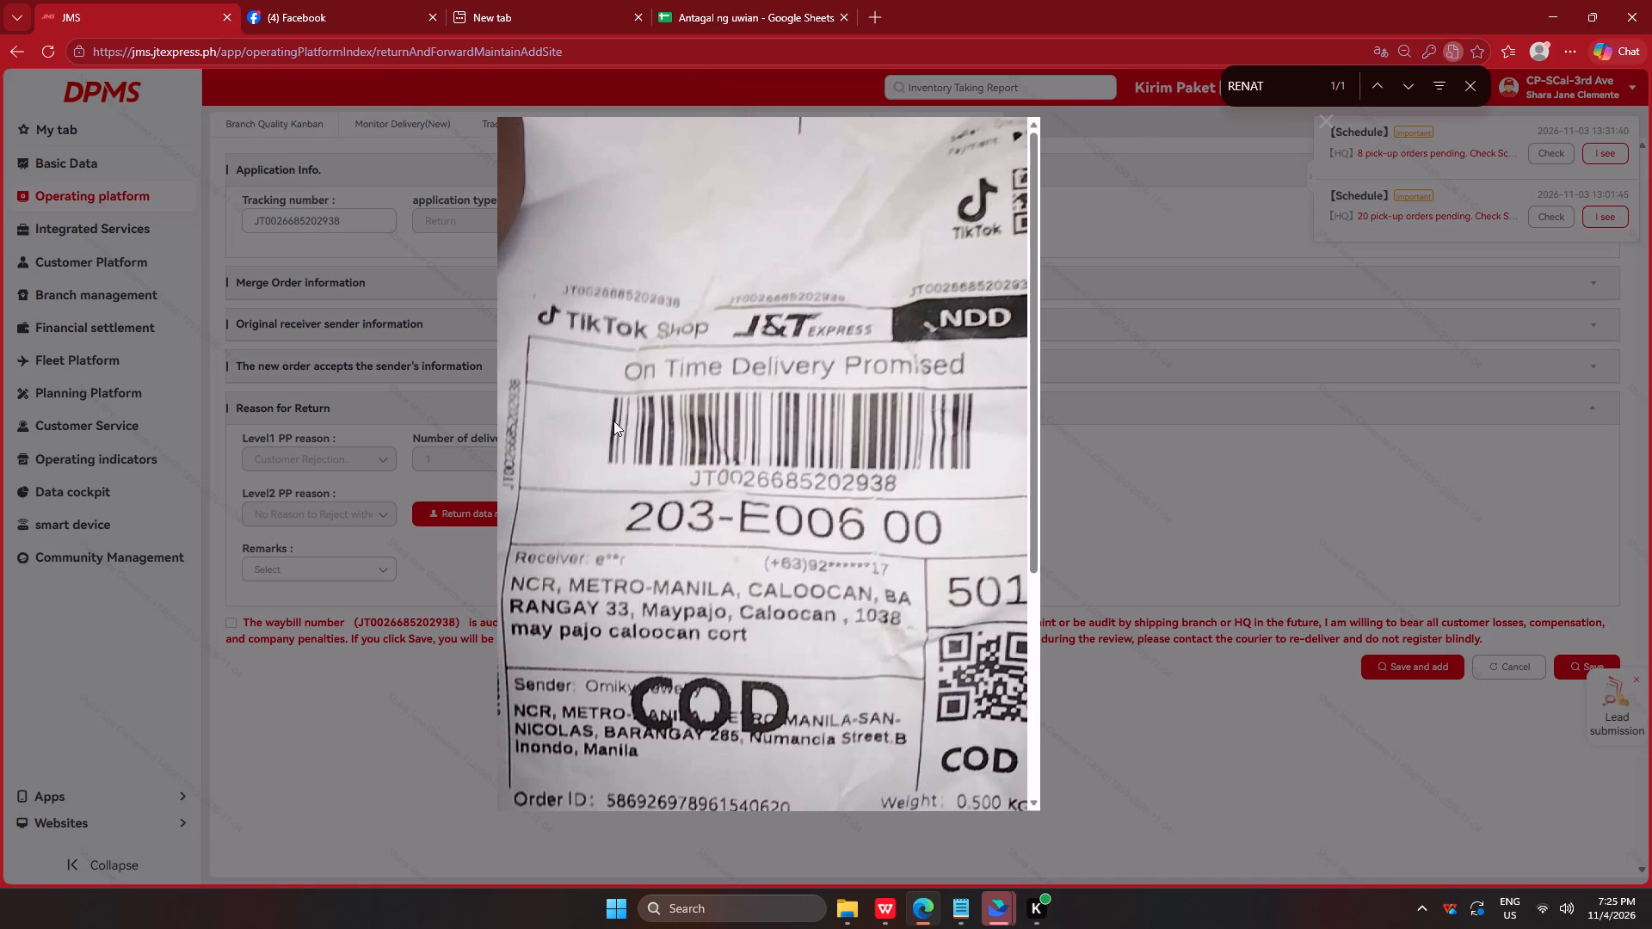
{"action": "left_click", "coordinate": [692, 465]}
{"action": "left_click", "coordinate": [689, 589]}
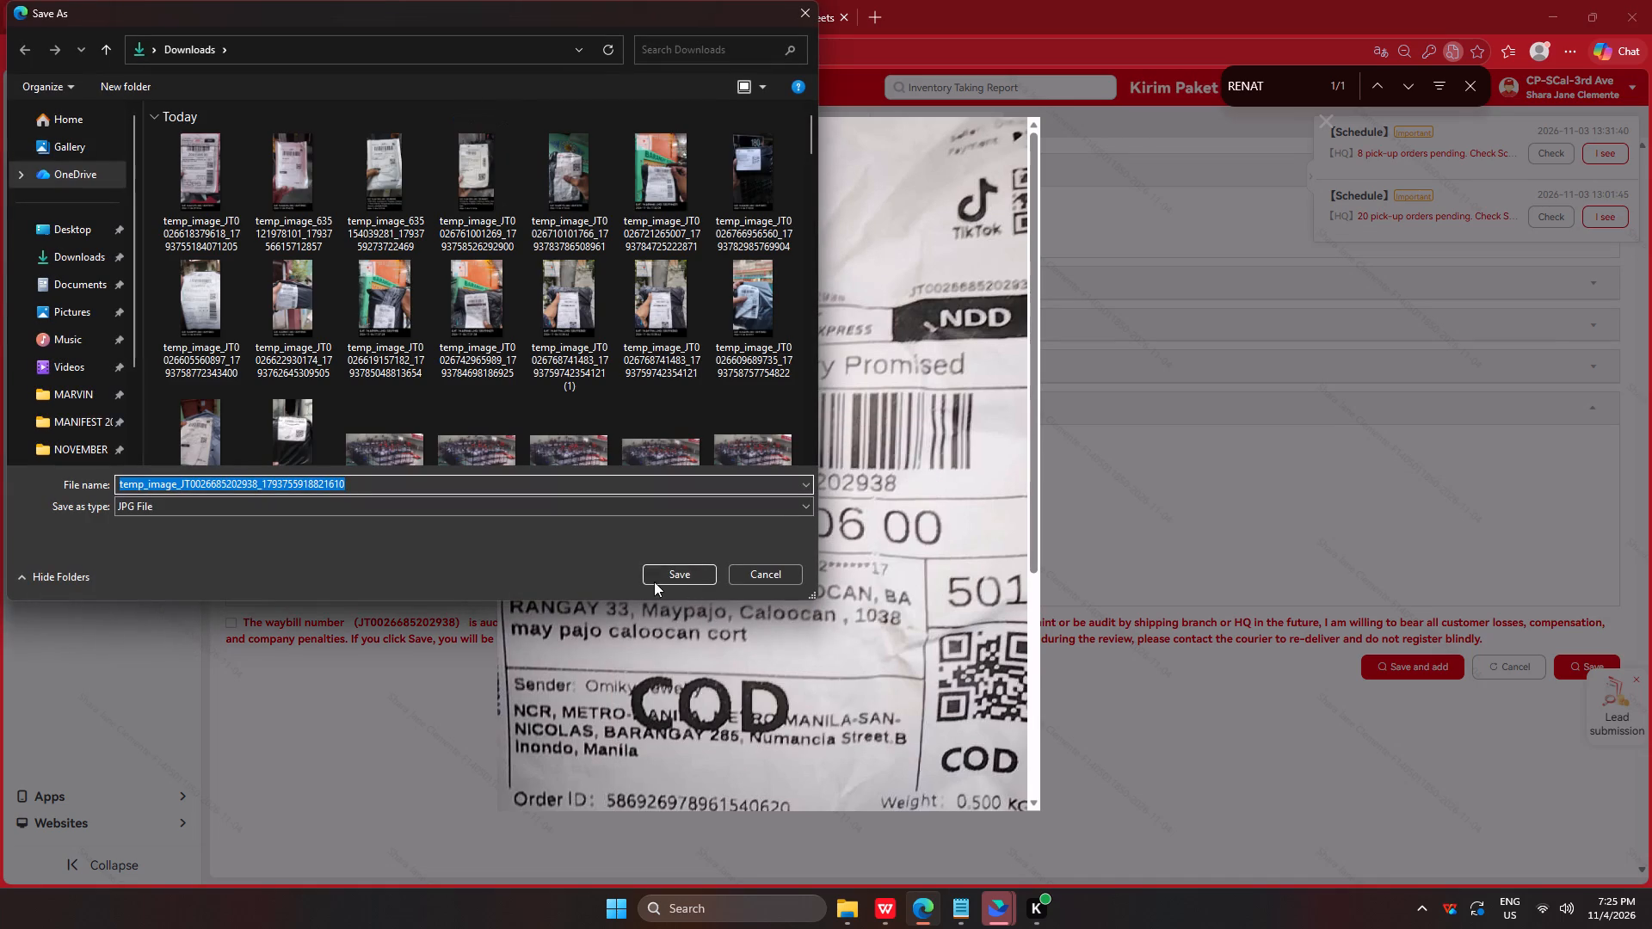
{"action": "left_click", "coordinate": [660, 577]}
{"action": "left_click", "coordinate": [459, 594]}
{"action": "left_click", "coordinate": [931, 487]}
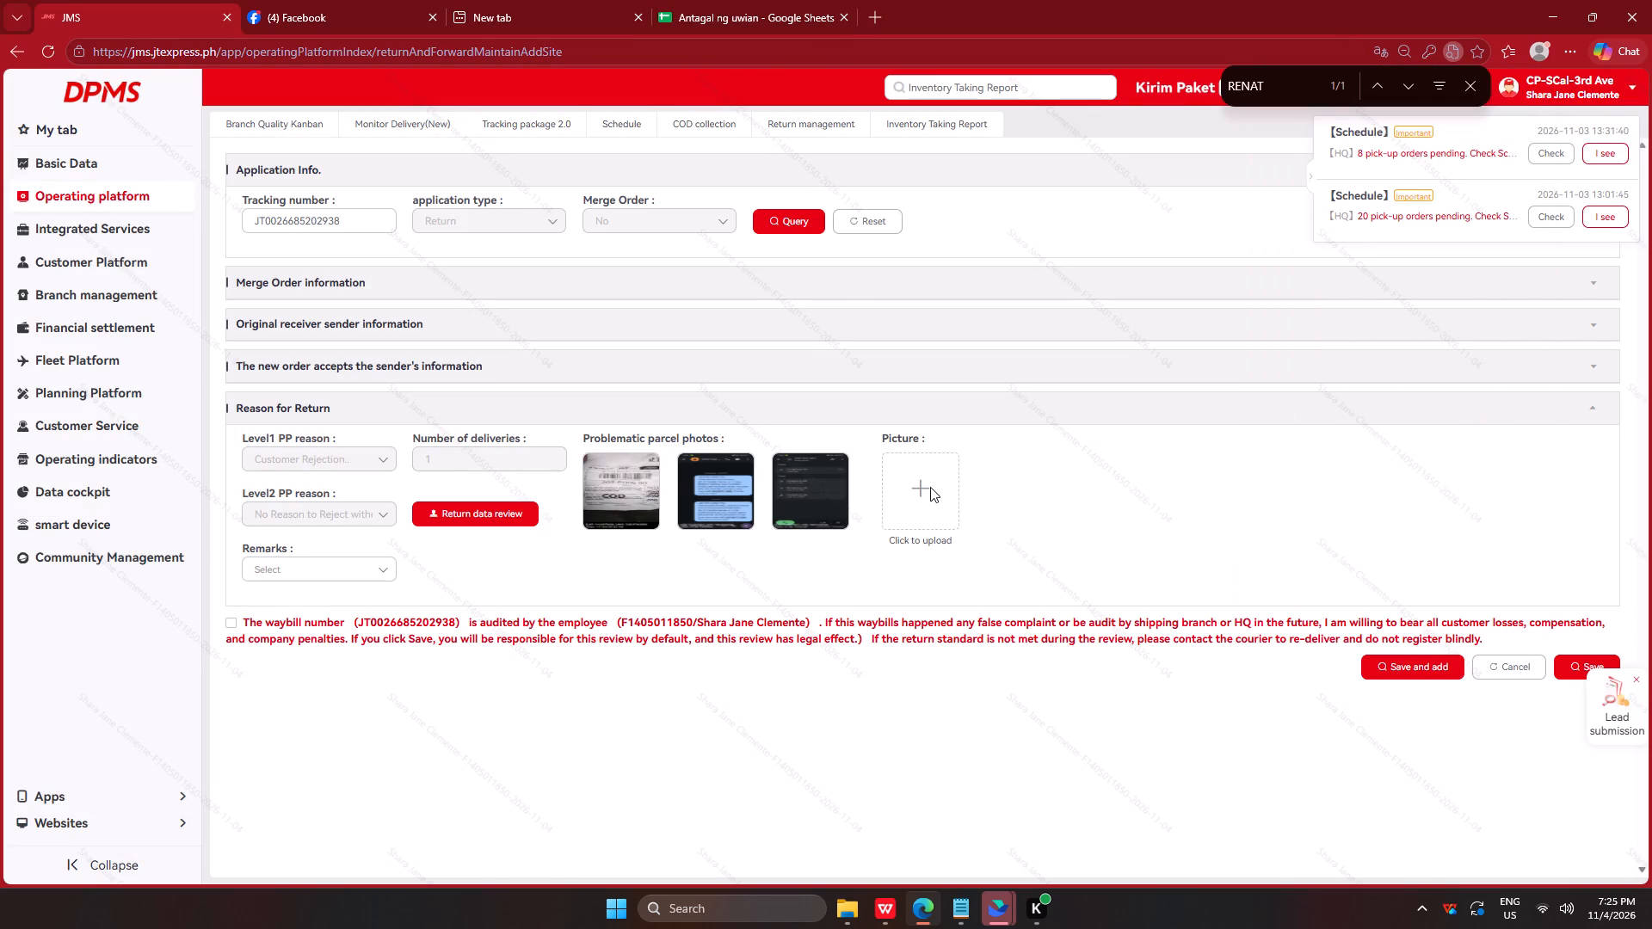
{"action": "double_click", "coordinate": [219, 182]}
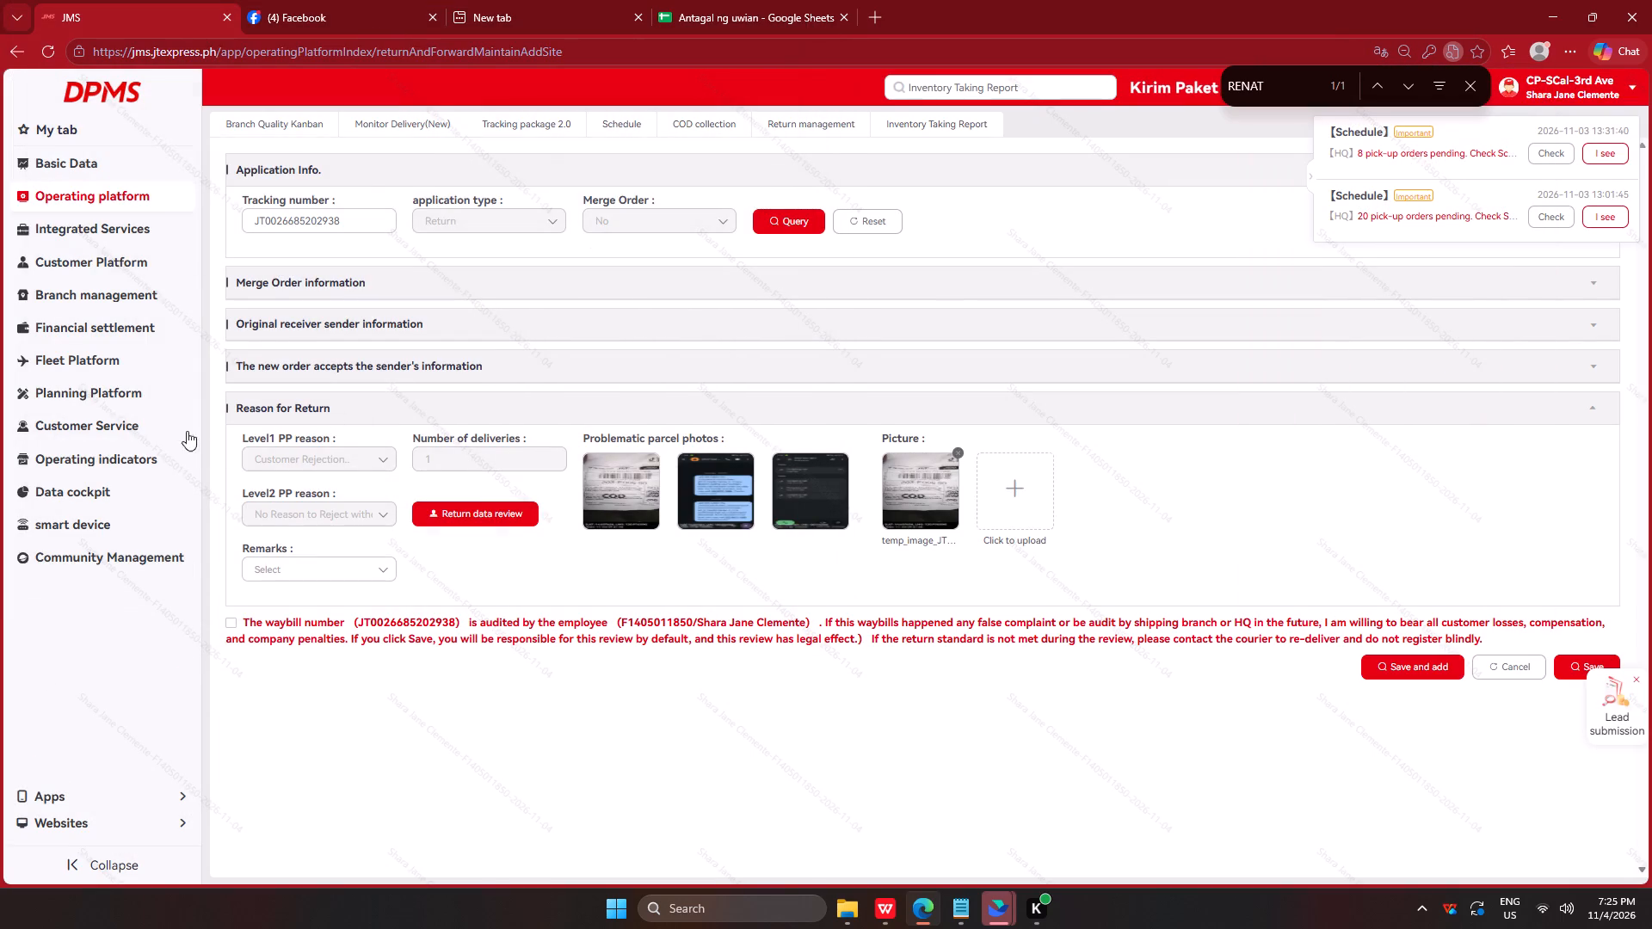
{"action": "left_click", "coordinate": [277, 573]}
{"action": "left_click", "coordinate": [400, 611]}
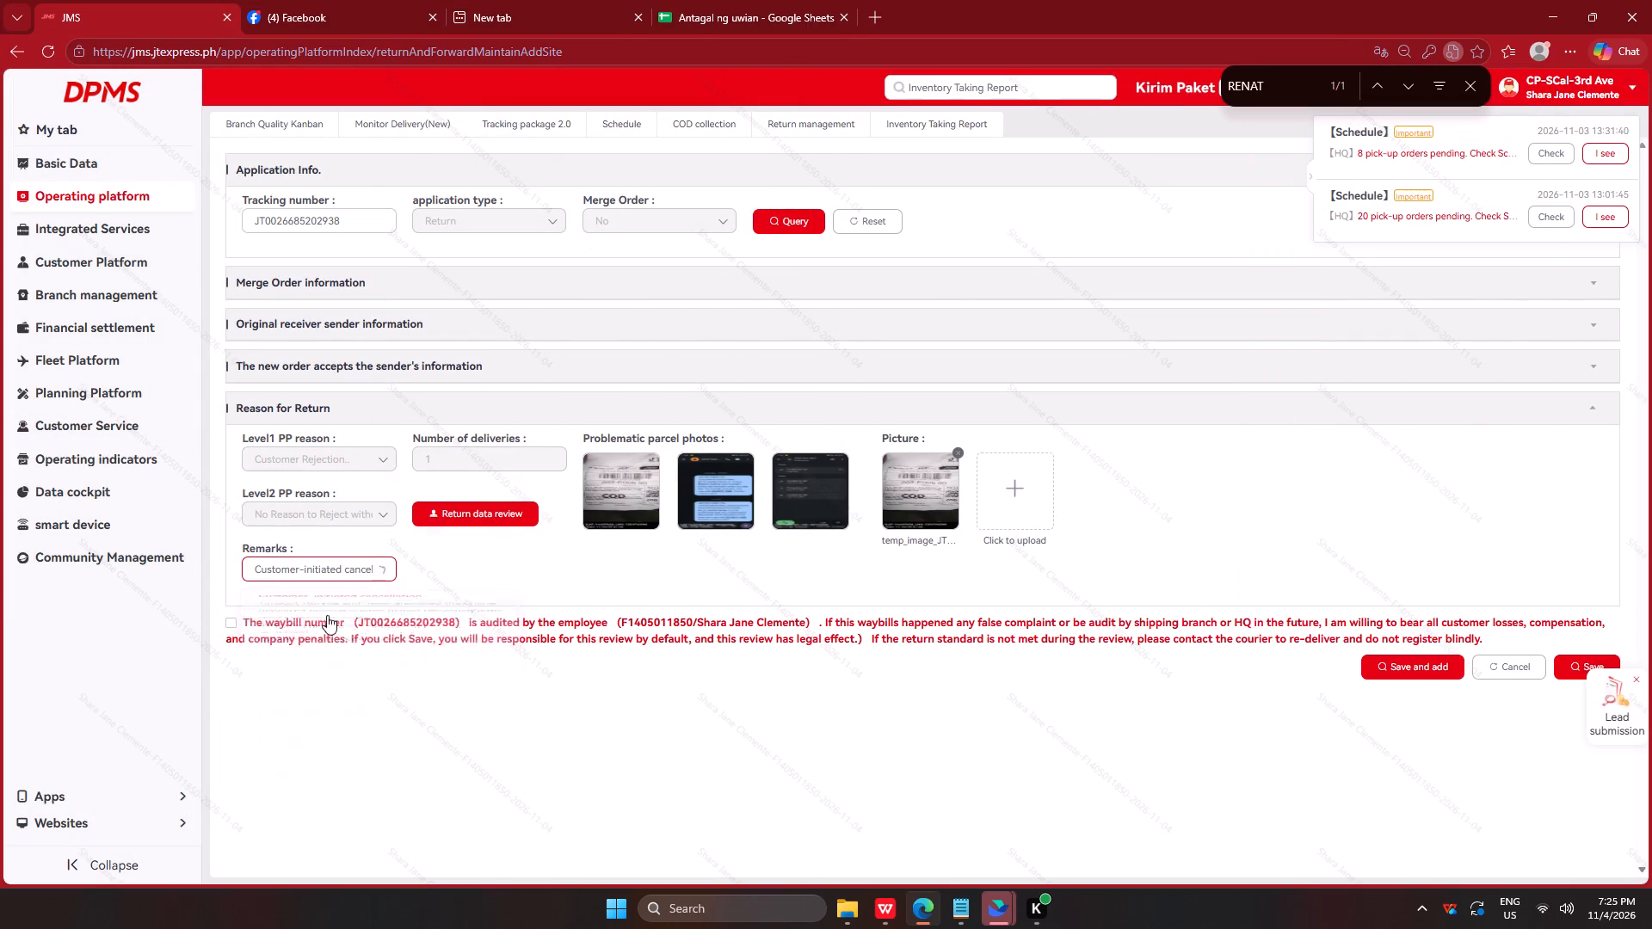
{"action": "left_click", "coordinate": [235, 621]}
{"action": "left_click", "coordinate": [1407, 670]}
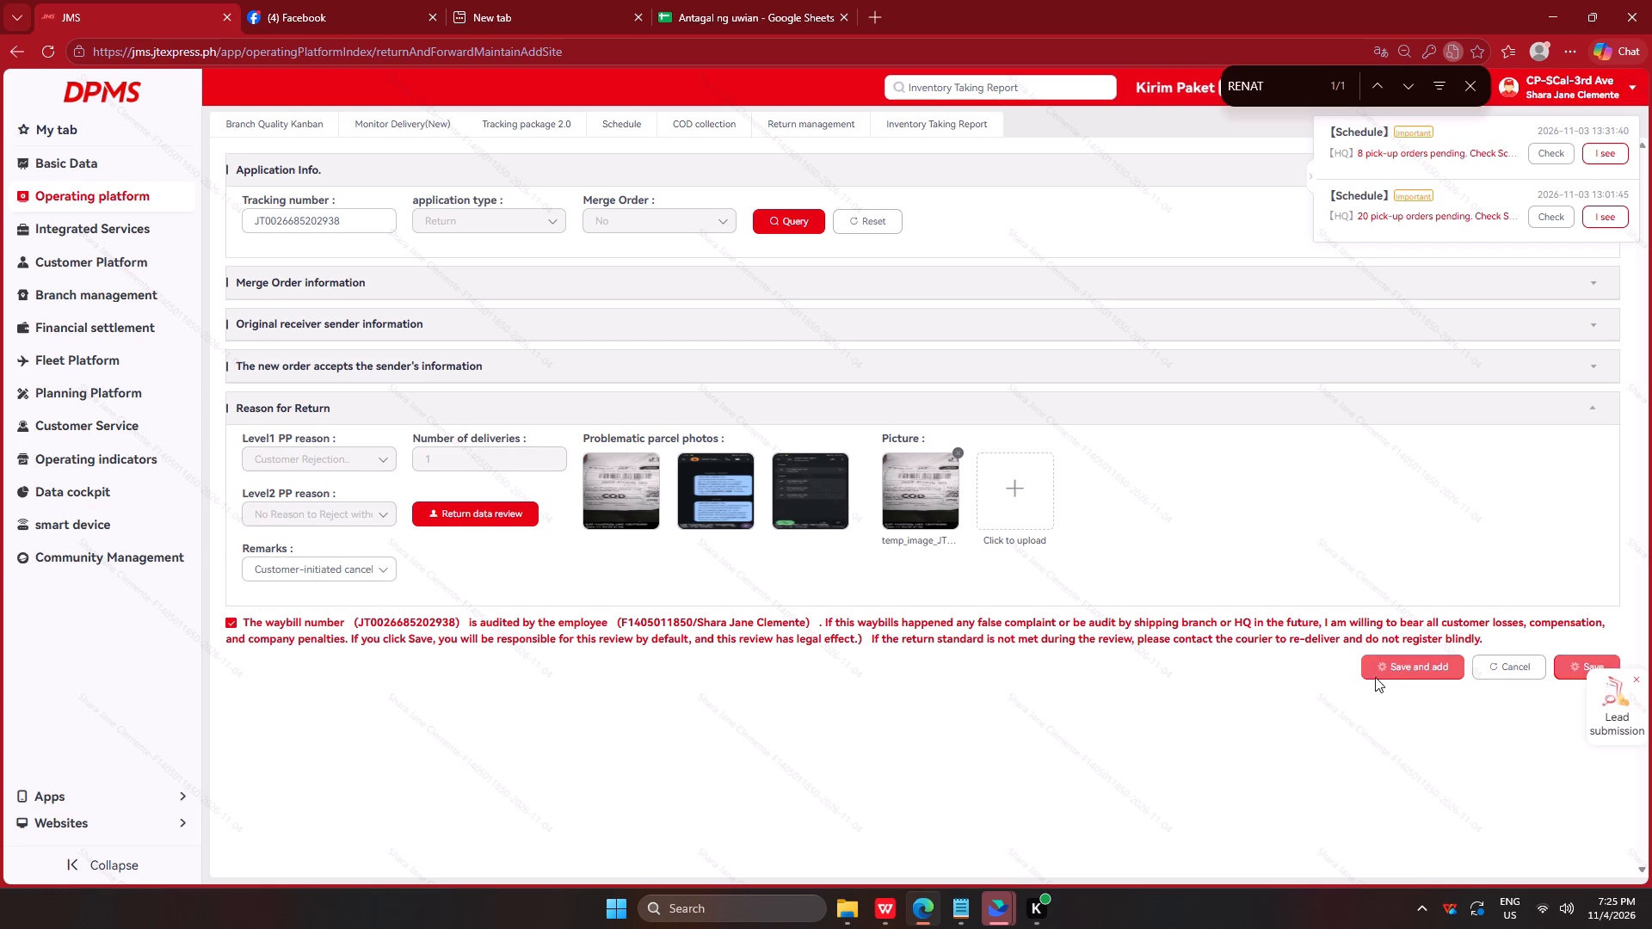
{"action": "key", "text": "alt+Tab"}
{"action": "double_click", "coordinate": [1200, 437]}
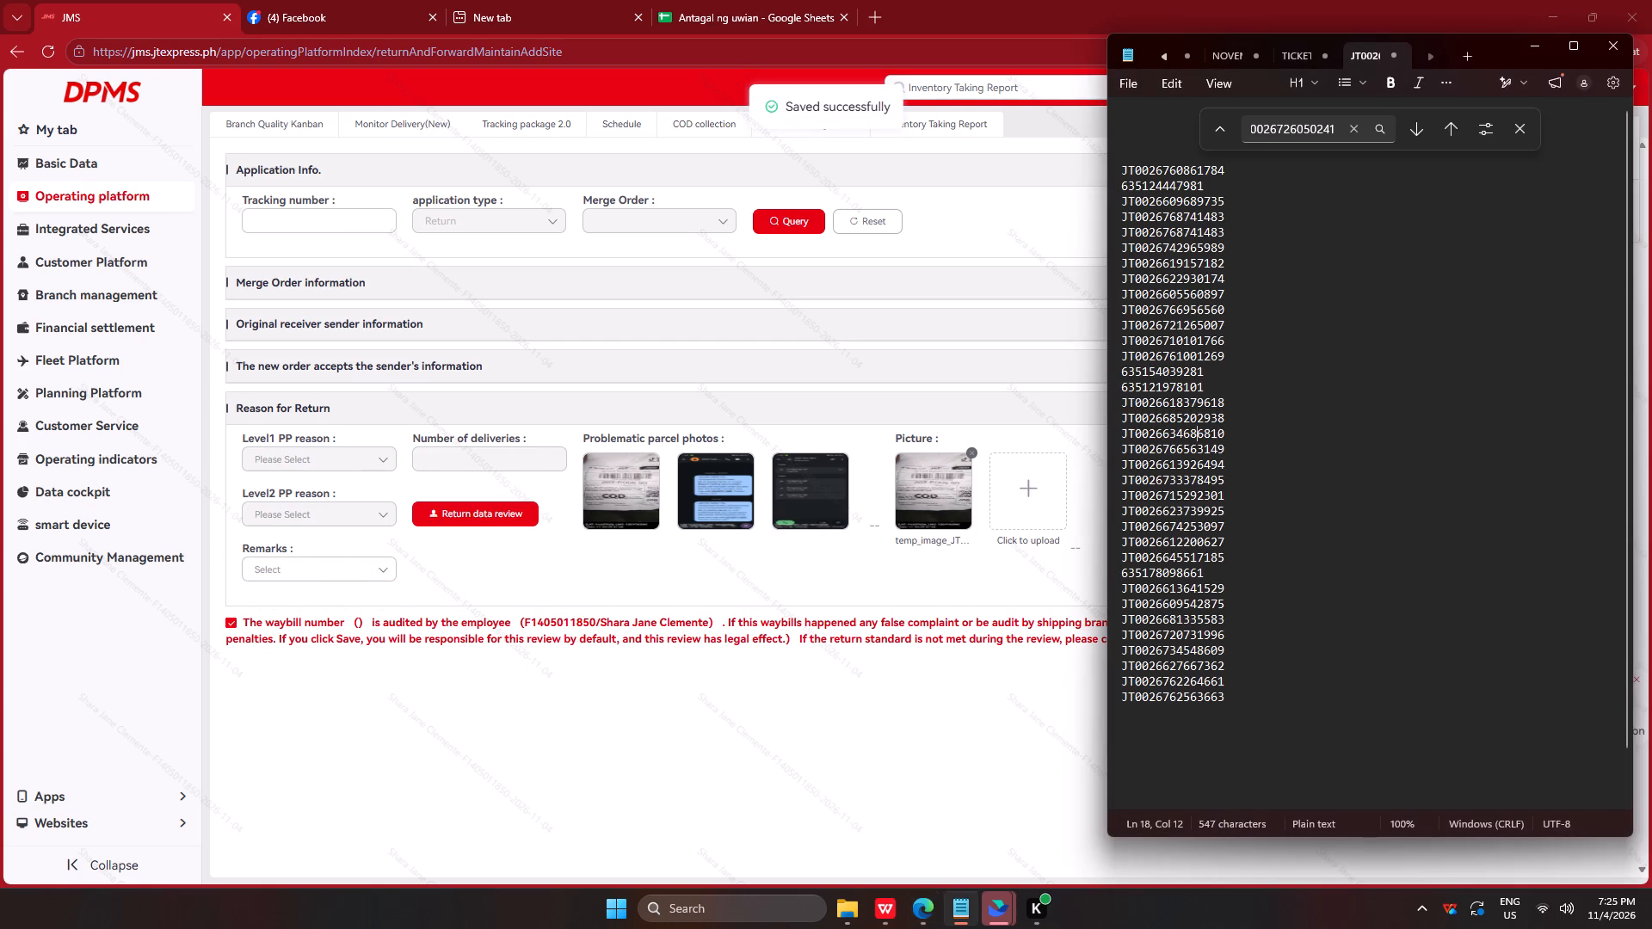
{"action": "key", "text": "ctrl+c"}
{"action": "left_click", "coordinate": [330, 228]}
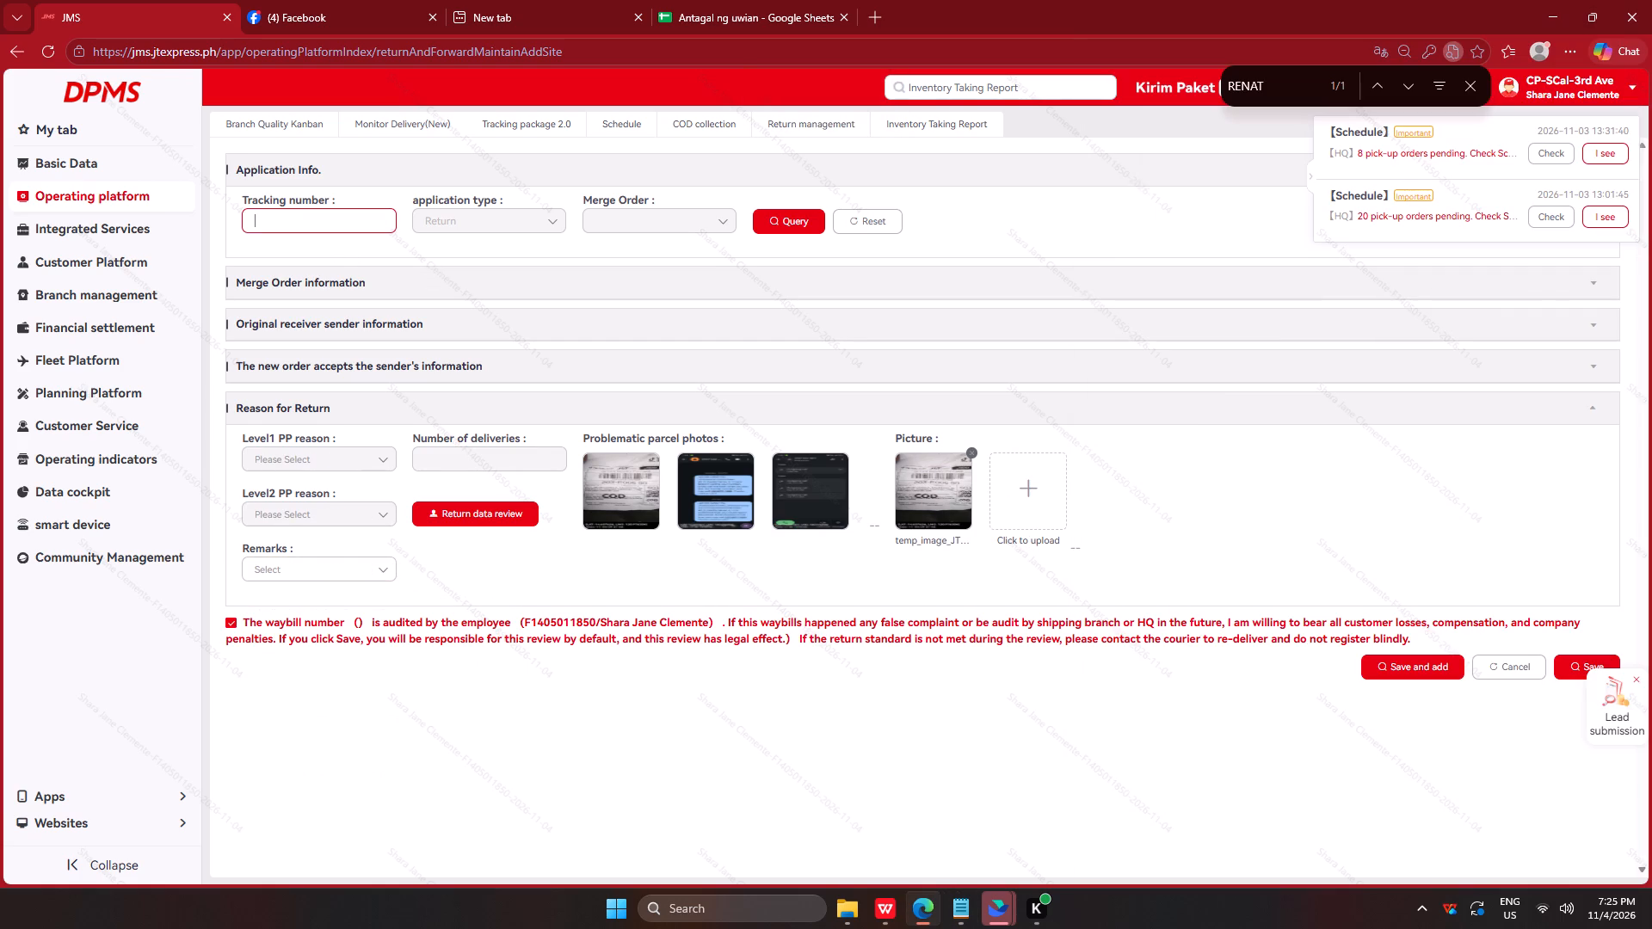
{"action": "key", "text": "ctrl+v"}
{"action": "left_click", "coordinate": [776, 225]}
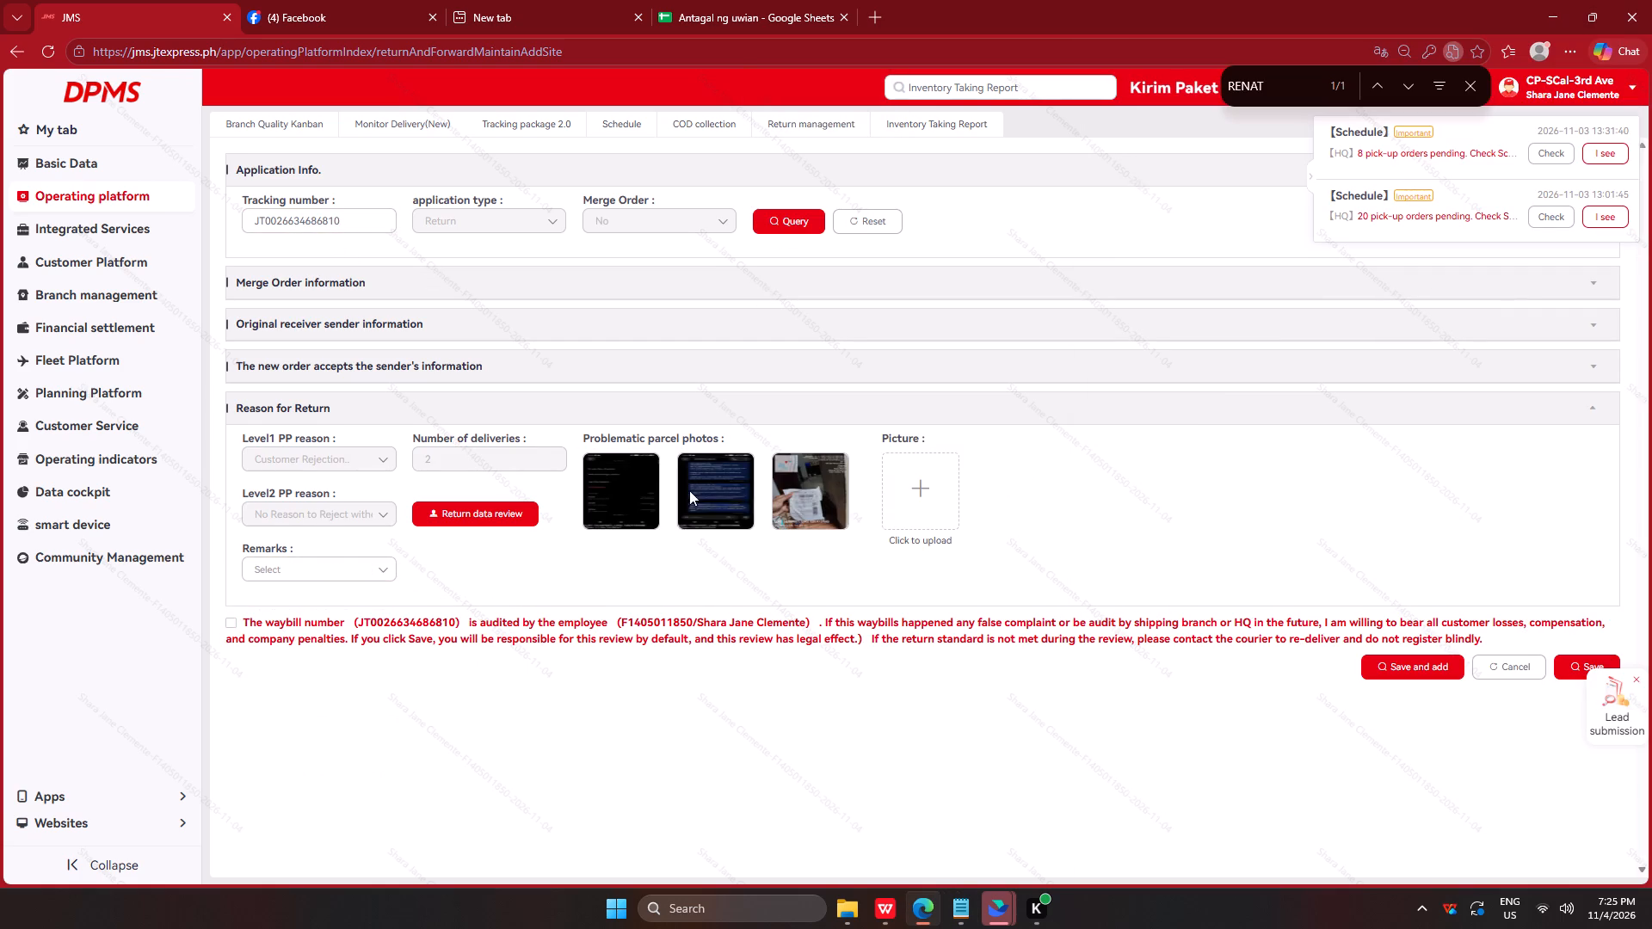
{"action": "left_click", "coordinate": [804, 510]}
{"action": "left_click", "coordinate": [805, 512]}
{"action": "right_click", "coordinate": [770, 401]}
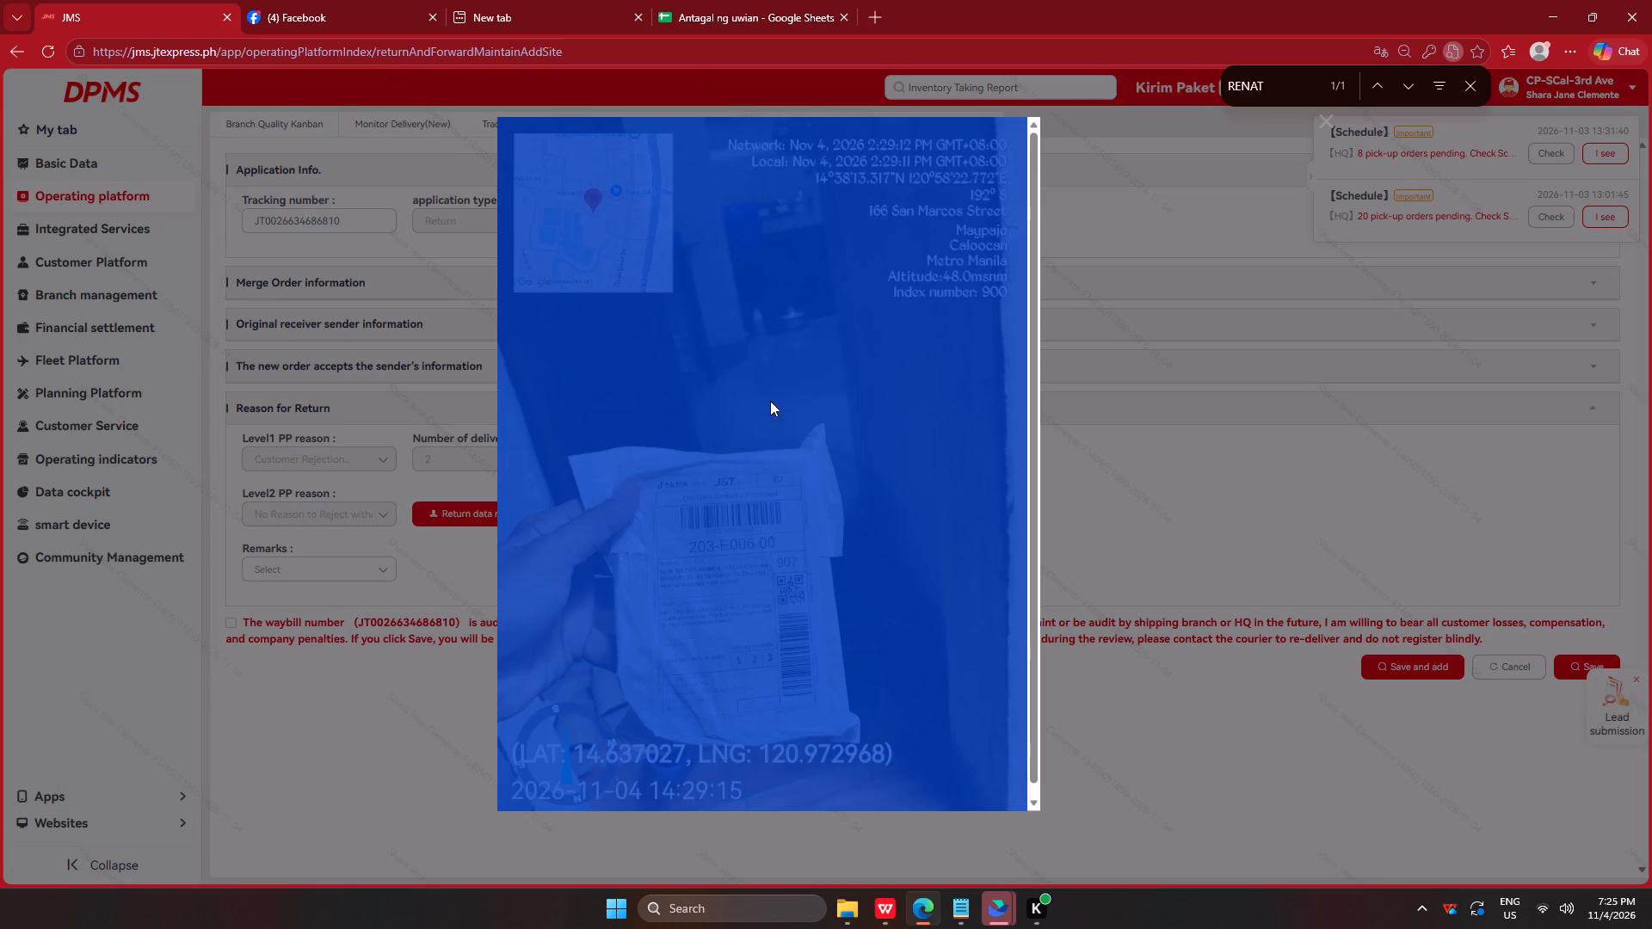
{"action": "left_click", "coordinate": [875, 445]}
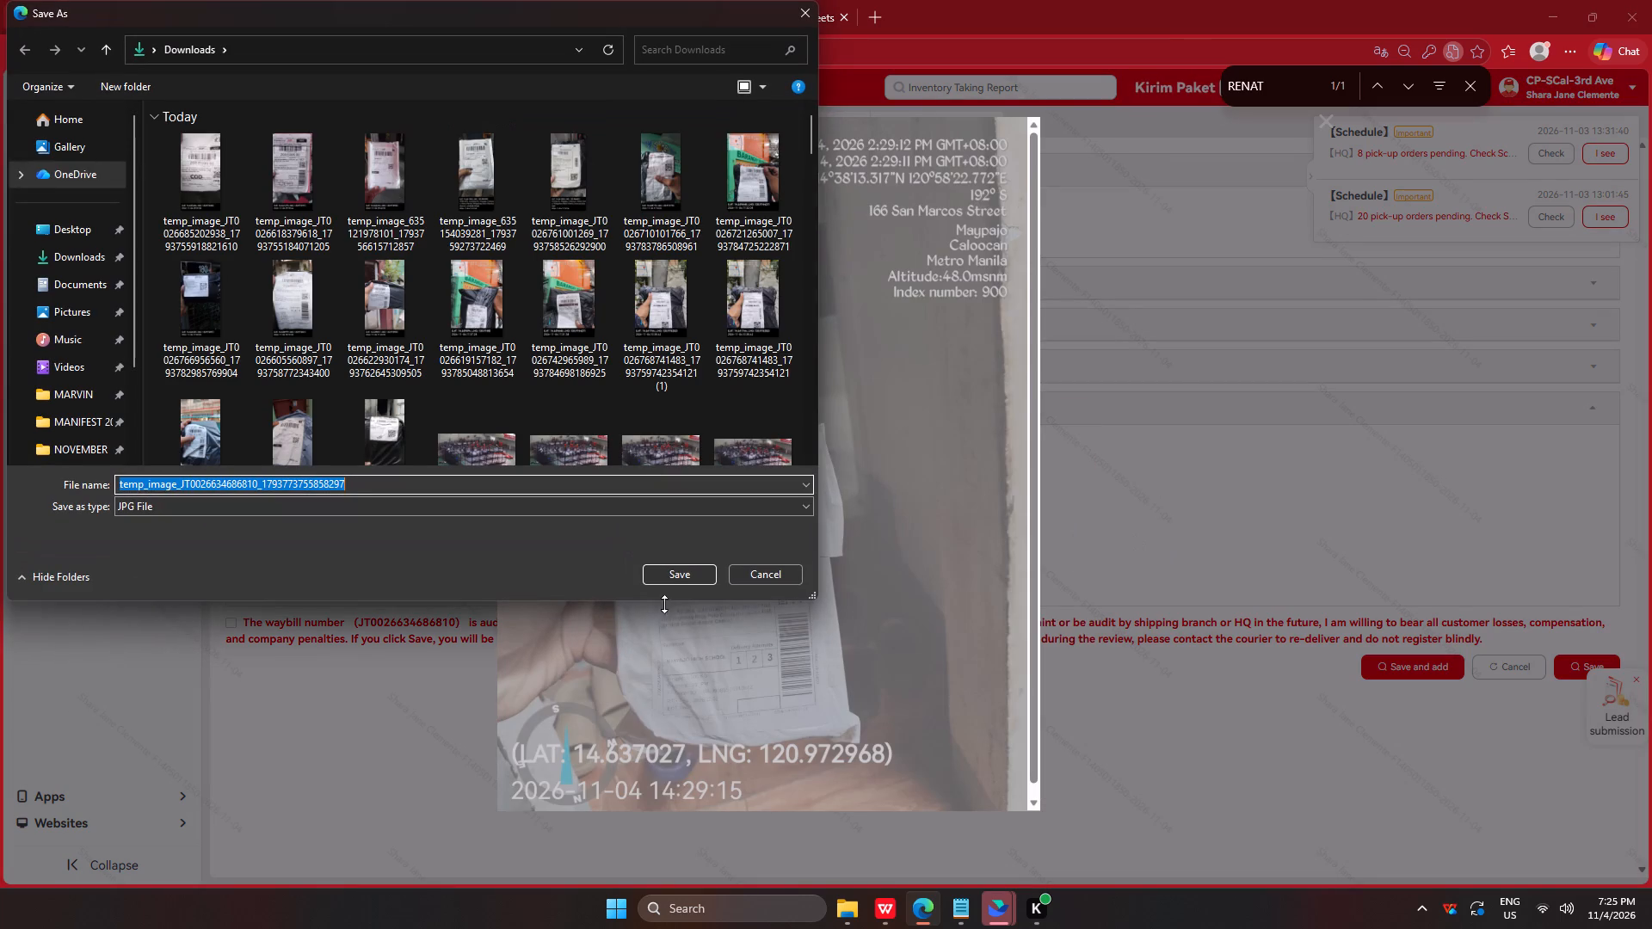
{"action": "left_click", "coordinate": [671, 588]}
{"action": "left_click", "coordinate": [688, 569]}
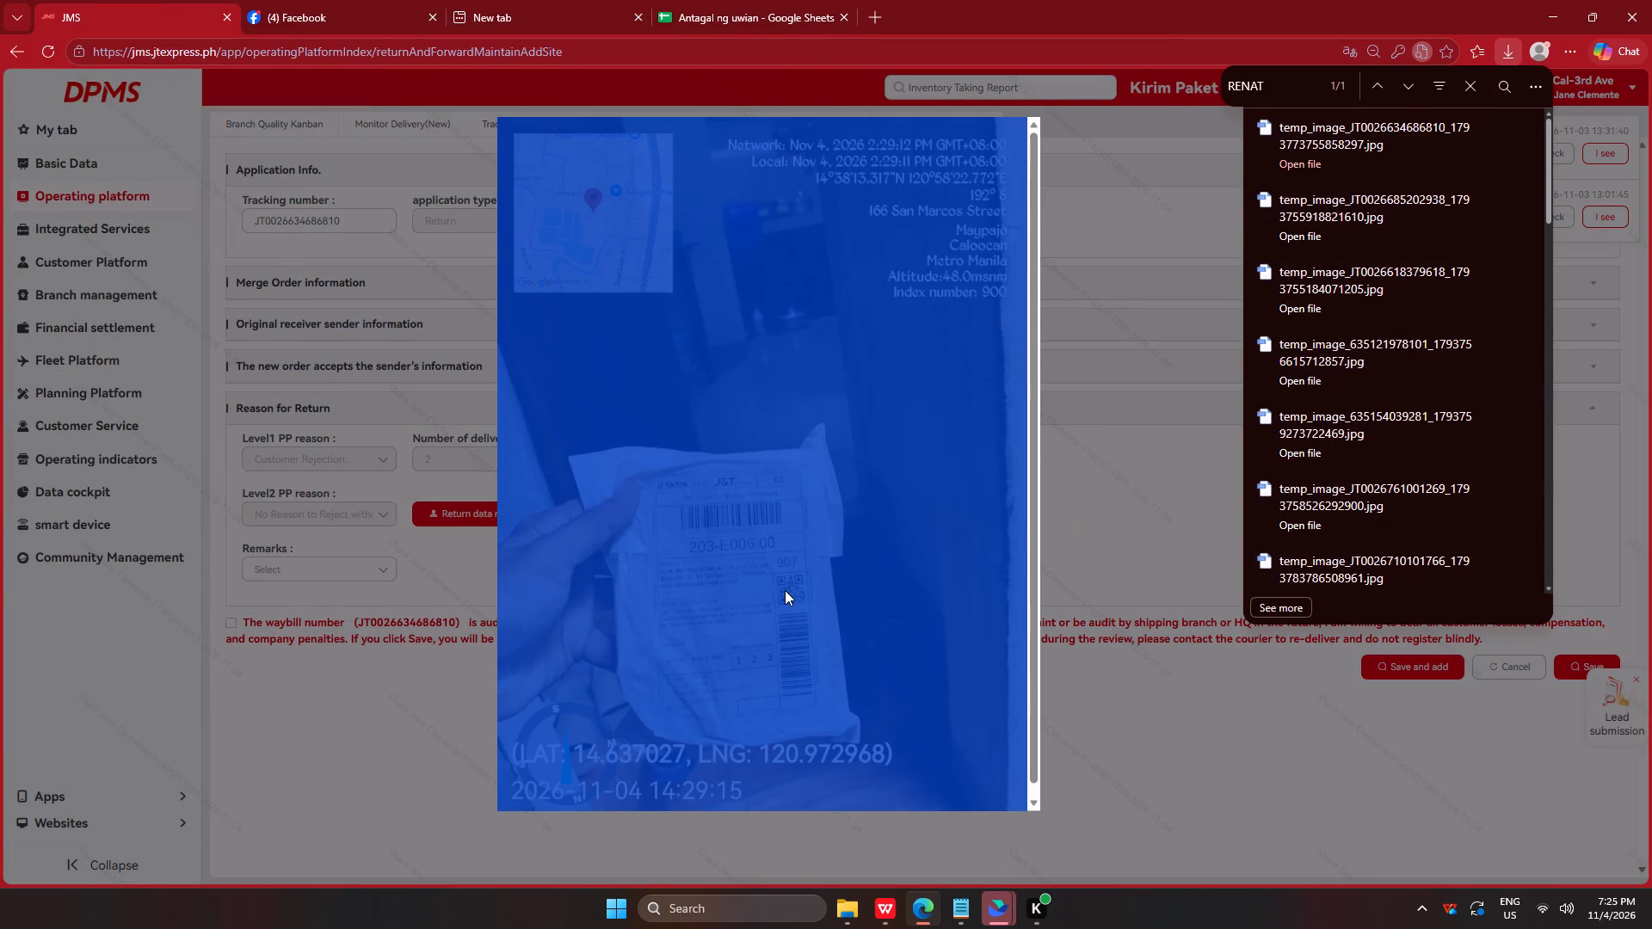
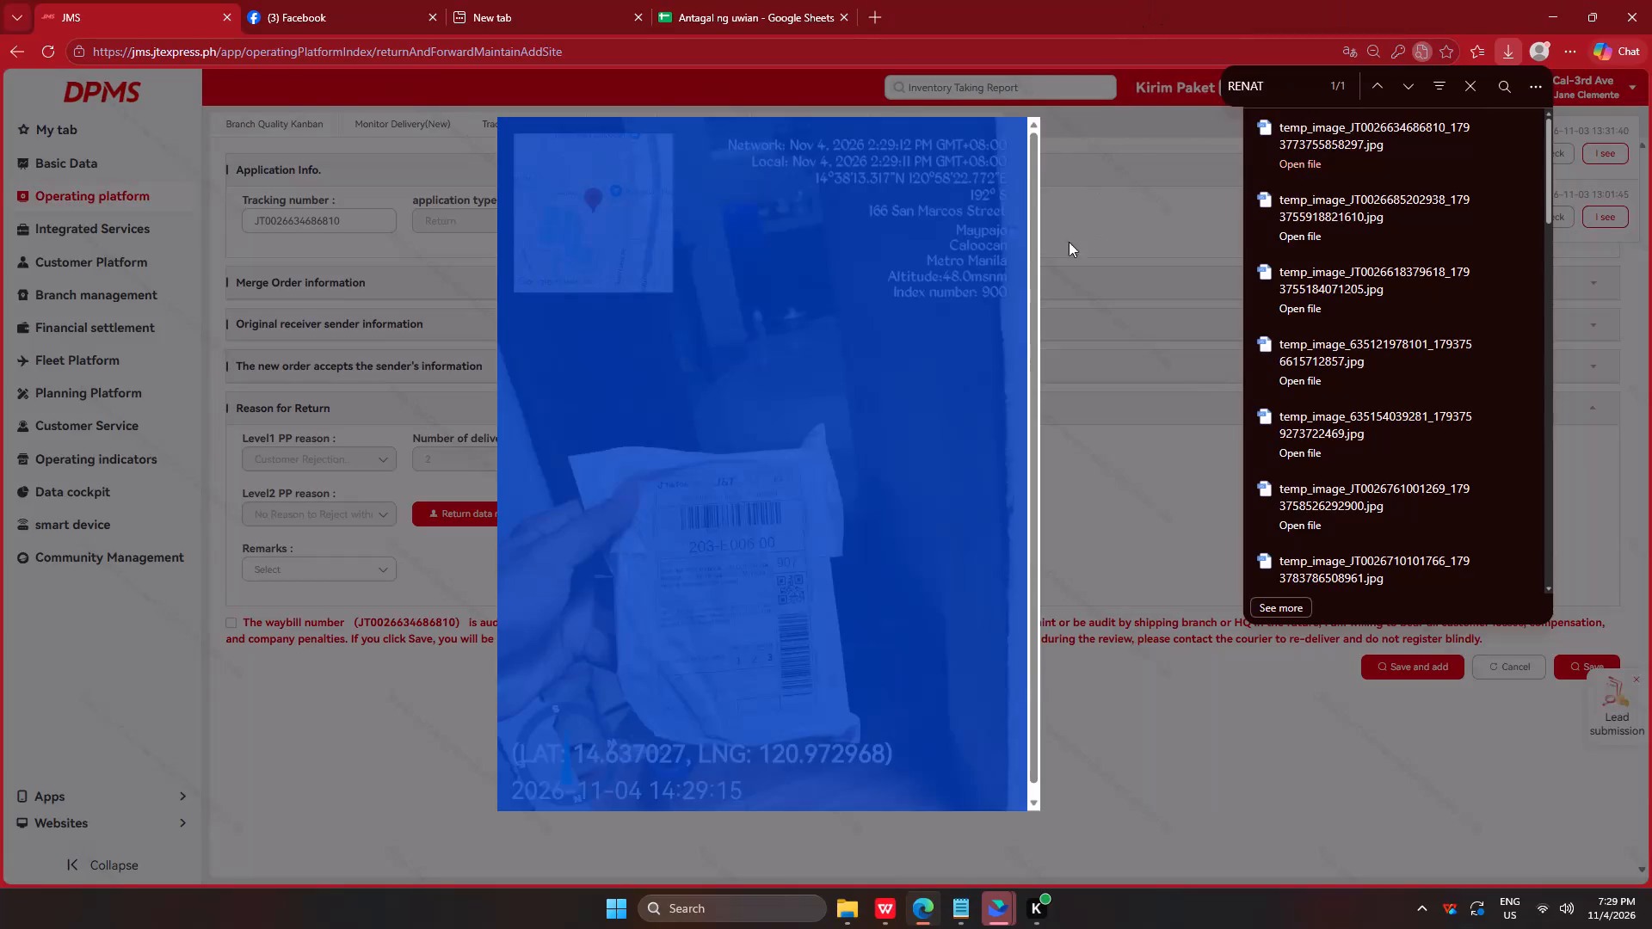
{"action": "left_click", "coordinate": [1092, 270]}
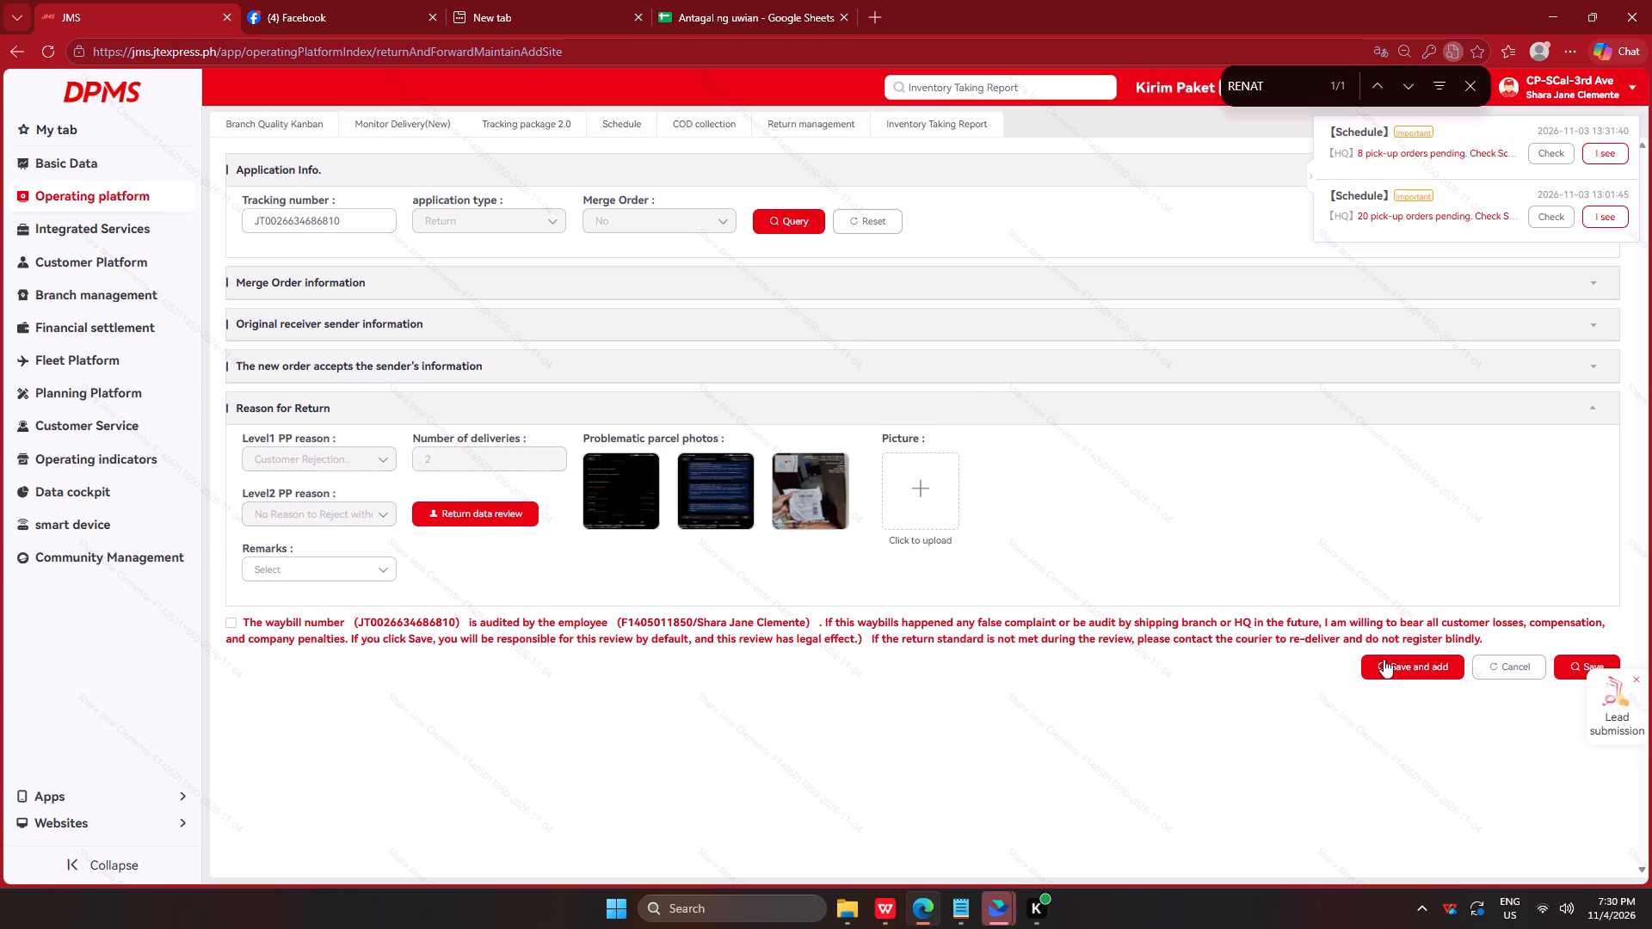
{"action": "left_click", "coordinate": [812, 514]}
{"action": "right_click", "coordinate": [683, 361]}
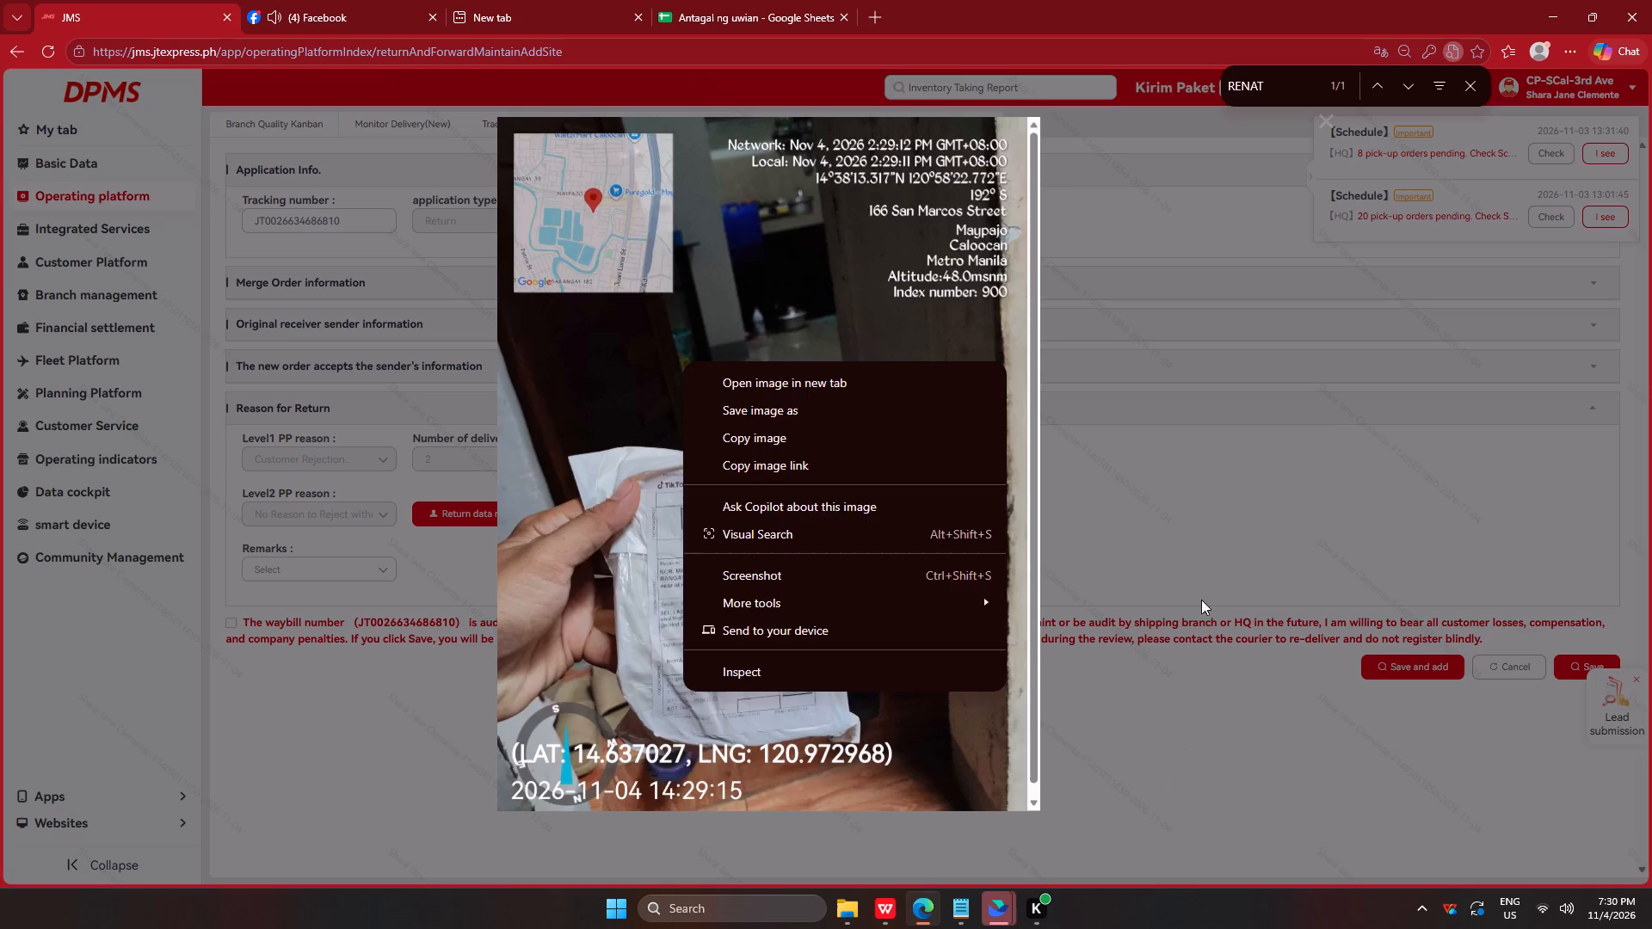
{"action": "left_click", "coordinate": [1211, 491]}
{"action": "left_click", "coordinate": [903, 499]}
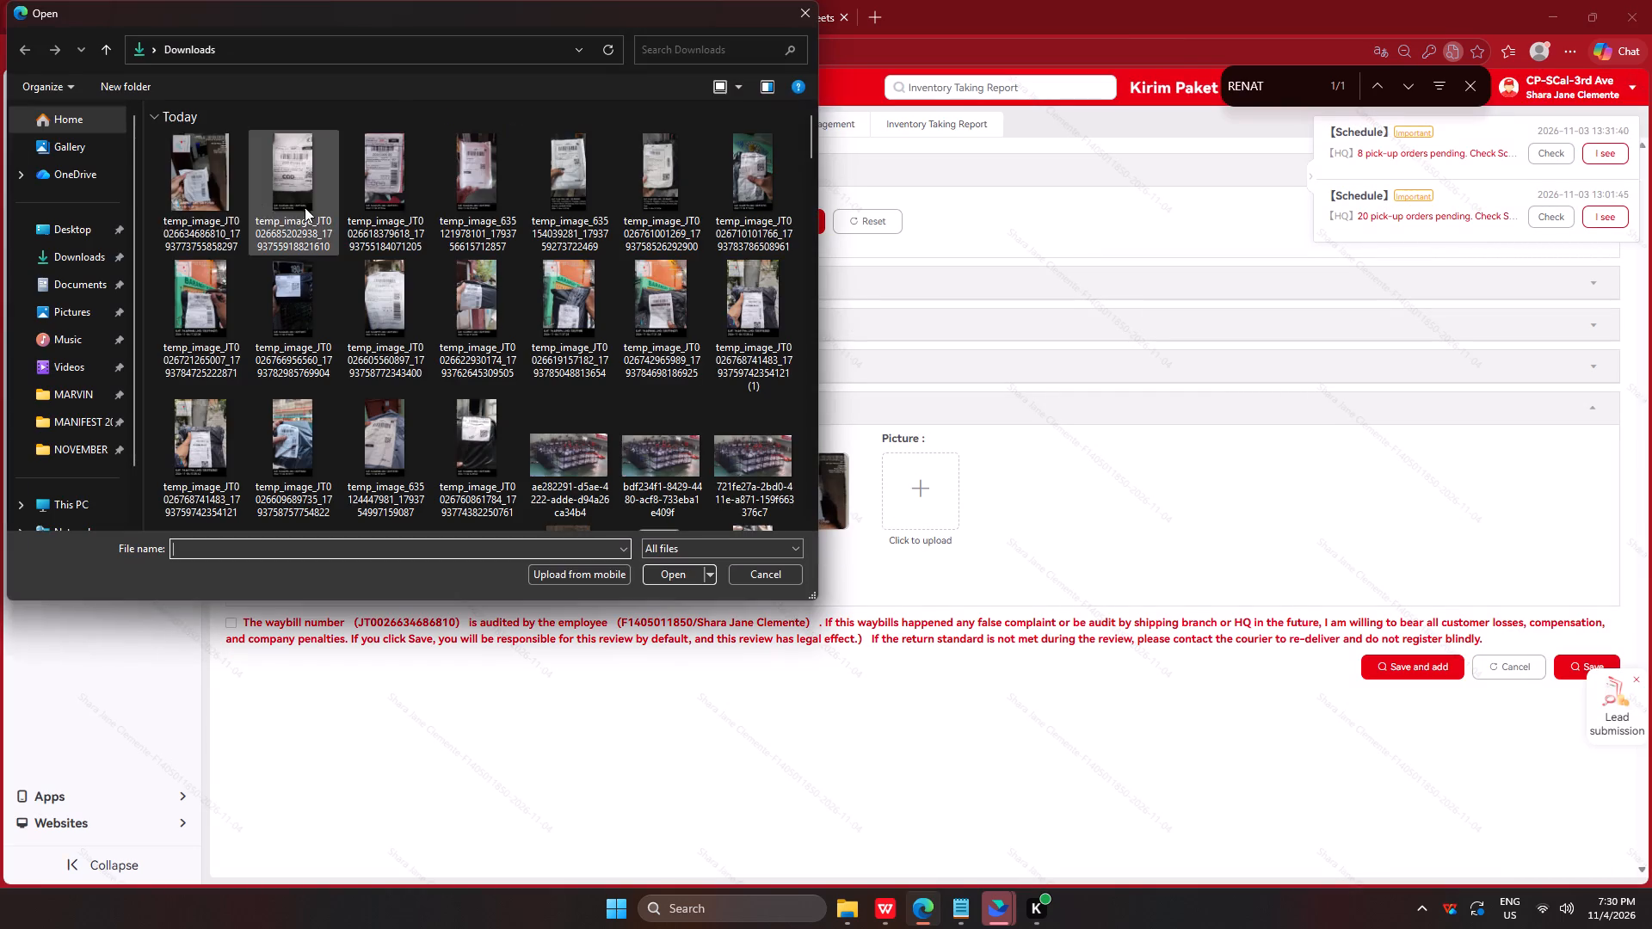
{"action": "double_click", "coordinate": [212, 185]}
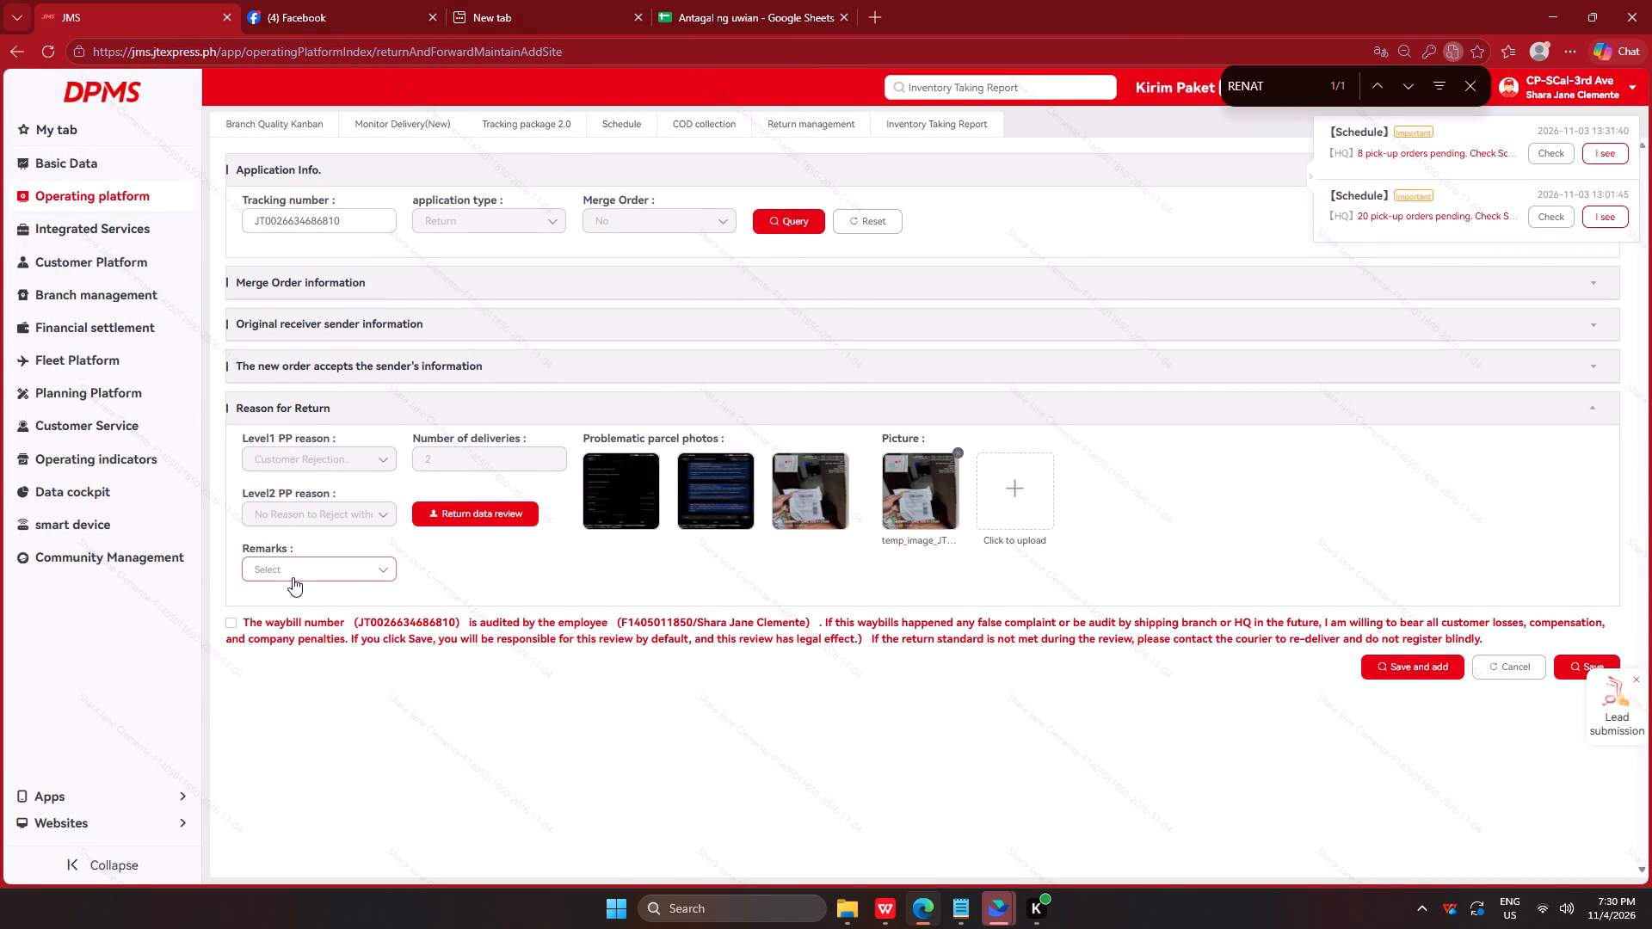
{"action": "left_click", "coordinate": [293, 577]}
{"action": "left_click", "coordinate": [355, 606]}
{"action": "left_click", "coordinate": [232, 622]}
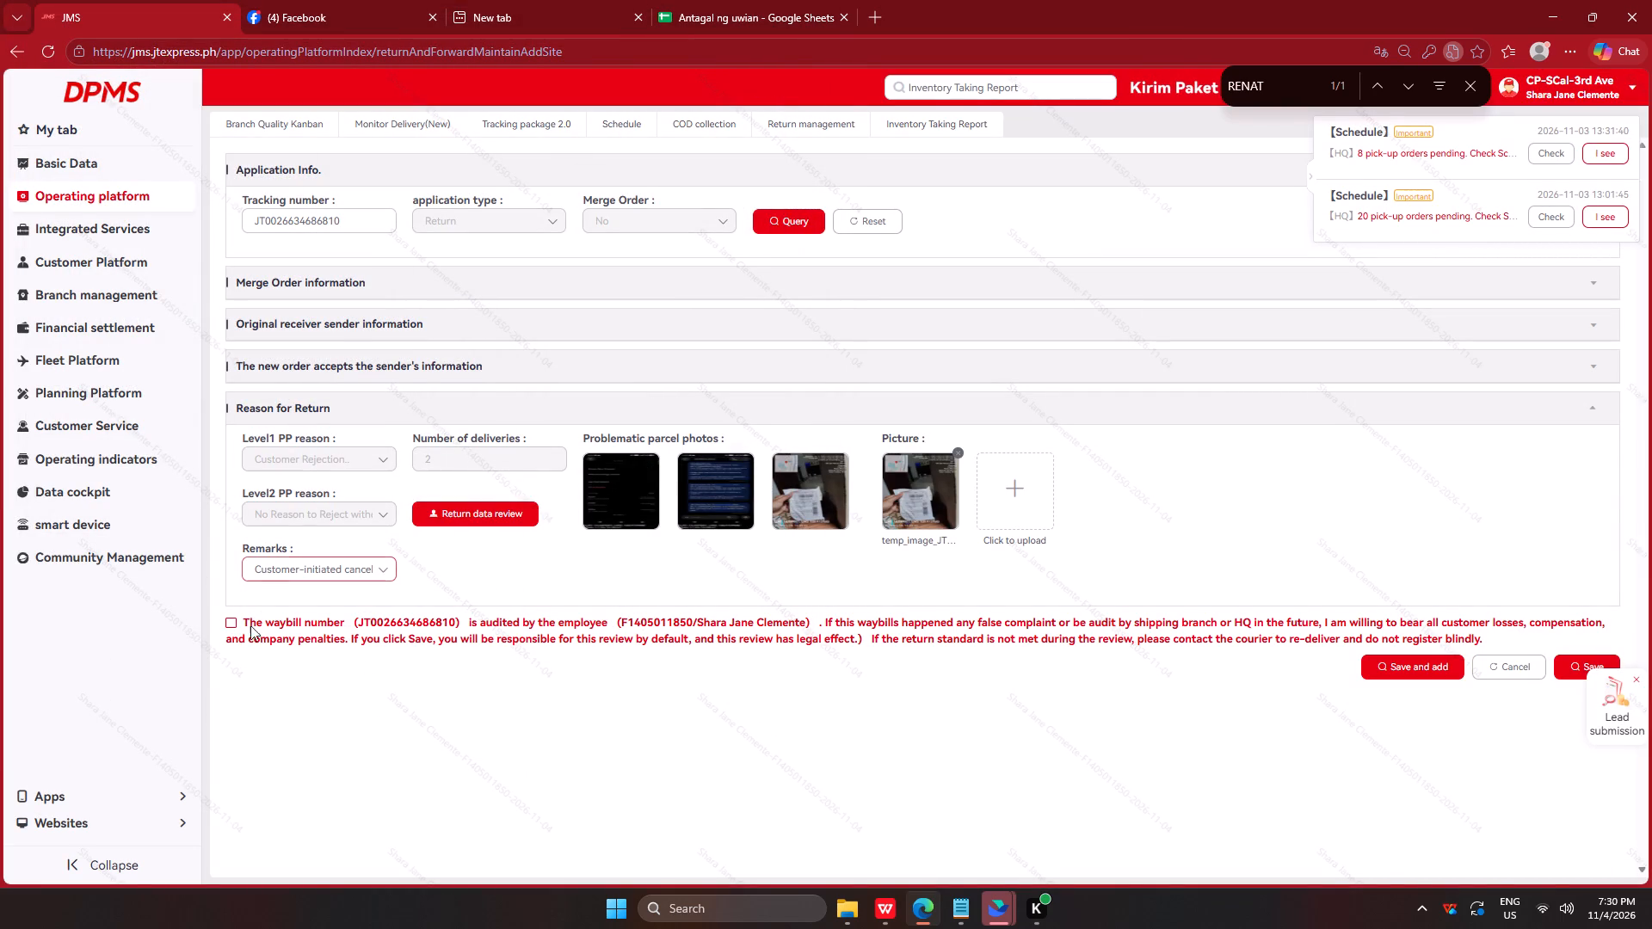
{"action": "left_click", "coordinate": [1398, 668]}
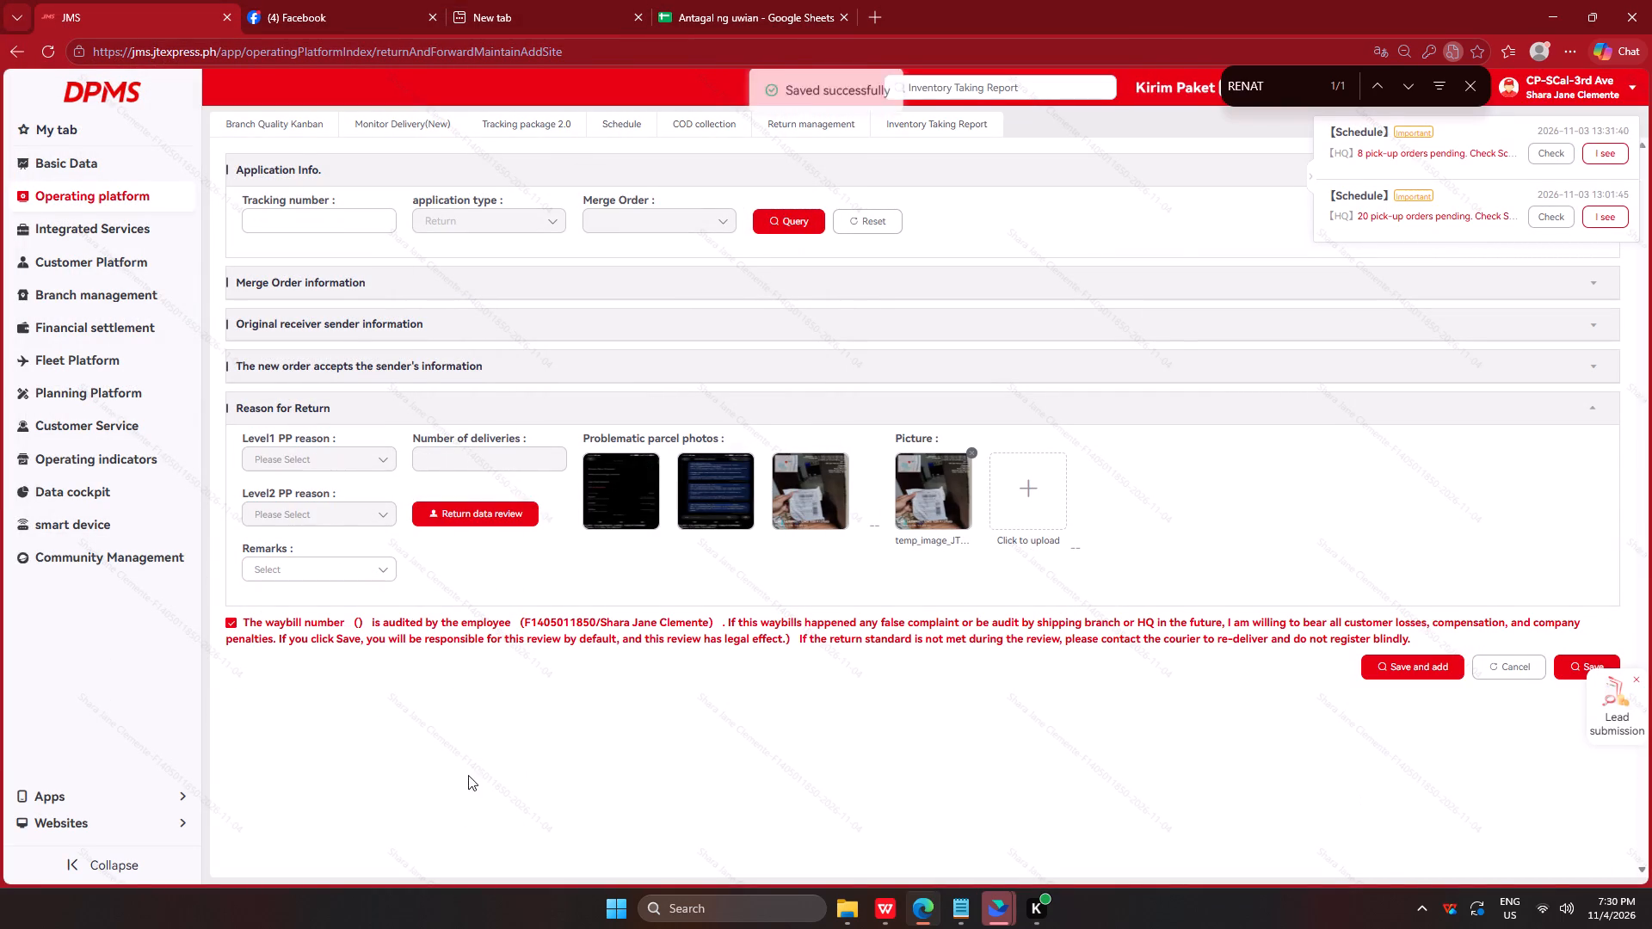
{"action": "key", "text": "alt+Tab"}
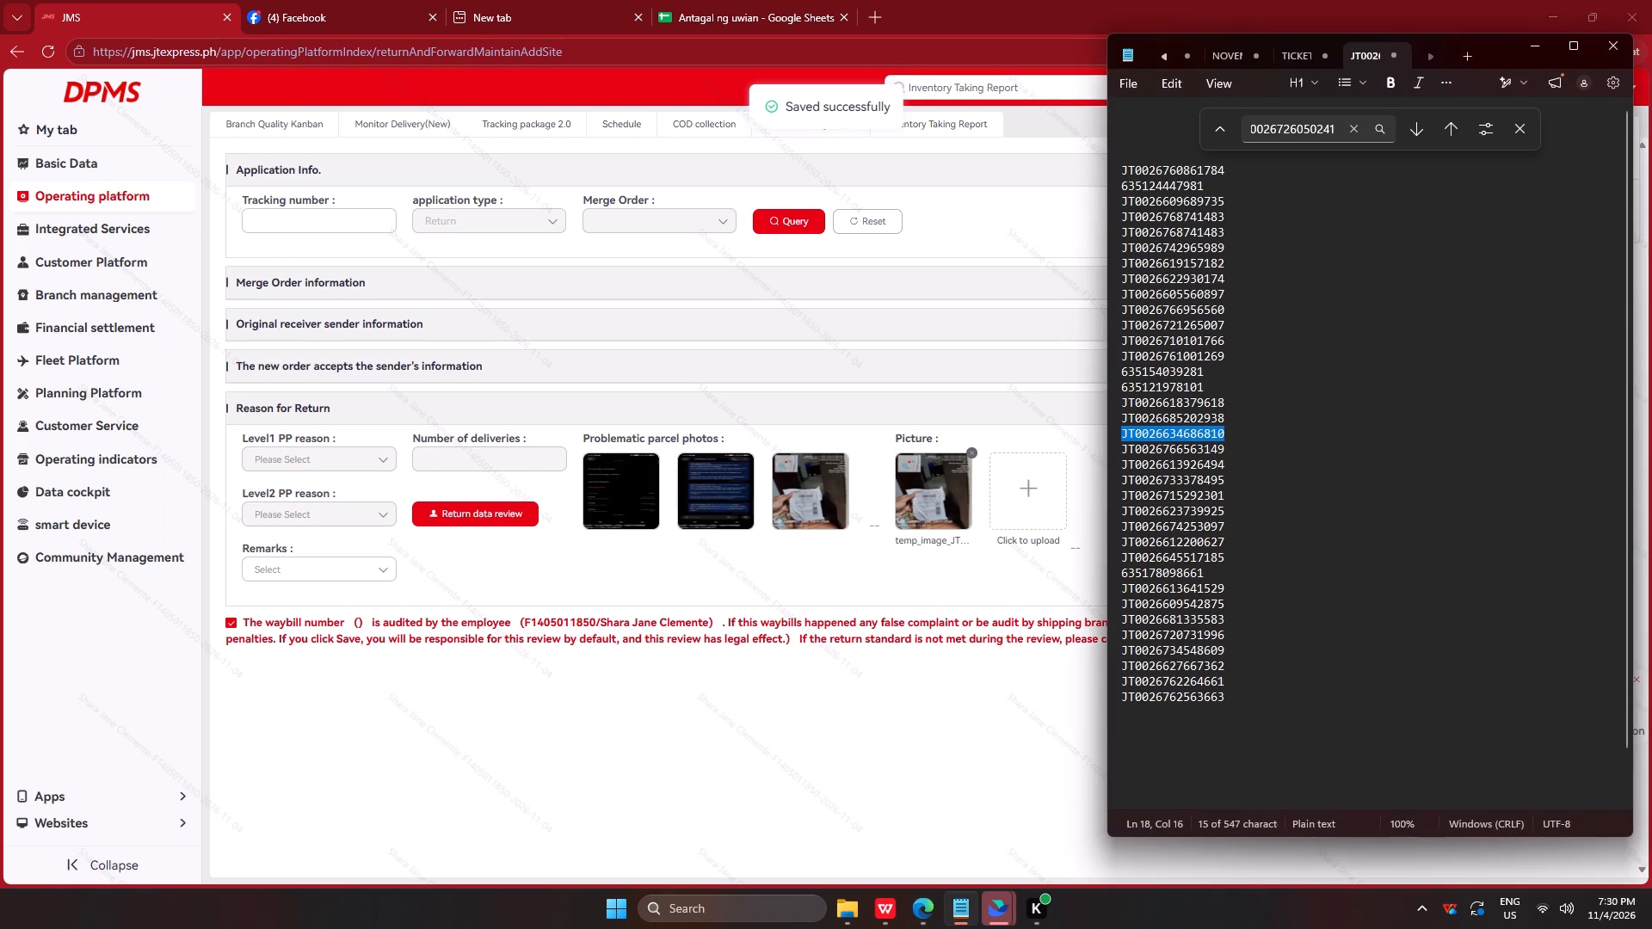
{"action": "double_click", "coordinate": [1182, 449]}
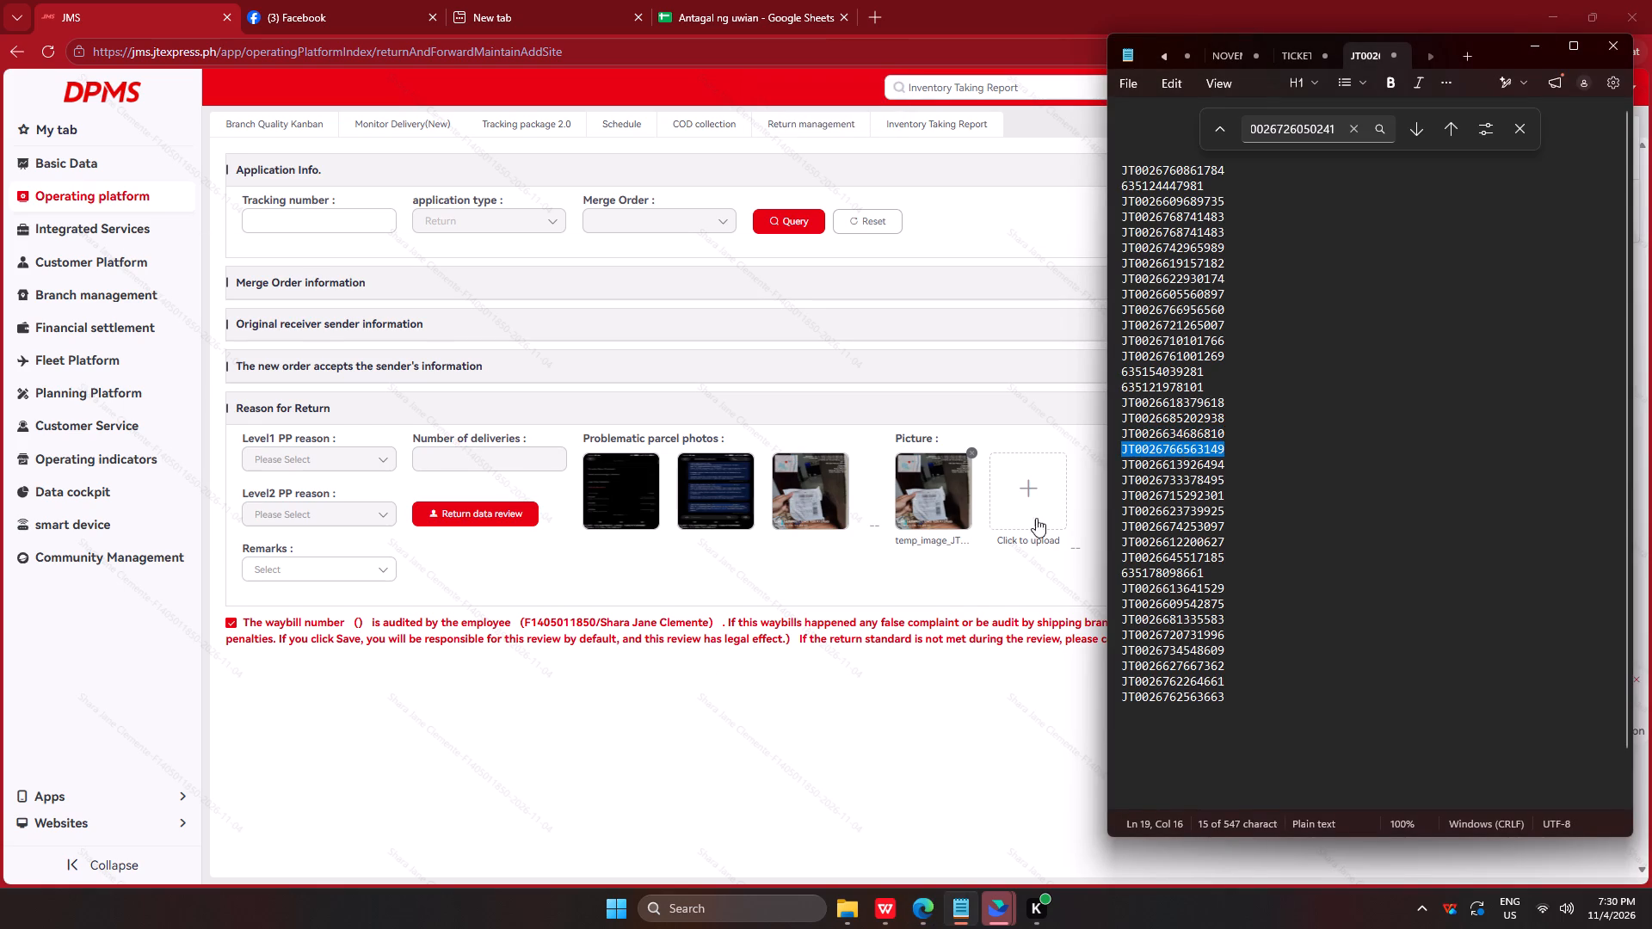
{"action": "key", "text": "ctrl+c"}
{"action": "left_click", "coordinate": [330, 217]}
{"action": "key", "text": "ctrl+v"}
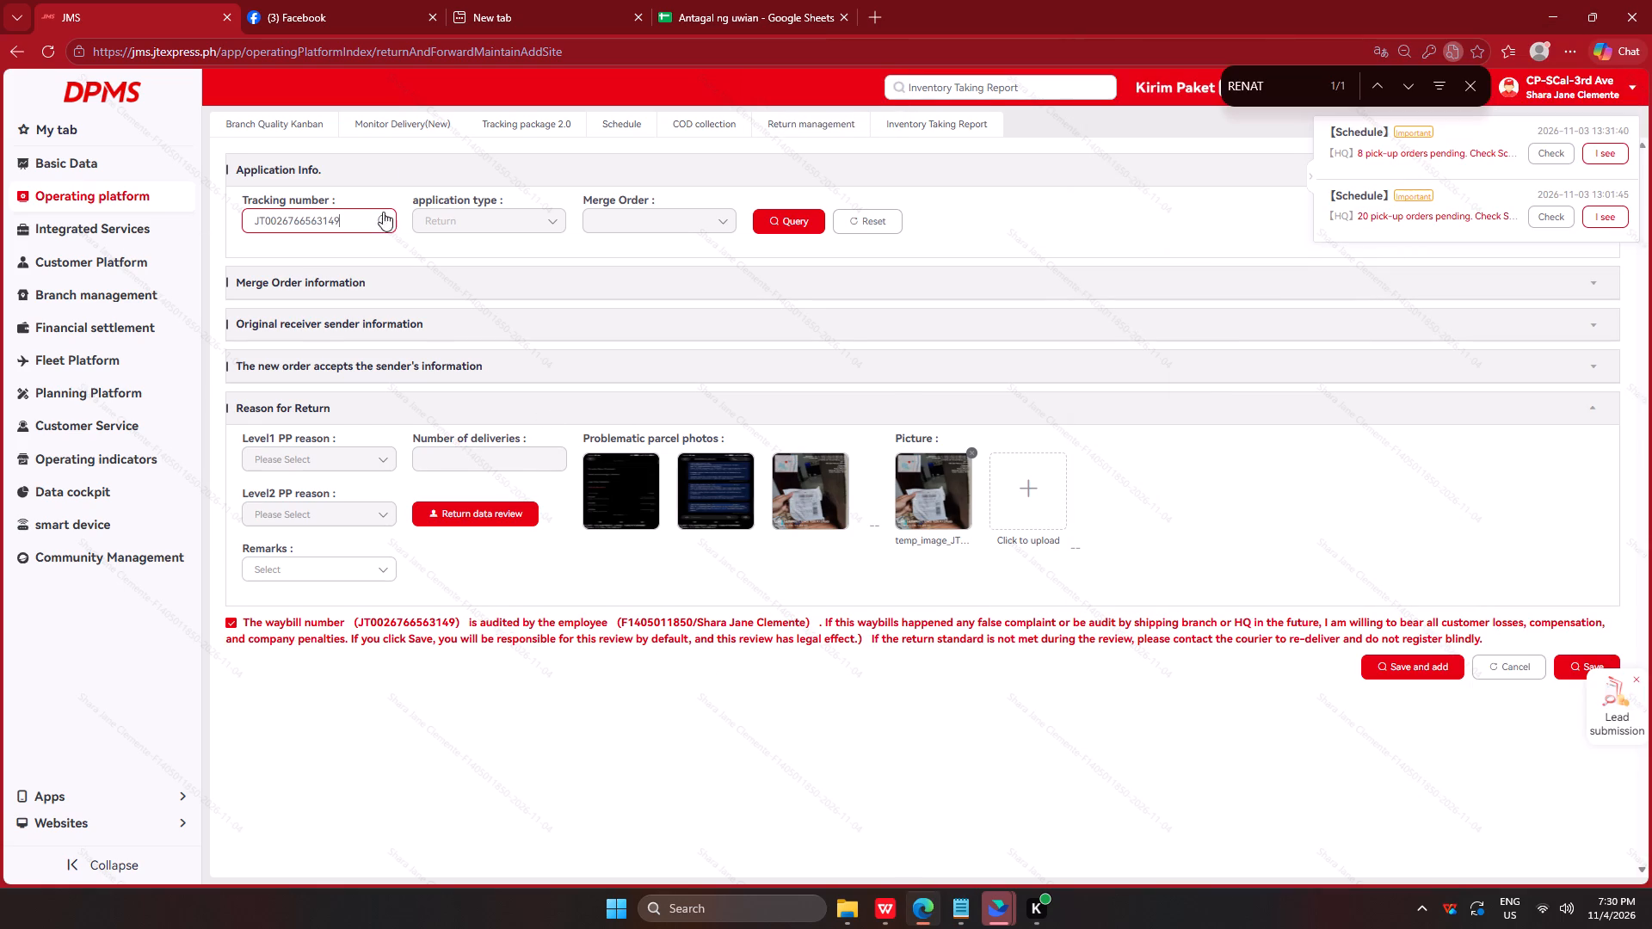
{"action": "left_click", "coordinate": [802, 218]}
{"action": "left_click", "coordinate": [624, 515]}
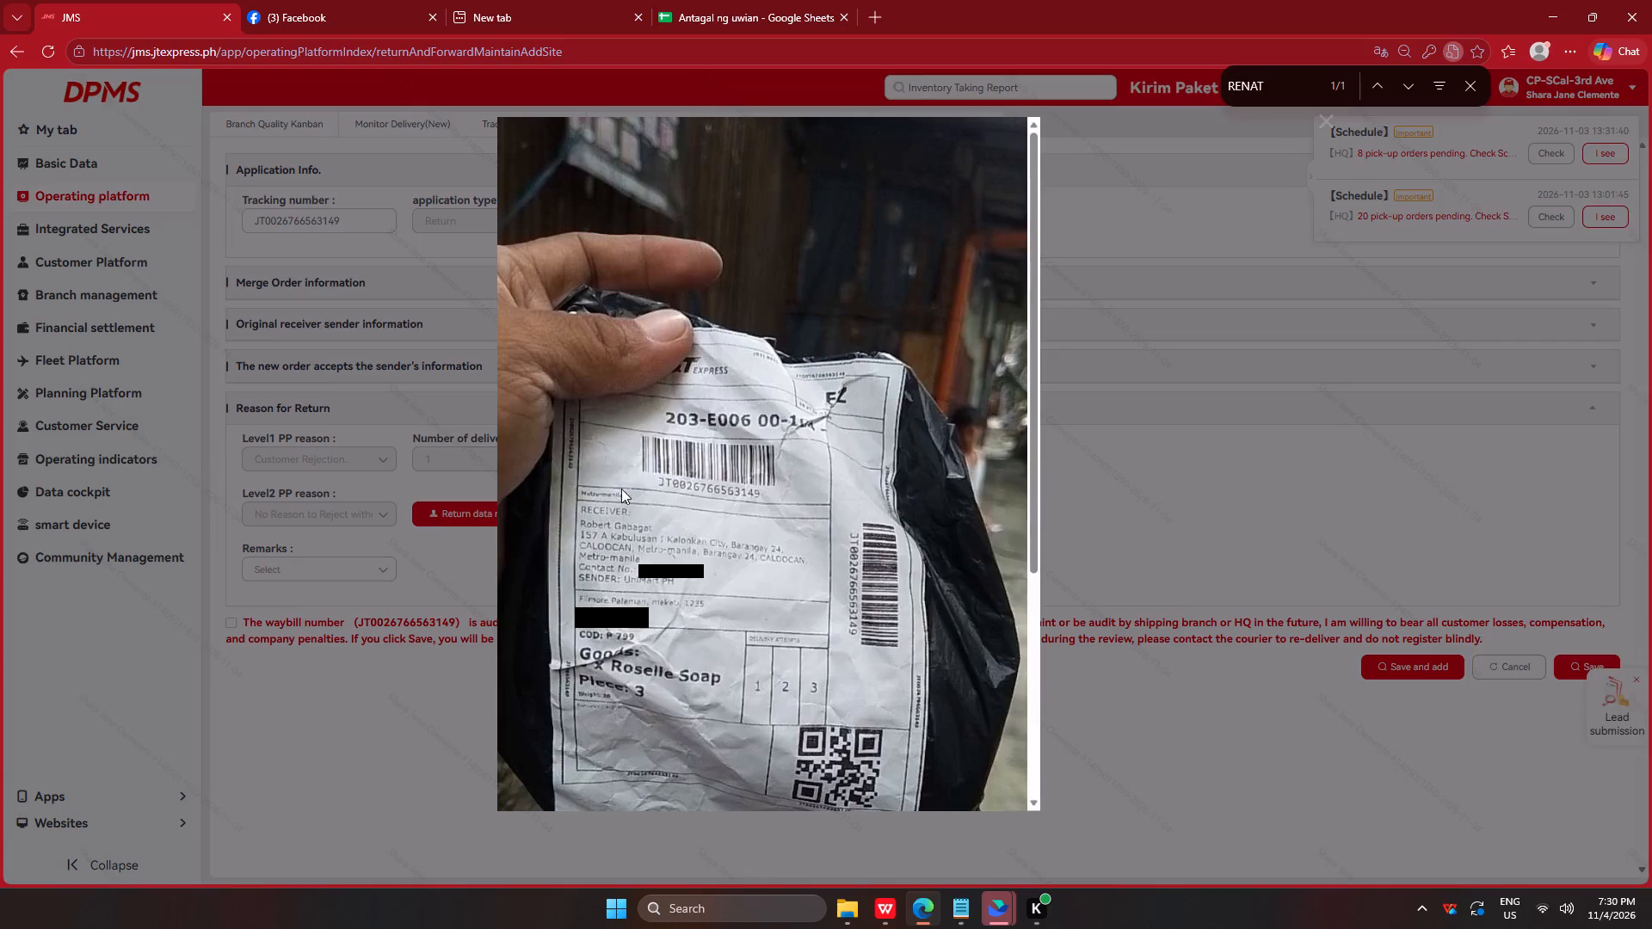
{"action": "right_click", "coordinate": [629, 413]}
{"action": "left_click", "coordinate": [699, 449]}
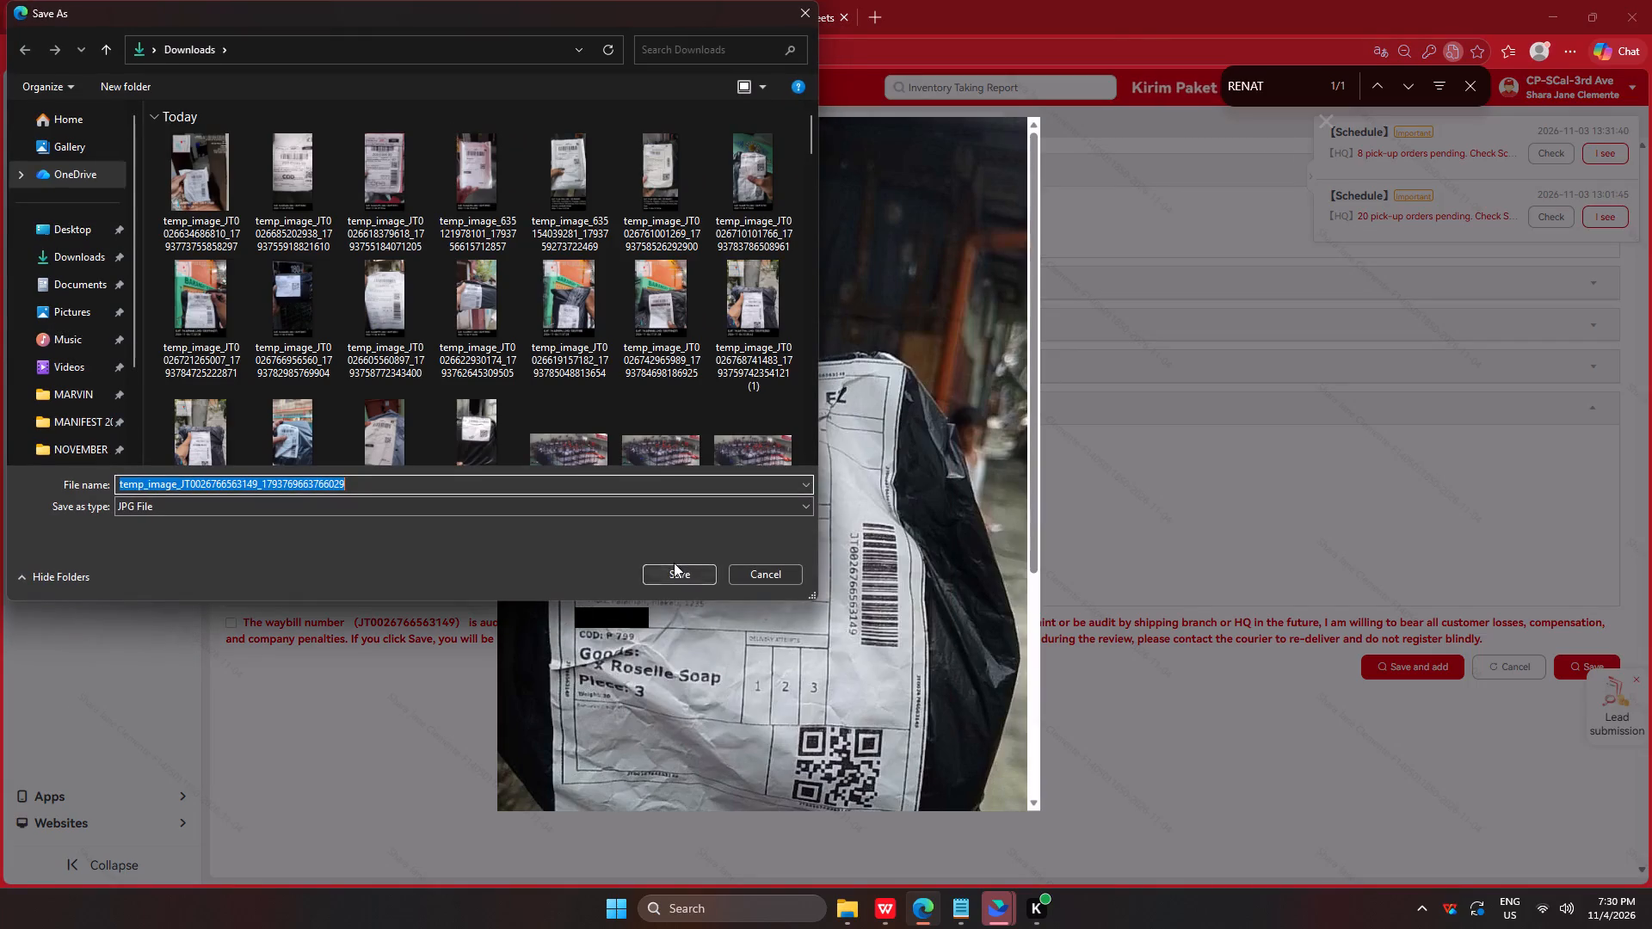
{"action": "left_click", "coordinate": [674, 563]}
{"action": "left_click", "coordinate": [660, 572]}
{"action": "left_click", "coordinate": [481, 582]}
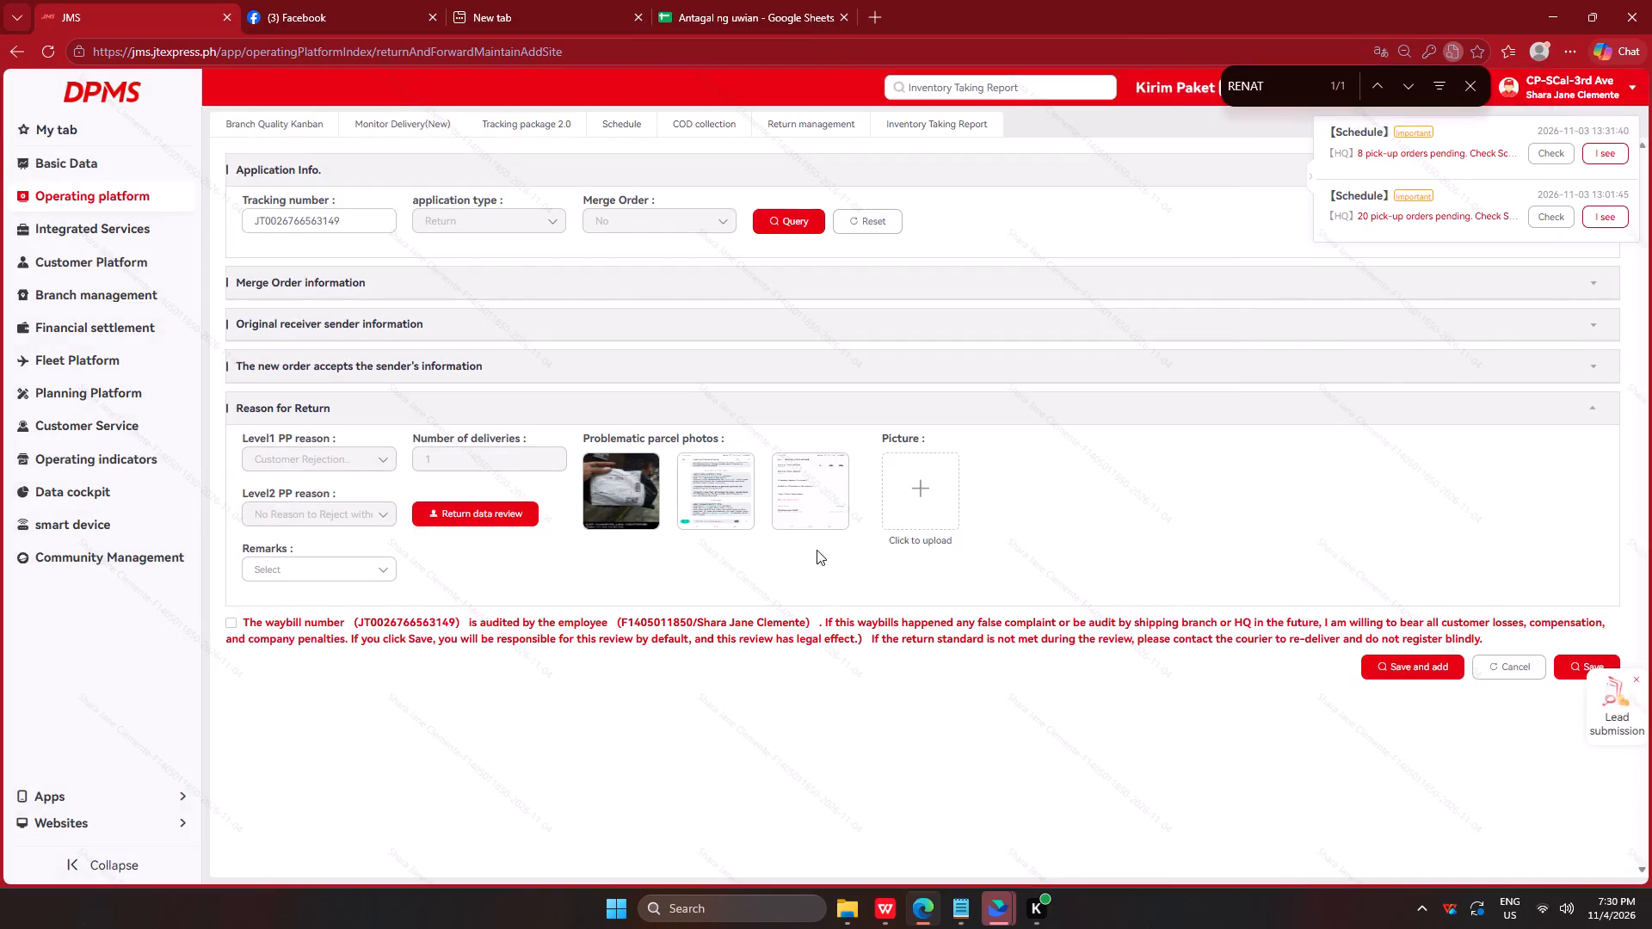
{"action": "left_click", "coordinate": [909, 493]}
{"action": "double_click", "coordinate": [188, 174]}
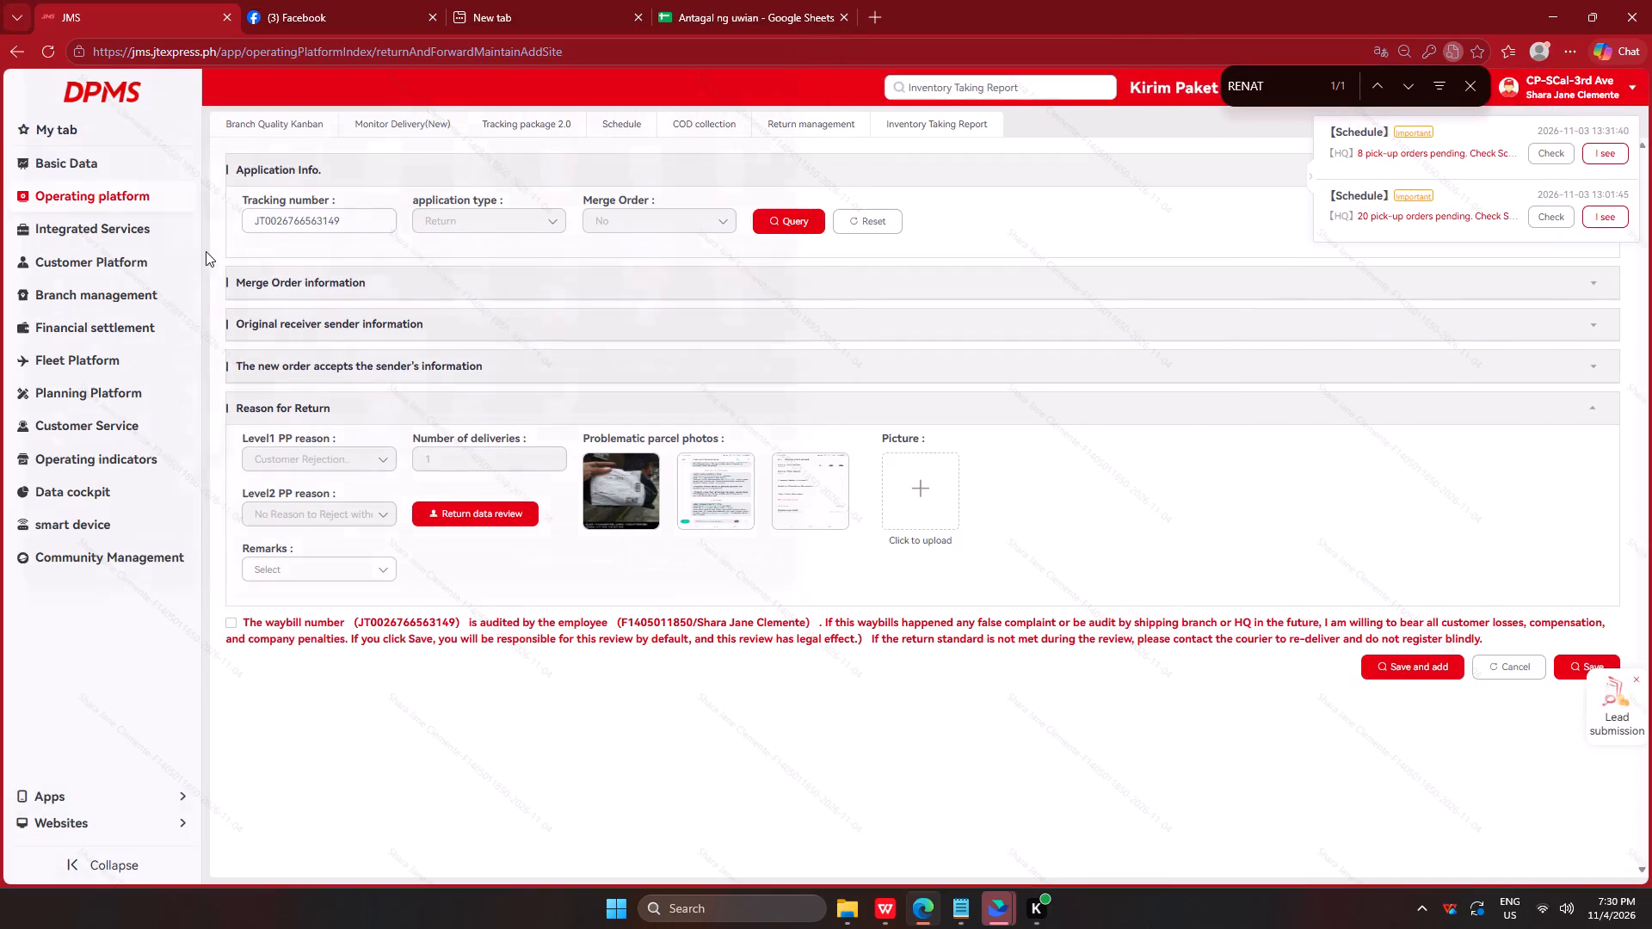
{"action": "left_click", "coordinate": [289, 569]}
{"action": "left_click", "coordinate": [397, 610]}
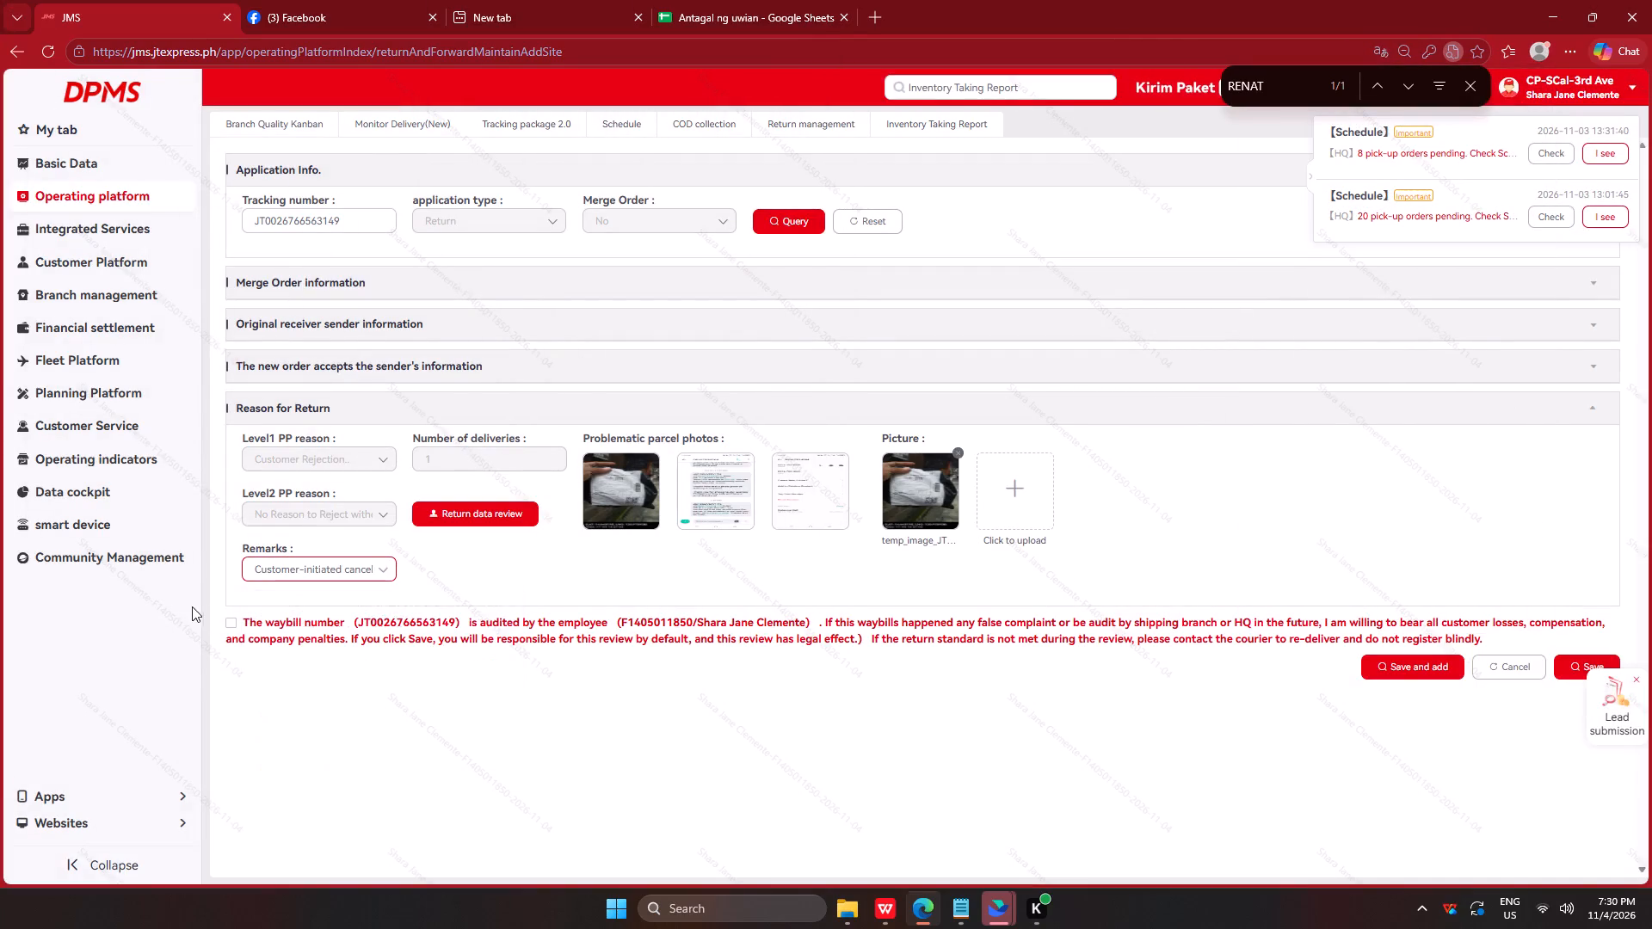
{"action": "left_click", "coordinate": [232, 623]}
{"action": "left_click", "coordinate": [1415, 668]}
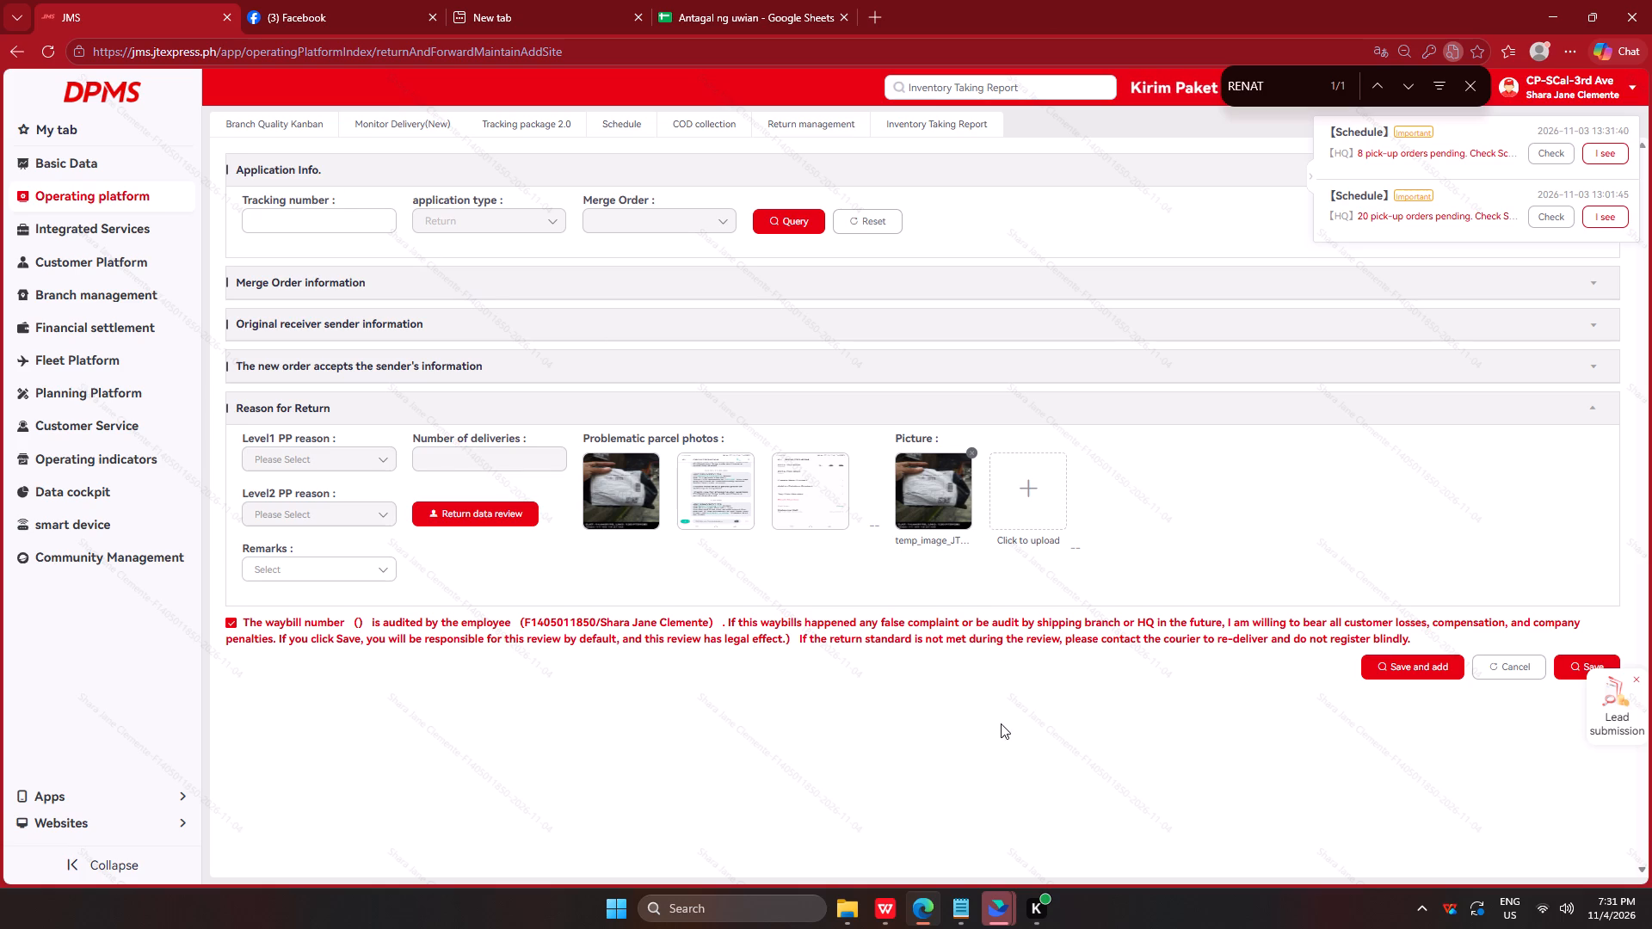
{"action": "key", "text": "Tab"}
{"action": "key", "text": "alt+Tab"}
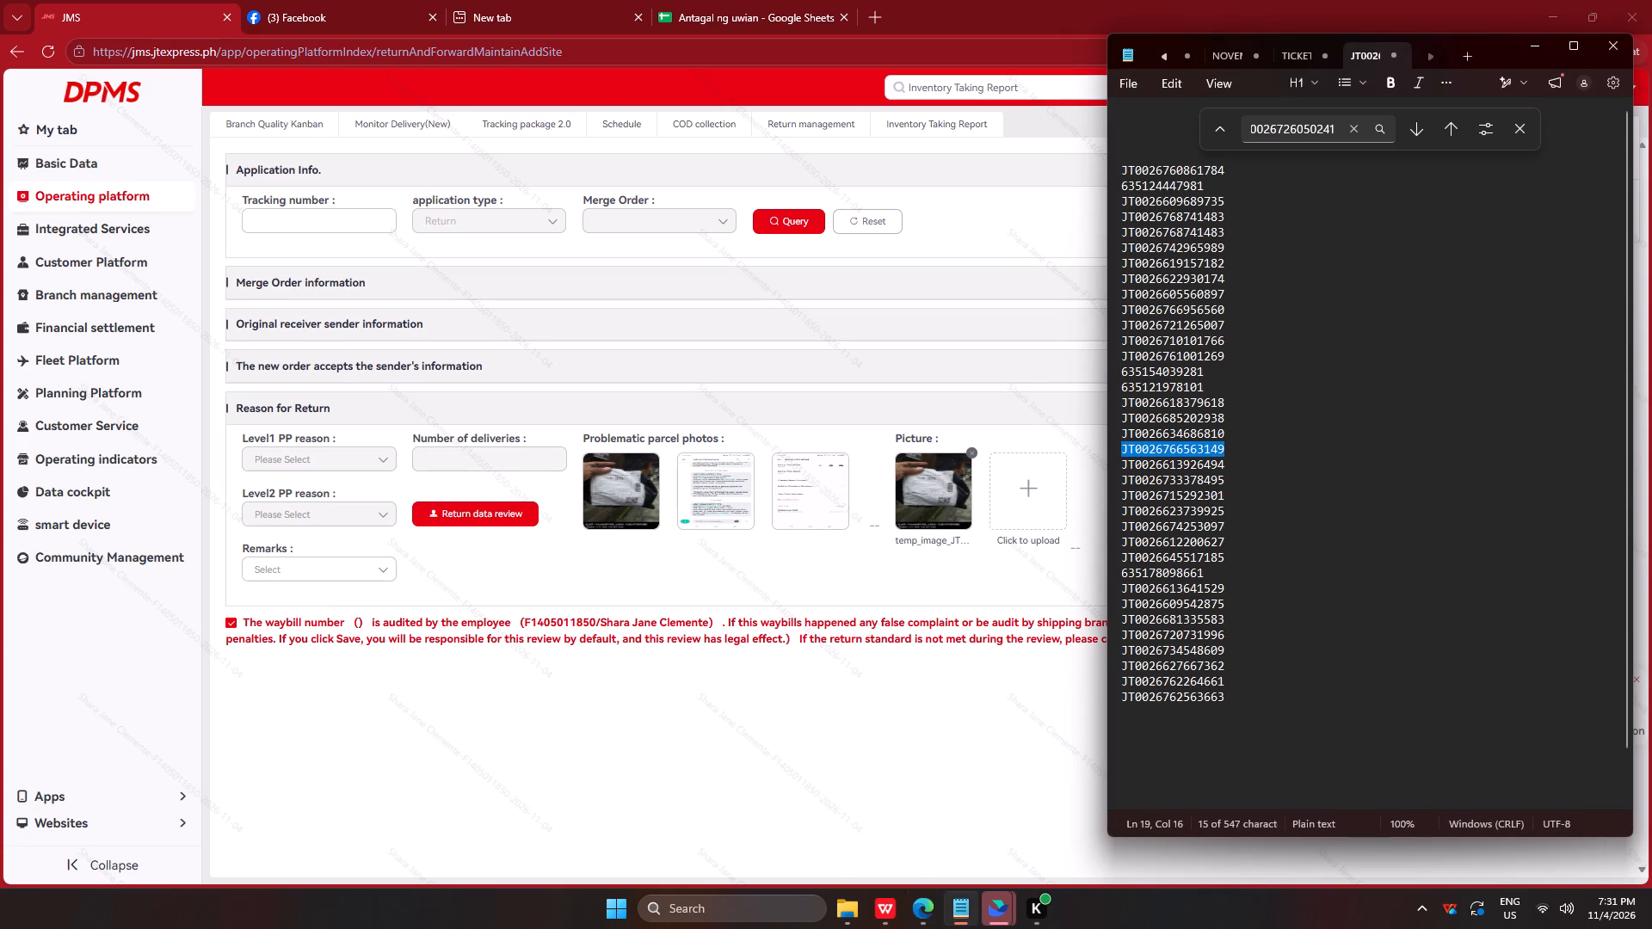
{"action": "double_click", "coordinate": [1189, 464]}
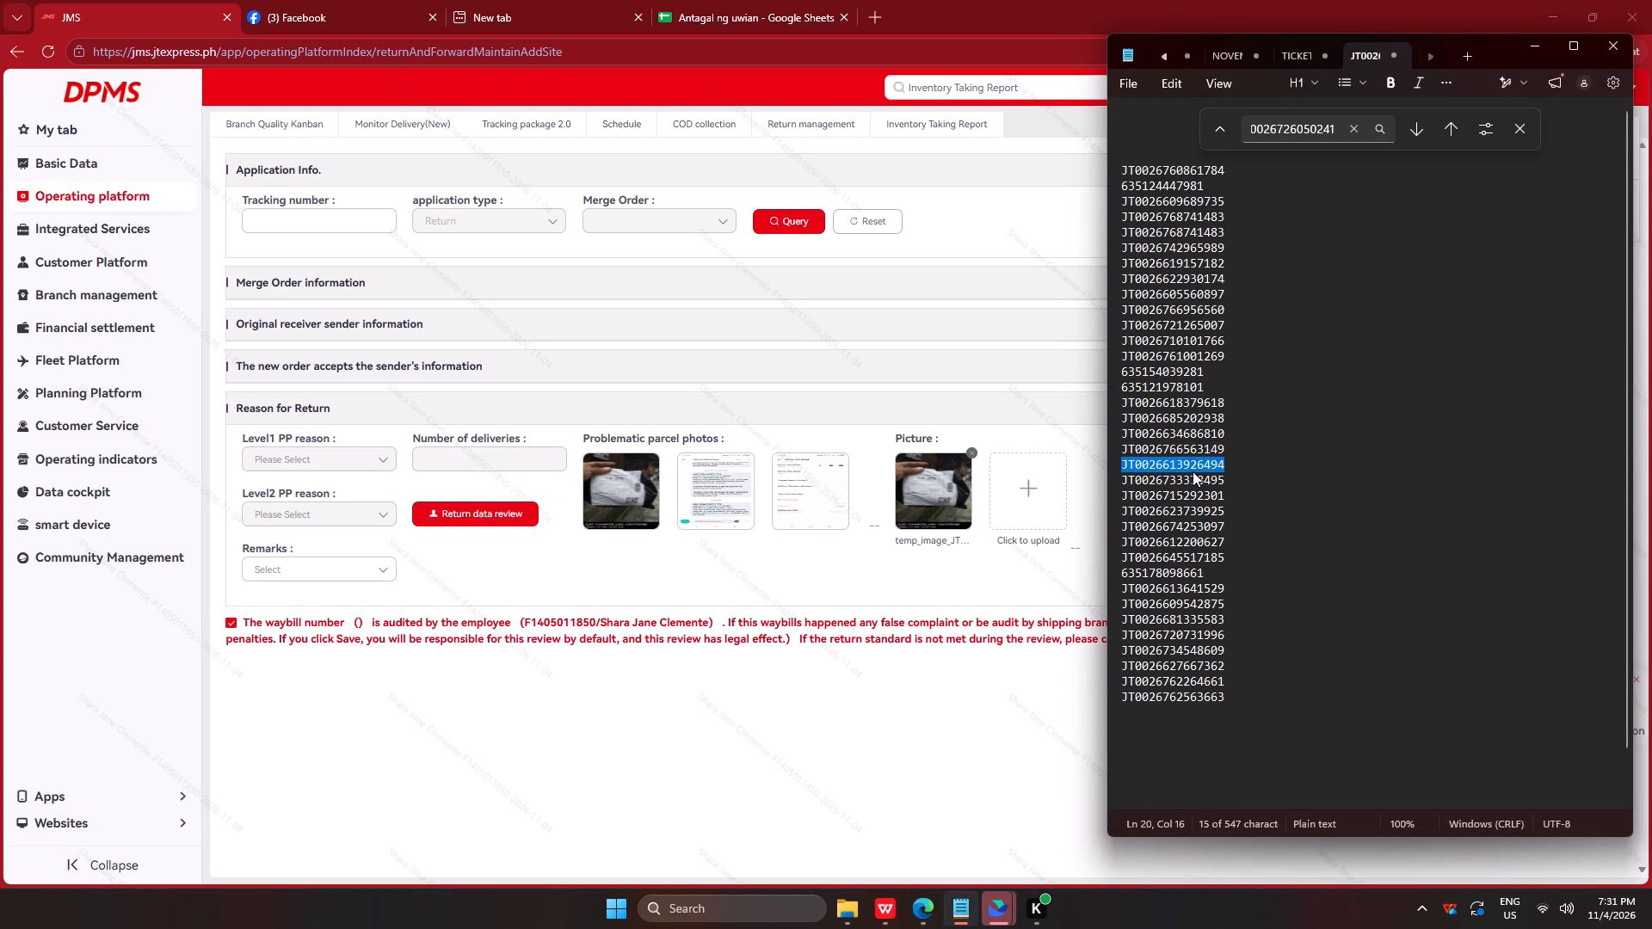
{"action": "key", "text": "ctrl+x"}
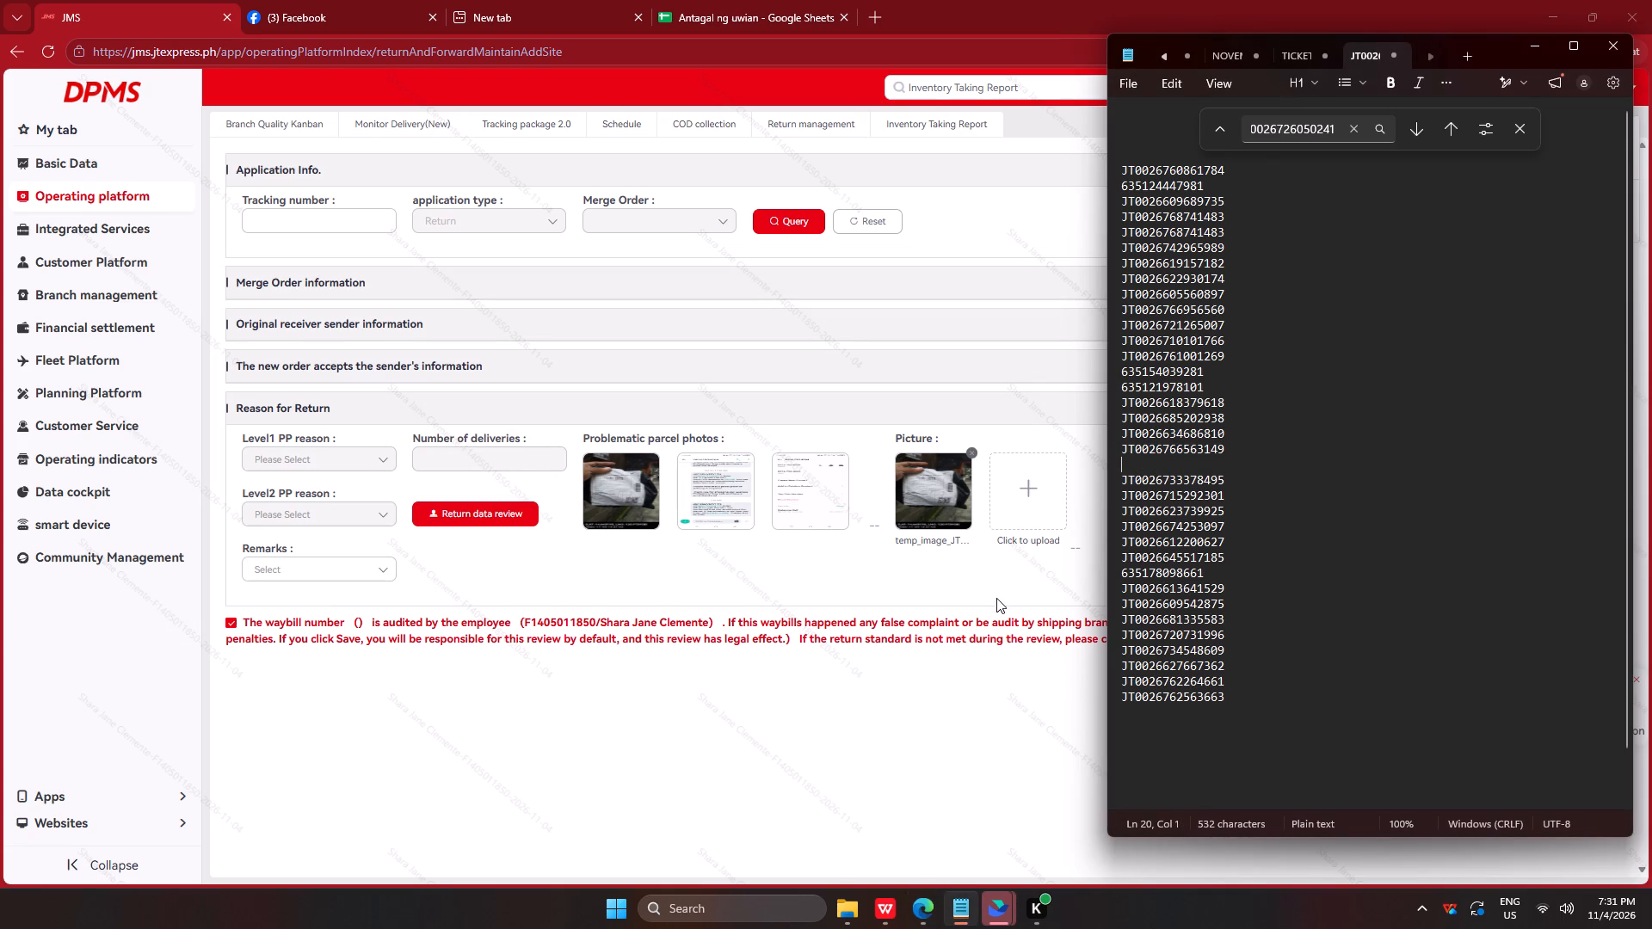
{"action": "key", "text": "ctrl+z"}
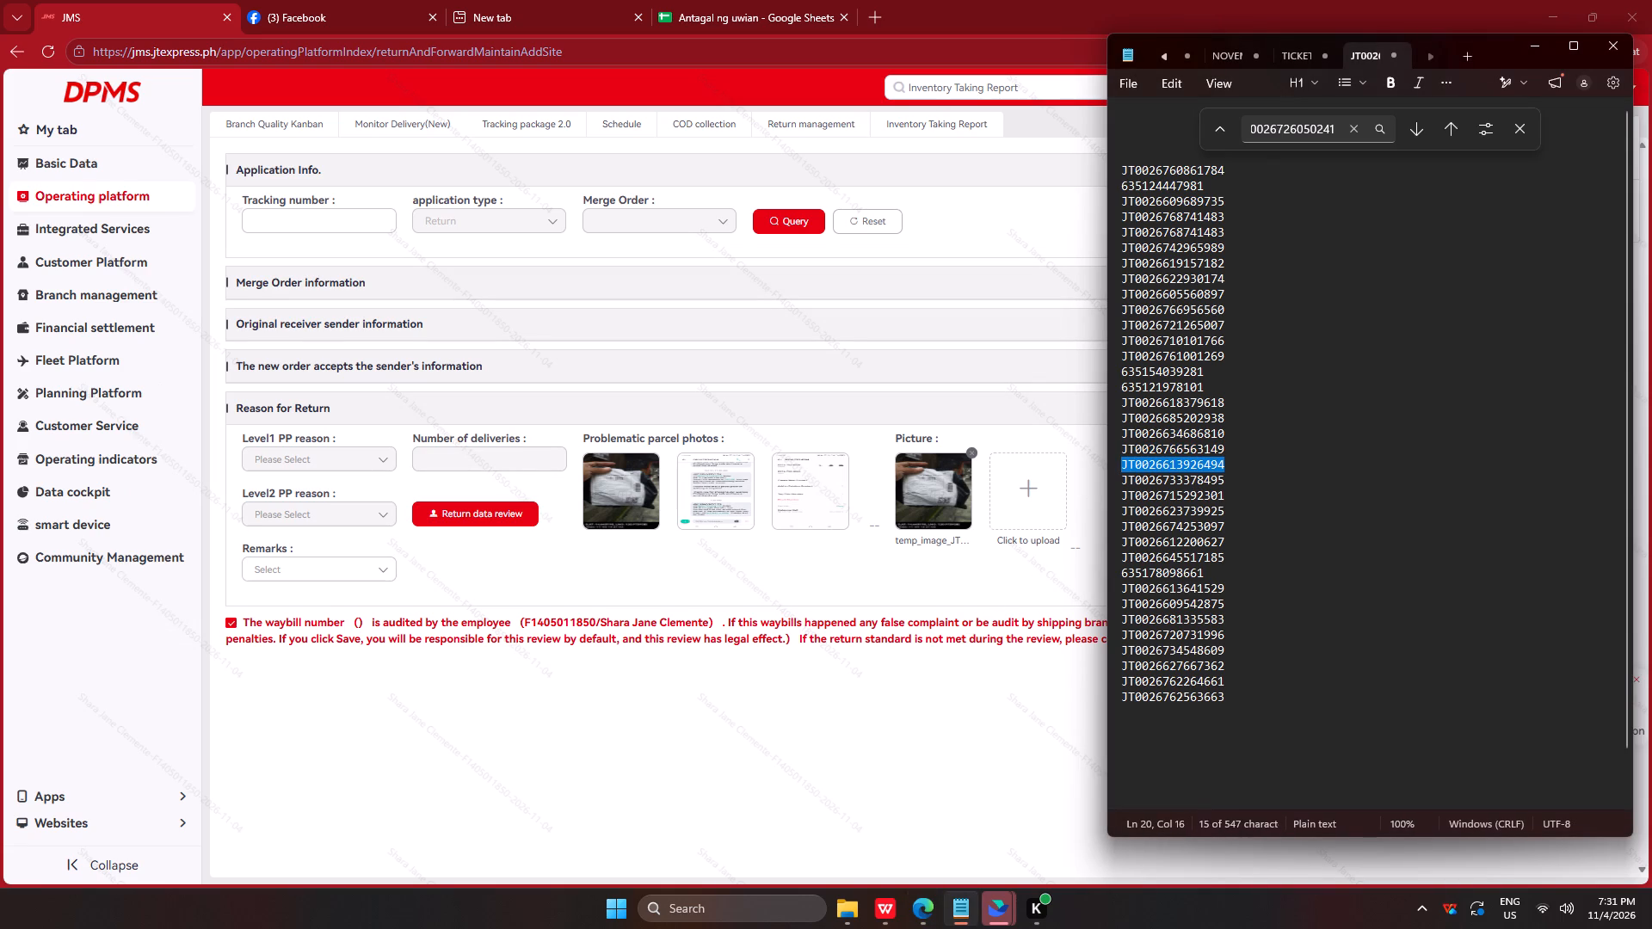
{"action": "key", "text": "ctrl+c"}
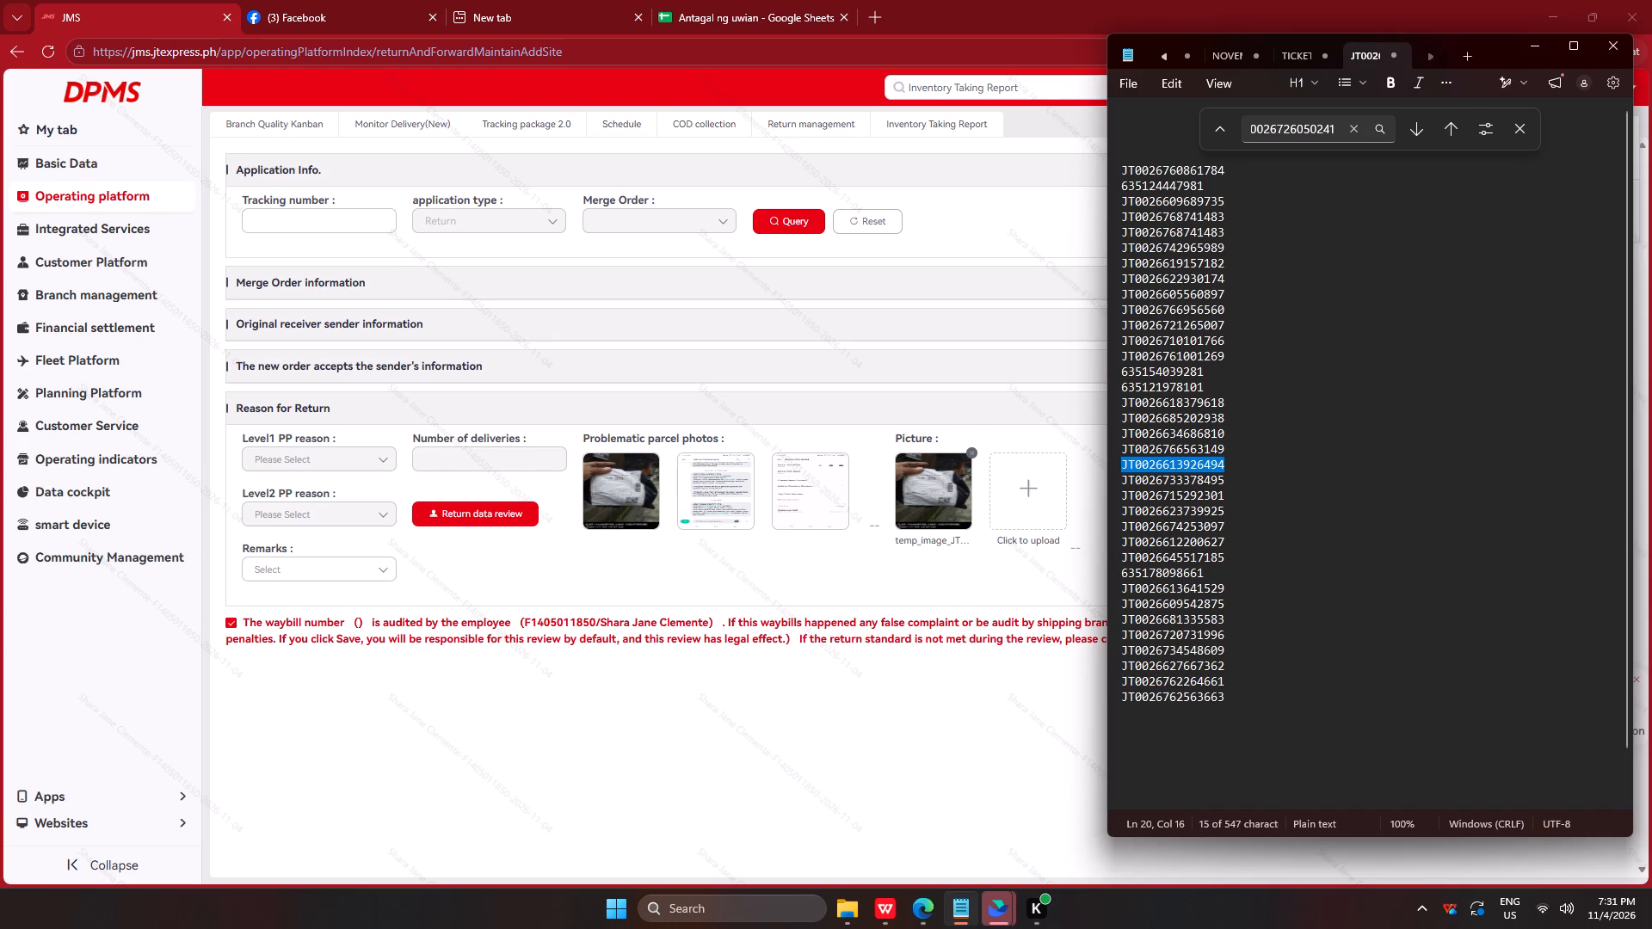
{"action": "left_click", "coordinate": [311, 208]}
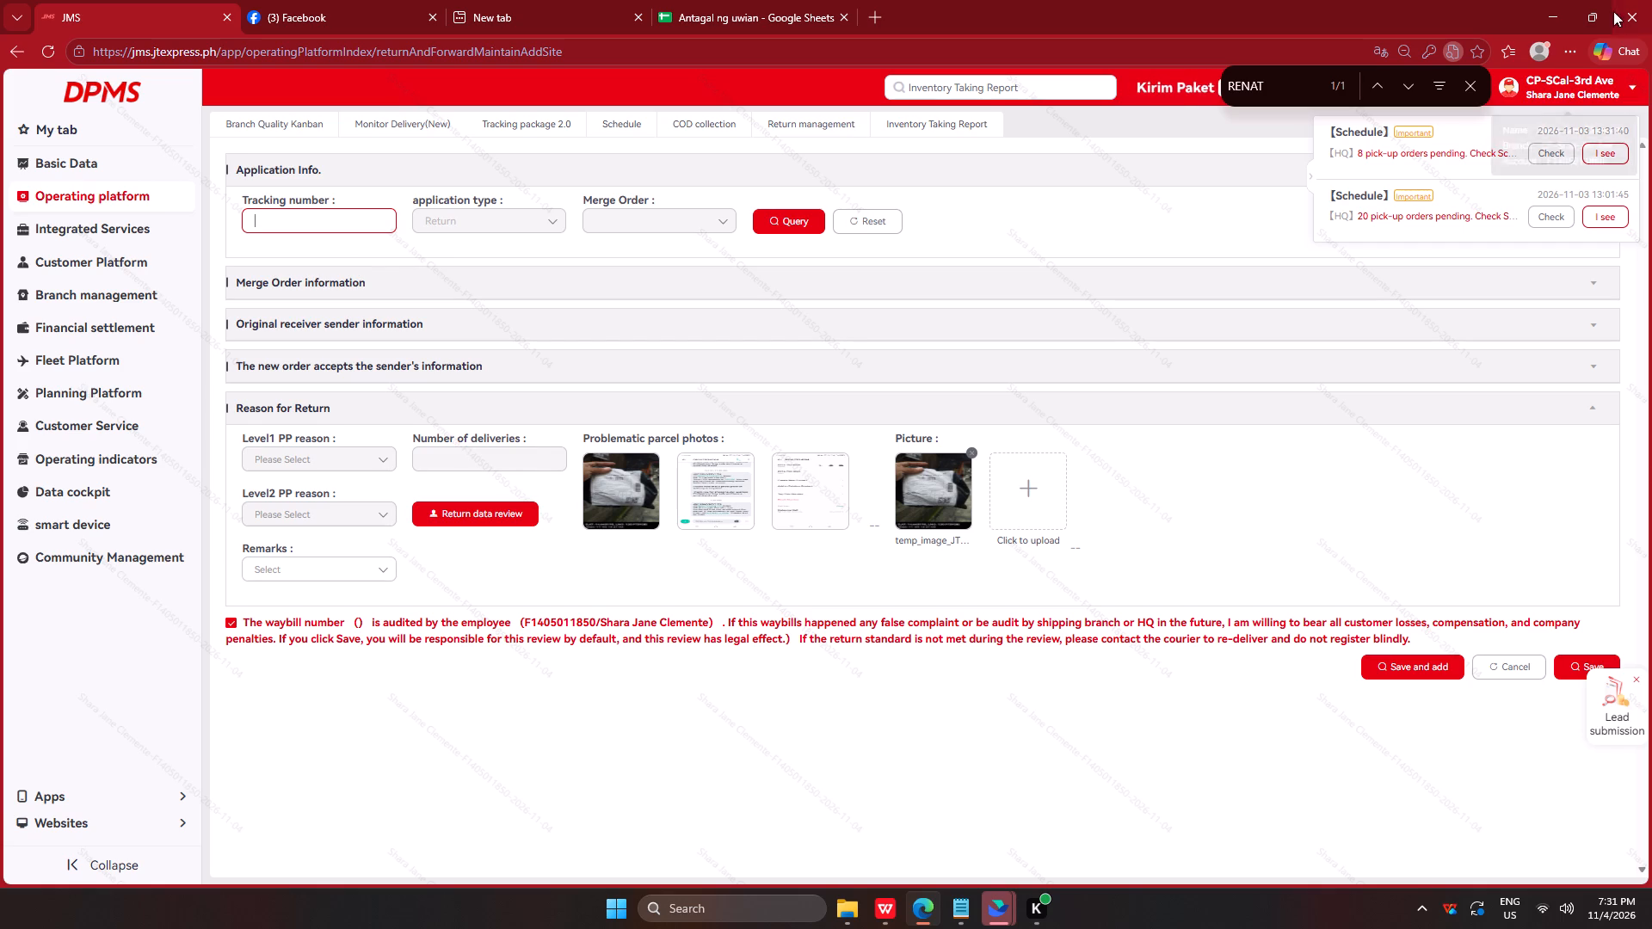
{"action": "left_click", "coordinate": [968, 913]}
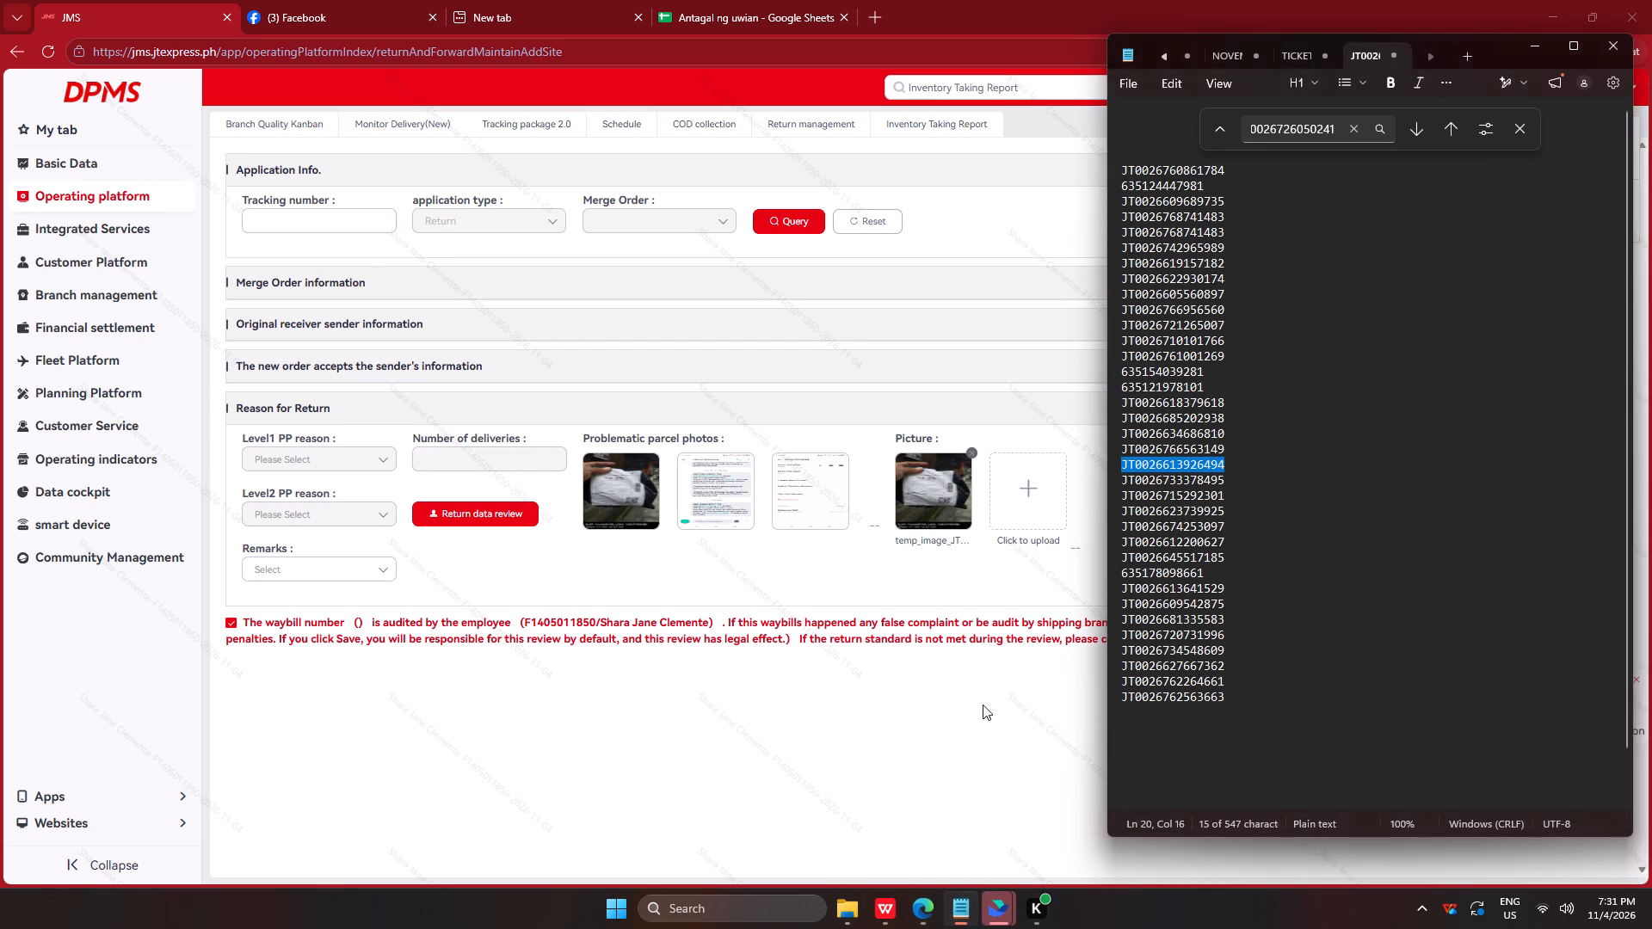
{"action": "key", "text": "ctrl+c"}
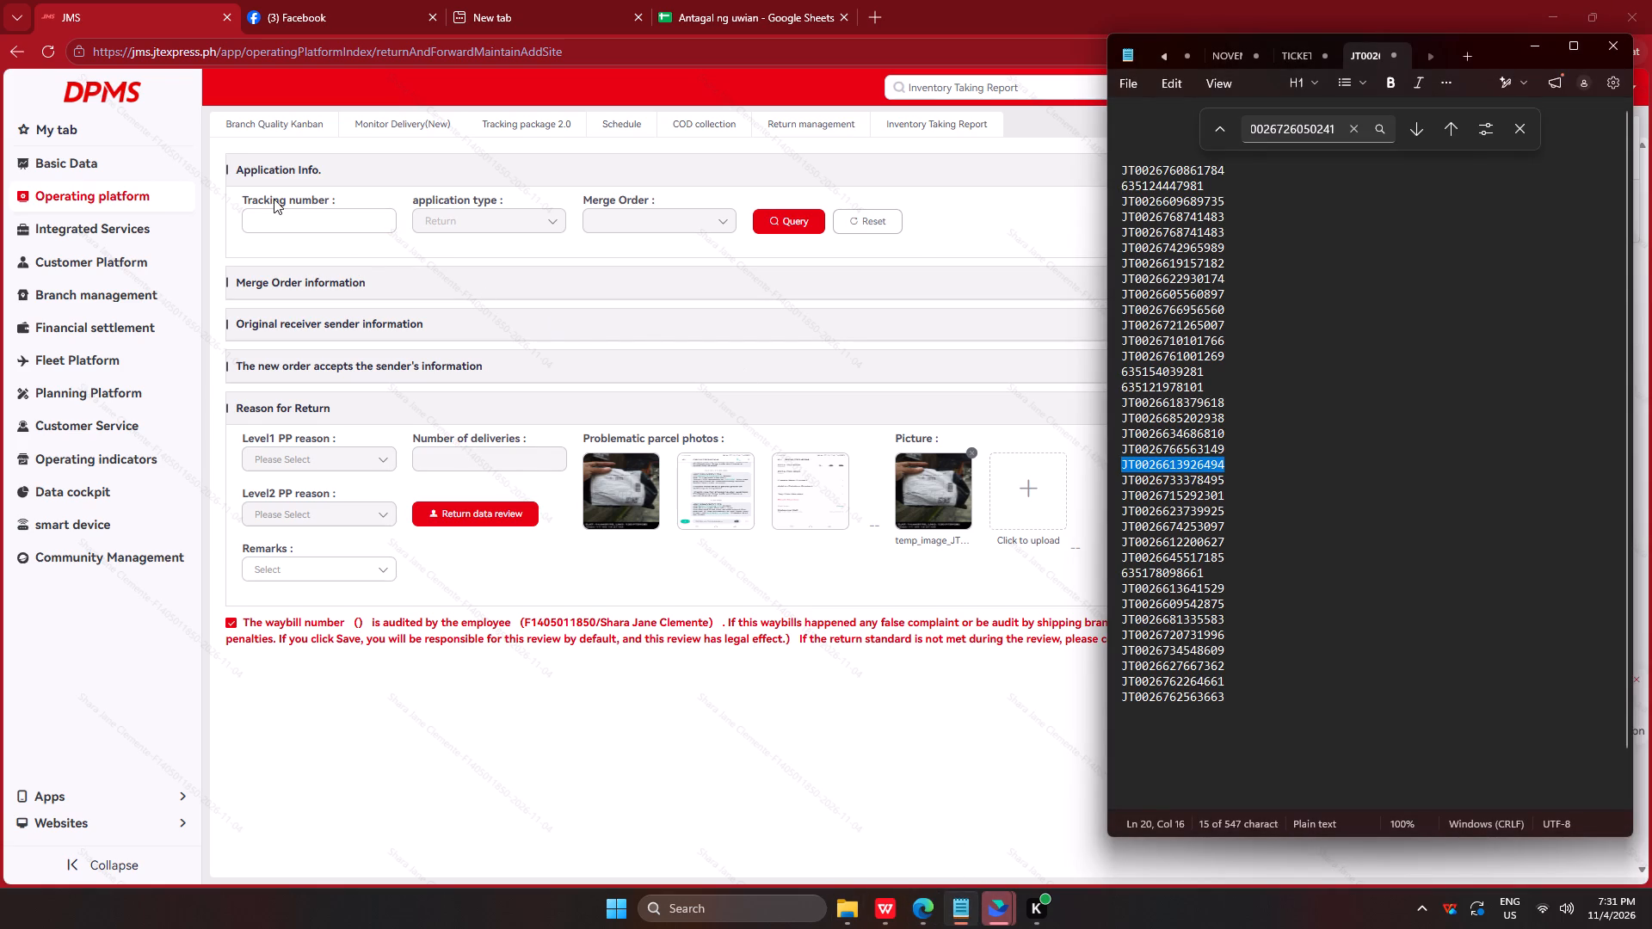
{"action": "left_click", "coordinate": [274, 218]}
{"action": "key", "text": "ctrl+v"}
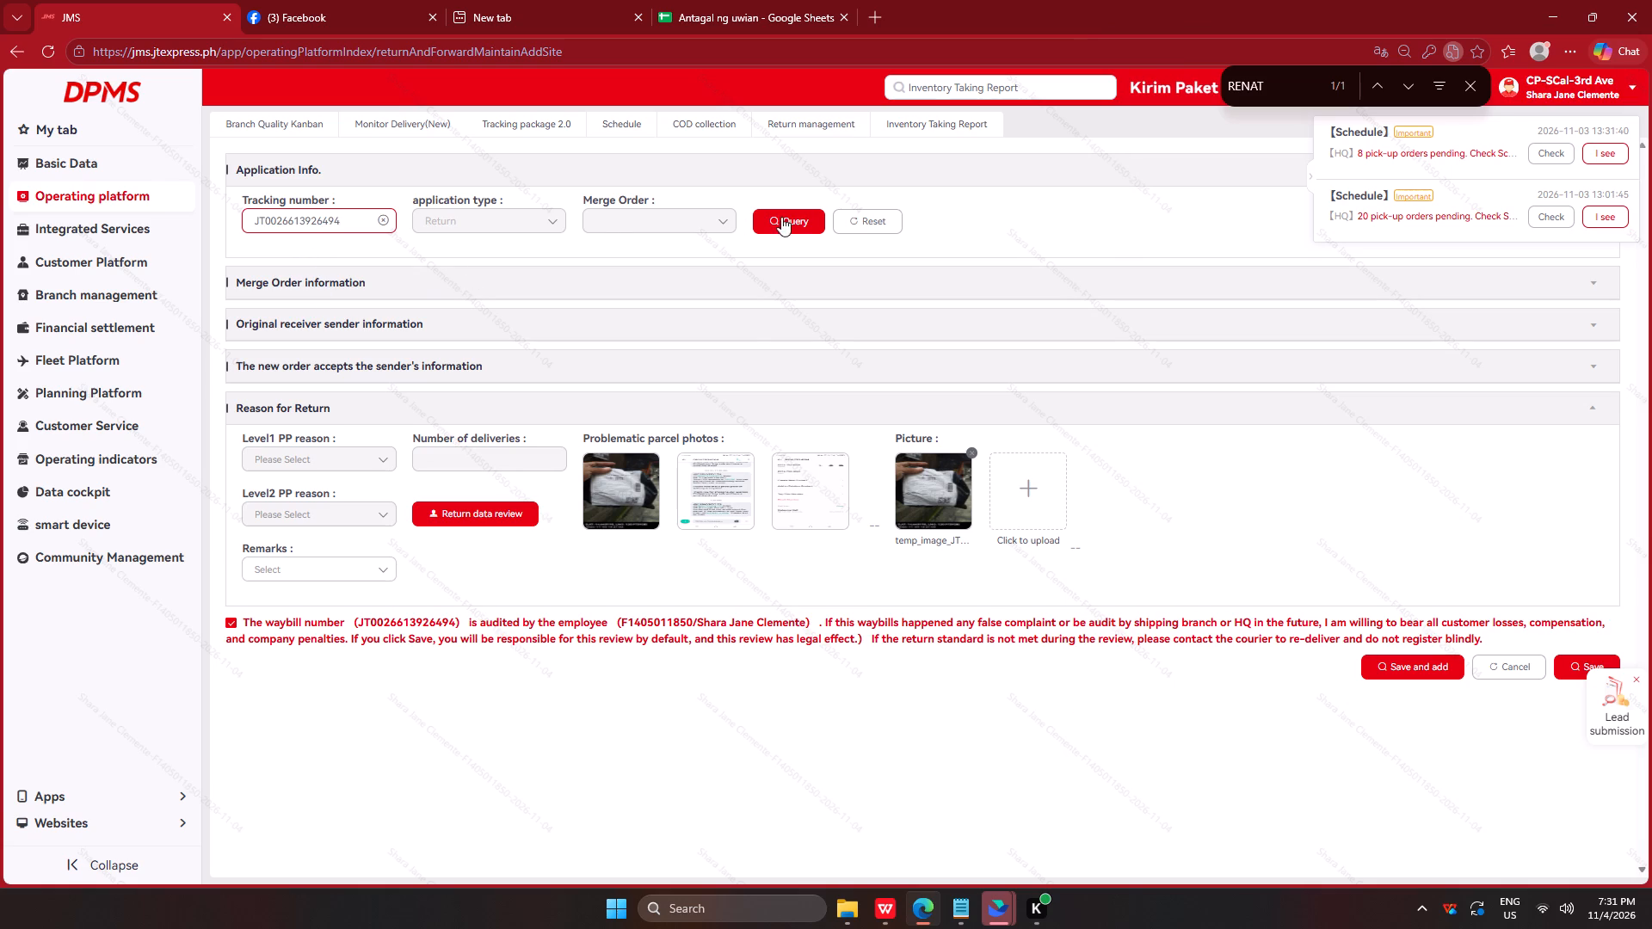
{"action": "left_click", "coordinate": [781, 217]}
{"action": "left_click", "coordinate": [814, 514]}
{"action": "right_click", "coordinate": [756, 418]}
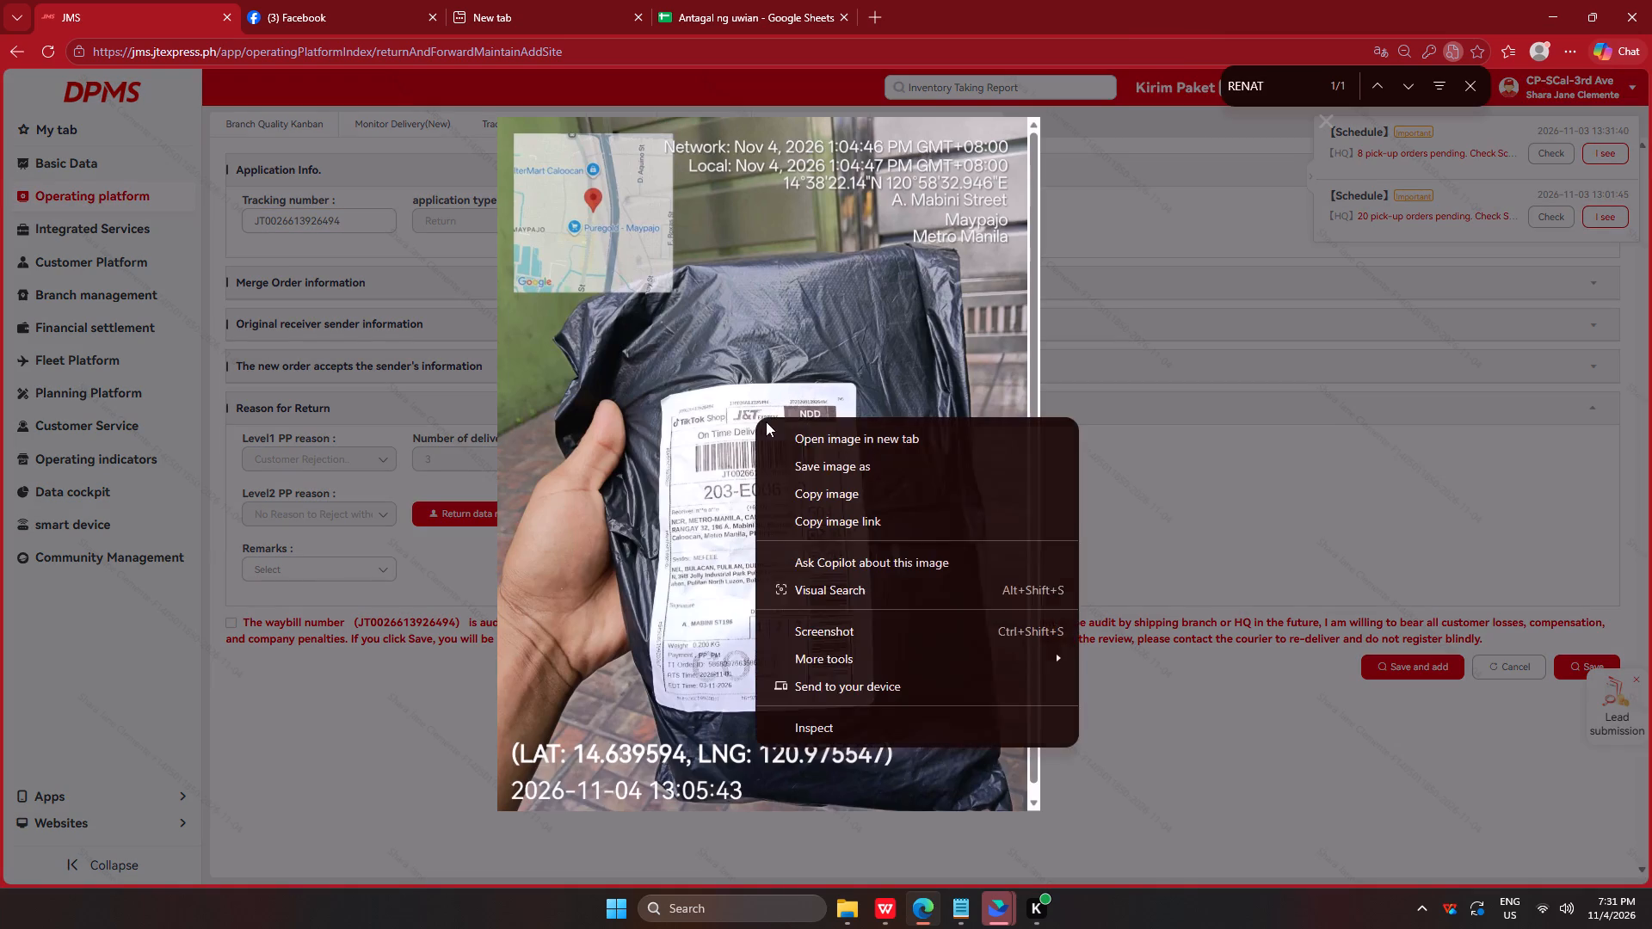
{"action": "left_click", "coordinate": [801, 460]}
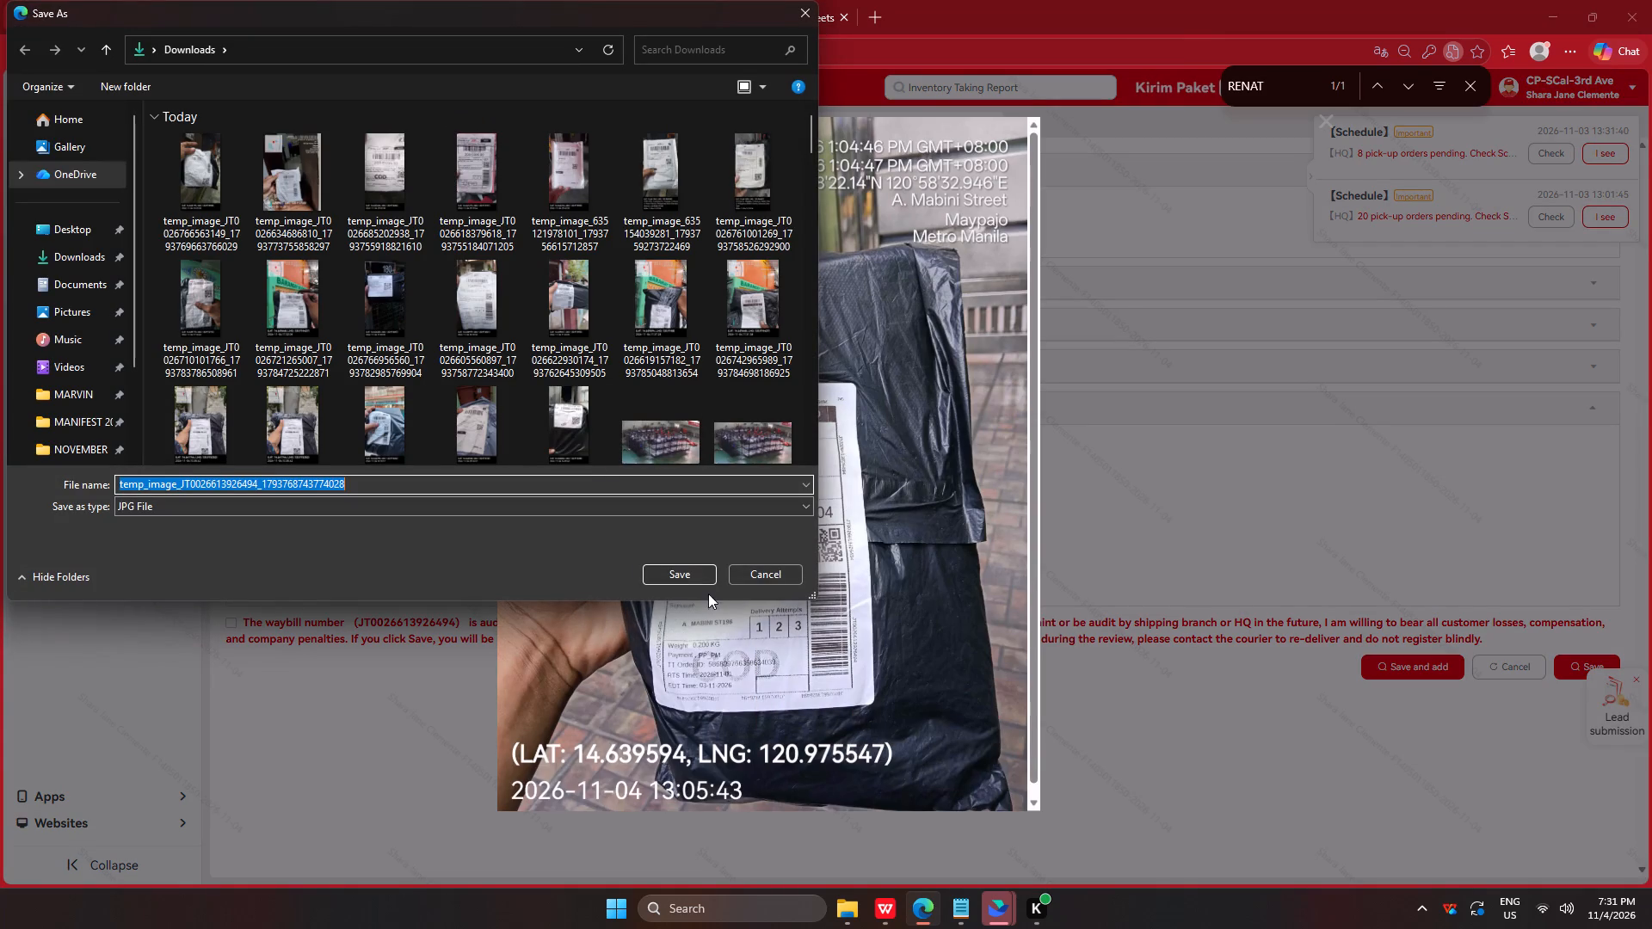
{"action": "left_click", "coordinate": [668, 579]}
{"action": "left_click", "coordinate": [483, 568]}
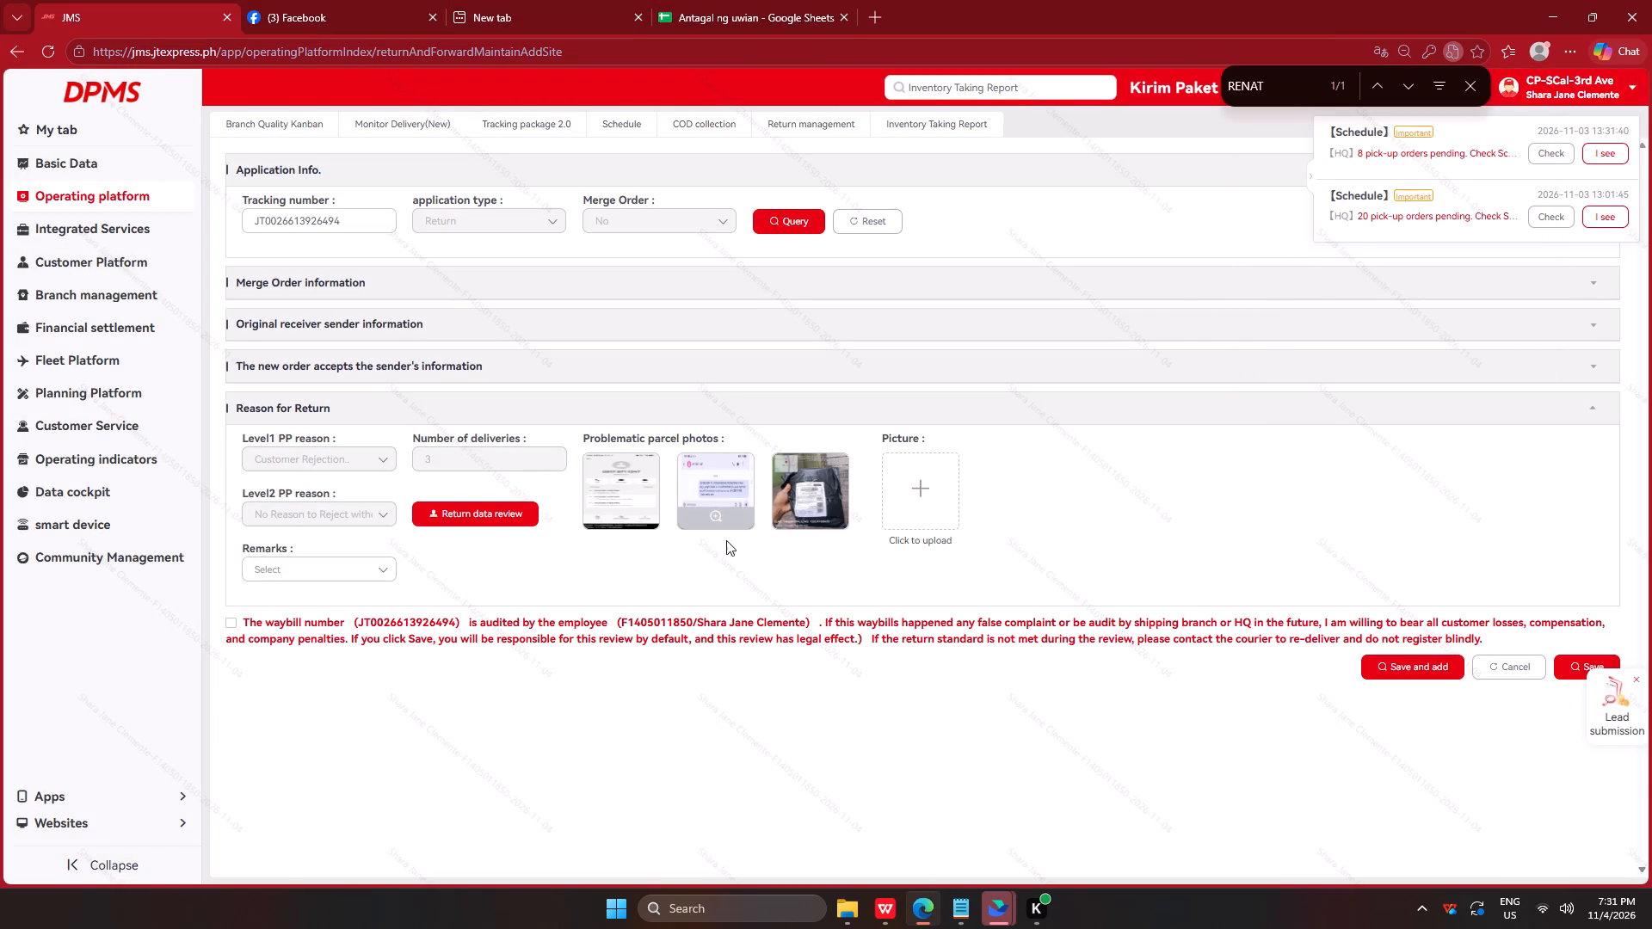
Switch to Facebook and view the conversation screenshot shared in the open Messenger chat.
{"action": "left_click", "coordinate": [314, 15]}
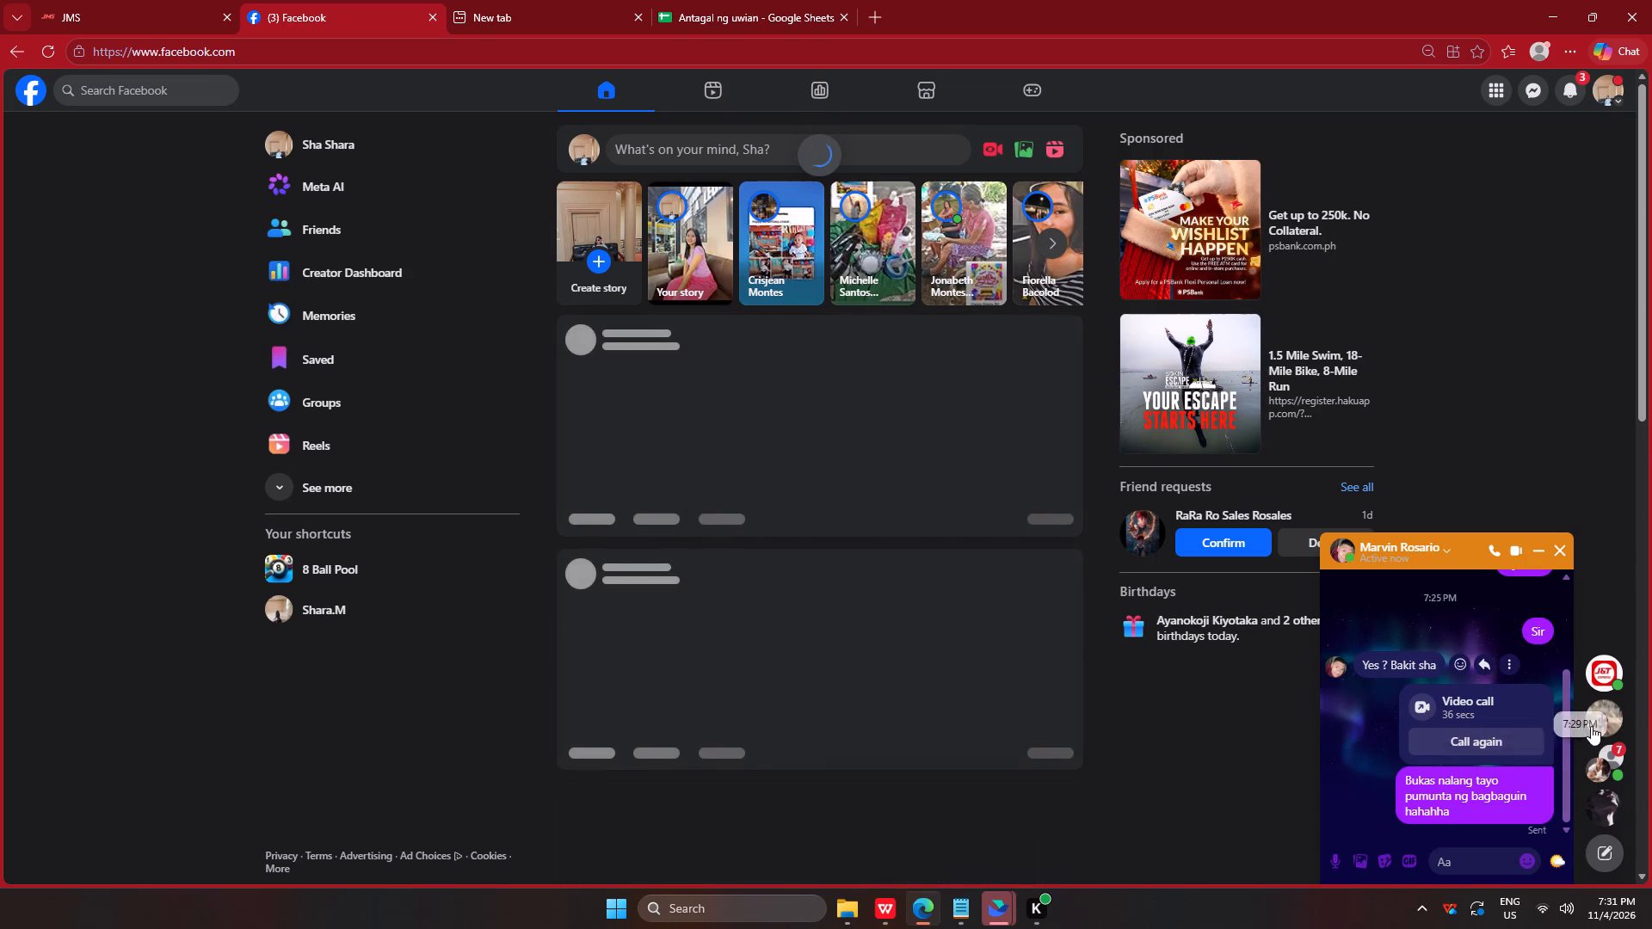
{"action": "left_click", "coordinate": [1450, 867]}
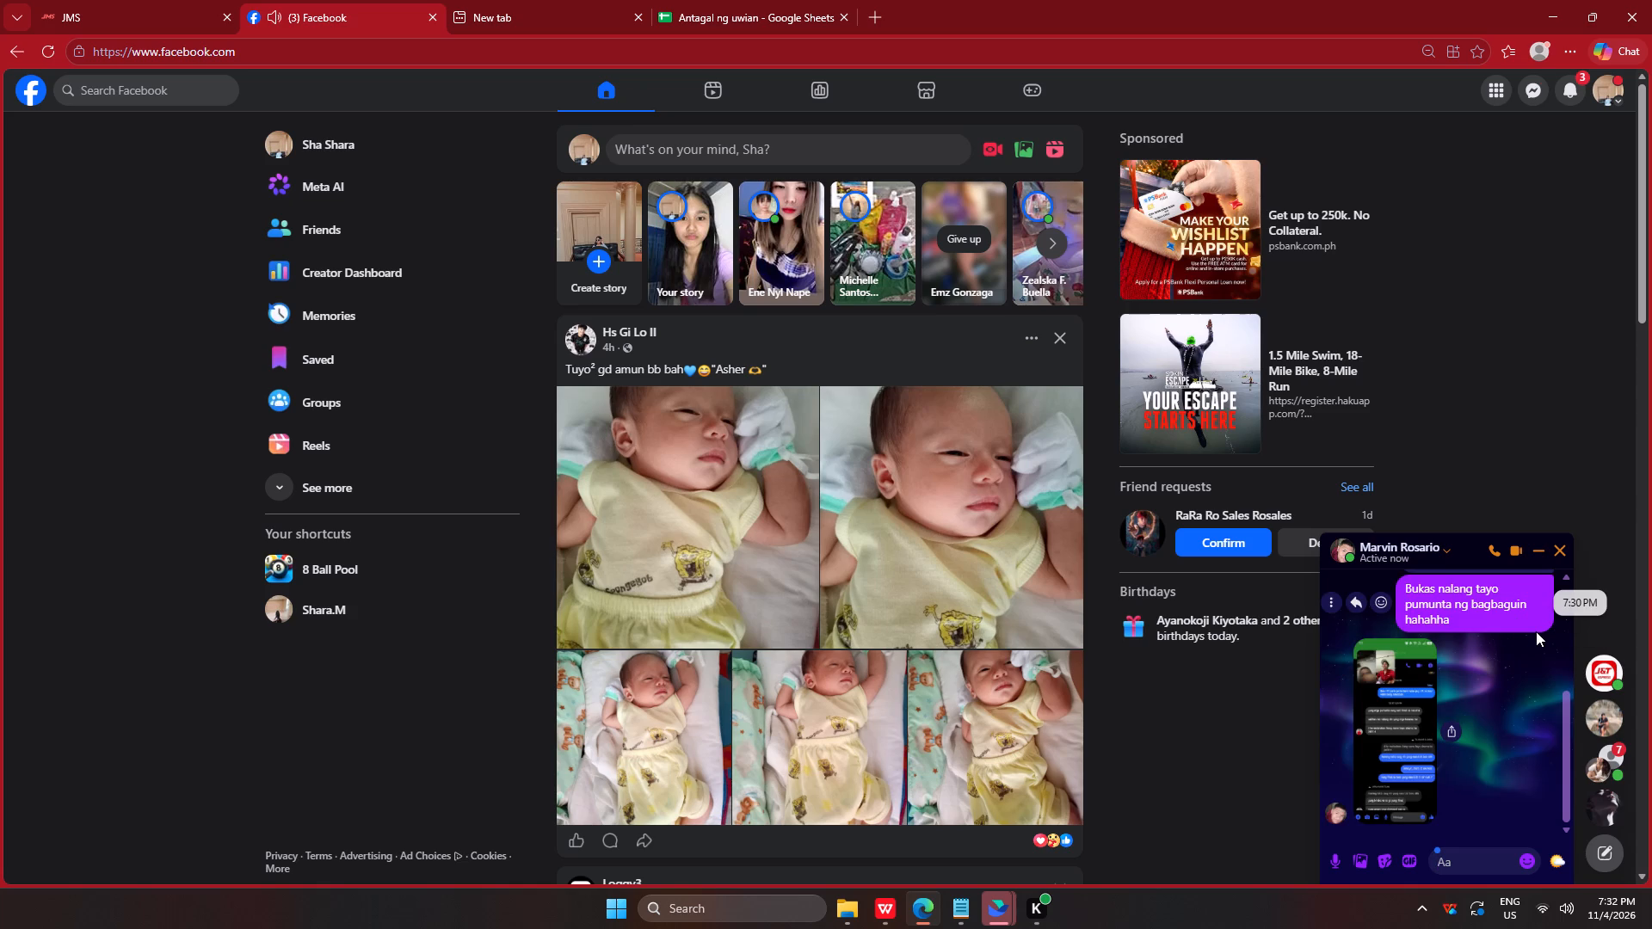
{"action": "left_click", "coordinate": [1369, 783]}
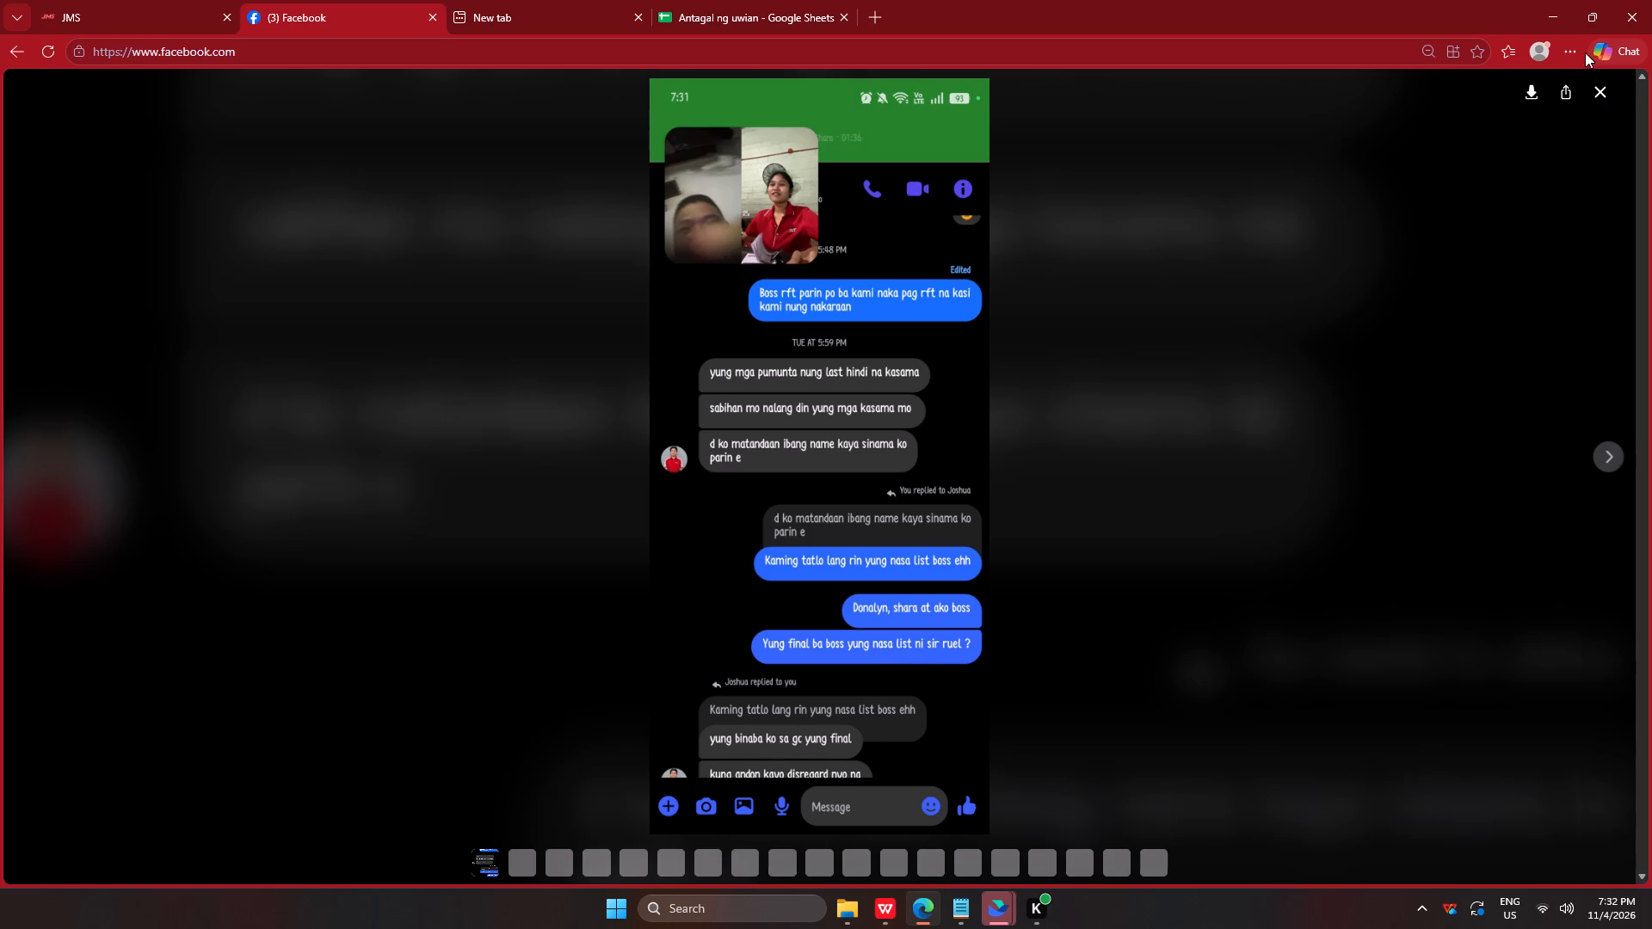
{"action": "left_click", "coordinate": [1599, 104]}
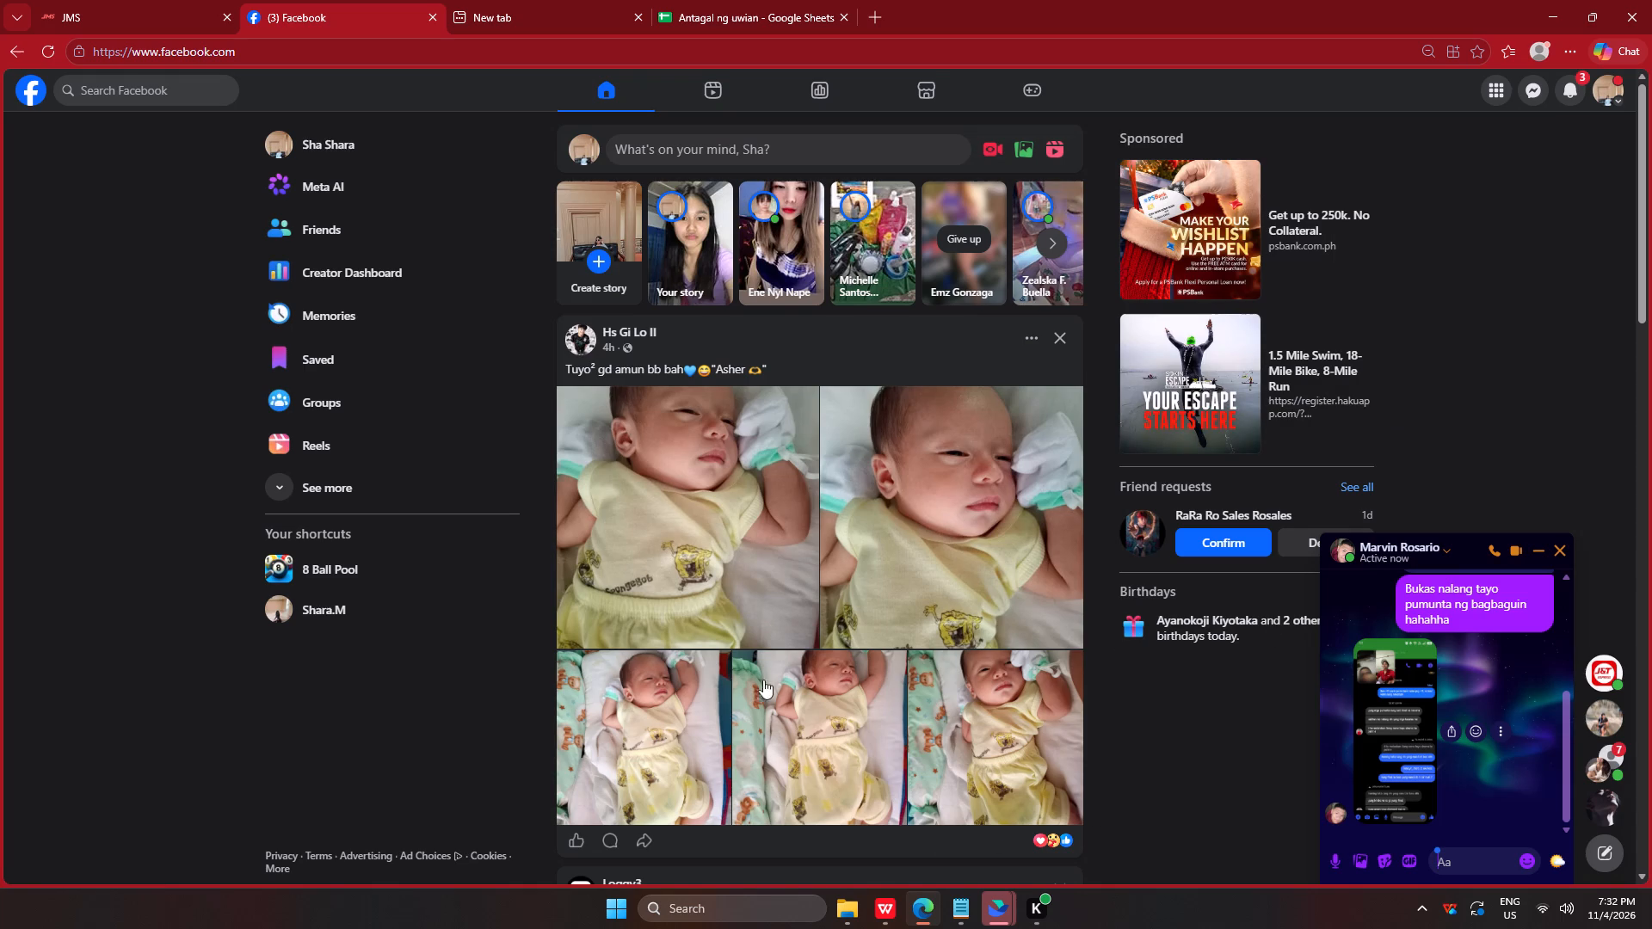
Back in JMS, set Remarks to the customer-initiated cancel option, accept the audit declaration, and save the application, continuing with a new one.
{"action": "left_click", "coordinate": [156, 0]}
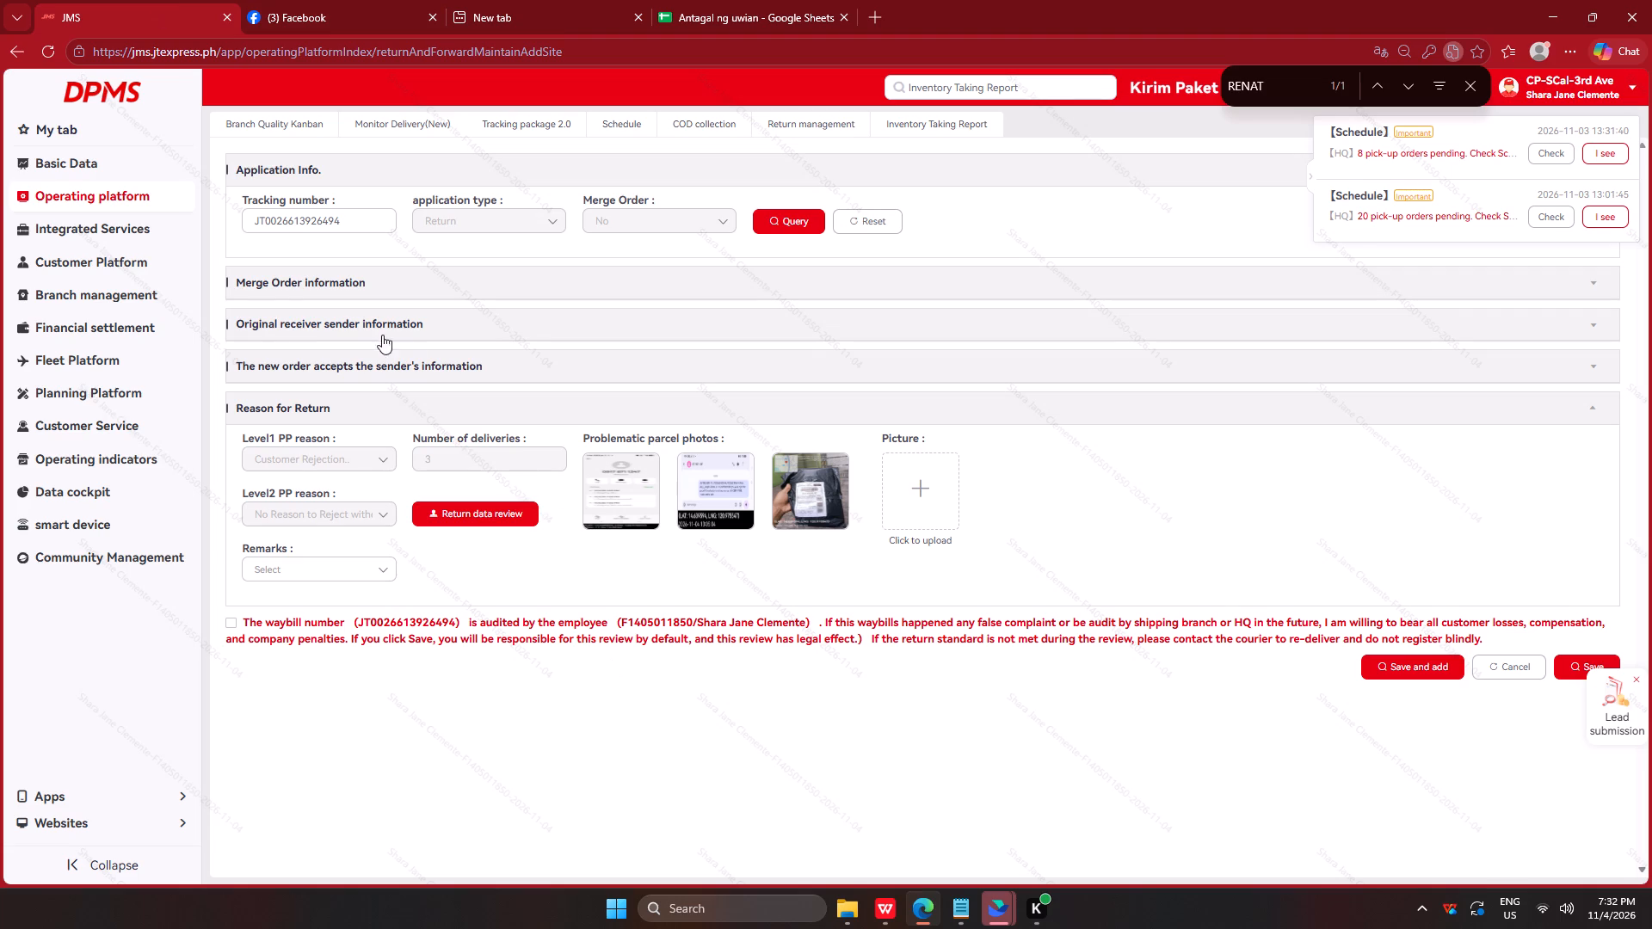
{"action": "left_click", "coordinate": [1409, 670]}
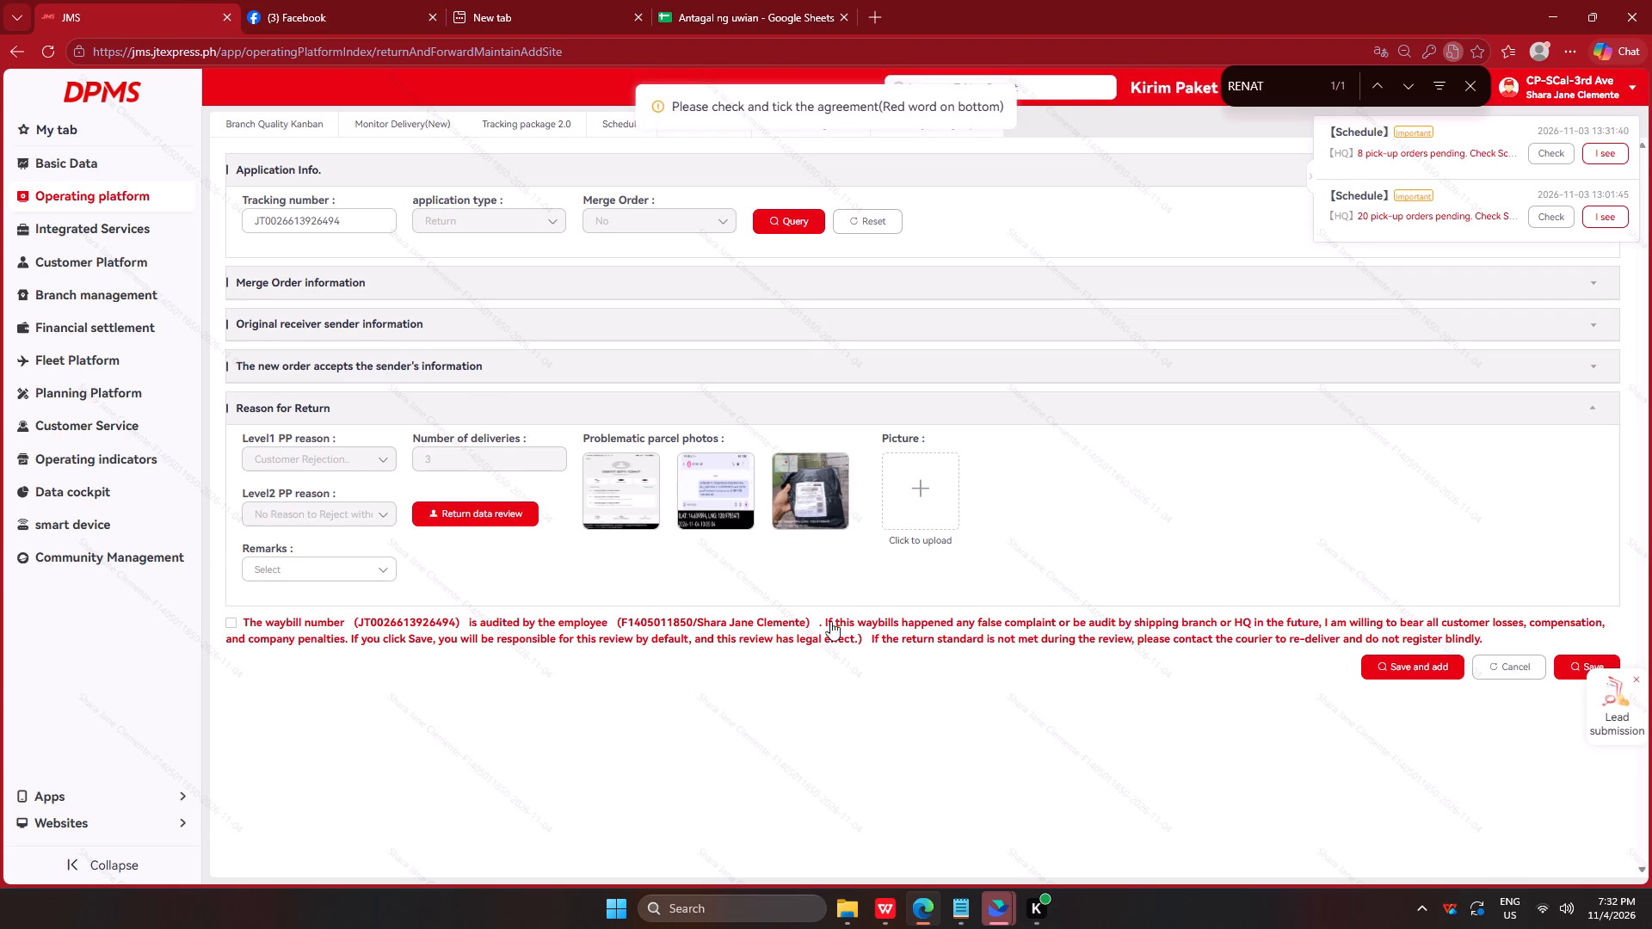
{"action": "left_click", "coordinate": [344, 575]}
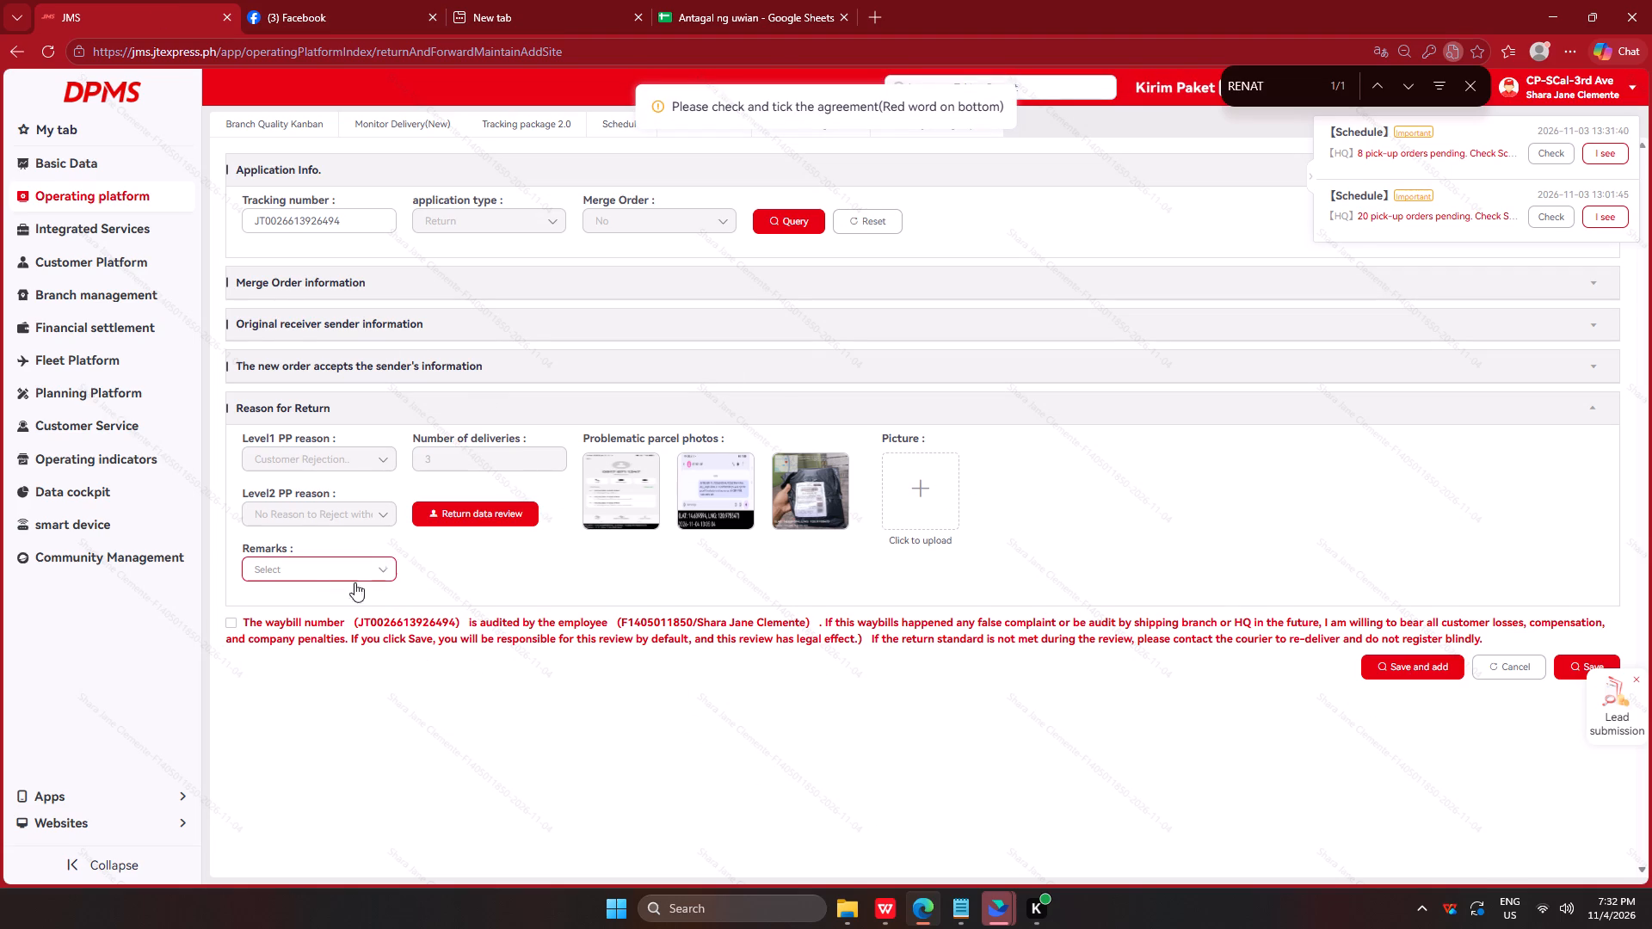
{"action": "left_click", "coordinate": [394, 612]}
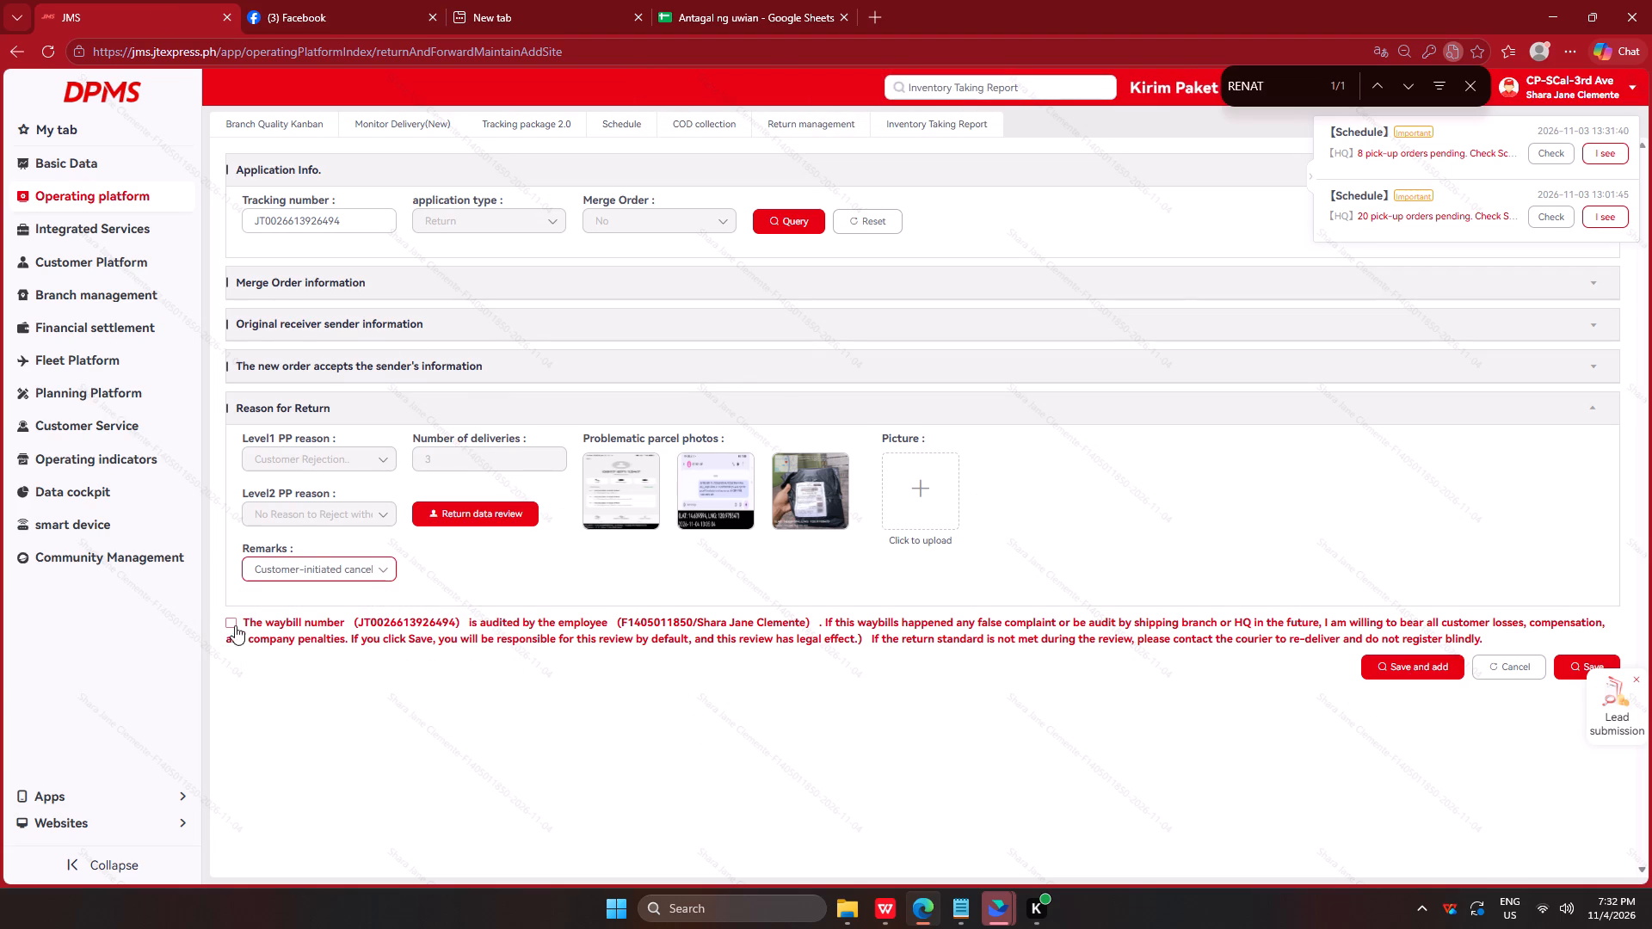
{"action": "left_click", "coordinate": [235, 625]}
{"action": "left_click", "coordinate": [1396, 672]}
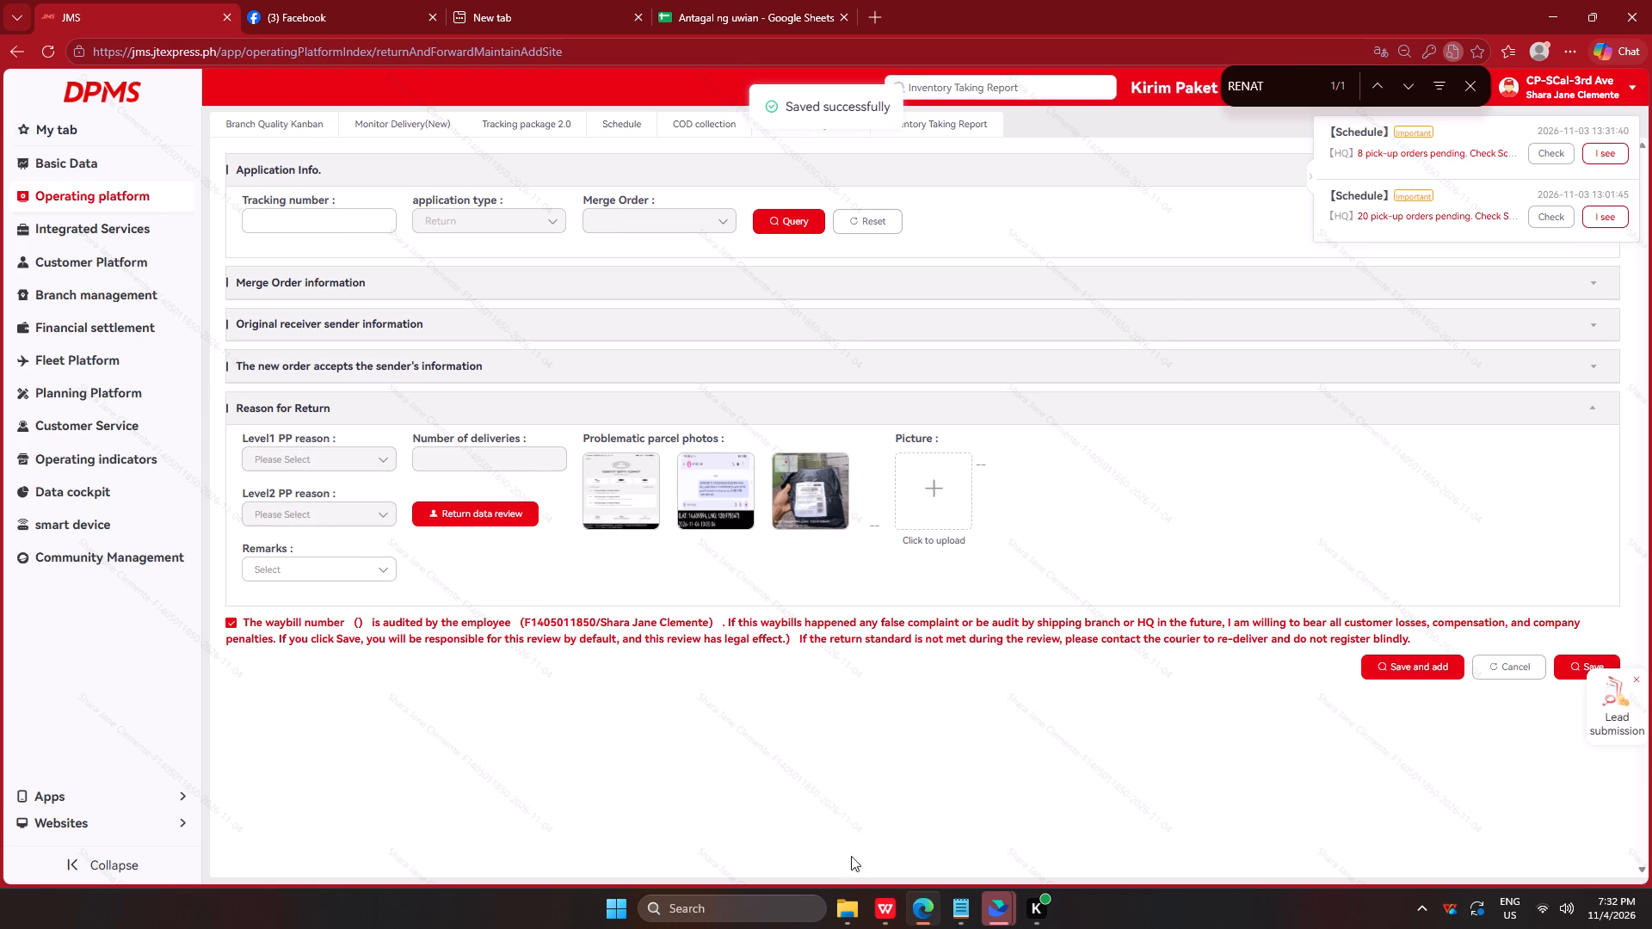
{"action": "key", "text": "alt+Tab"}
{"action": "left_click", "coordinate": [136, 16]}
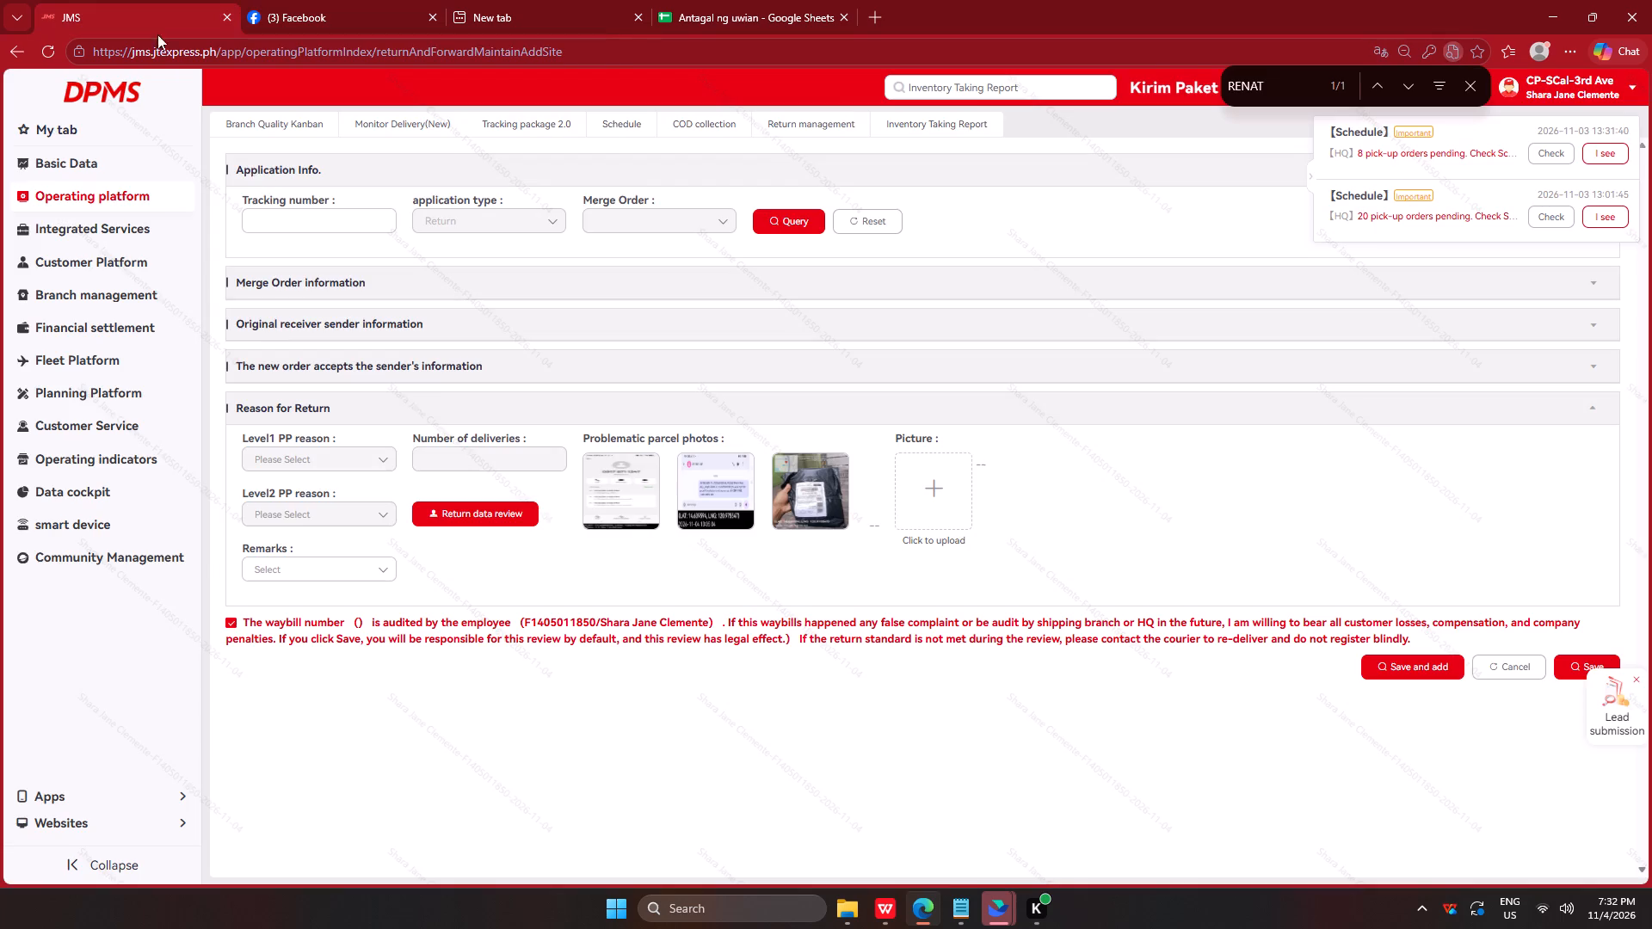
{"action": "left_click", "coordinate": [956, 916]}
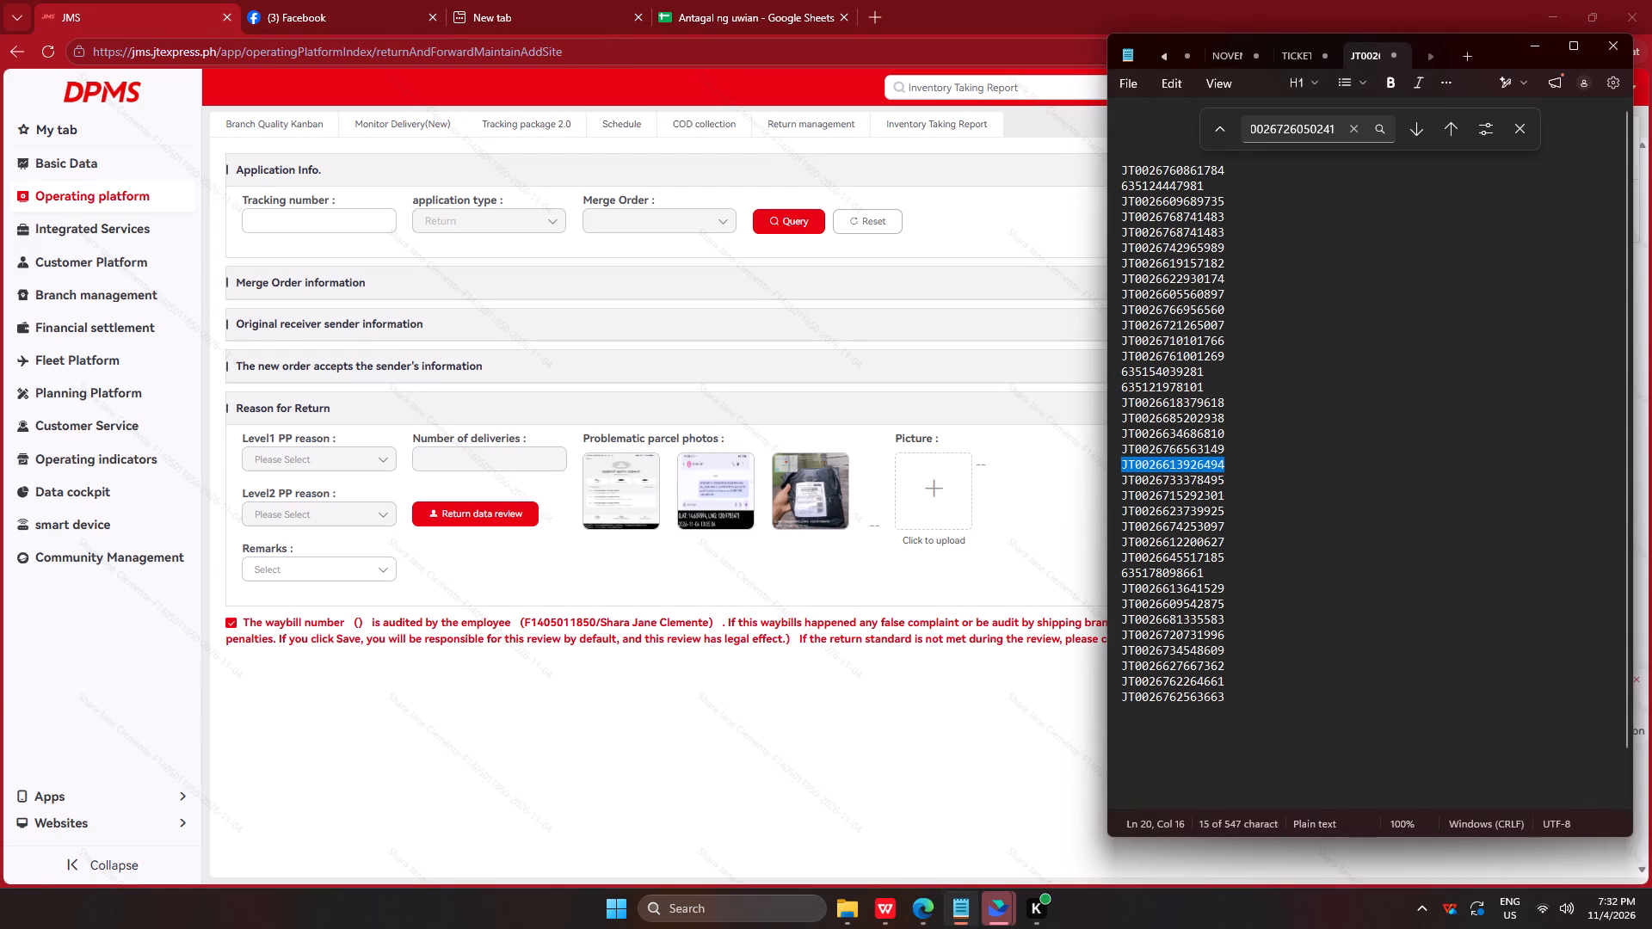
{"action": "double_click", "coordinate": [1168, 474]}
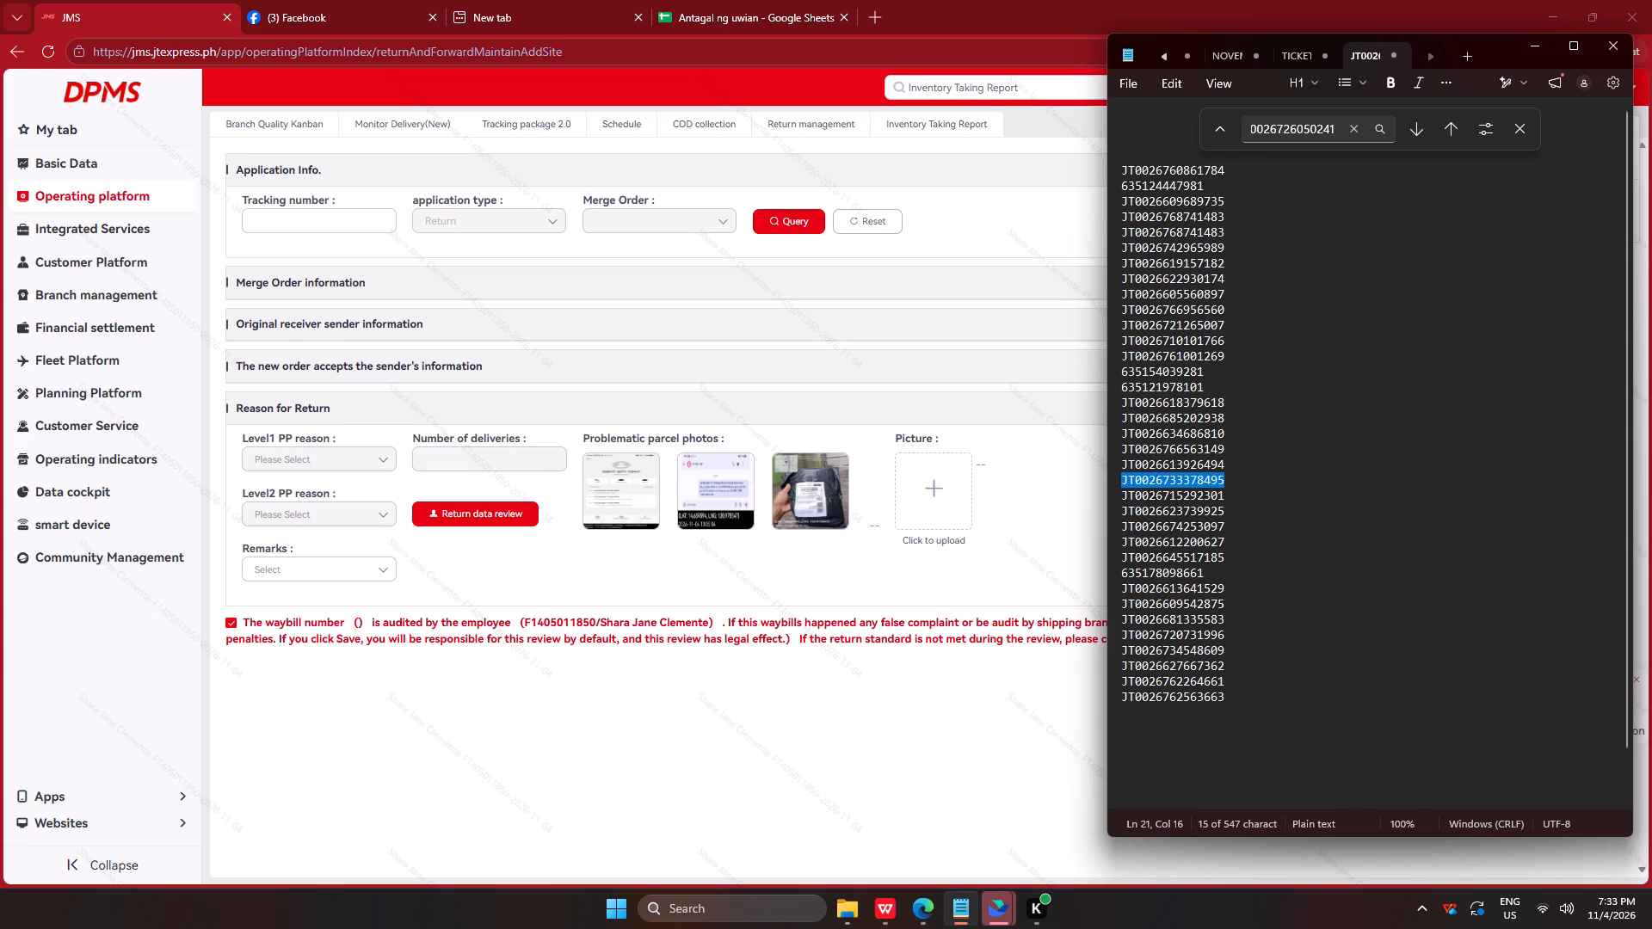
{"action": "key", "text": "ctrl+c"}
{"action": "left_click", "coordinate": [313, 197]}
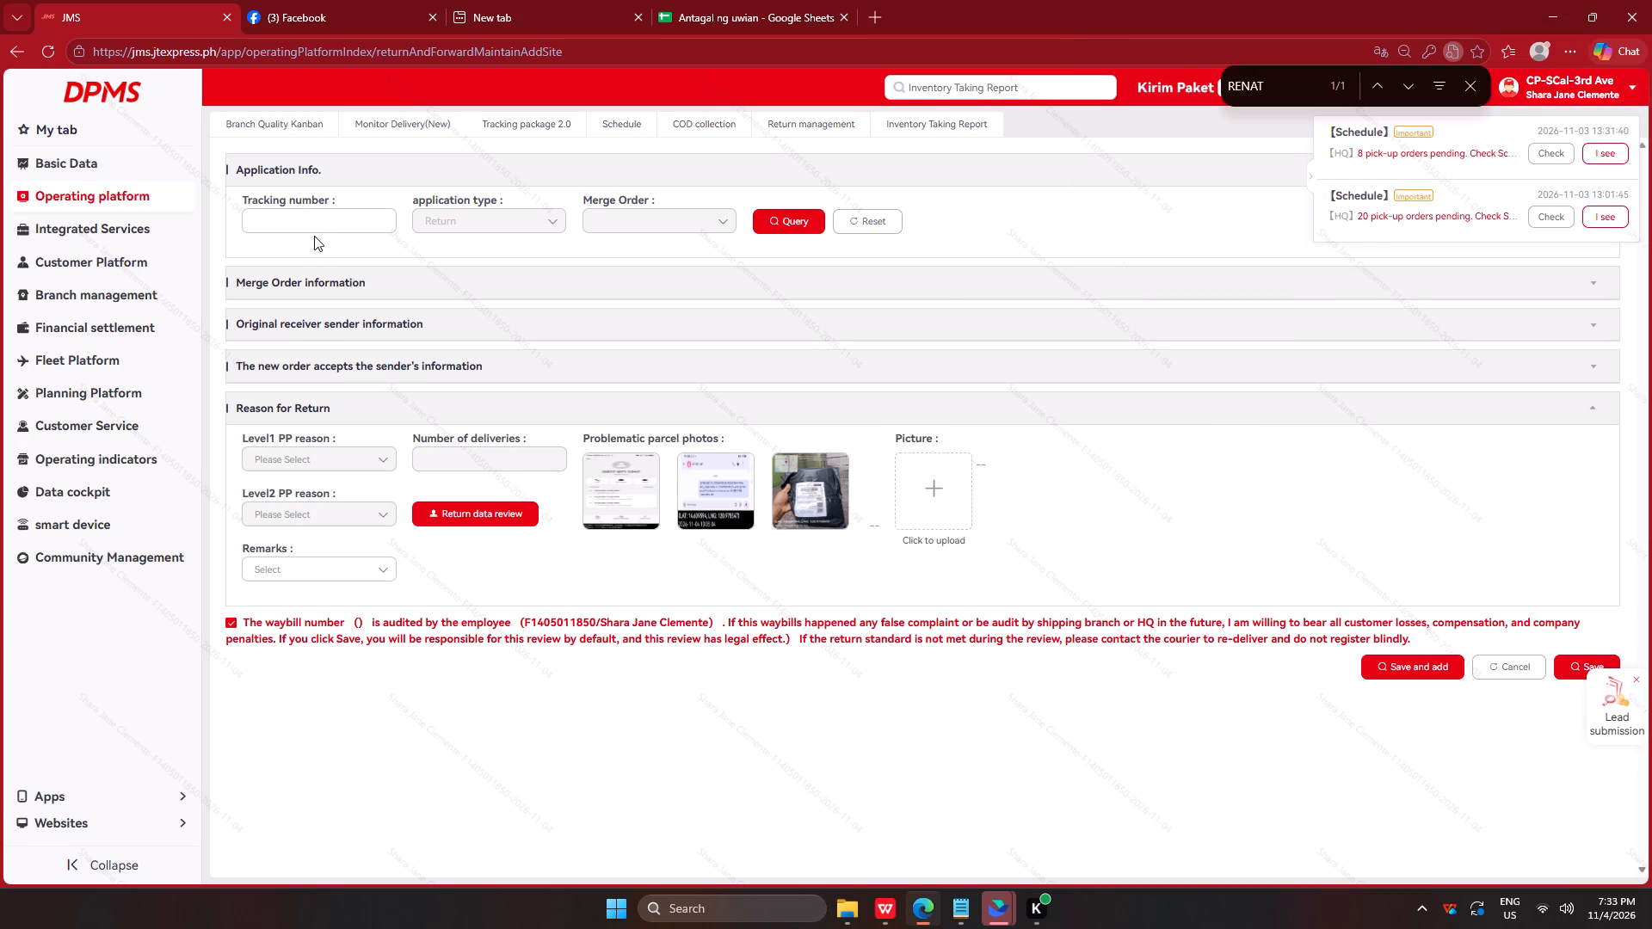
{"action": "left_click", "coordinate": [314, 236]}
{"action": "left_click", "coordinate": [317, 209]}
{"action": "key", "text": "ctrl+v"}
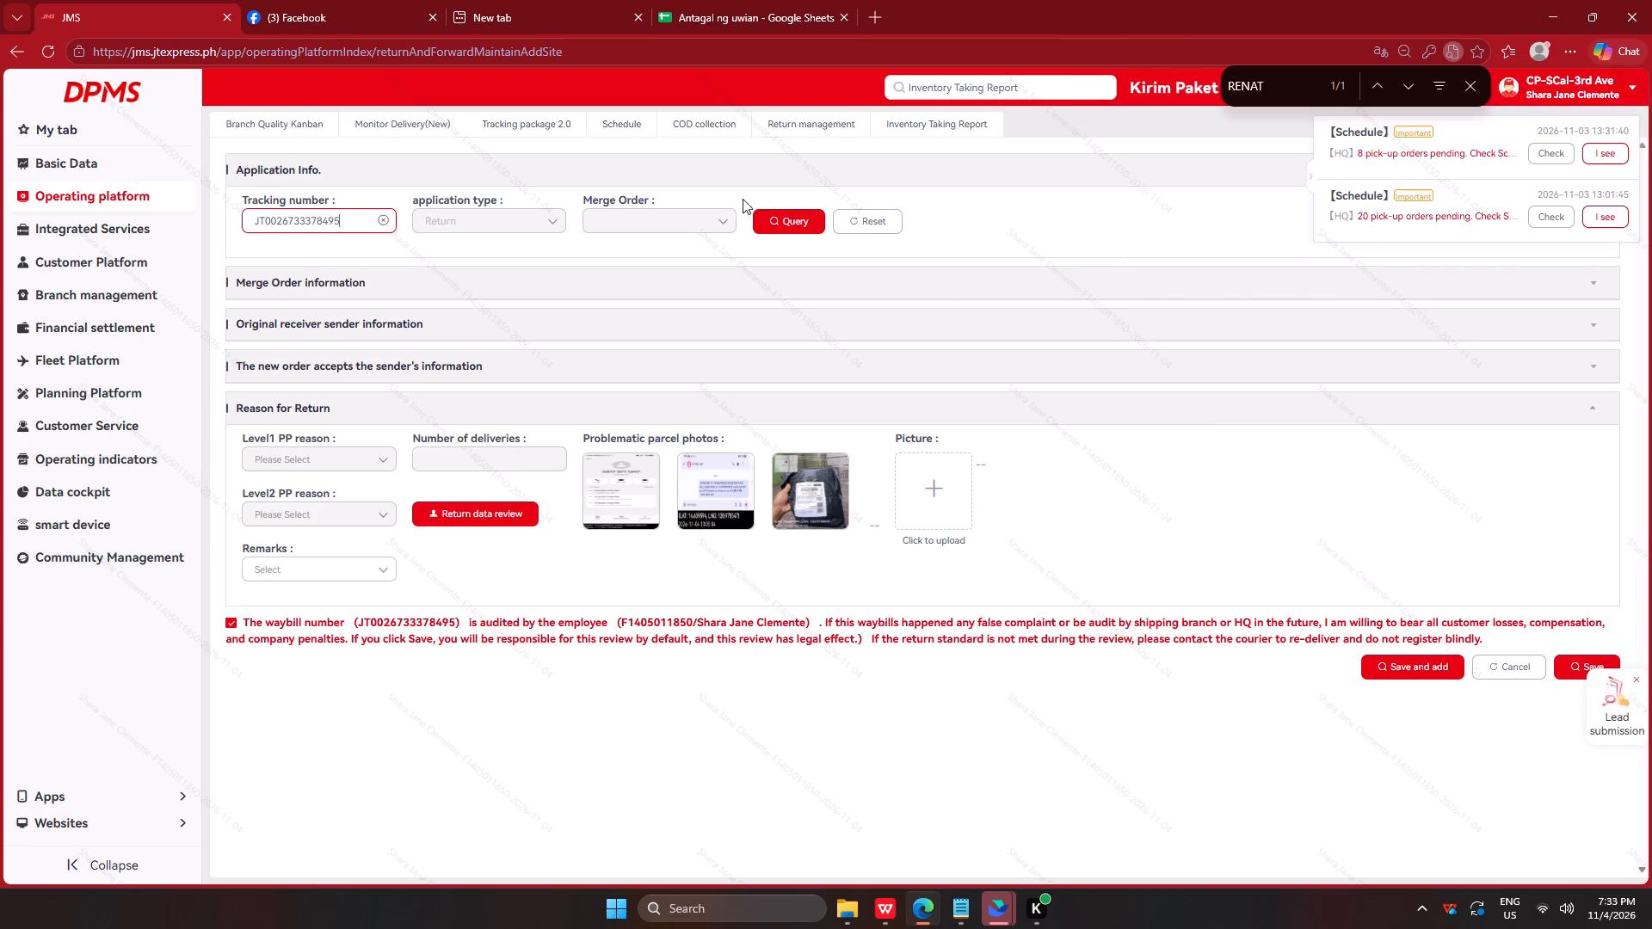
{"action": "left_click", "coordinate": [778, 209]}
{"action": "left_click", "coordinate": [809, 518]}
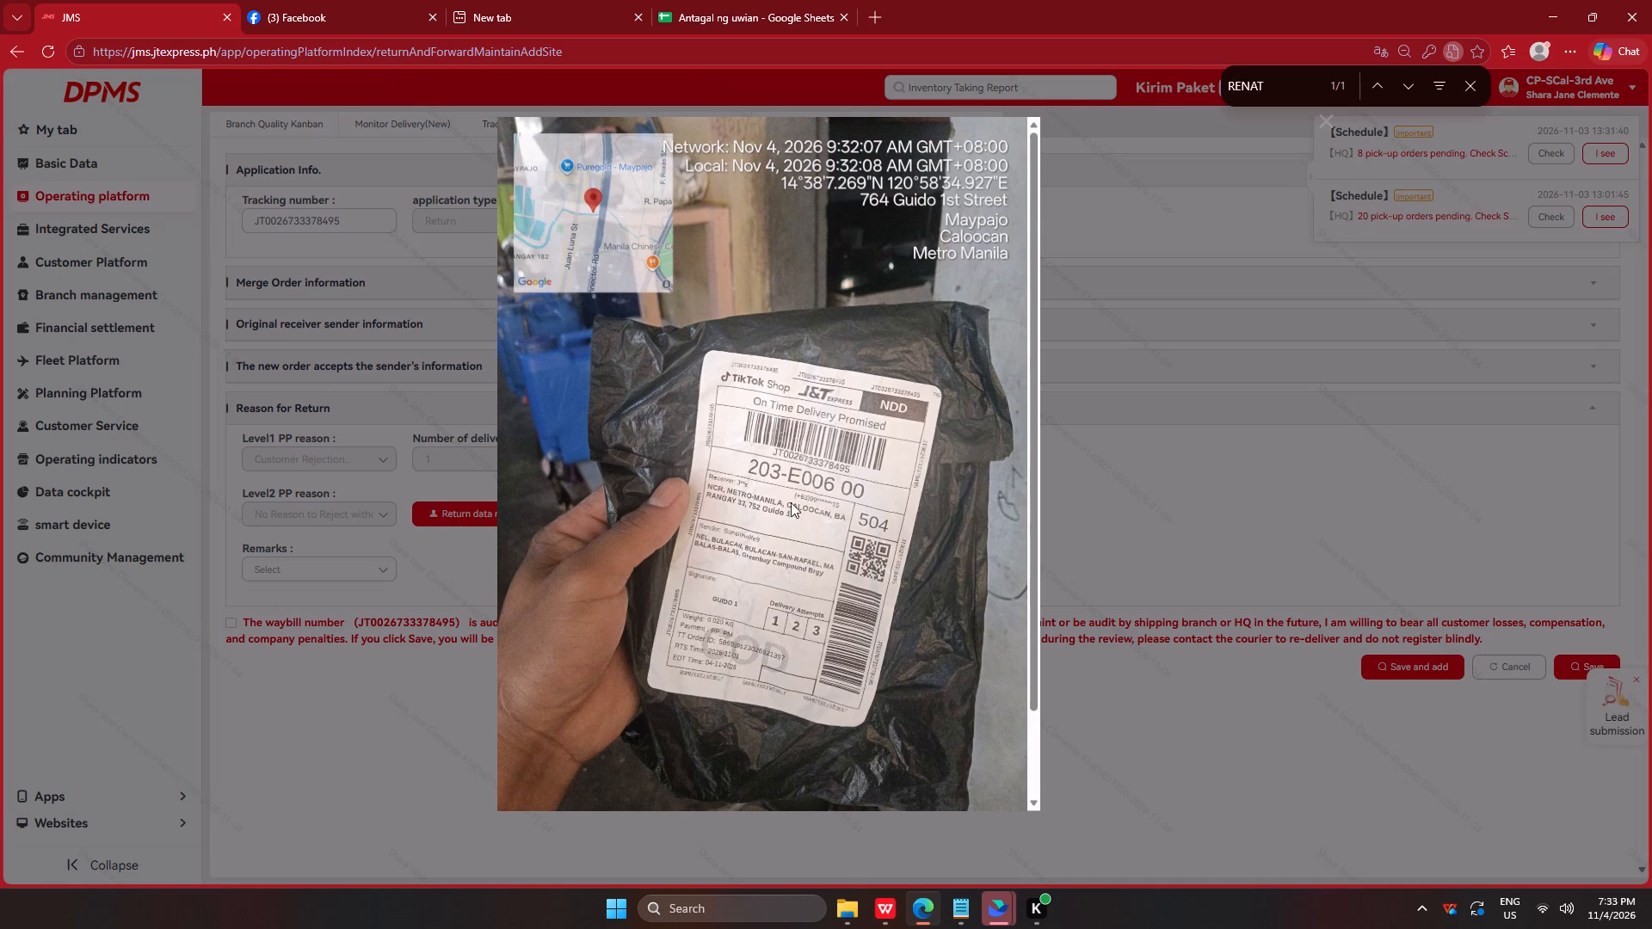
{"action": "right_click", "coordinate": [693, 386]}
{"action": "left_click", "coordinate": [761, 431]}
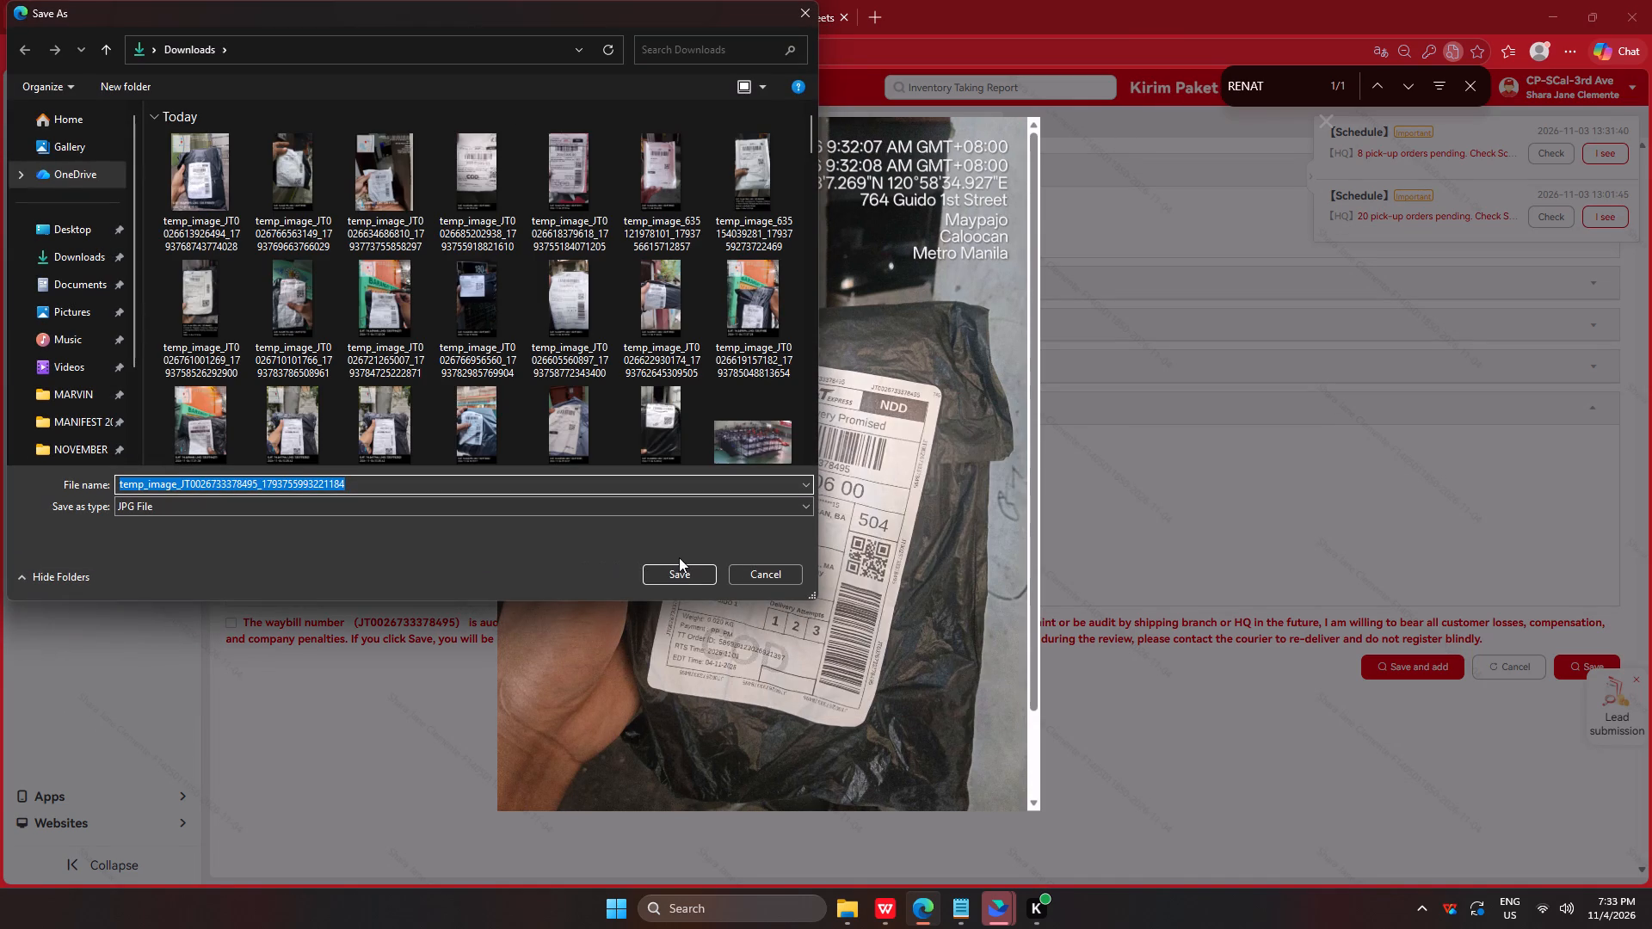
{"action": "left_click", "coordinate": [680, 568]}
{"action": "left_click", "coordinate": [461, 573]}
{"action": "left_click", "coordinate": [927, 508]}
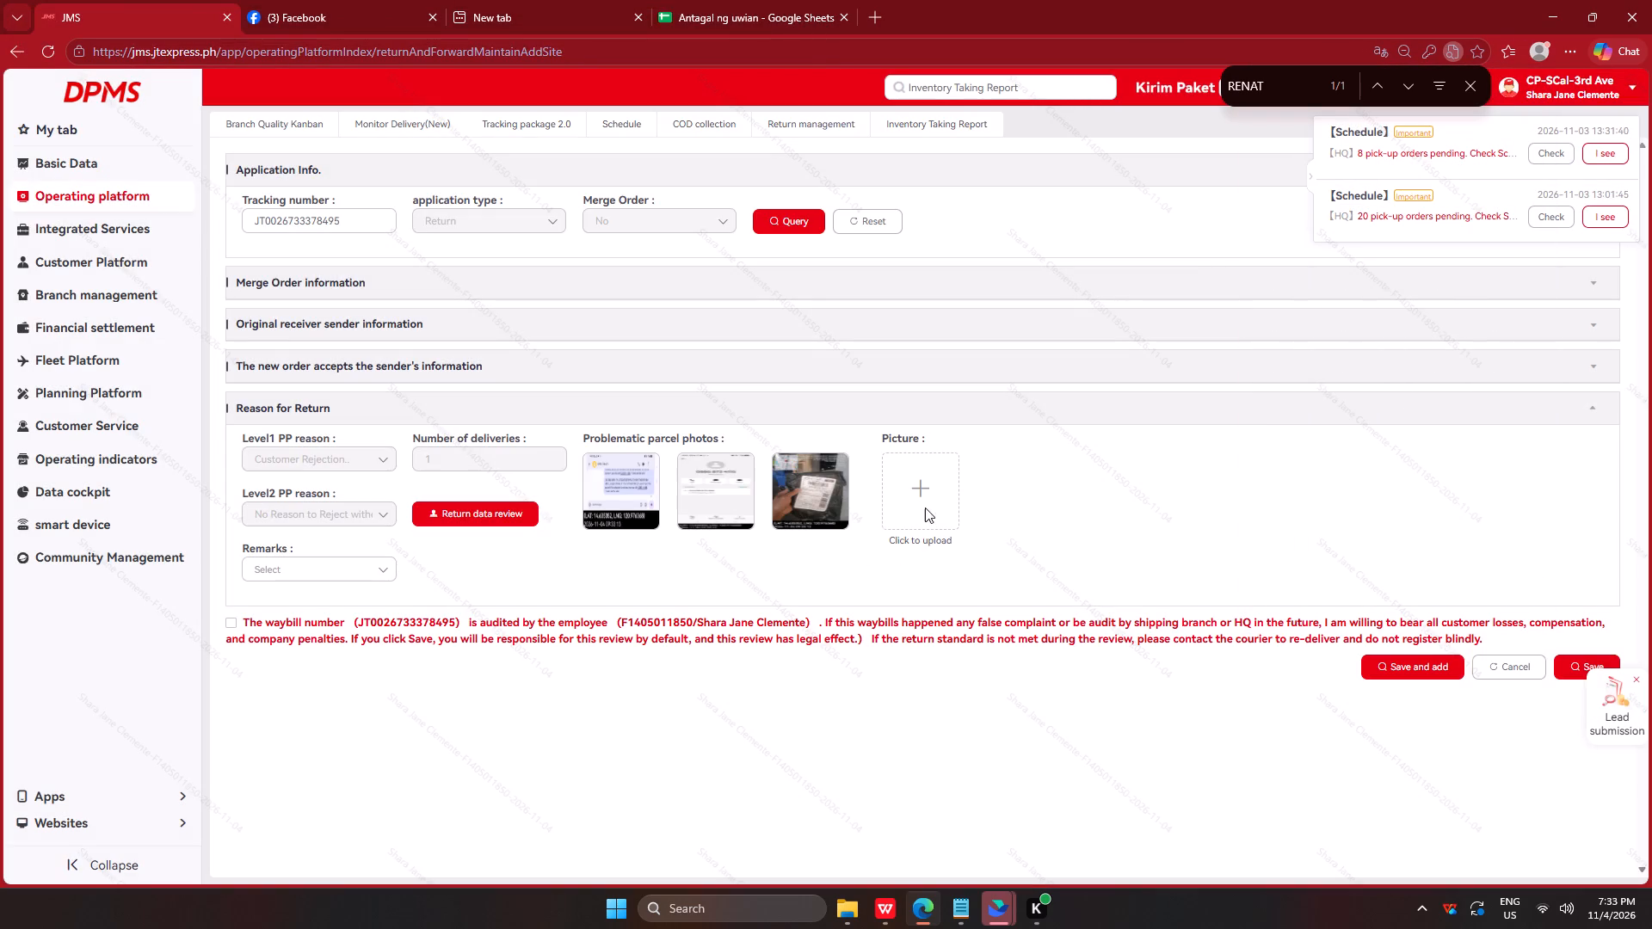
{"action": "double_click", "coordinate": [213, 200]}
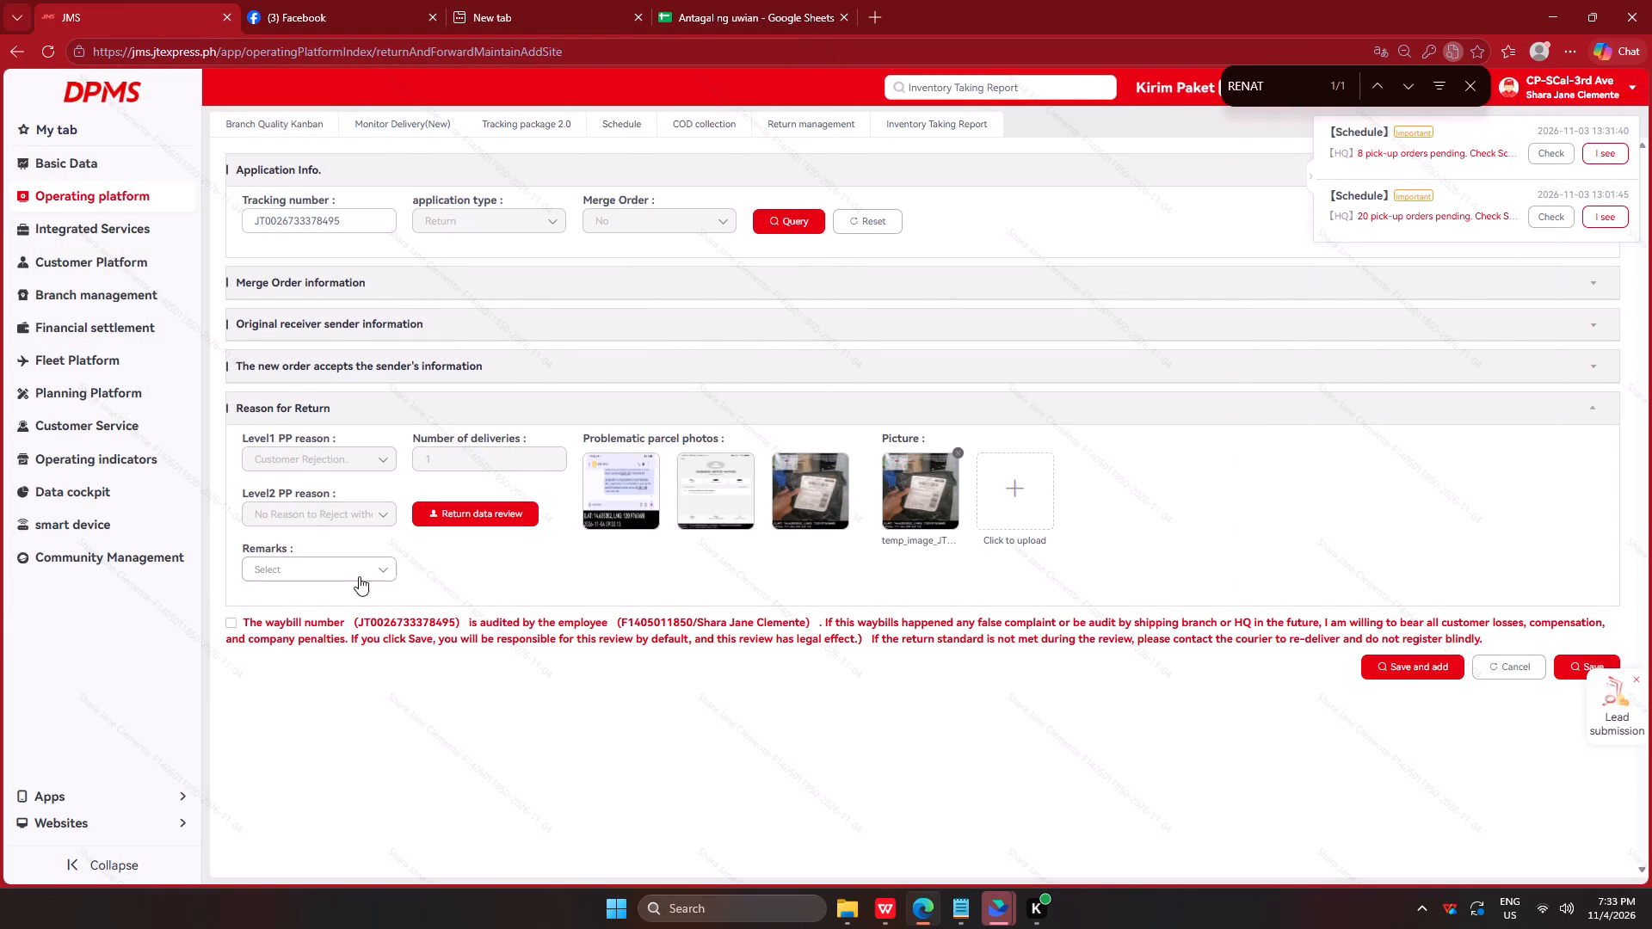
{"action": "left_click", "coordinate": [359, 576]}
{"action": "left_click", "coordinate": [390, 611]}
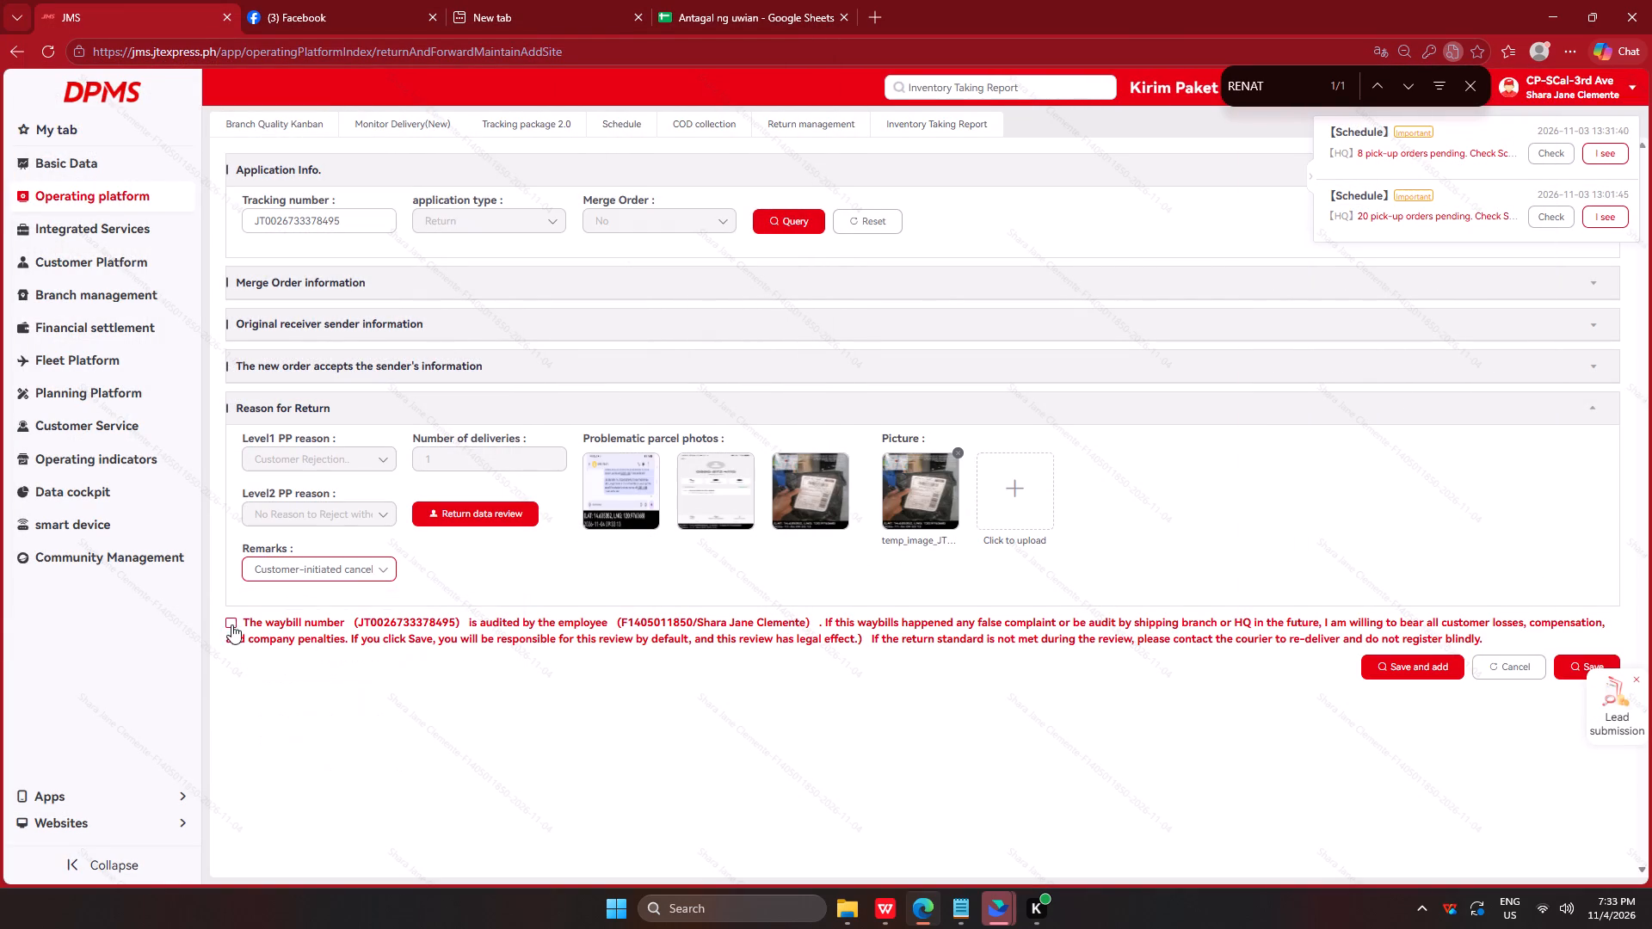
{"action": "left_click", "coordinate": [231, 624]}
{"action": "left_click", "coordinate": [1406, 661]}
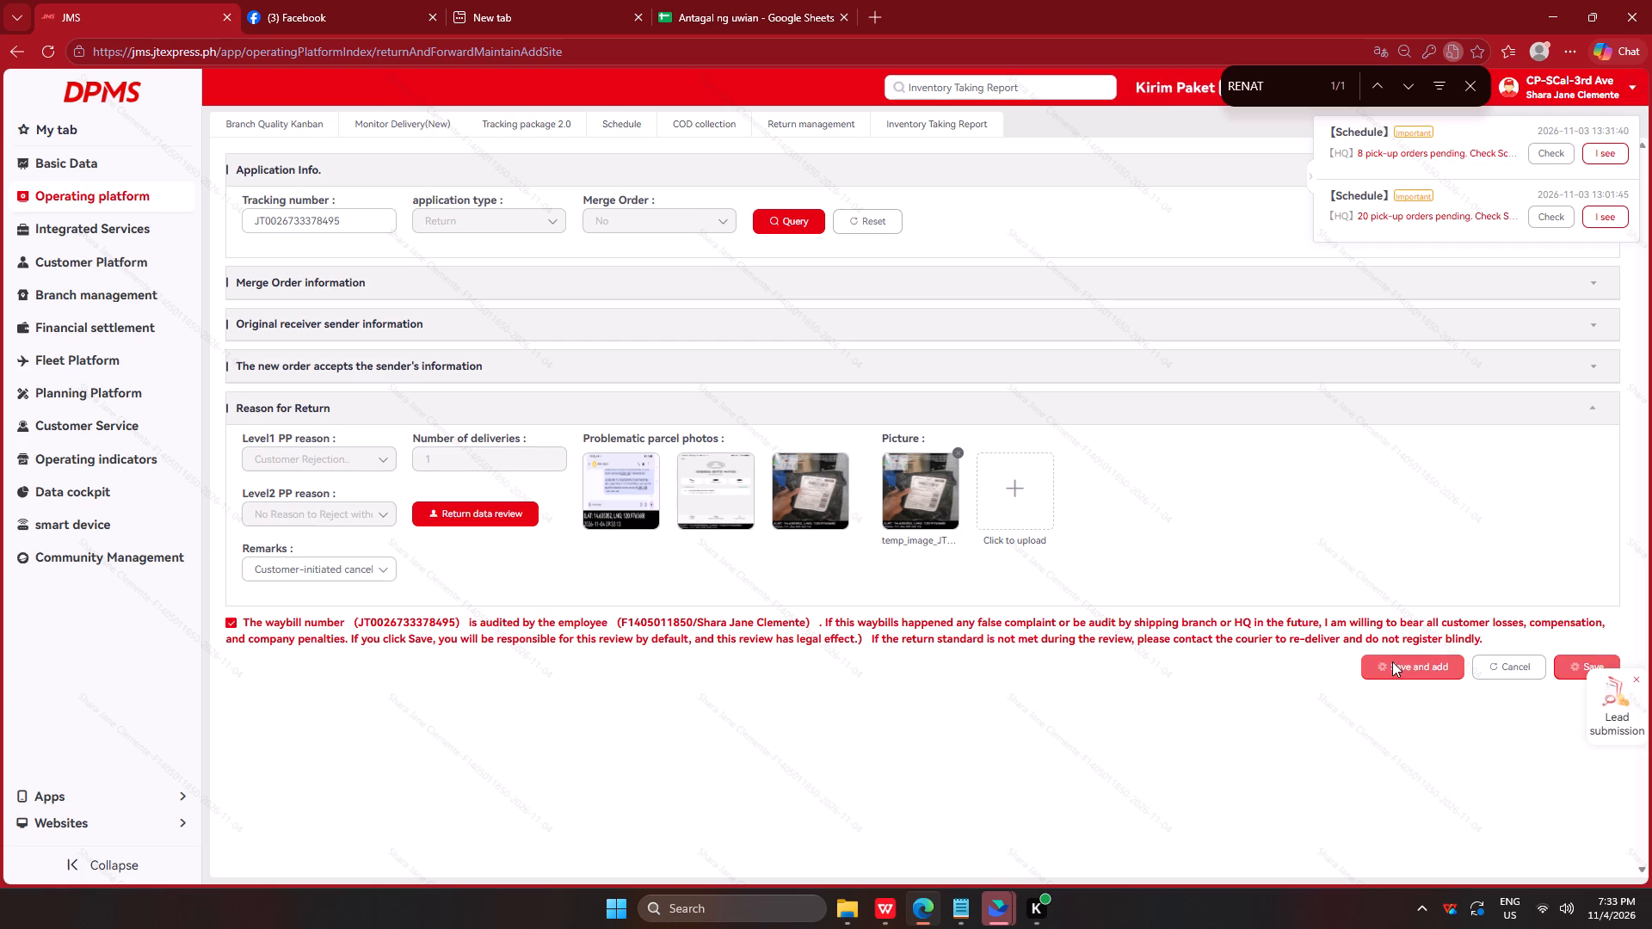
{"action": "key", "text": "alt+Tab"}
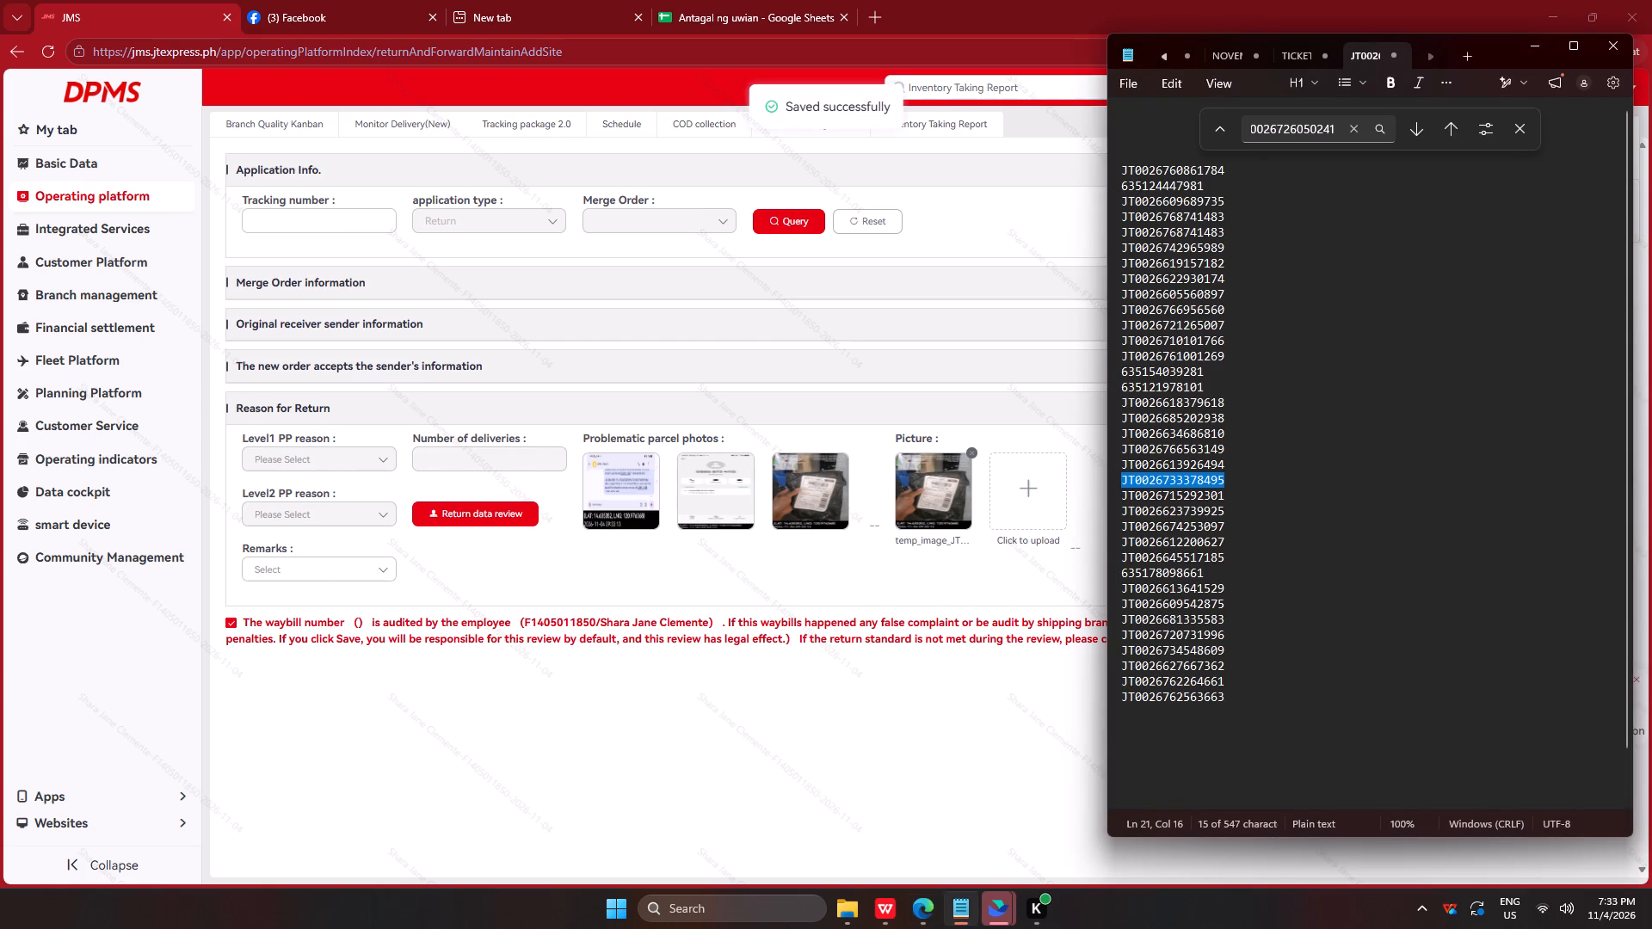
{"action": "double_click", "coordinate": [1196, 502]}
{"action": "key", "text": "ctrl+c"}
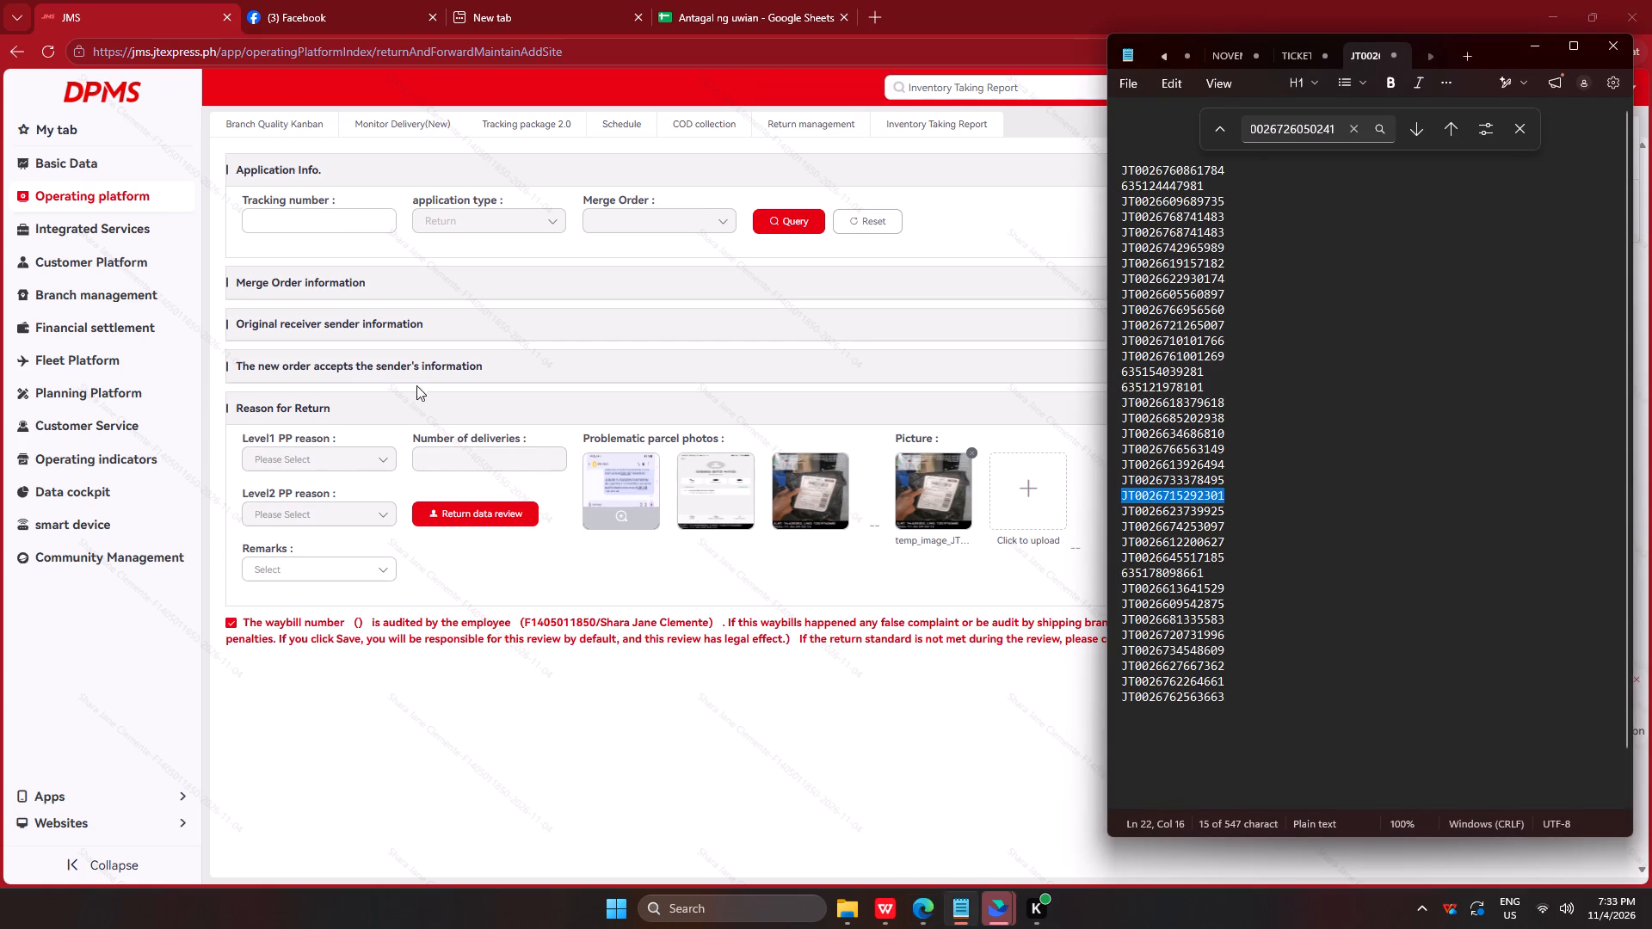
{"action": "key", "text": "ctrl+c"}
{"action": "left_click", "coordinate": [280, 220]}
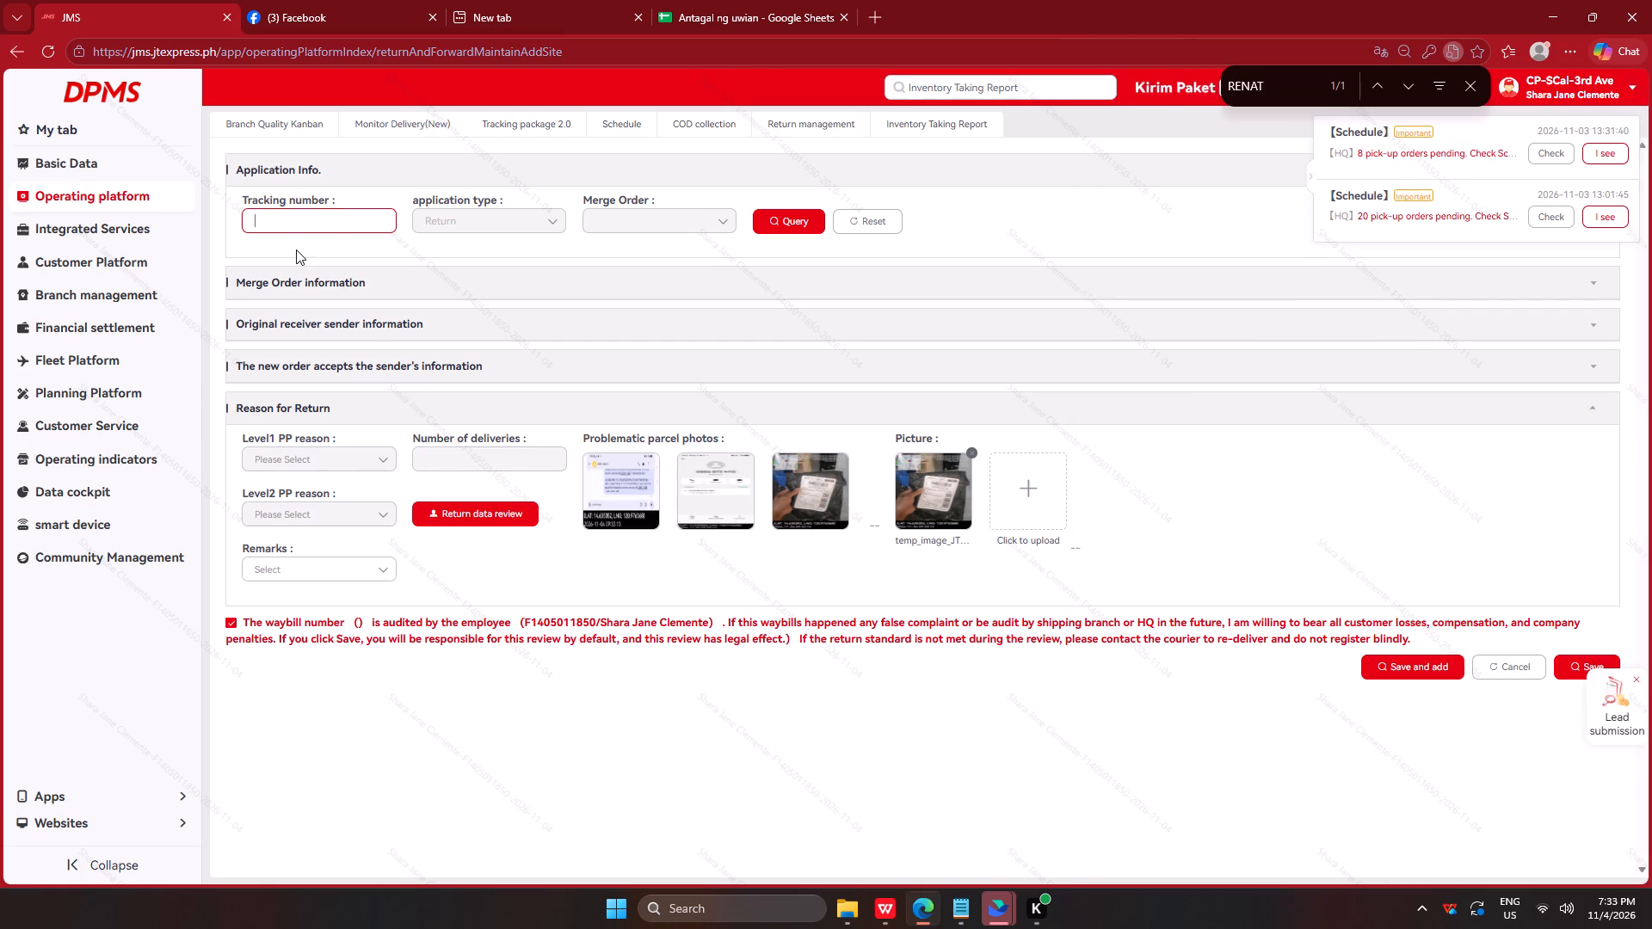
{"action": "key", "text": "ctrl+v"}
{"action": "left_click_drag", "start_coordinate": [754, 217], "coordinate": [762, 220]}
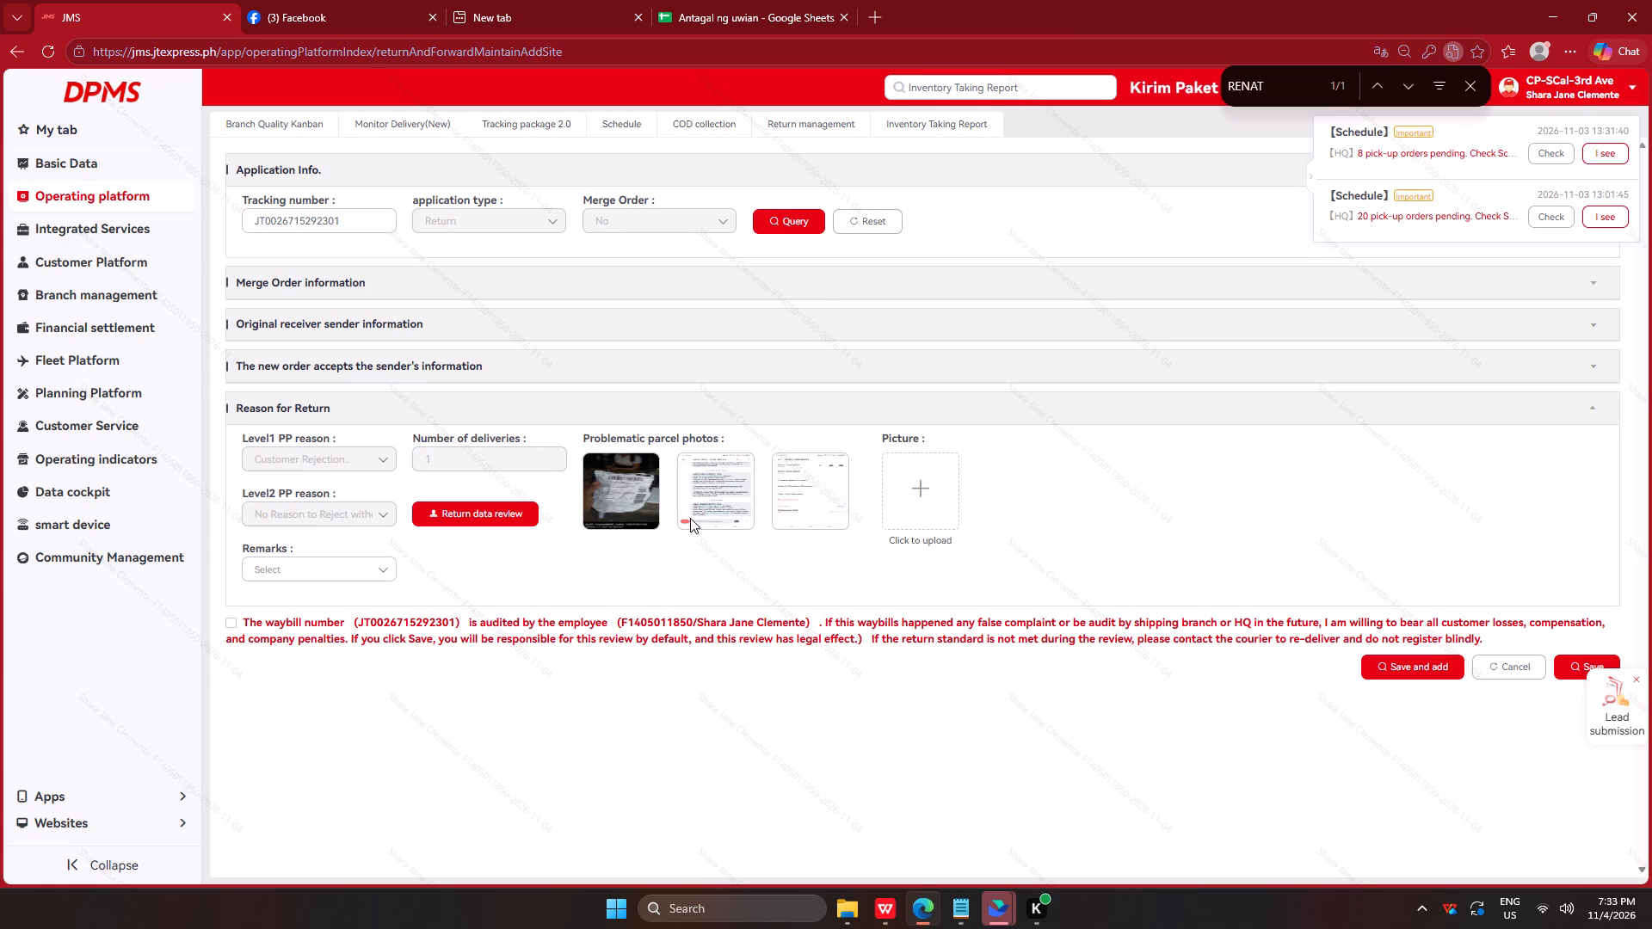
{"action": "left_click", "coordinate": [613, 515]}
{"action": "left_click", "coordinate": [623, 515]}
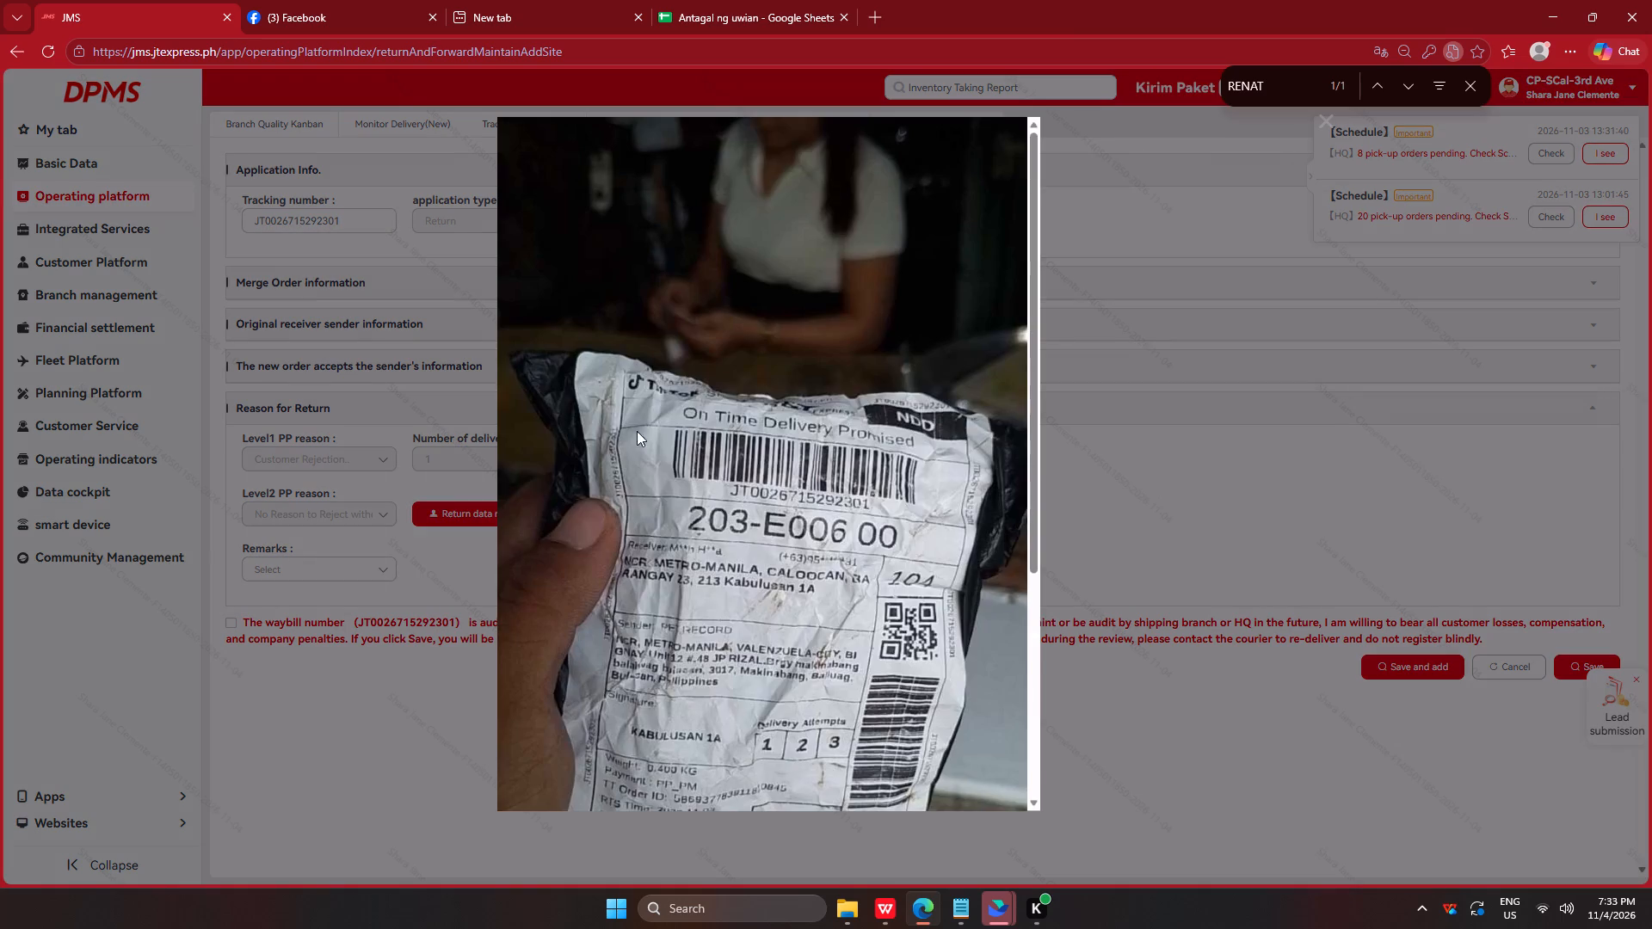
{"action": "right_click", "coordinate": [649, 368]}
{"action": "left_click", "coordinate": [702, 423]}
{"action": "left_click", "coordinate": [669, 578]}
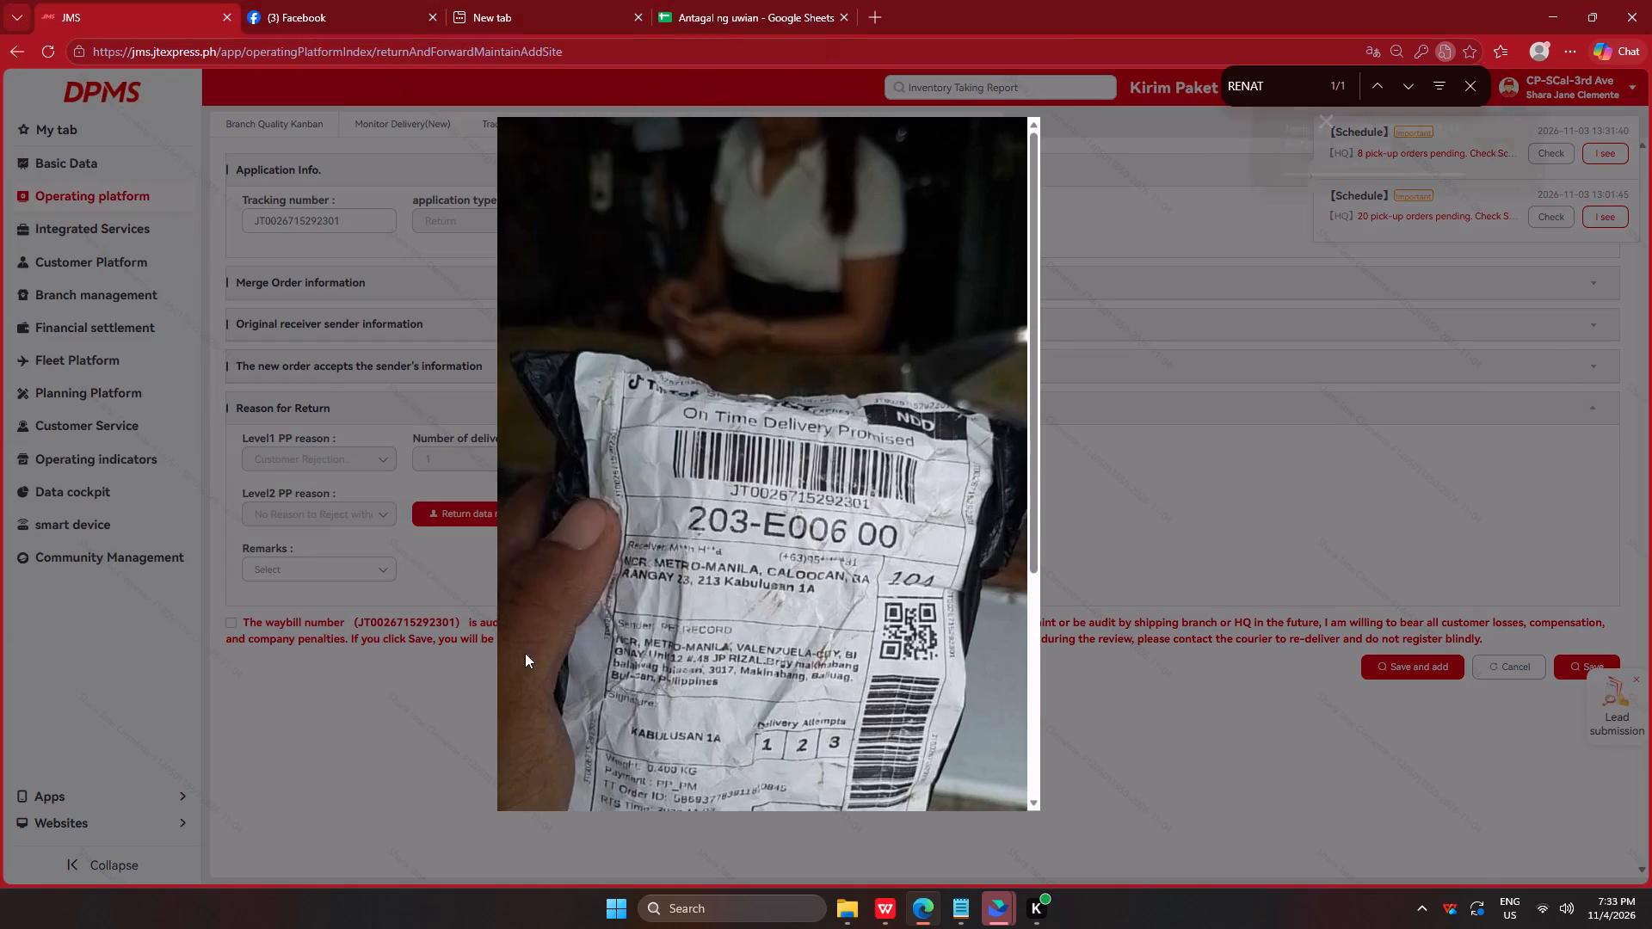
{"action": "left_click", "coordinate": [465, 686]}
{"action": "left_click", "coordinate": [941, 489]}
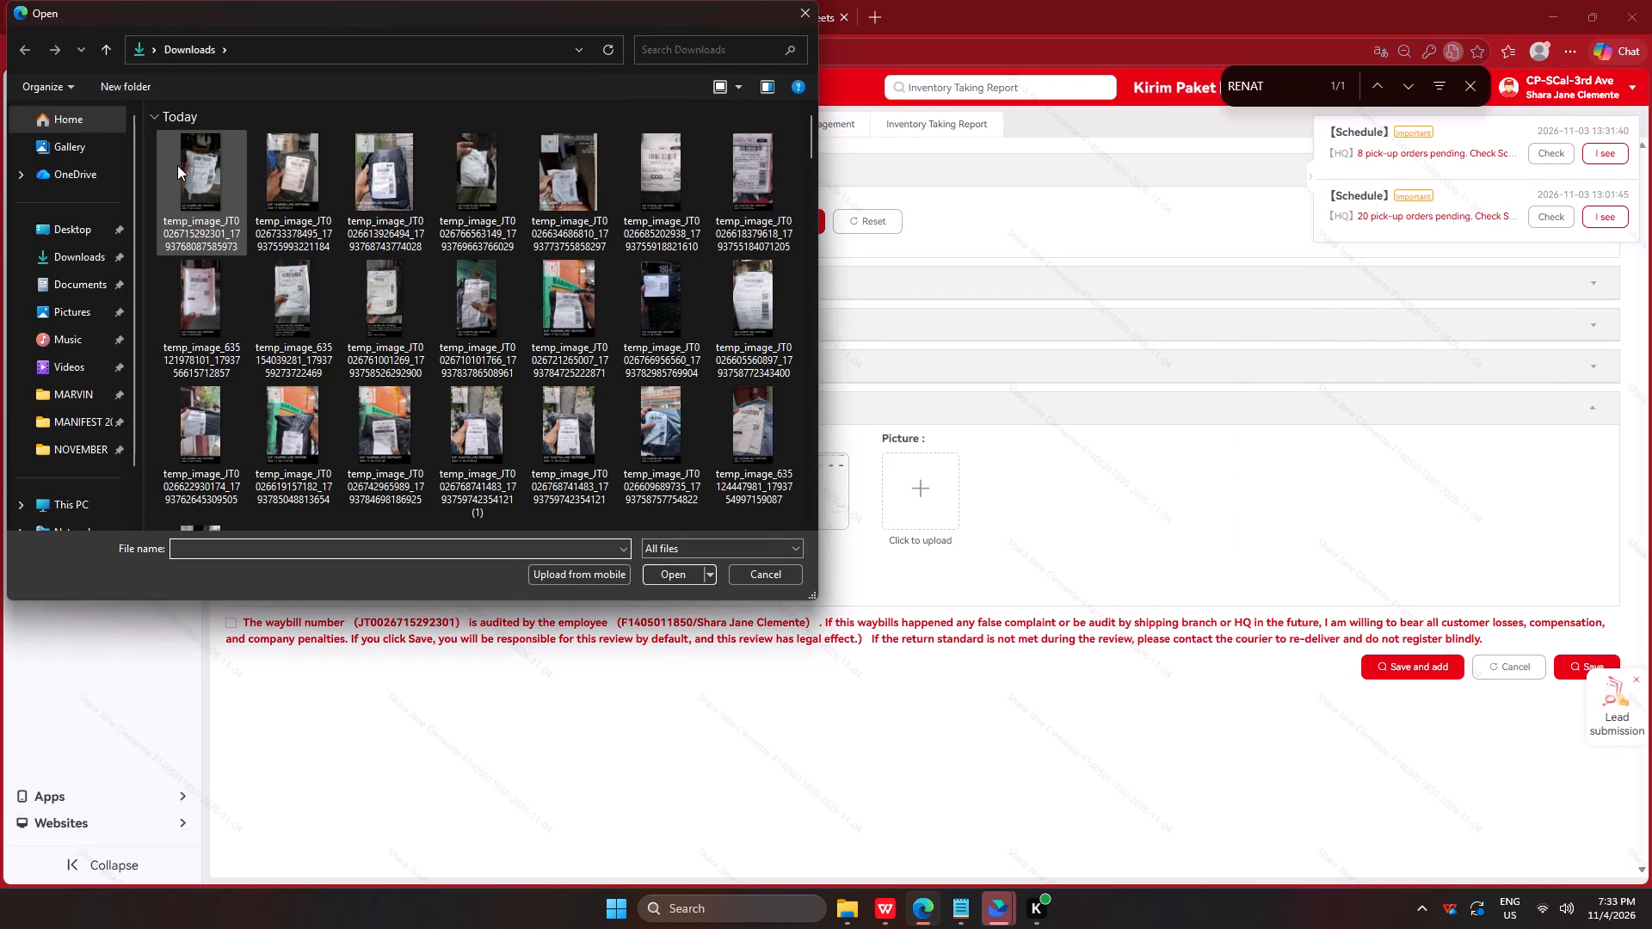
{"action": "double_click", "coordinate": [197, 174]}
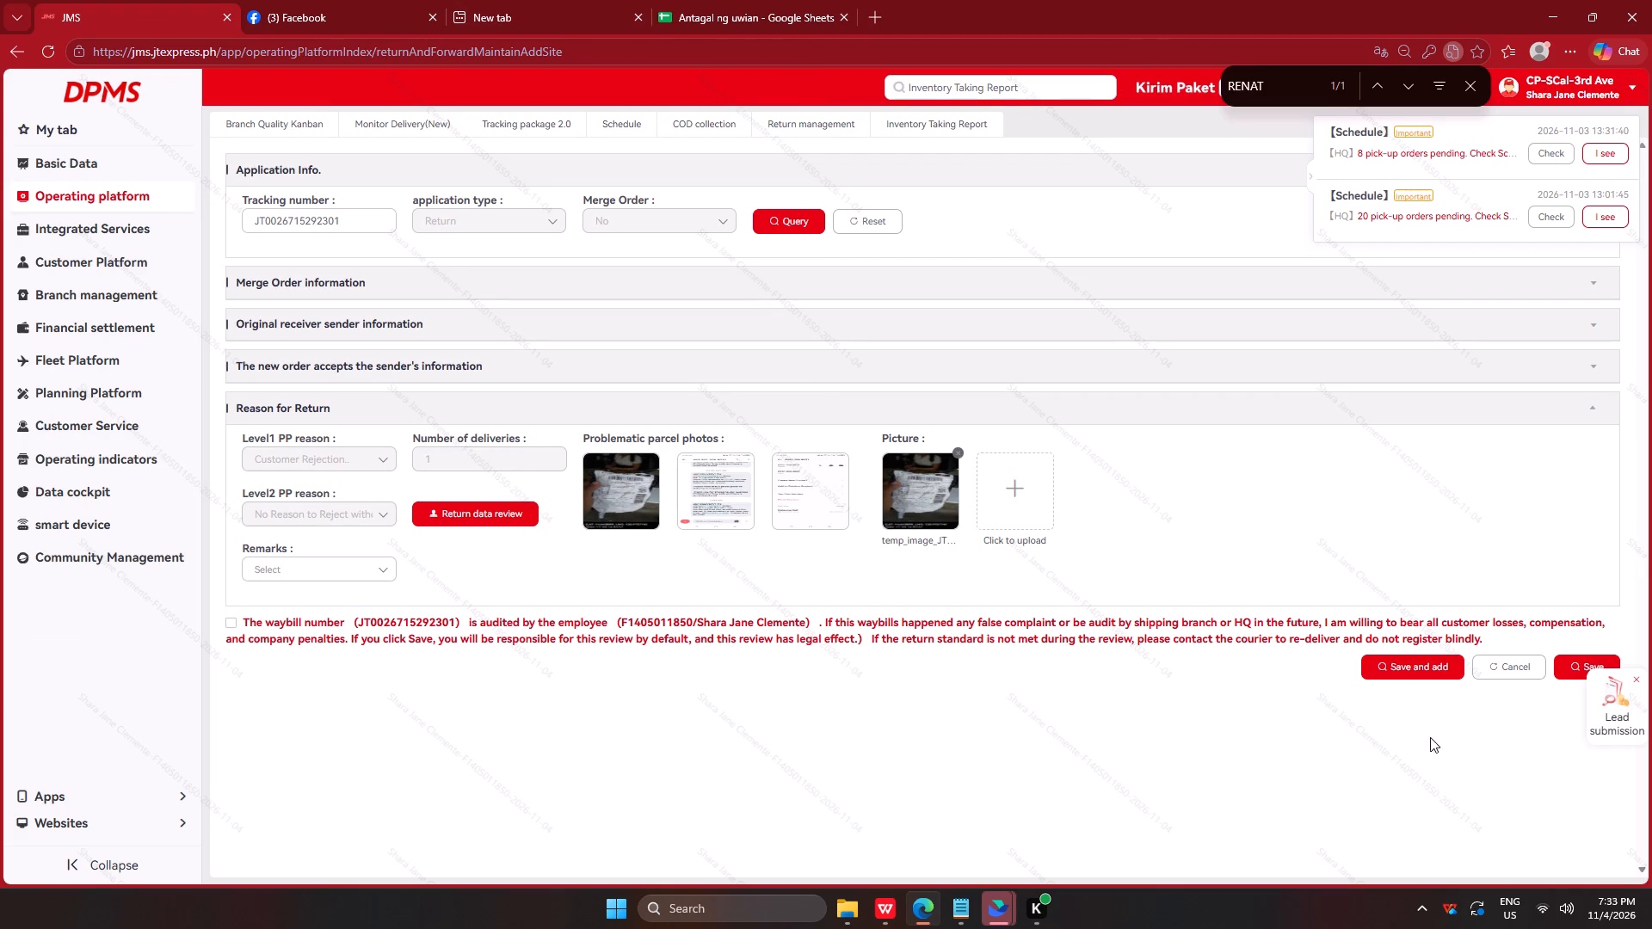
{"action": "left_click", "coordinate": [1408, 672]}
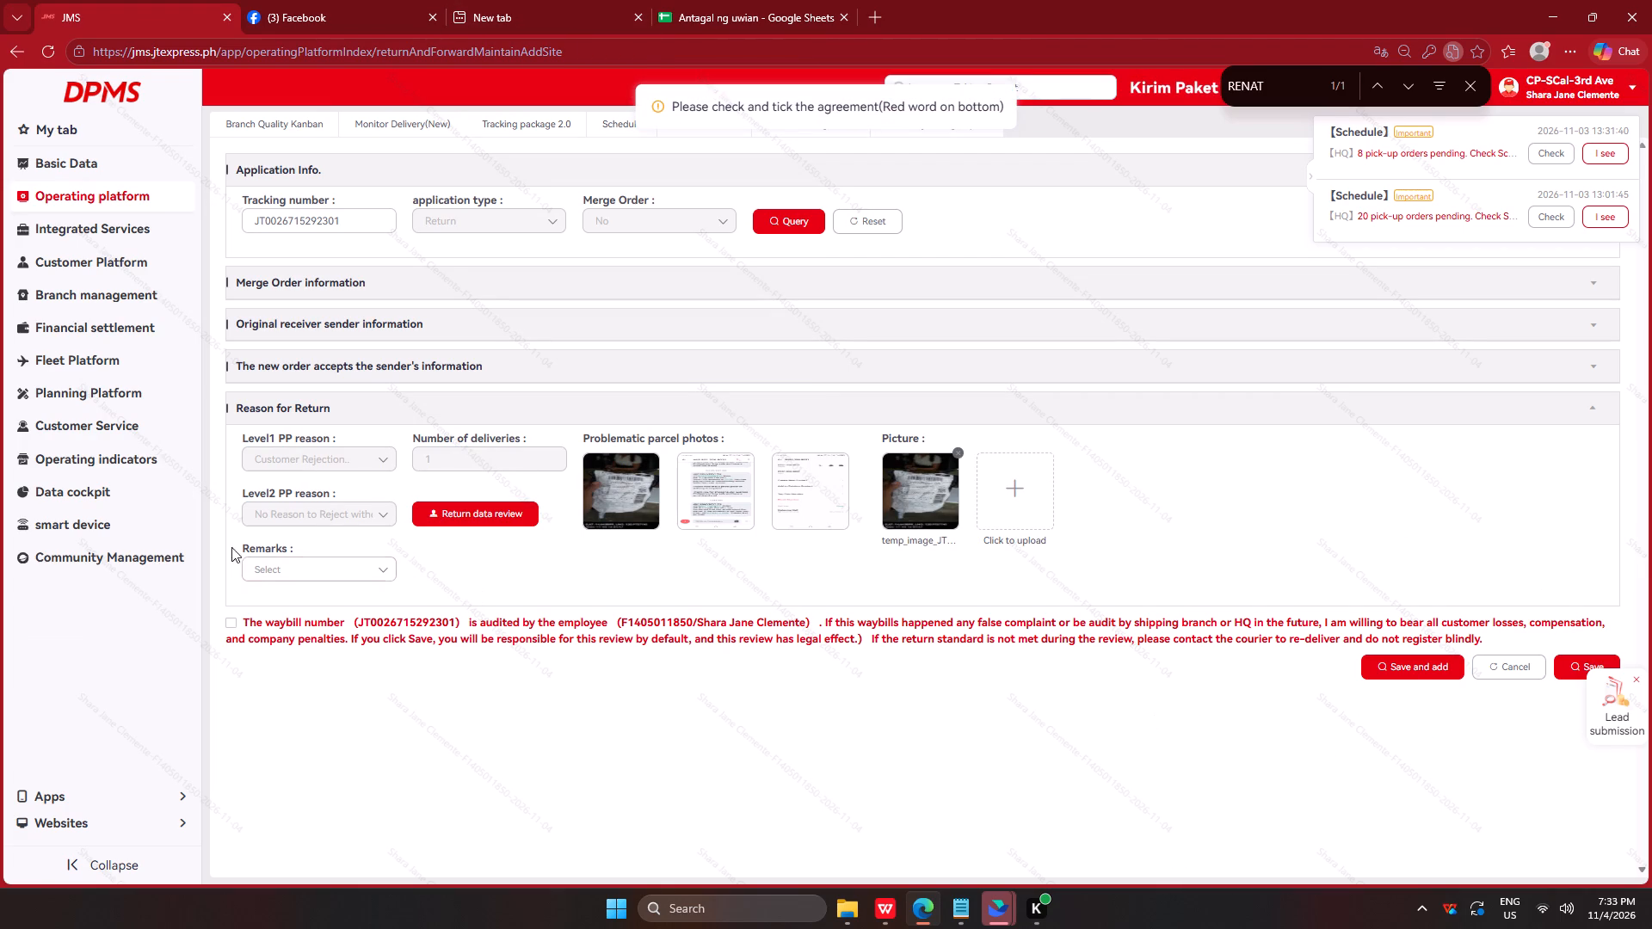
{"action": "left_click", "coordinate": [268, 563]}
{"action": "left_click", "coordinate": [317, 611]}
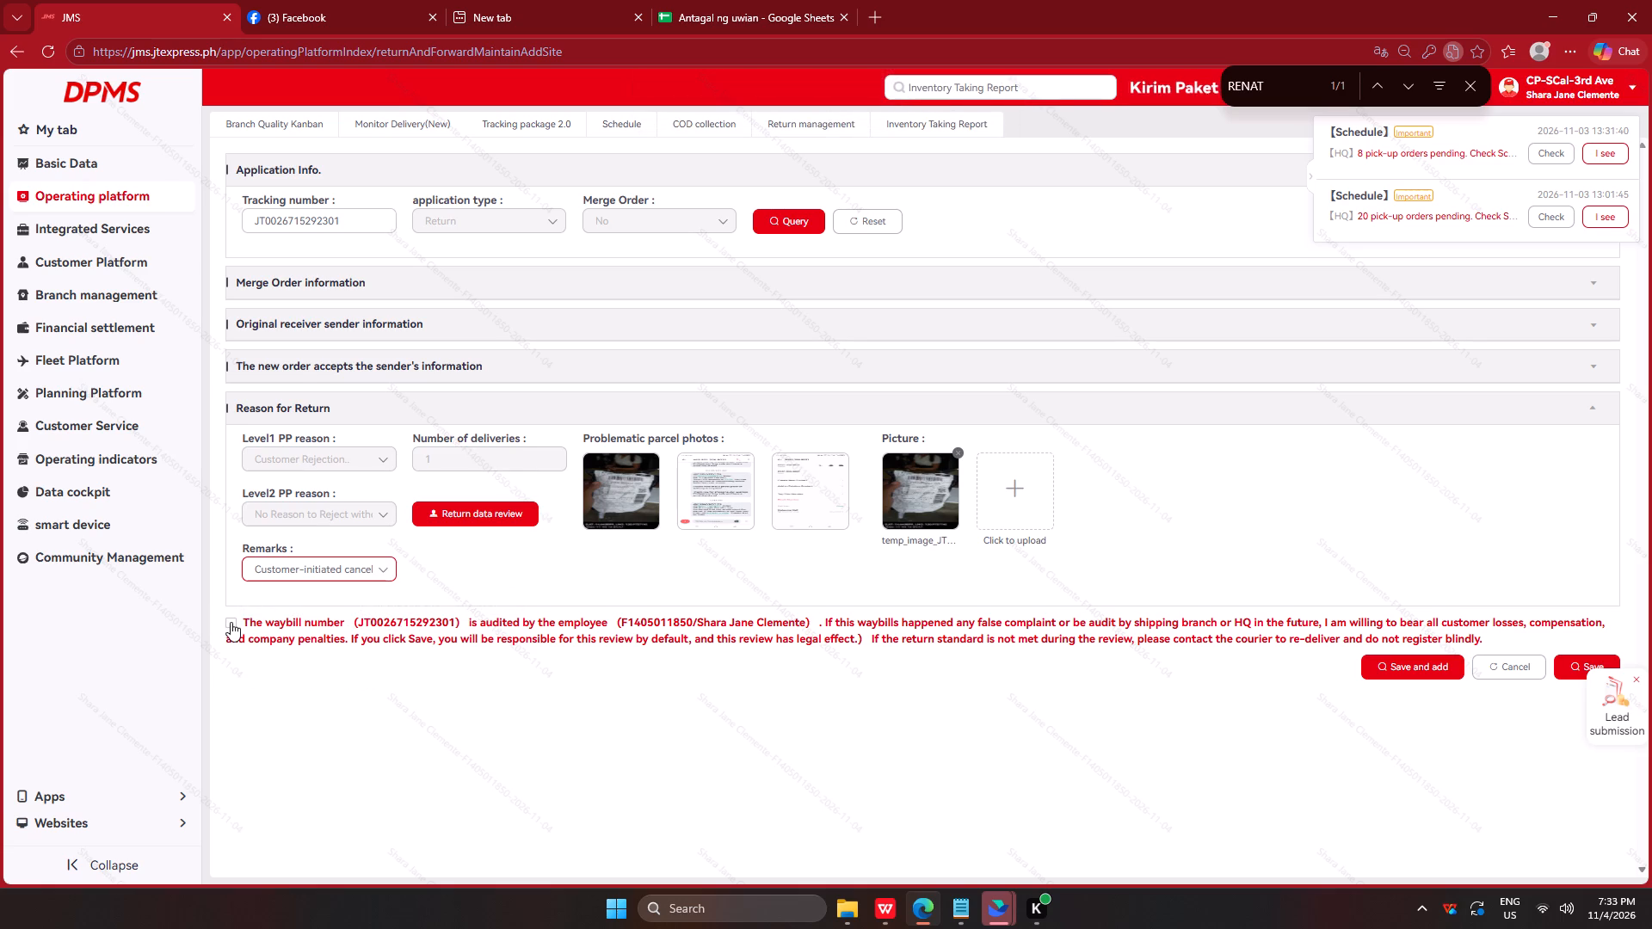
{"action": "left_click", "coordinate": [231, 622]}
{"action": "left_click", "coordinate": [1420, 661]}
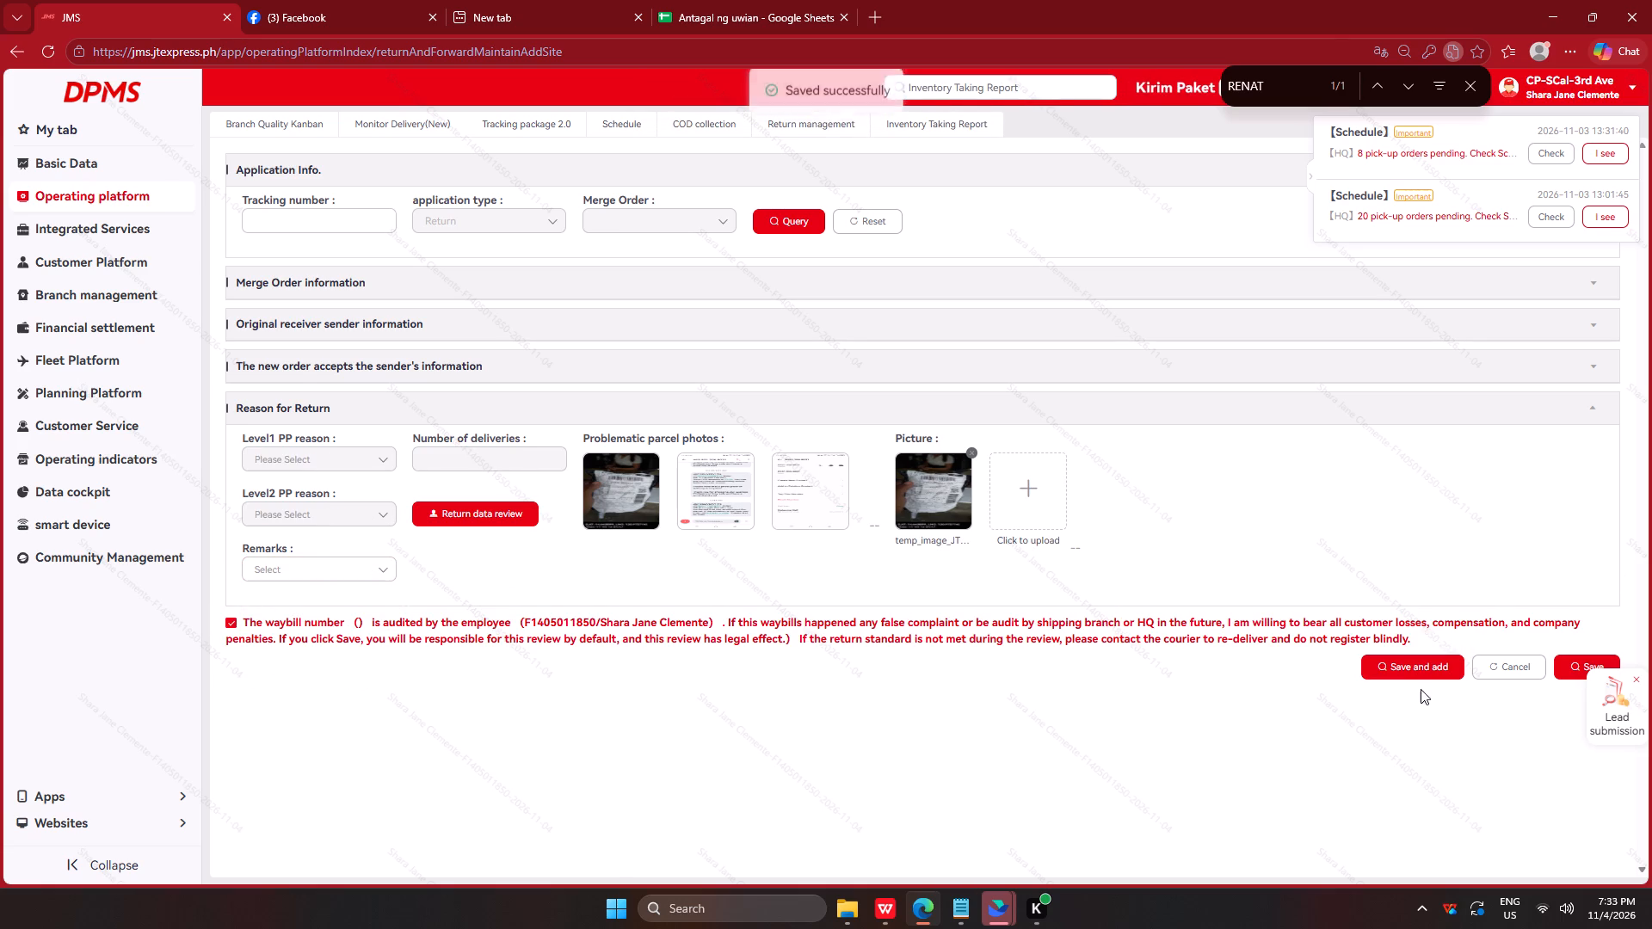
{"action": "key", "text": "alt+Tab"}
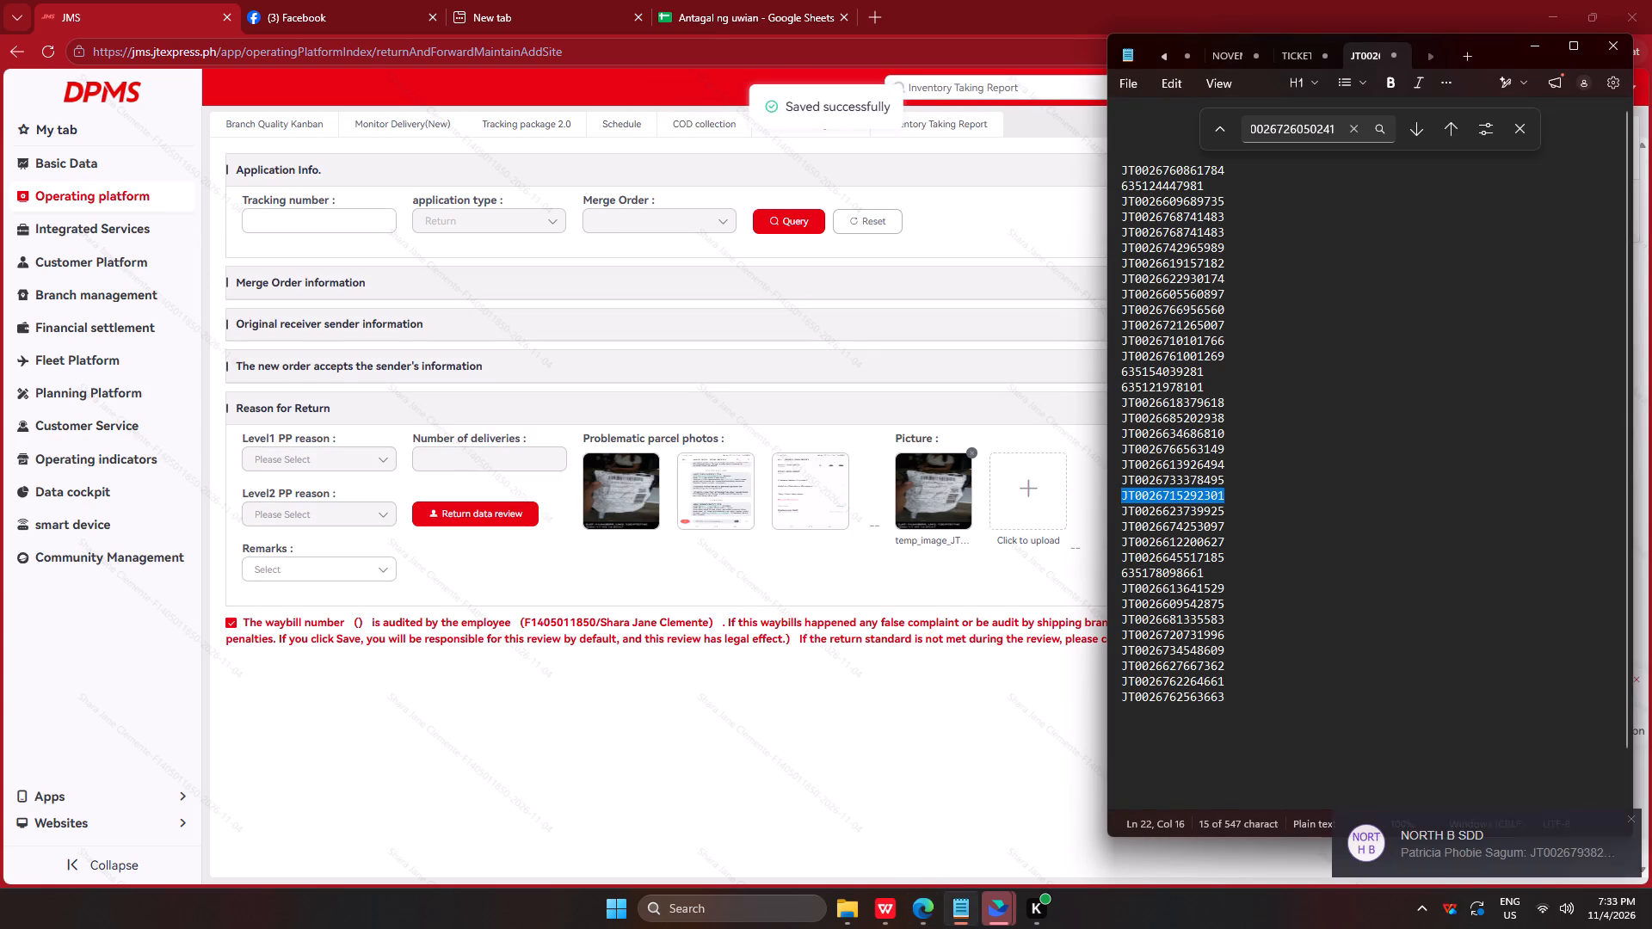
{"action": "double_click", "coordinate": [1197, 509]}
{"action": "key", "text": "ctrl+c"}
{"action": "left_click", "coordinate": [342, 224]}
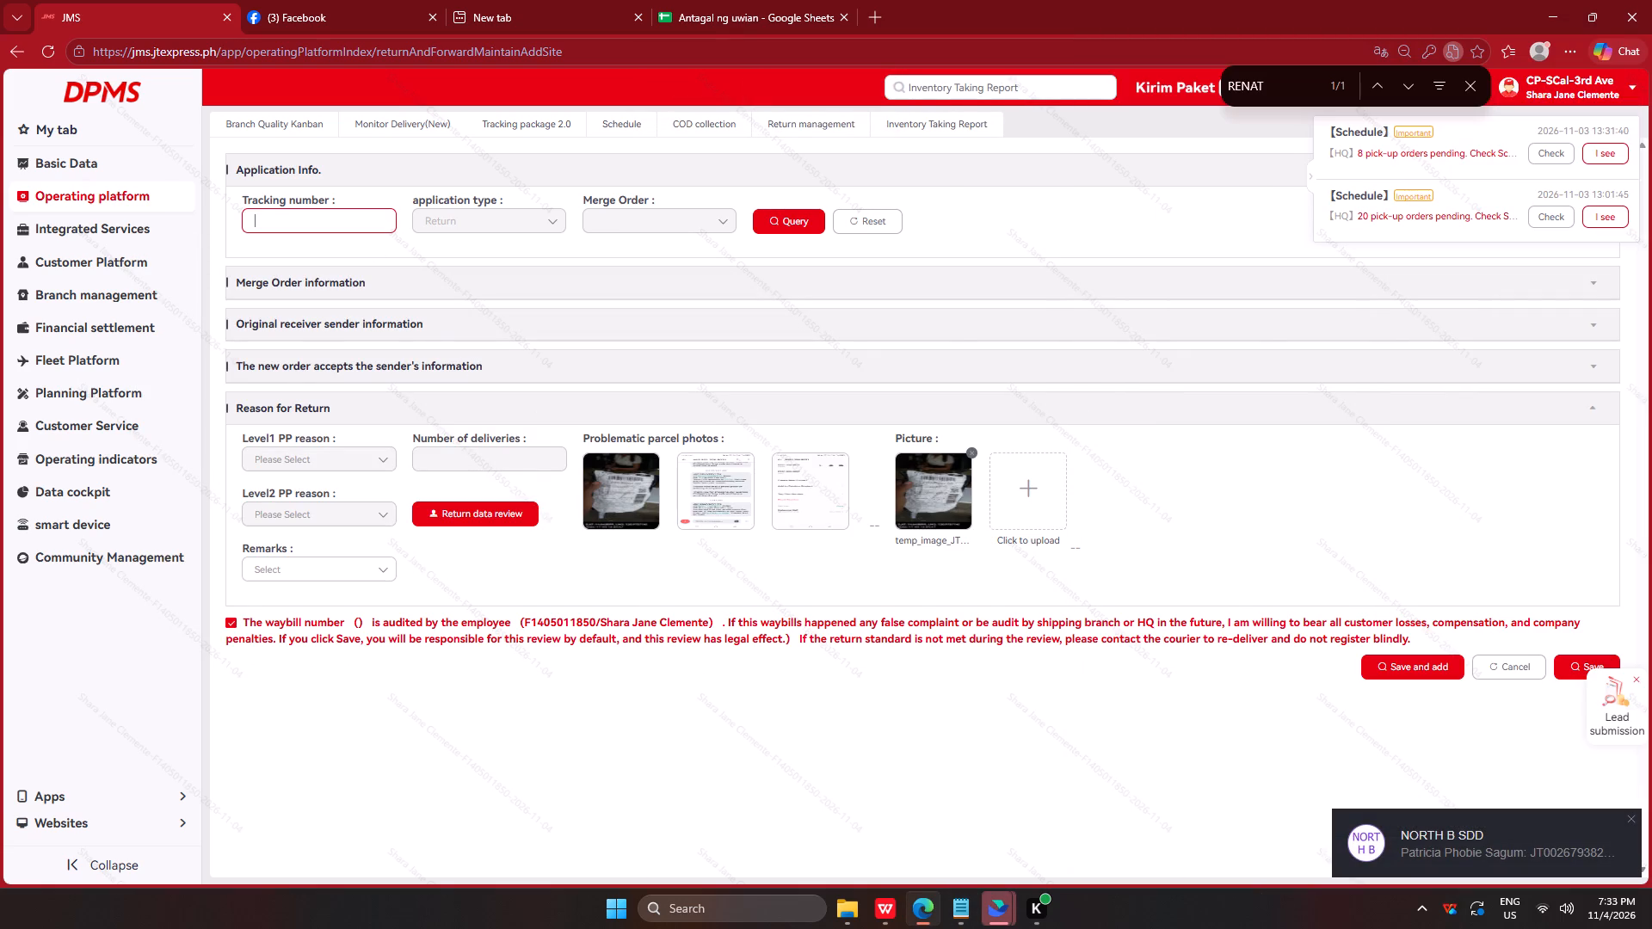
{"action": "key", "text": "ctrl+v"}
{"action": "left_click", "coordinate": [780, 214]}
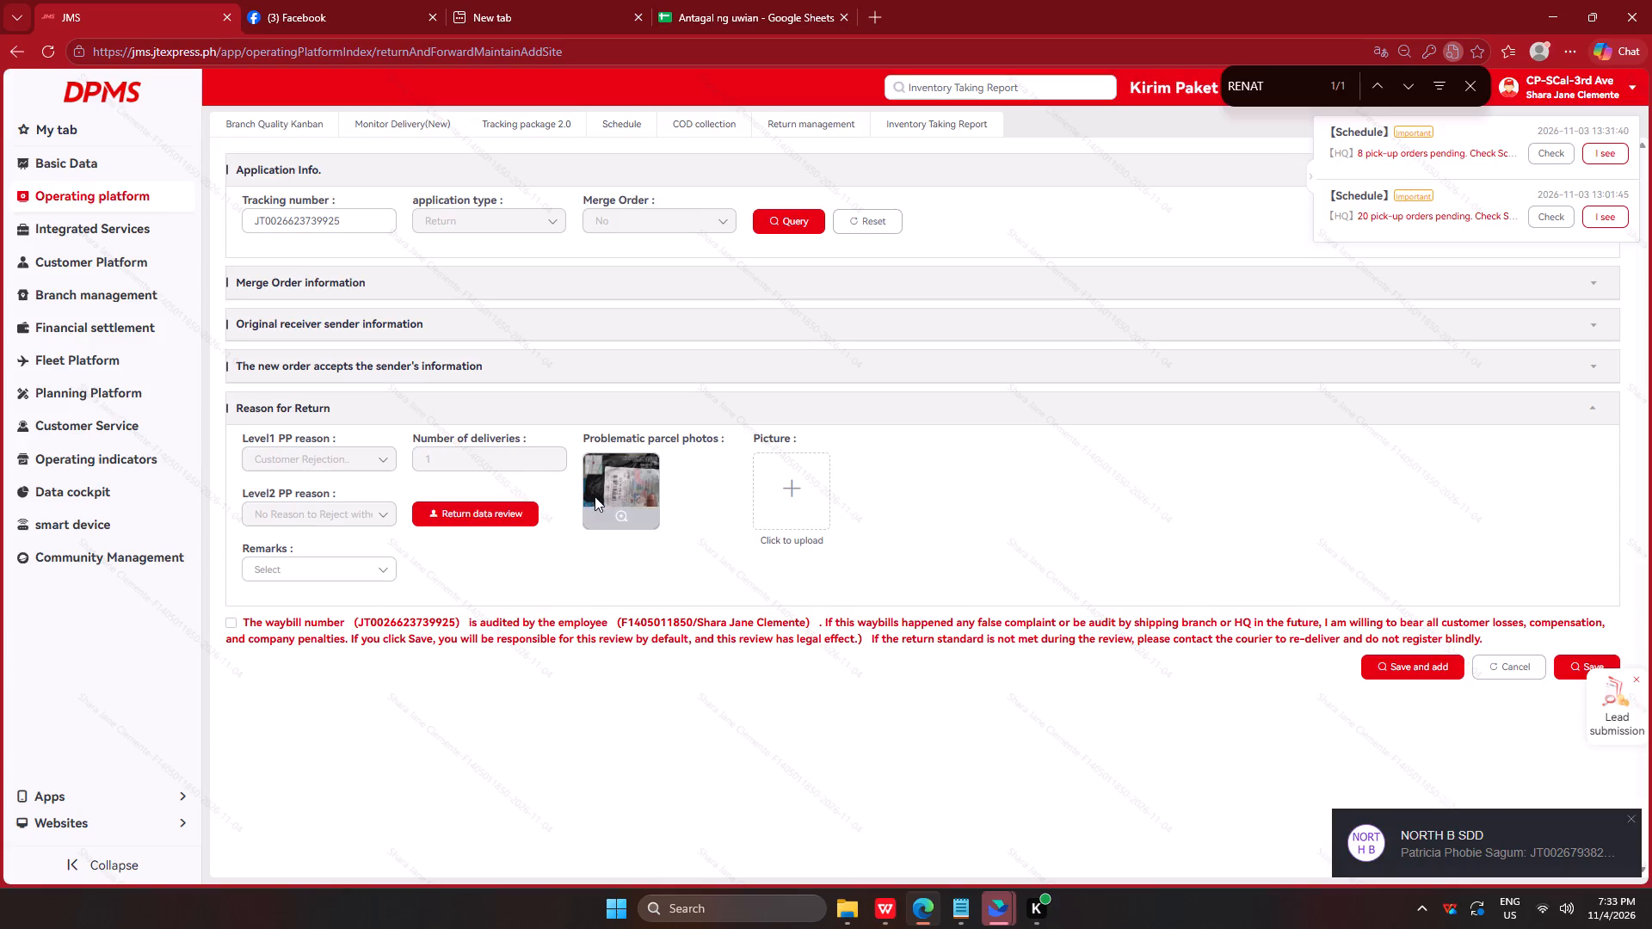
{"action": "left_click", "coordinate": [620, 514]}
{"action": "right_click", "coordinate": [639, 417]}
{"action": "left_click", "coordinate": [671, 457]}
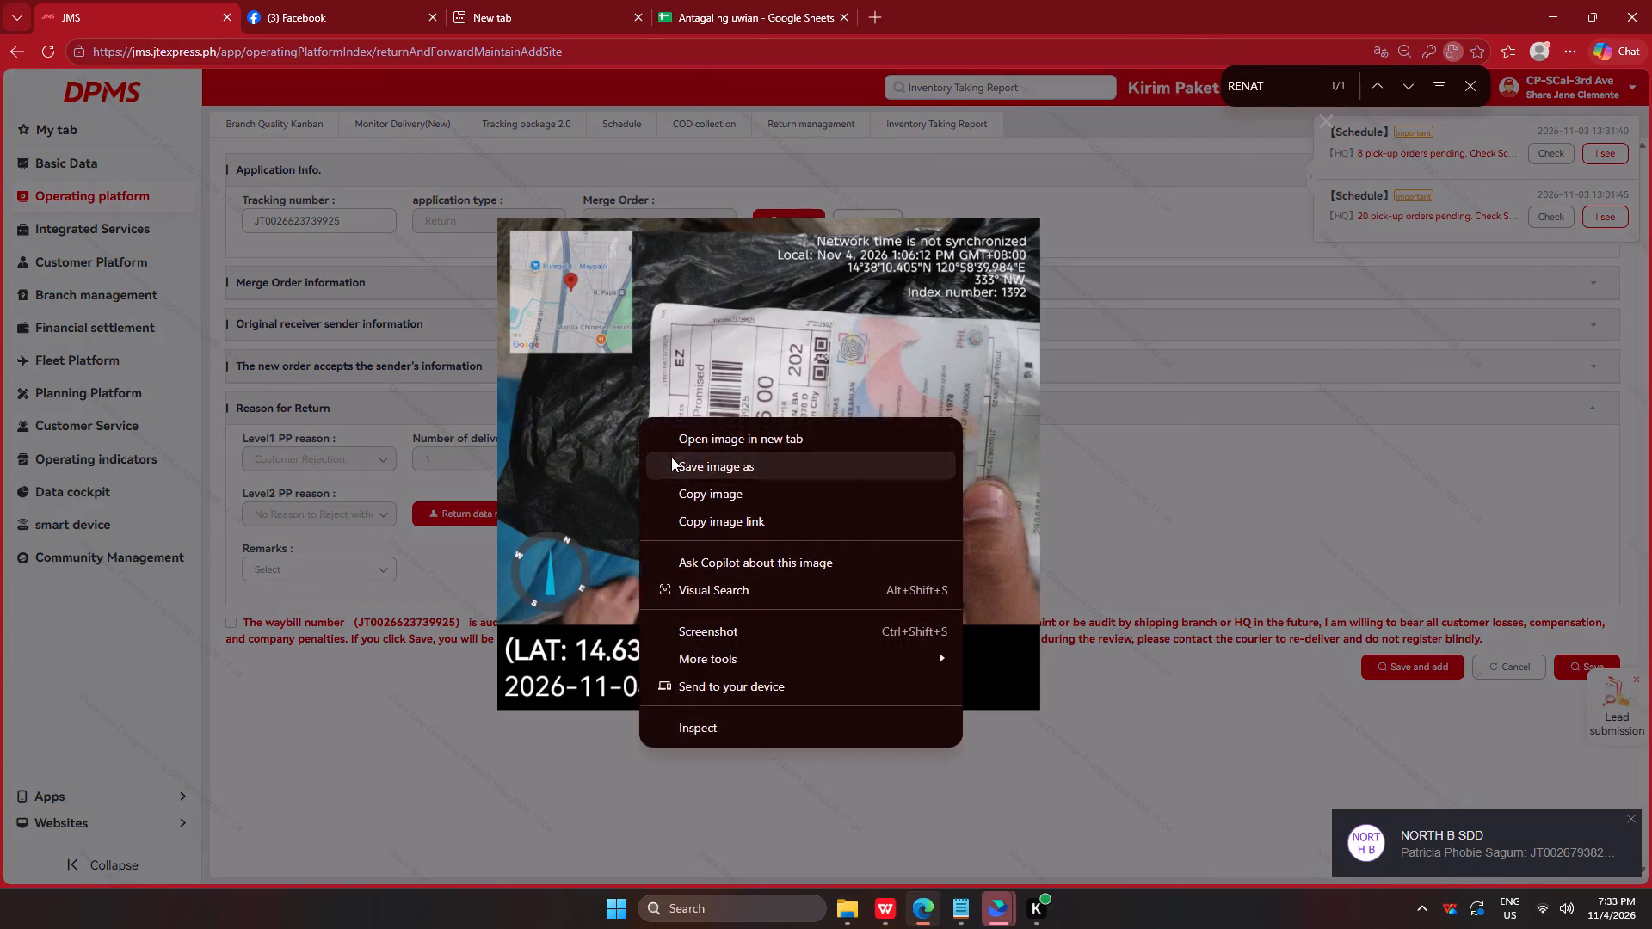
{"action": "left_click", "coordinate": [682, 575]}
{"action": "left_click", "coordinate": [478, 577]}
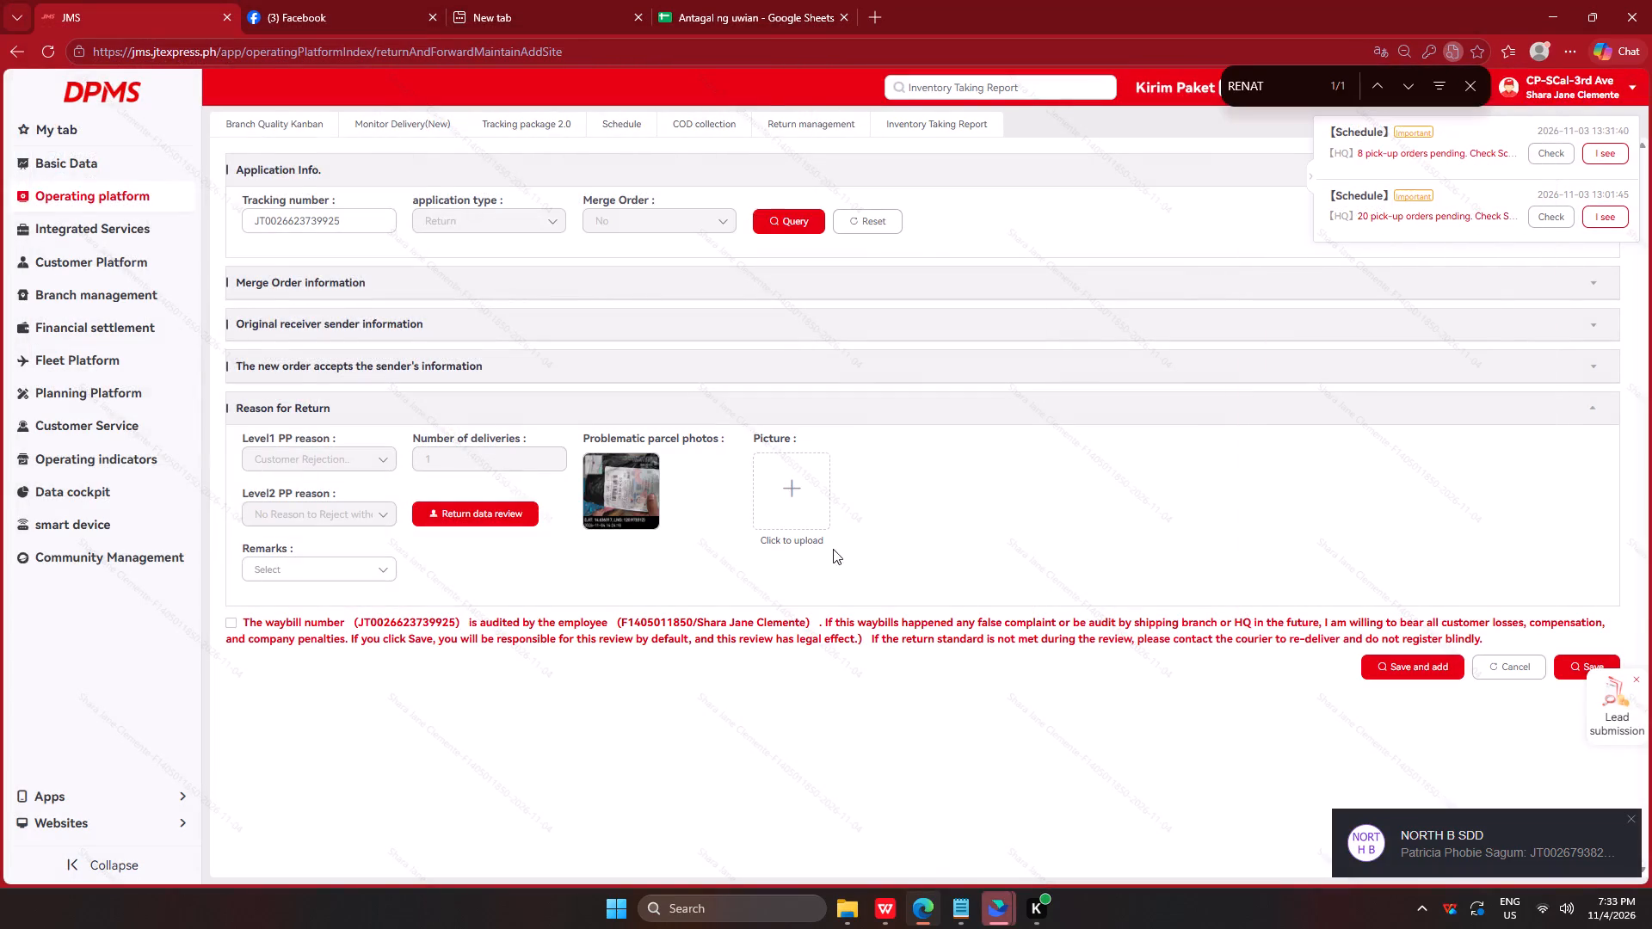
{"action": "left_click", "coordinate": [791, 494]}
{"action": "double_click", "coordinate": [237, 193]}
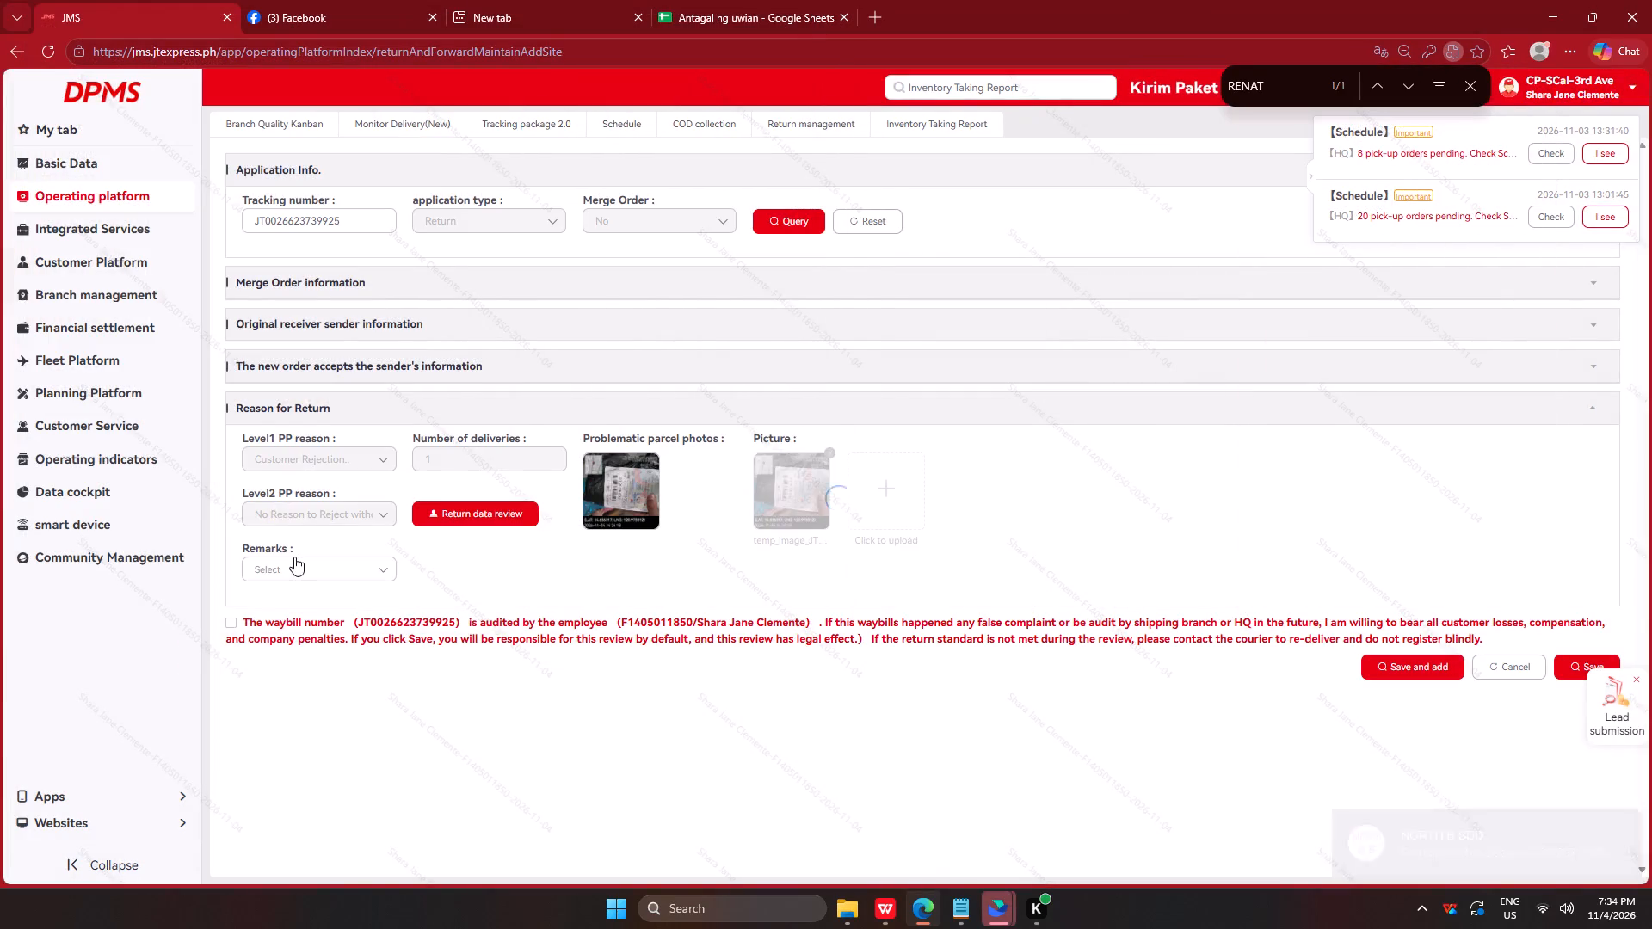
{"action": "left_click", "coordinate": [294, 557]}
{"action": "left_click", "coordinate": [330, 617]}
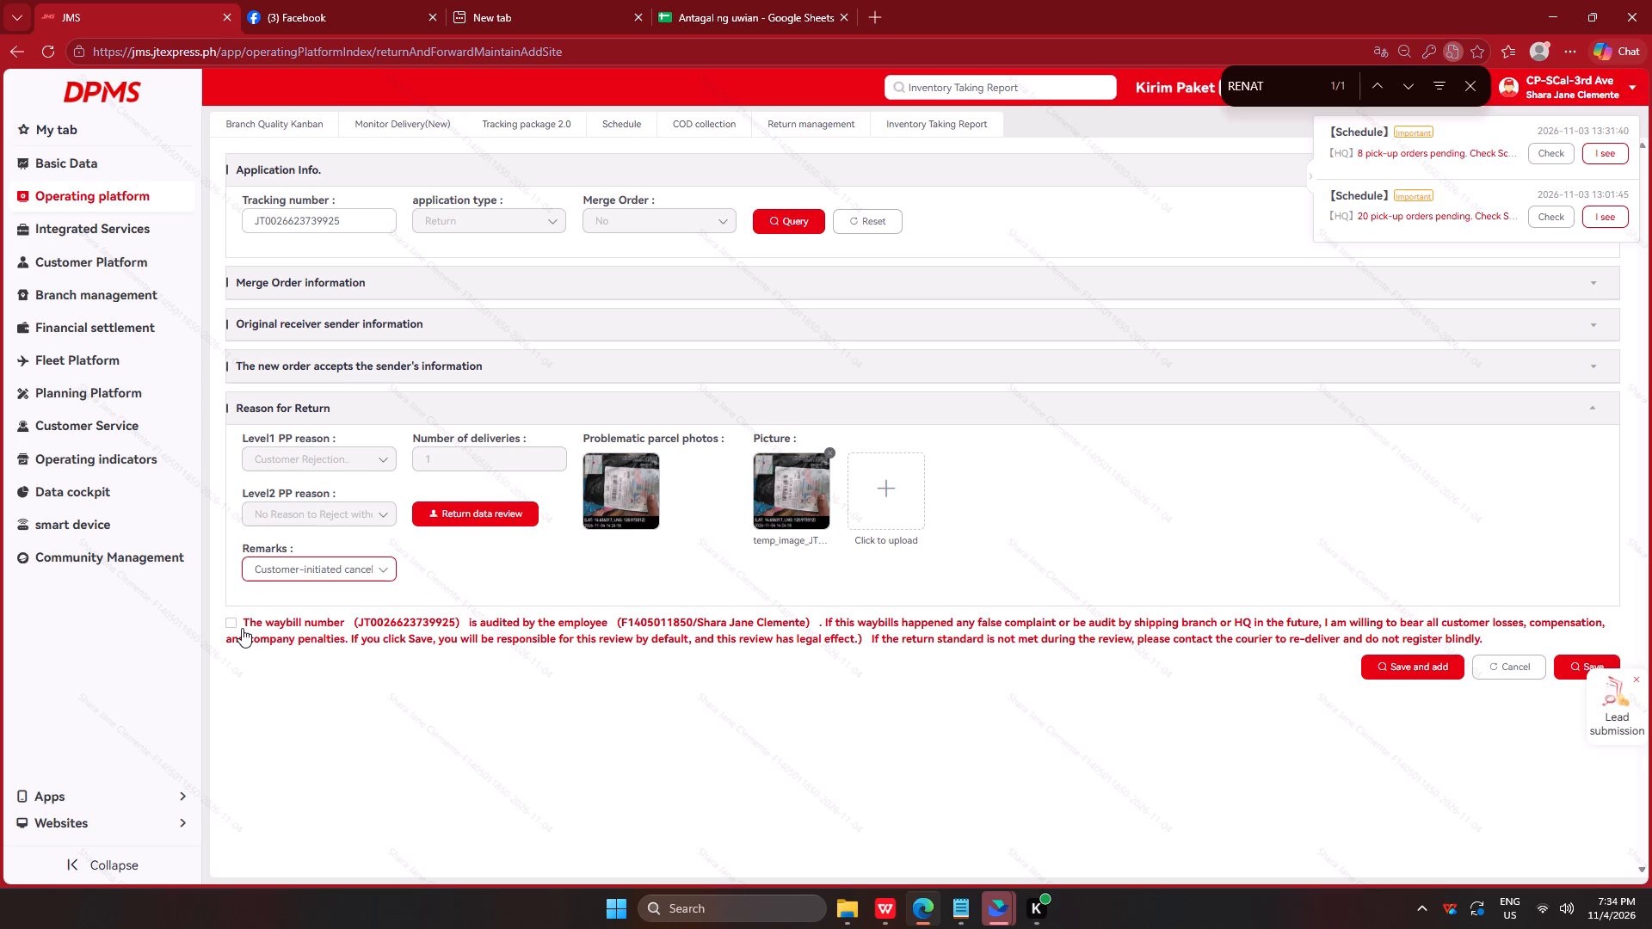
{"action": "left_click", "coordinate": [225, 626]}
{"action": "left_click", "coordinate": [226, 626]}
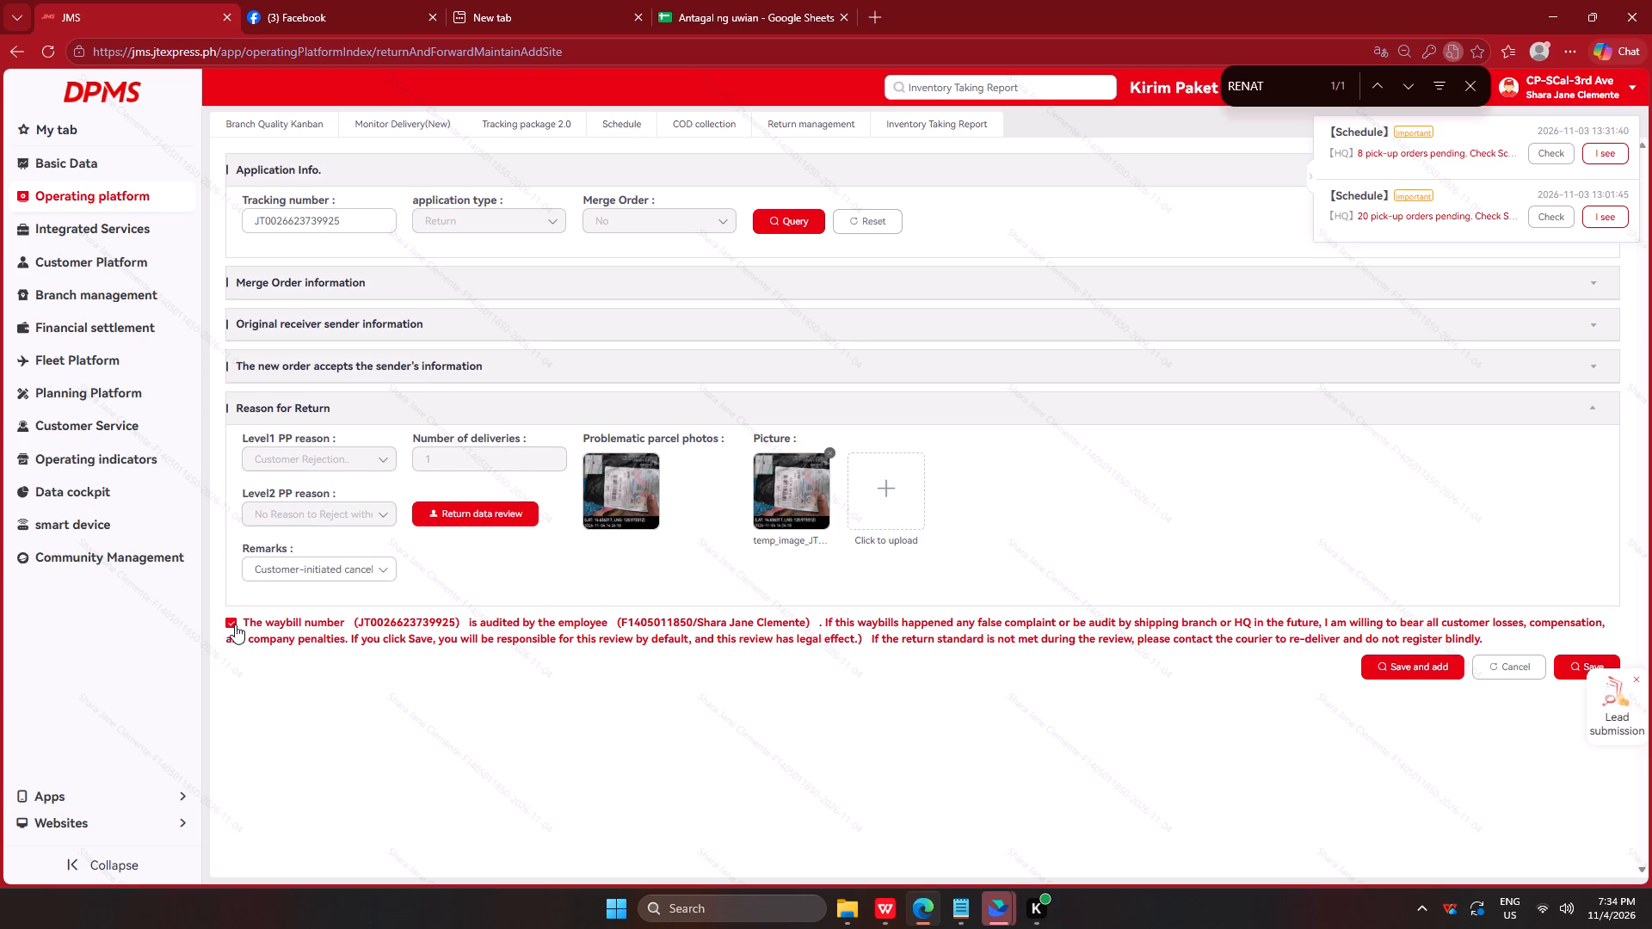
{"action": "left_click", "coordinate": [1411, 655]}
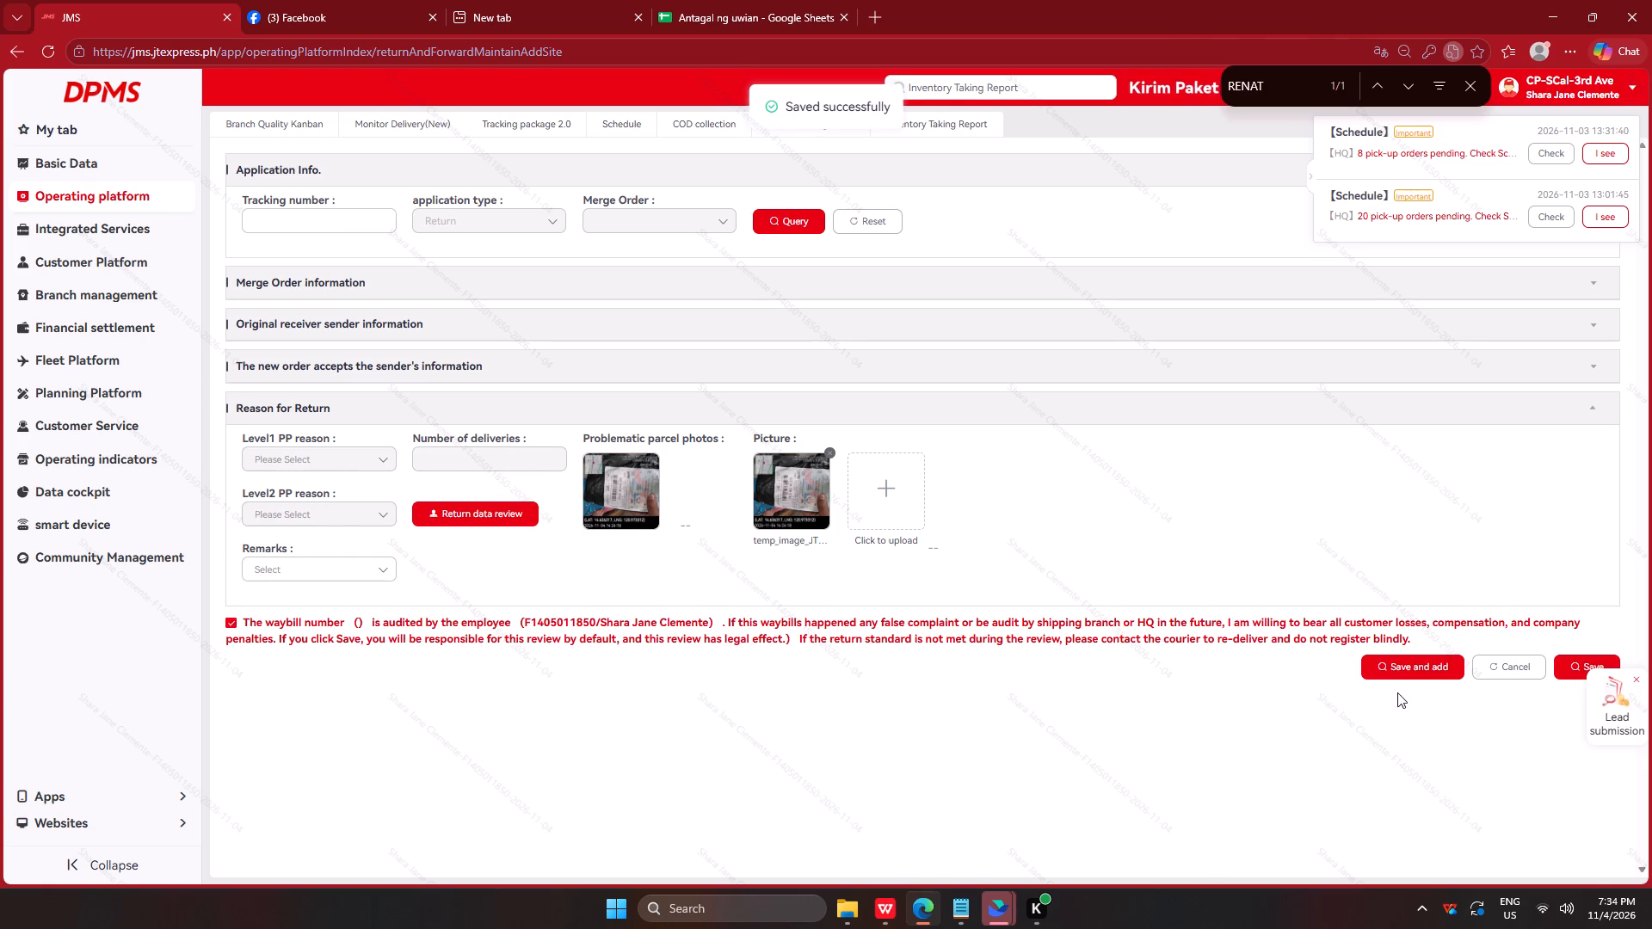
{"action": "key", "text": "alt+Tab"}
{"action": "double_click", "coordinate": [1215, 529]}
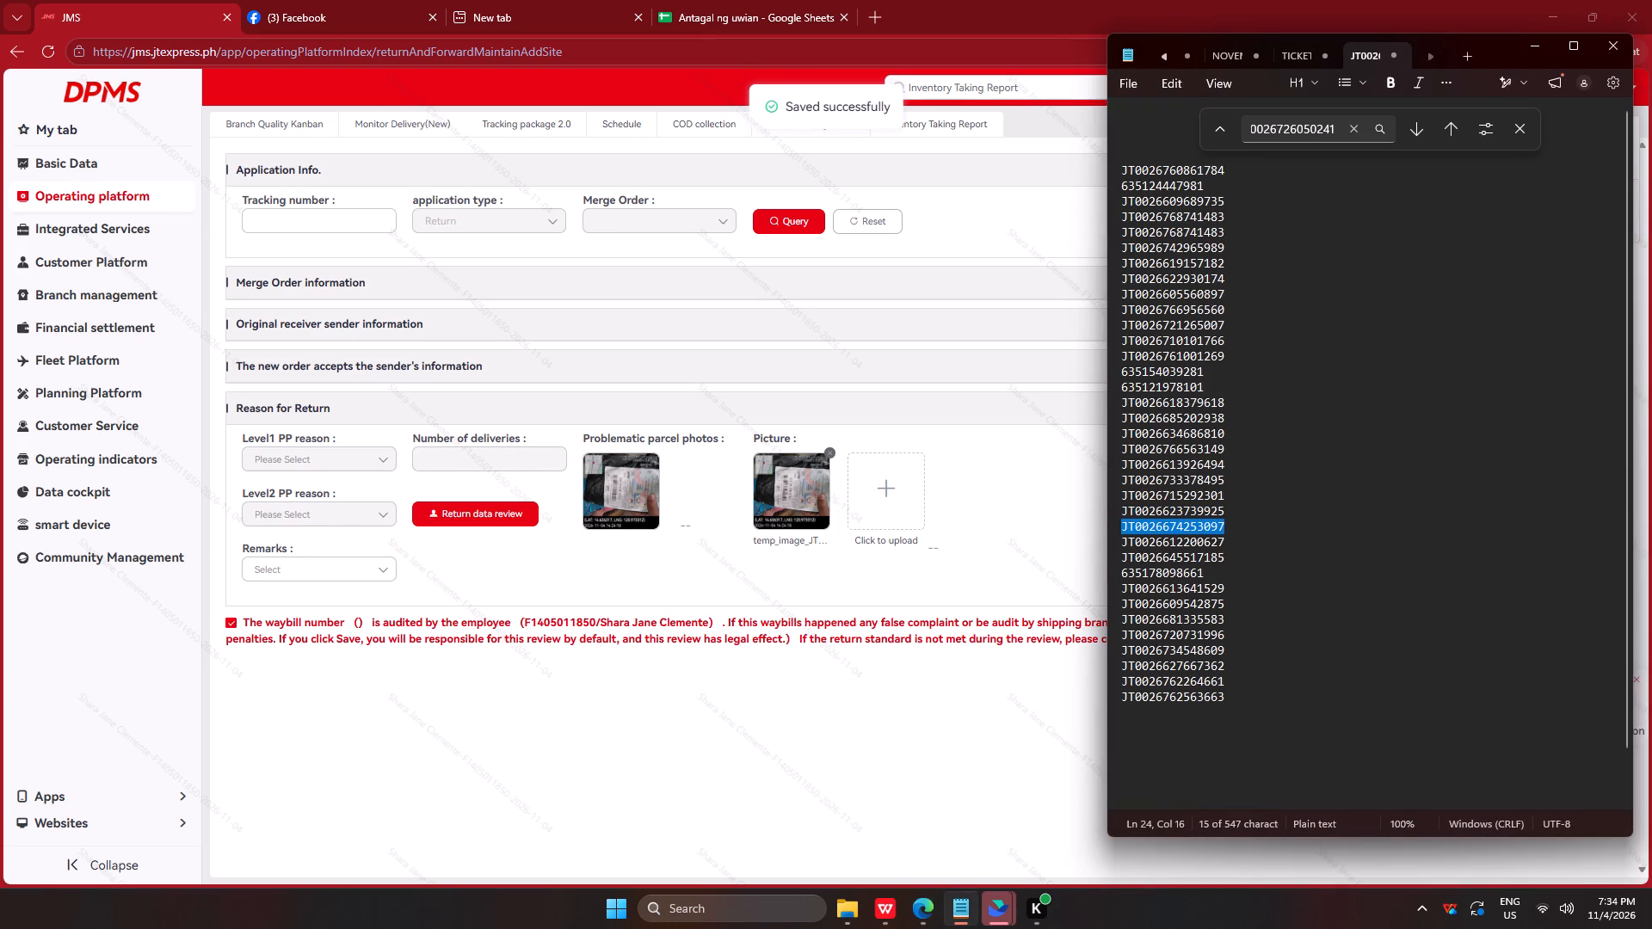
{"action": "key", "text": "ctrl+c"}
{"action": "left_click", "coordinate": [367, 228]}
{"action": "key", "text": "ctrl+v"}
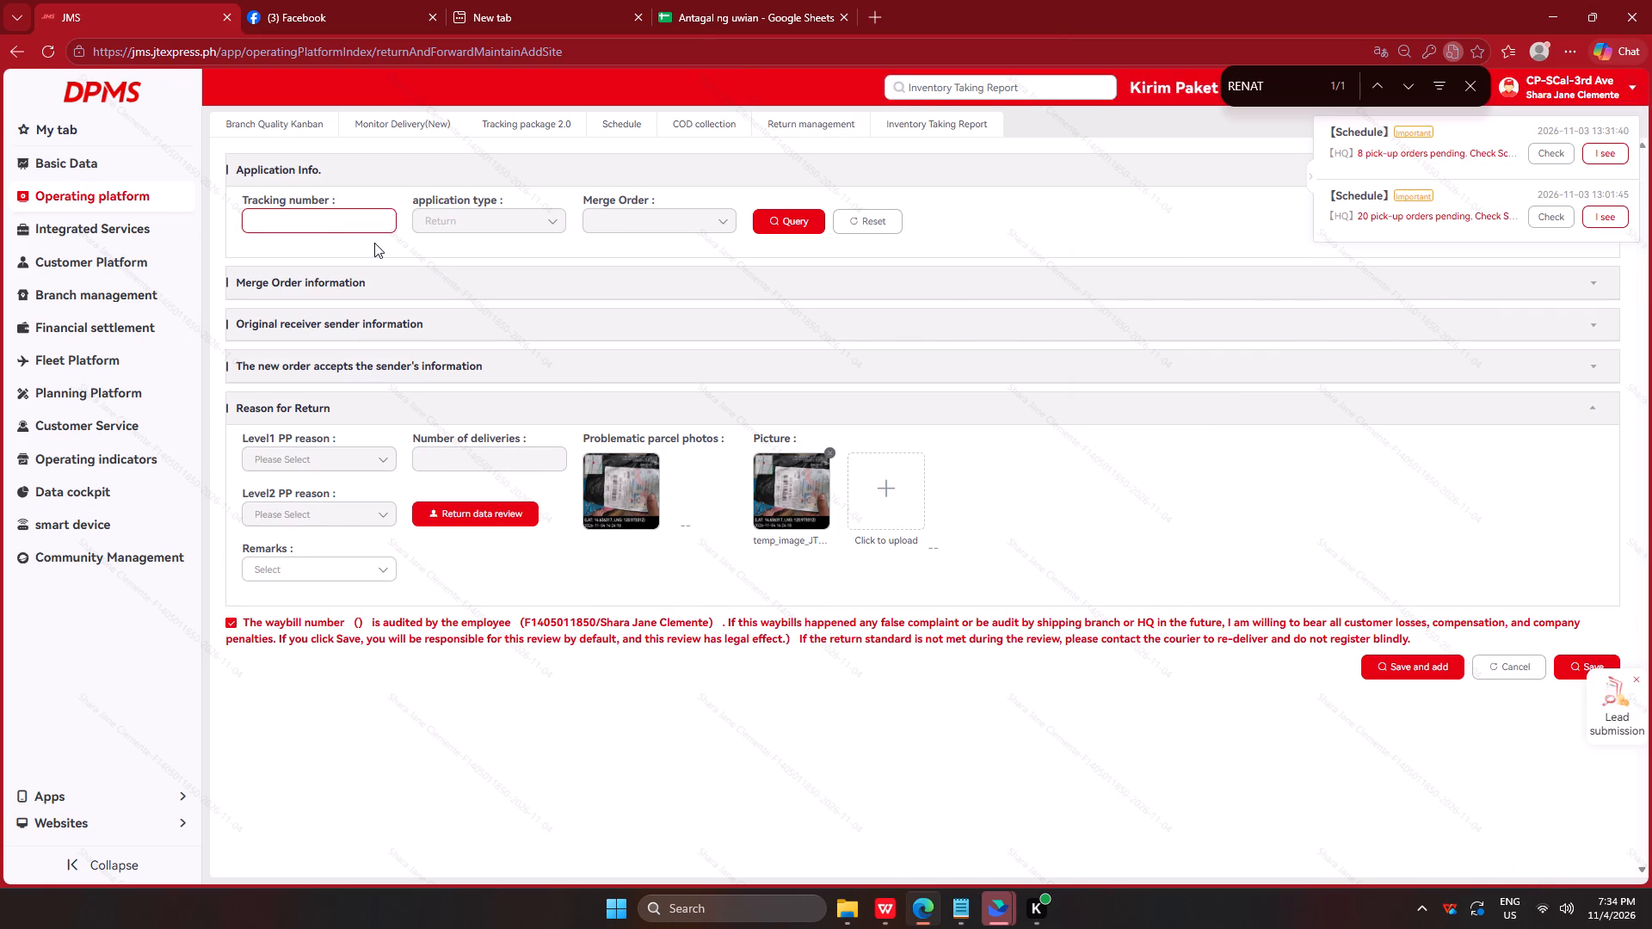
{"action": "left_click", "coordinate": [795, 214]}
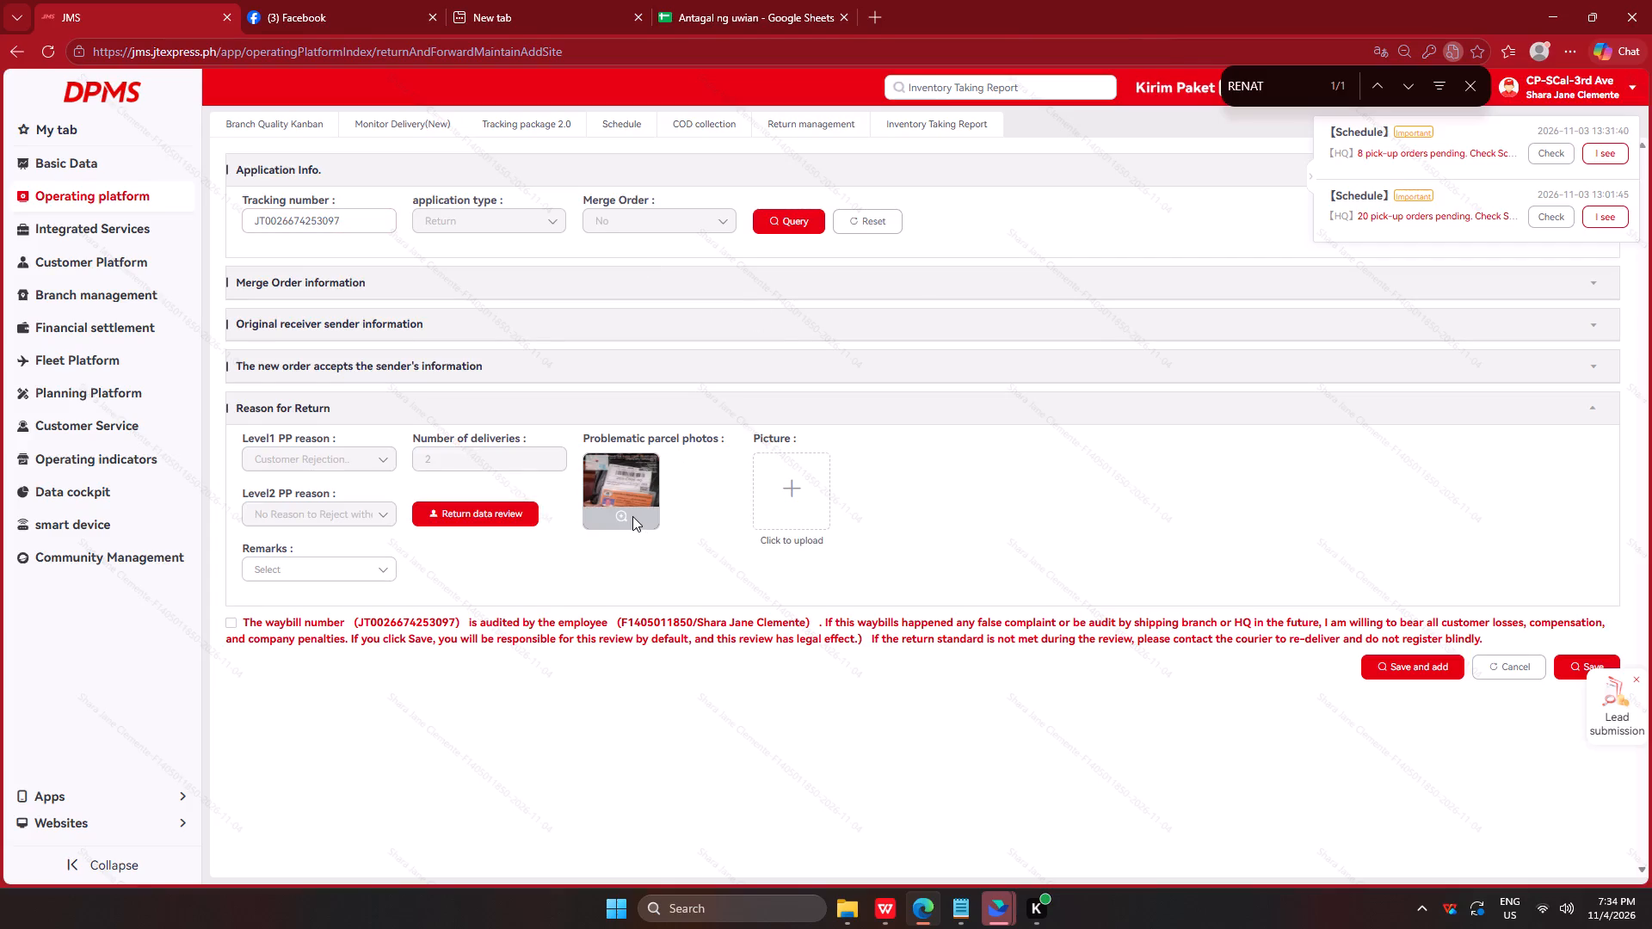
{"action": "left_click", "coordinate": [626, 514]}
{"action": "right_click", "coordinate": [755, 370]}
{"action": "left_click", "coordinate": [784, 415]}
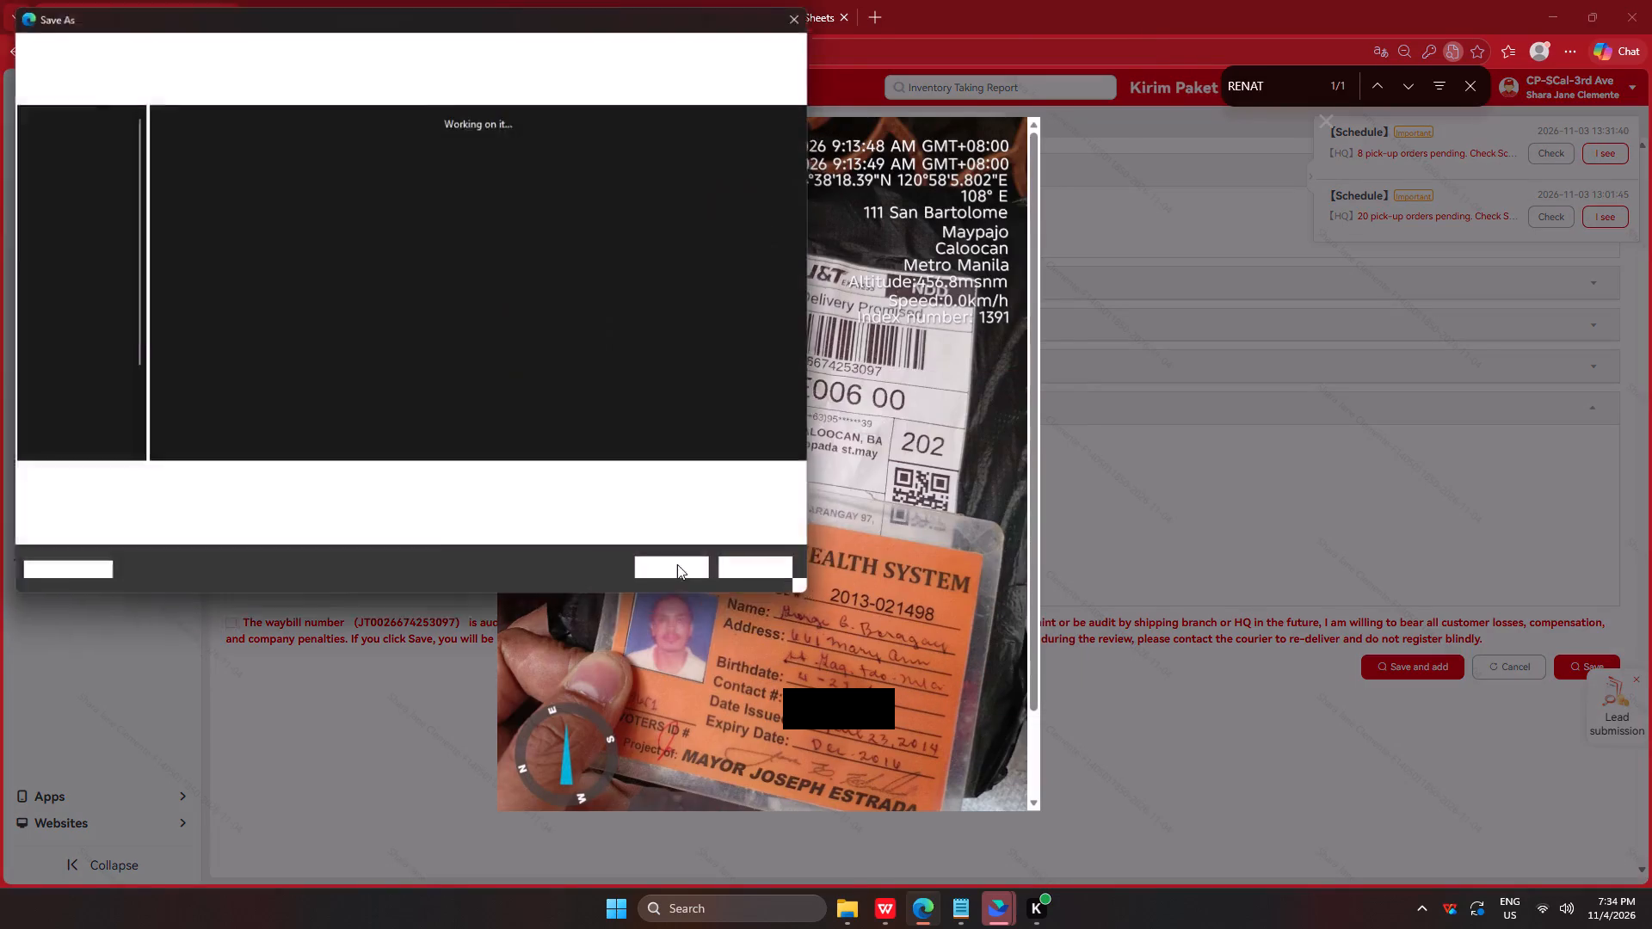
{"action": "left_click", "coordinate": [670, 569]}
{"action": "left_click", "coordinate": [445, 571]}
{"action": "left_click", "coordinate": [795, 483]}
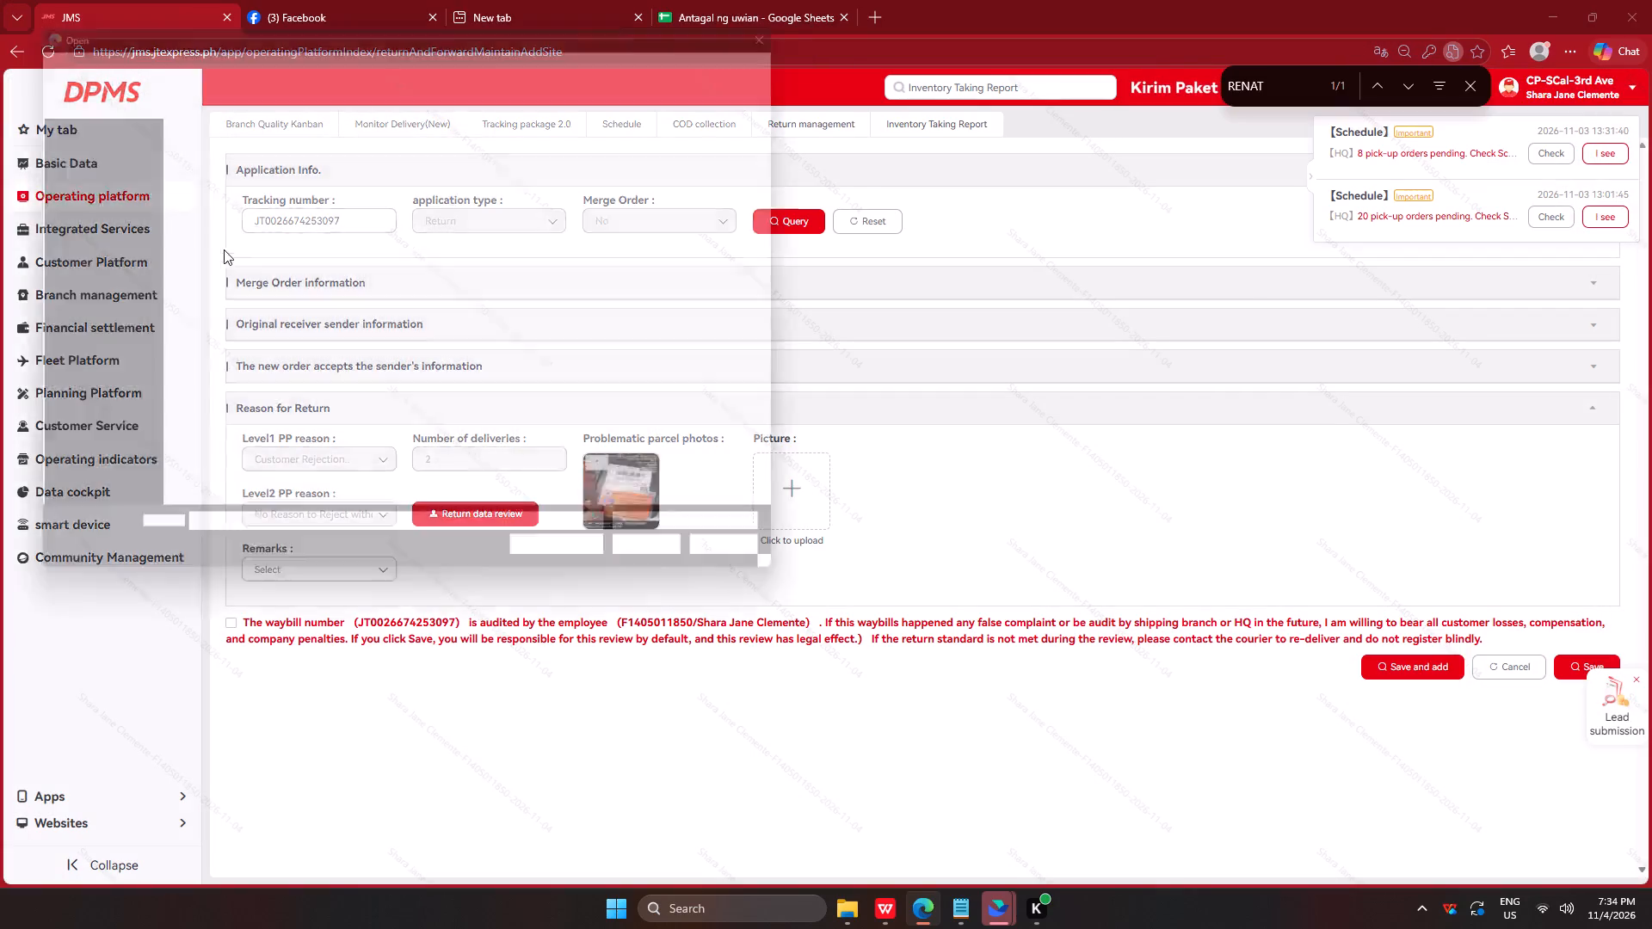
{"action": "double_click", "coordinate": [213, 206]}
{"action": "left_click", "coordinate": [291, 569]}
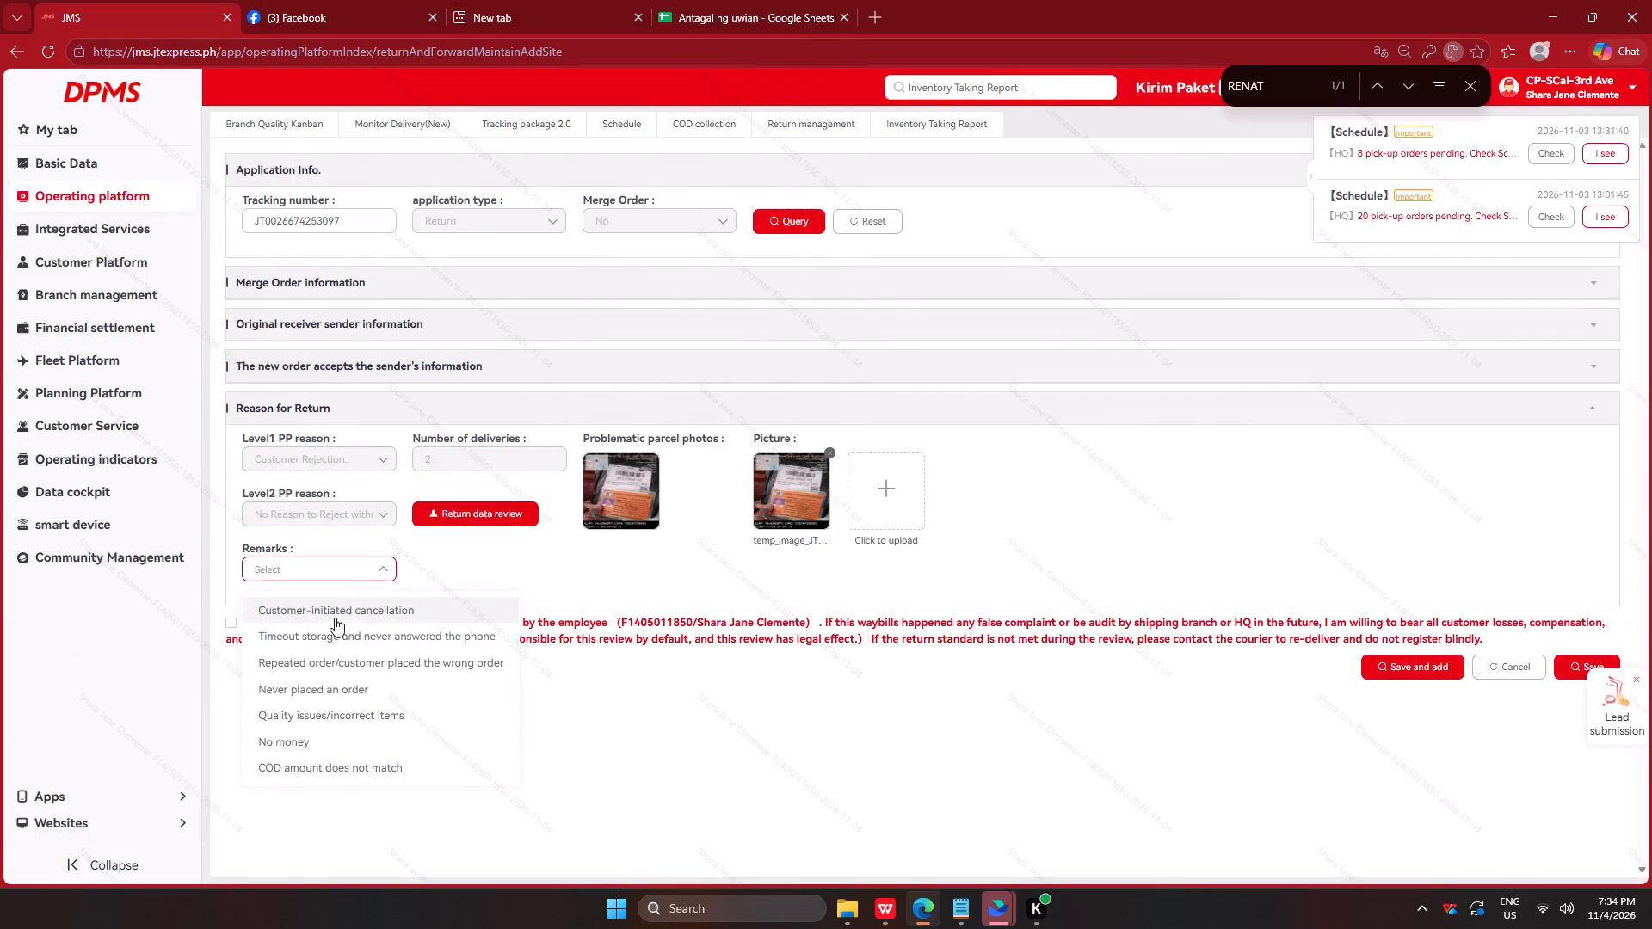
{"action": "left_click", "coordinate": [351, 605]}
{"action": "left_click", "coordinate": [234, 625]}
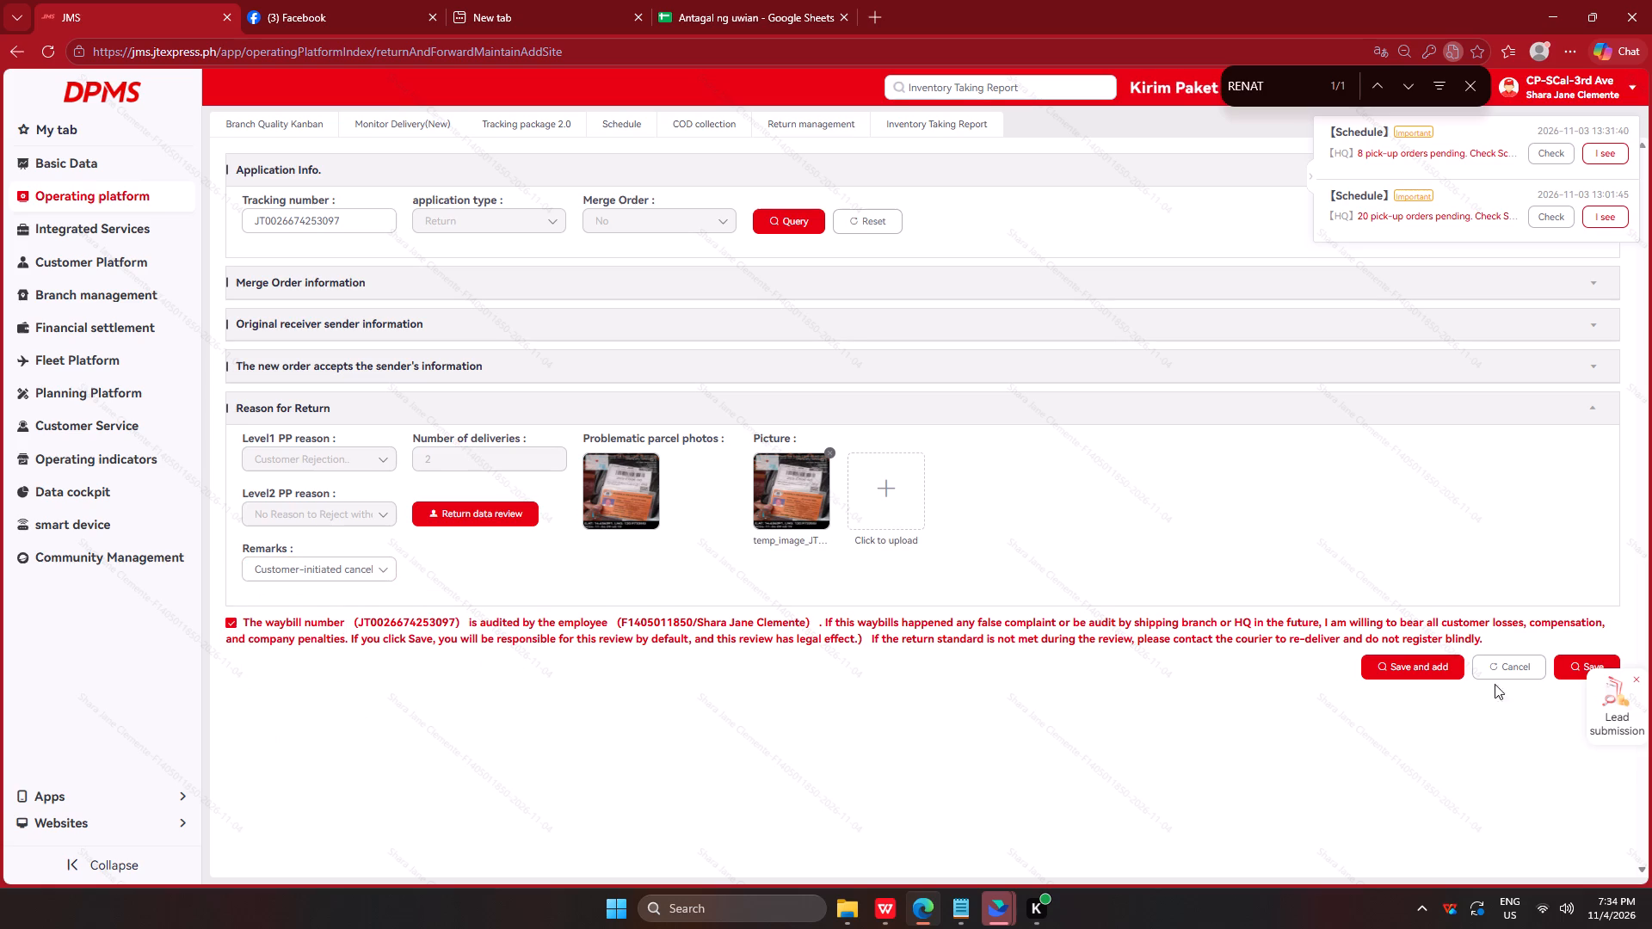
{"action": "left_click", "coordinate": [1416, 671]}
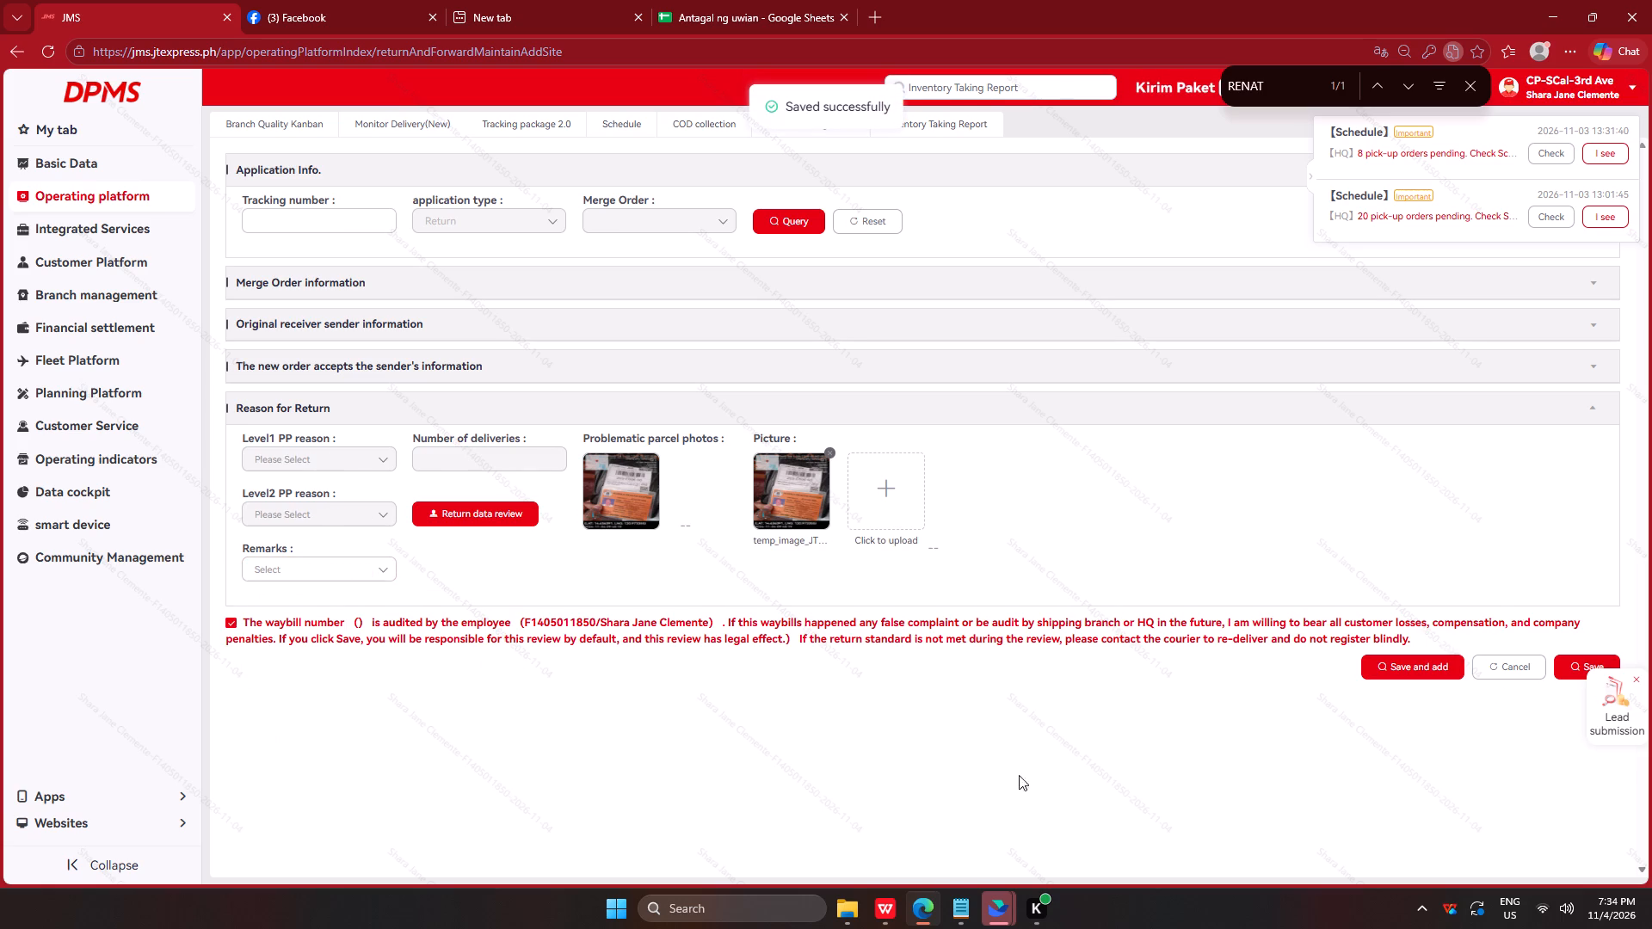
{"action": "left_click", "coordinate": [969, 912]}
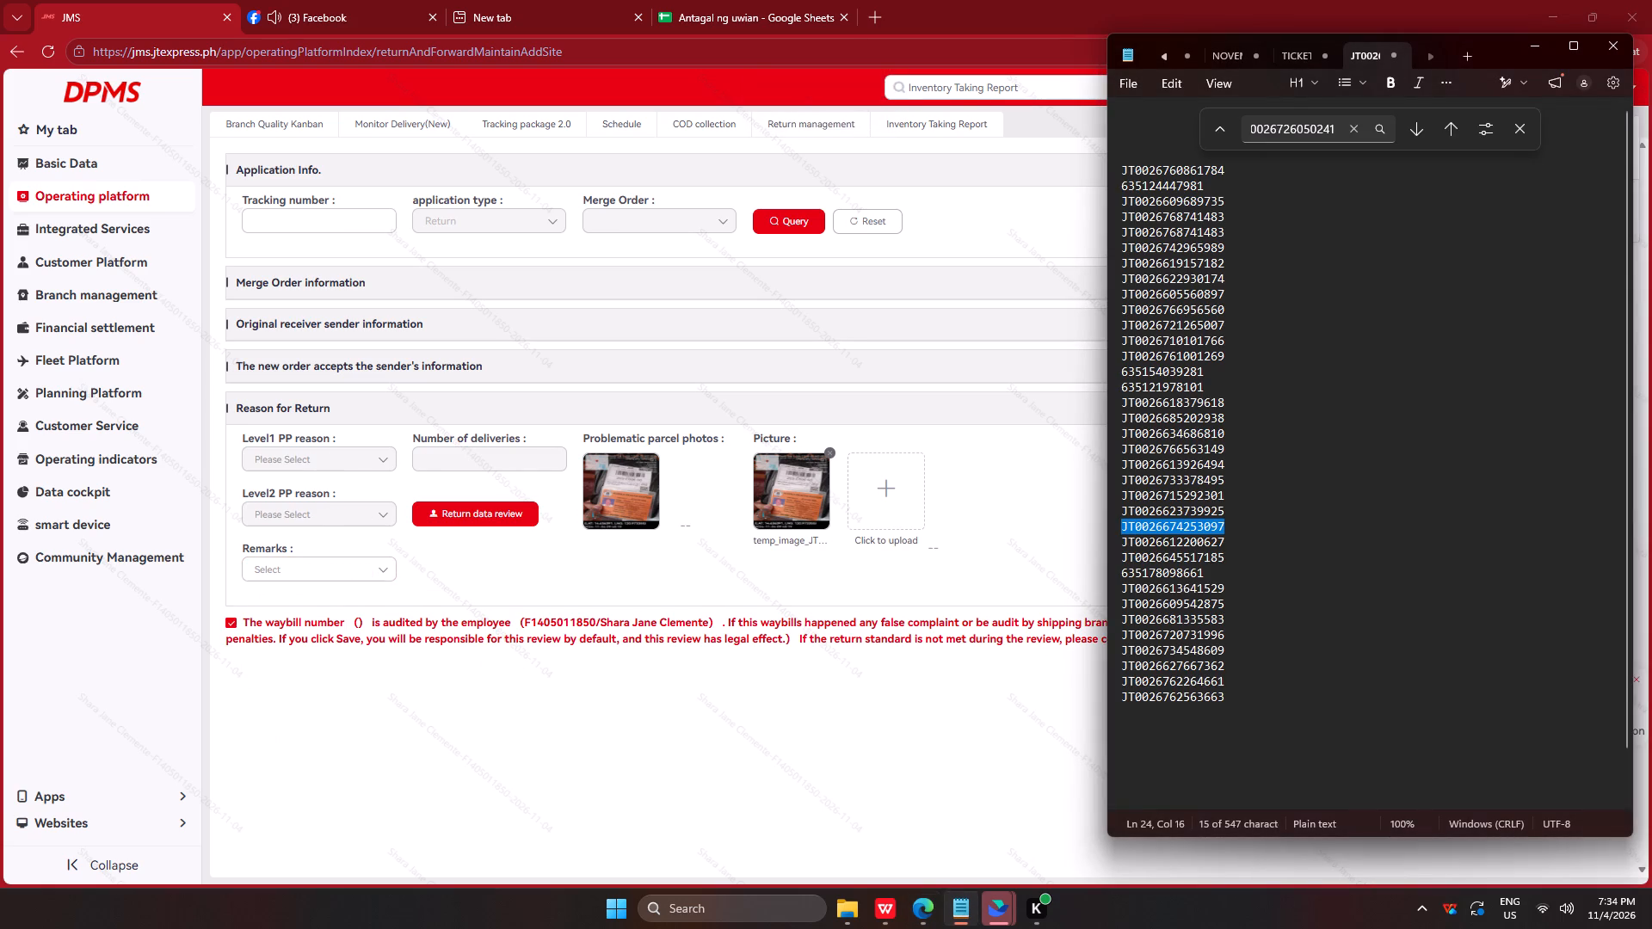
{"action": "double_click", "coordinate": [1203, 544]}
{"action": "key", "text": "ctrl+c"}
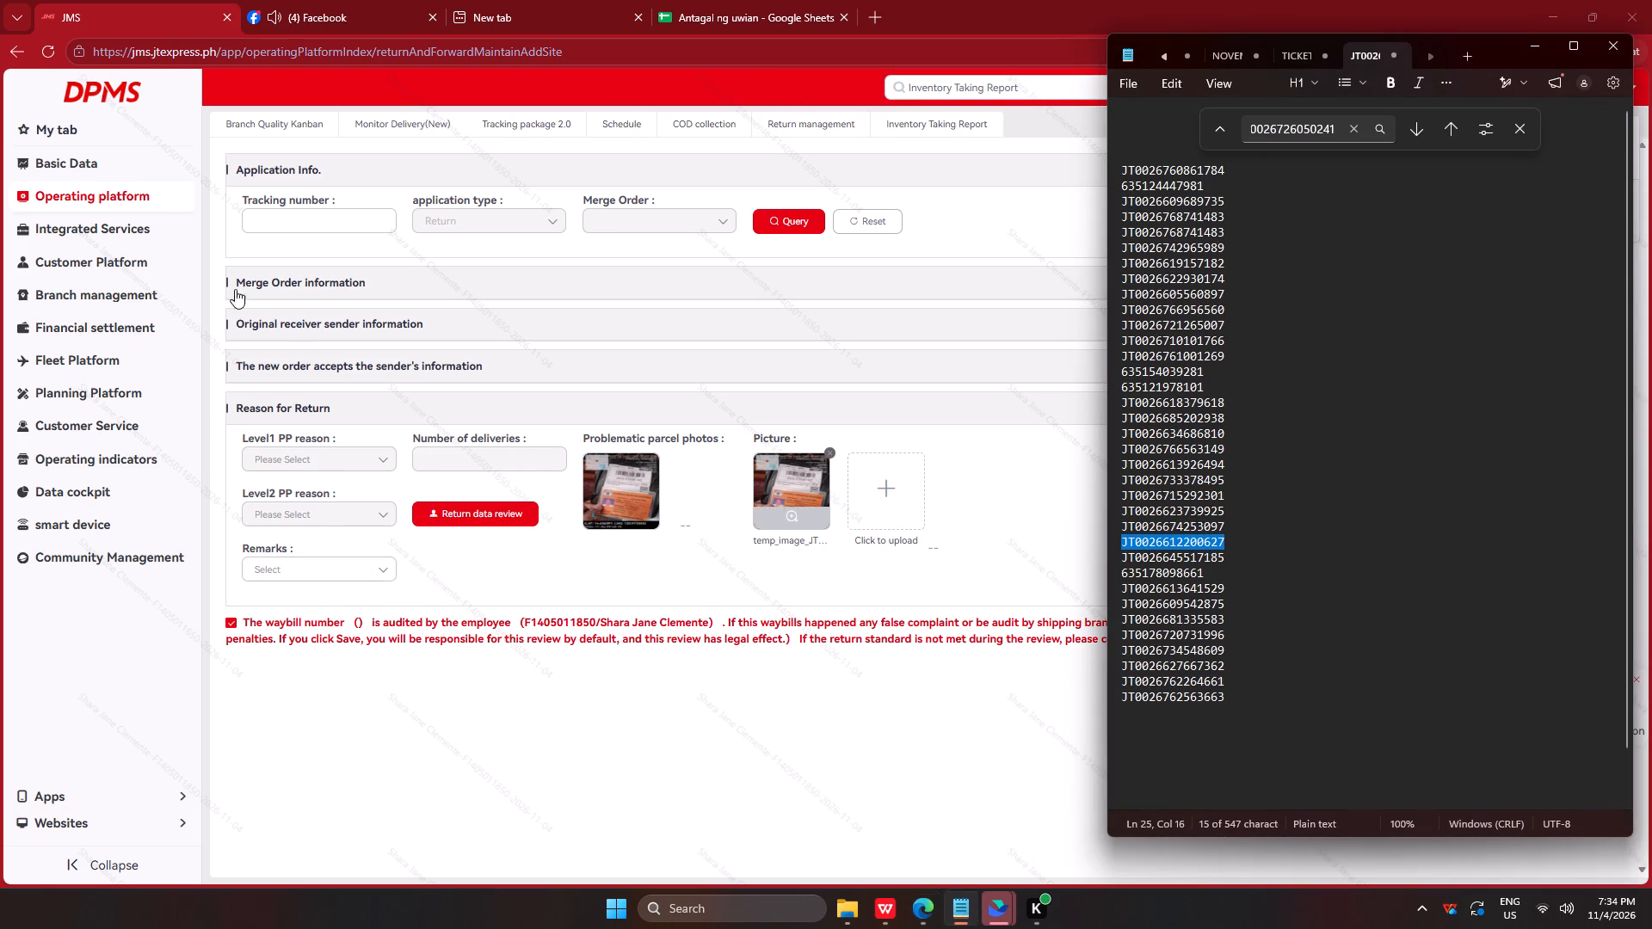
{"action": "left_click", "coordinate": [307, 234]}
{"action": "left_click", "coordinate": [309, 227]}
{"action": "key", "text": "ctrl+v"}
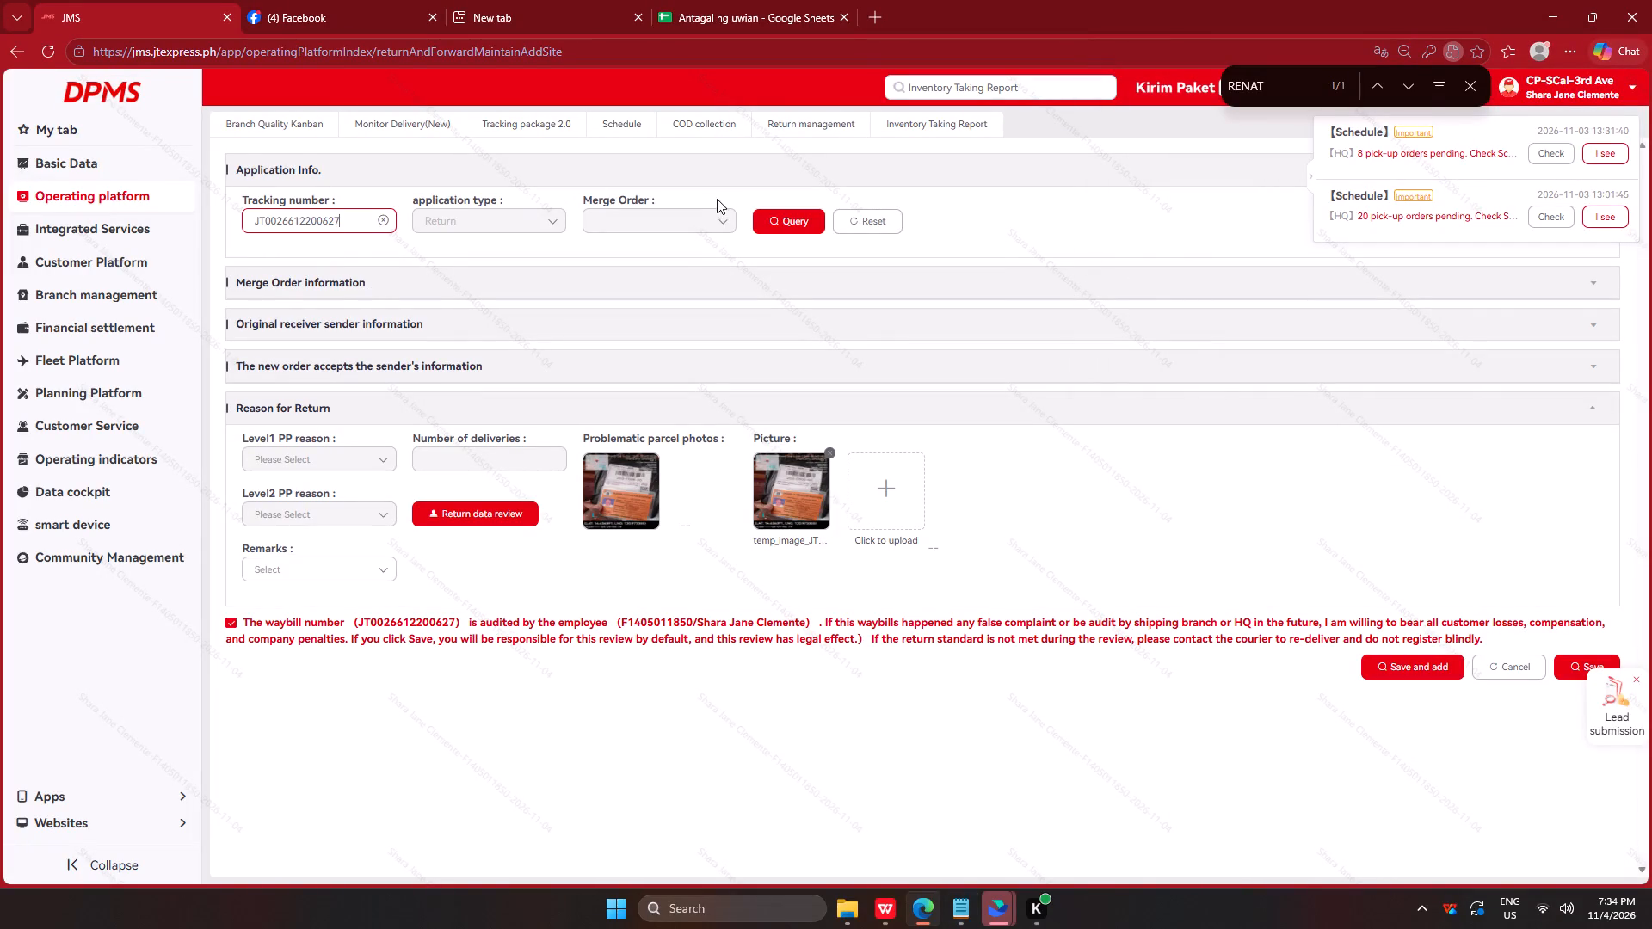
{"action": "left_click", "coordinate": [792, 207]}
{"action": "left_click", "coordinate": [789, 224]}
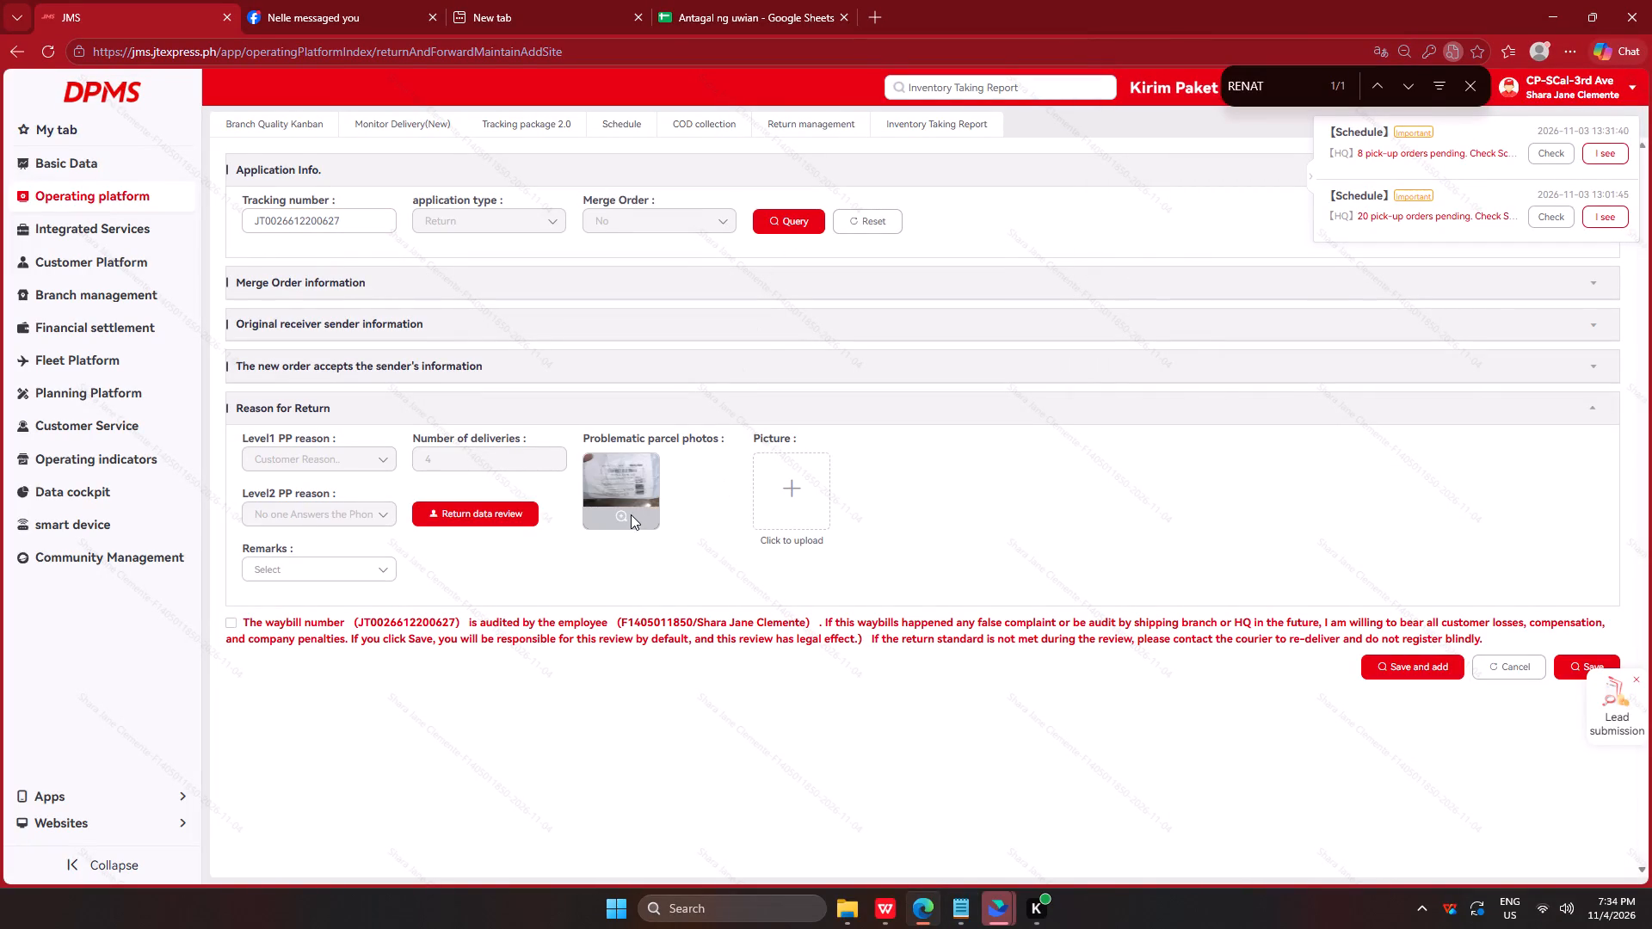
{"action": "left_click", "coordinate": [619, 514]}
{"action": "right_click", "coordinate": [646, 378]}
{"action": "left_click", "coordinate": [768, 429]}
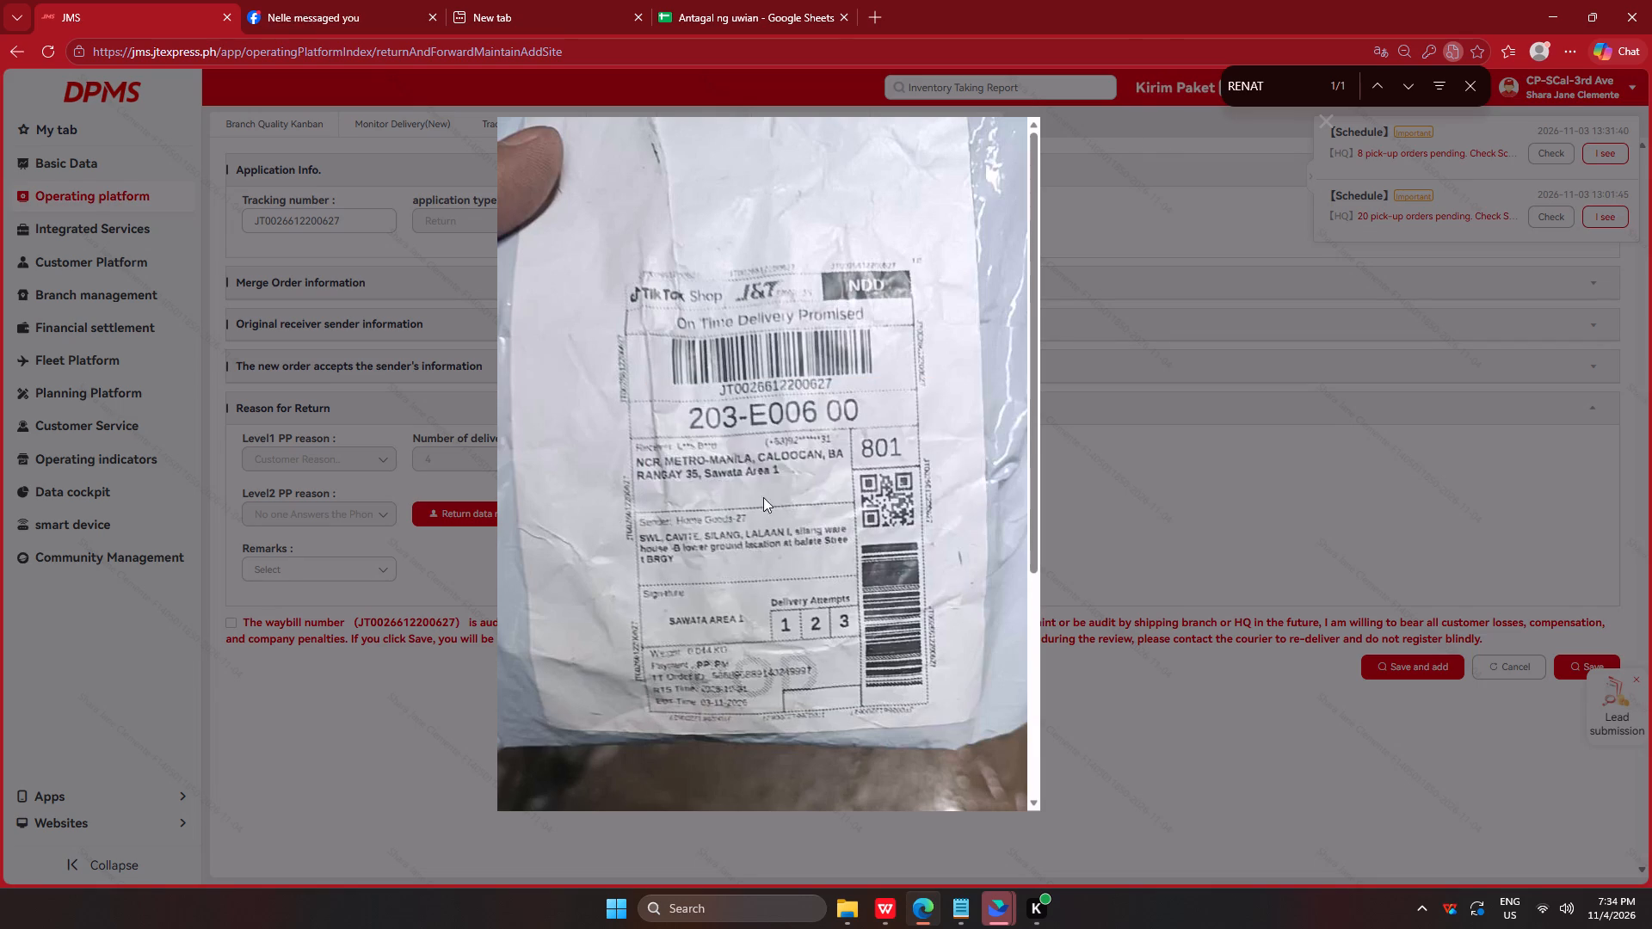
{"action": "left_click", "coordinate": [672, 567]}
{"action": "left_click", "coordinate": [387, 472]}
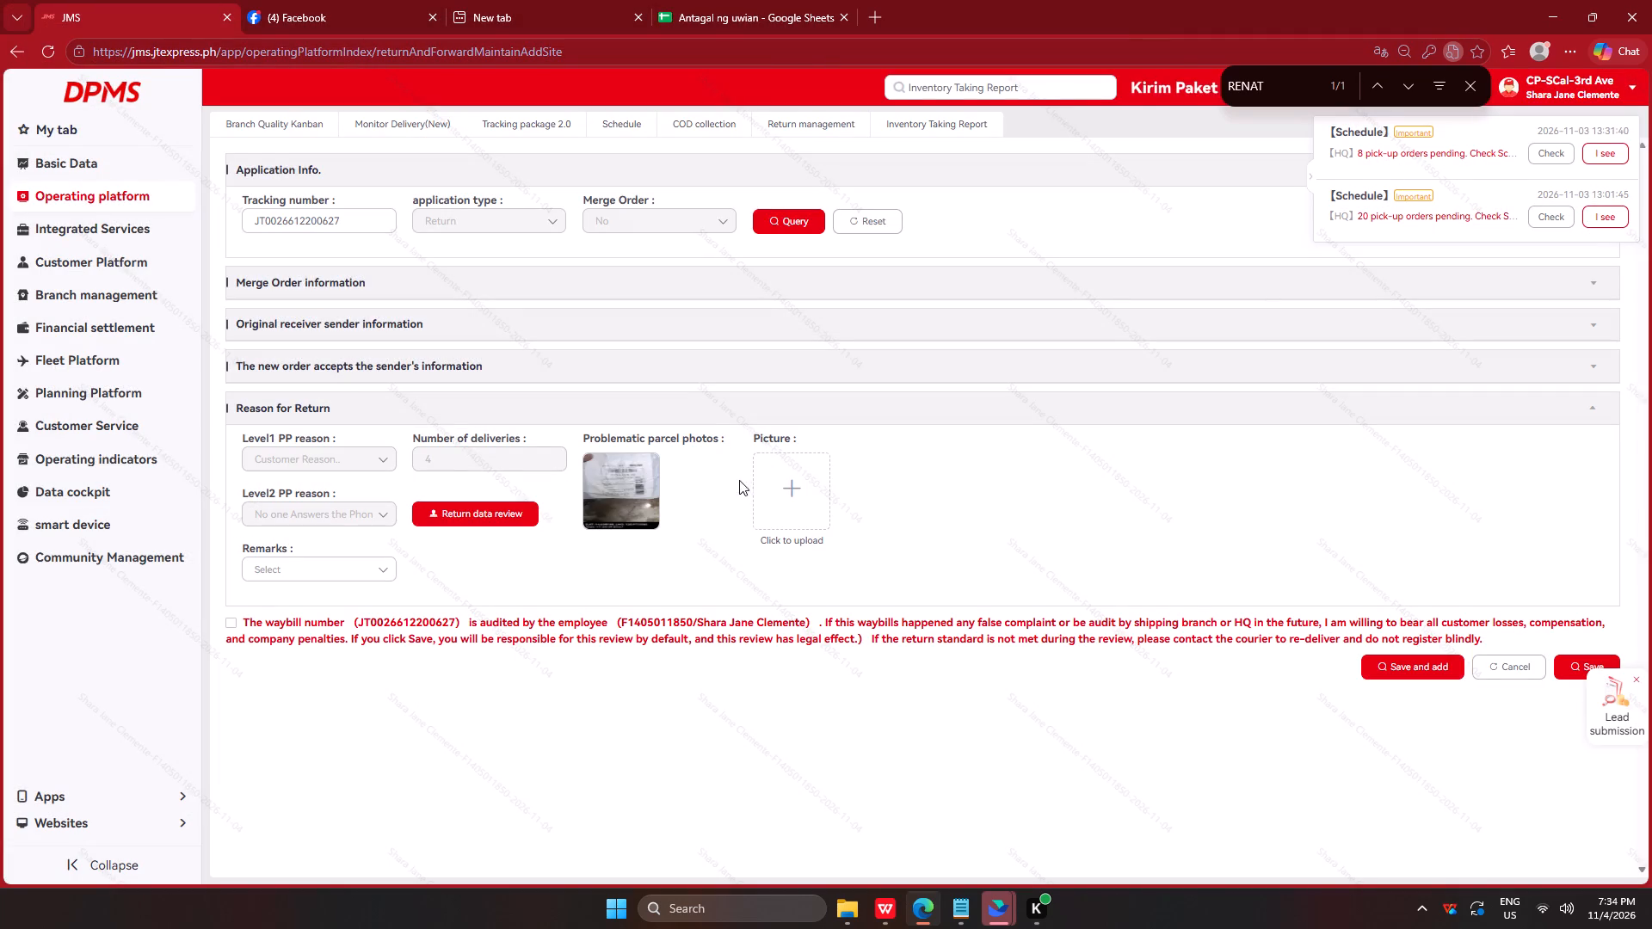
{"action": "left_click", "coordinate": [817, 489]}
{"action": "double_click", "coordinate": [195, 190]}
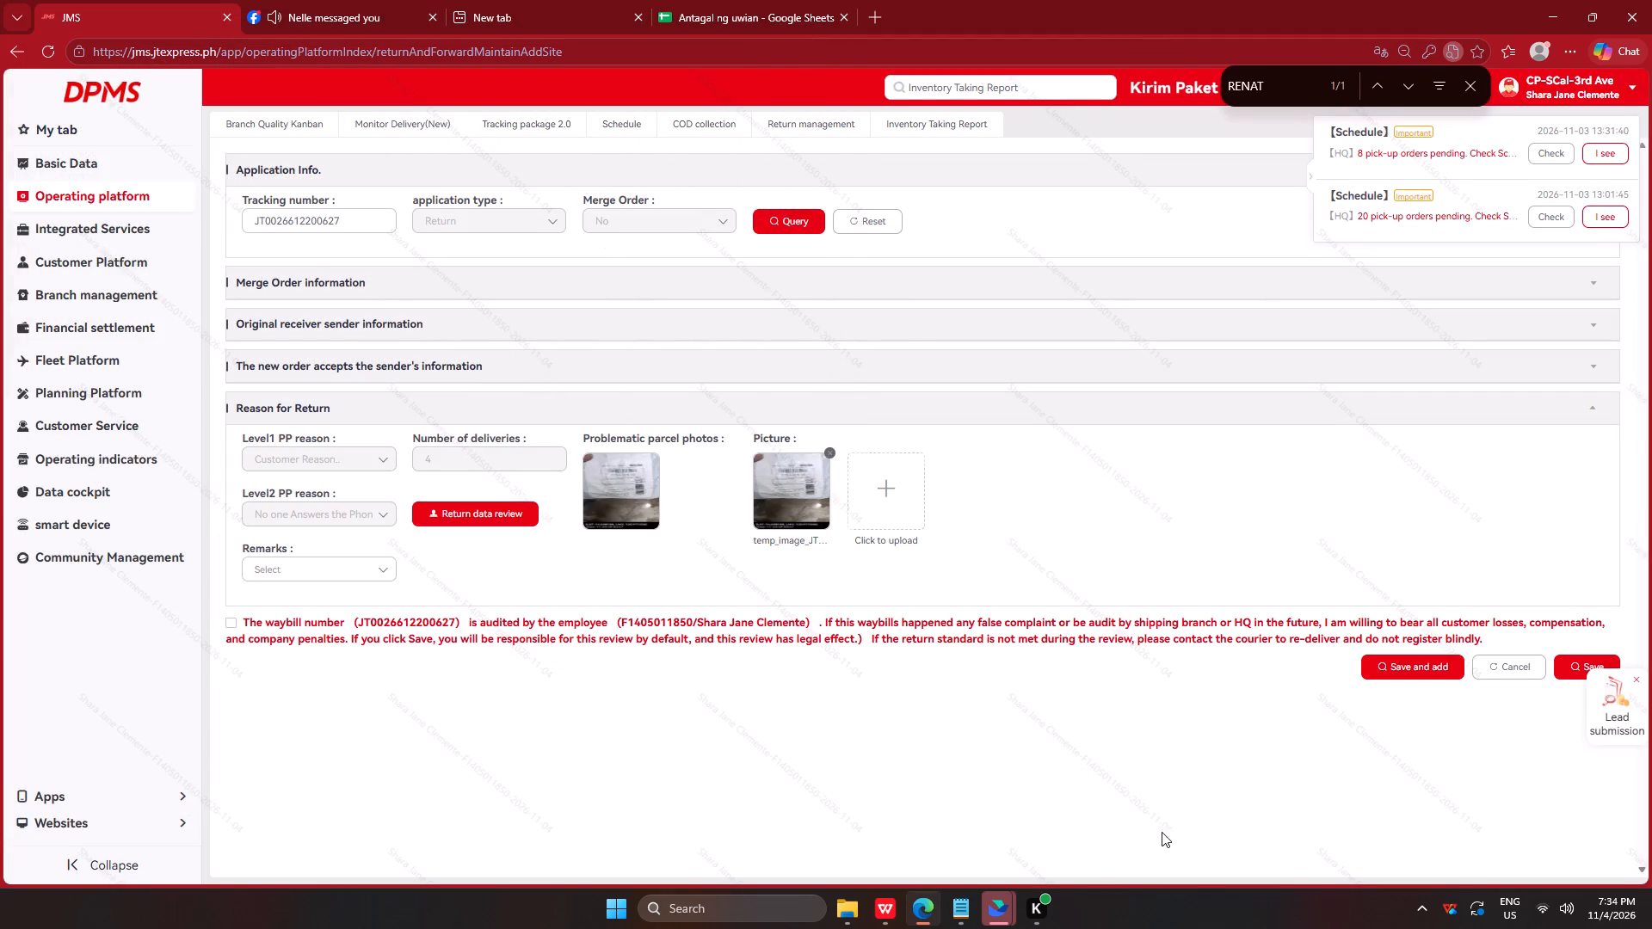
{"action": "left_click", "coordinate": [303, 580]}
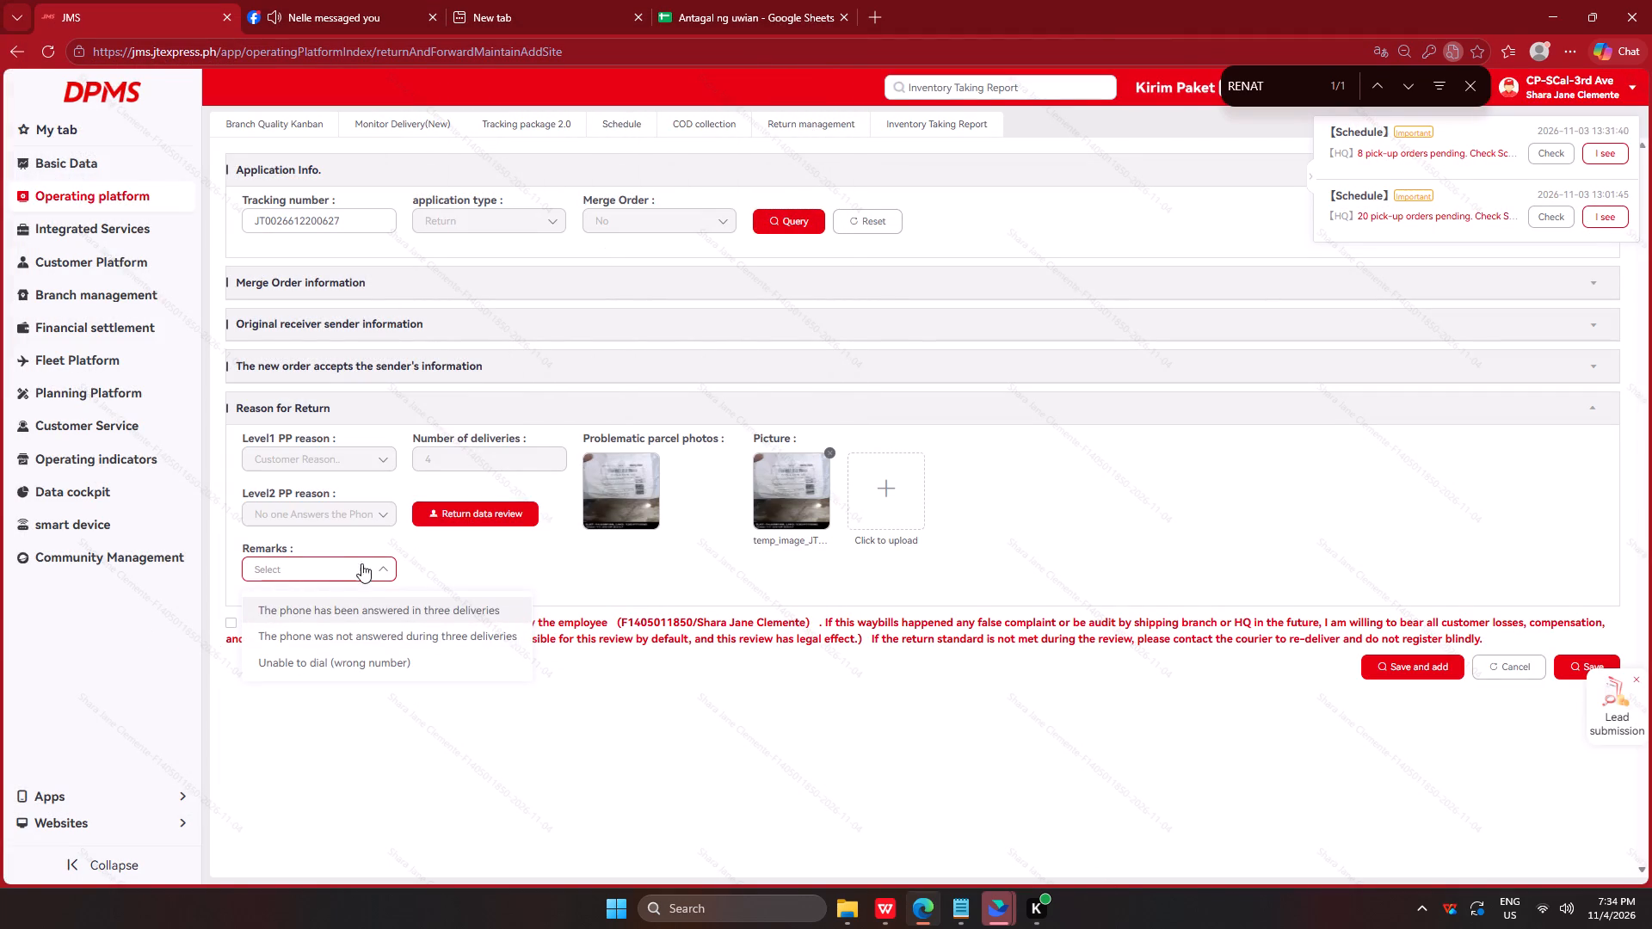
{"action": "left_click", "coordinate": [336, 587]}
{"action": "left_click", "coordinate": [339, 581]}
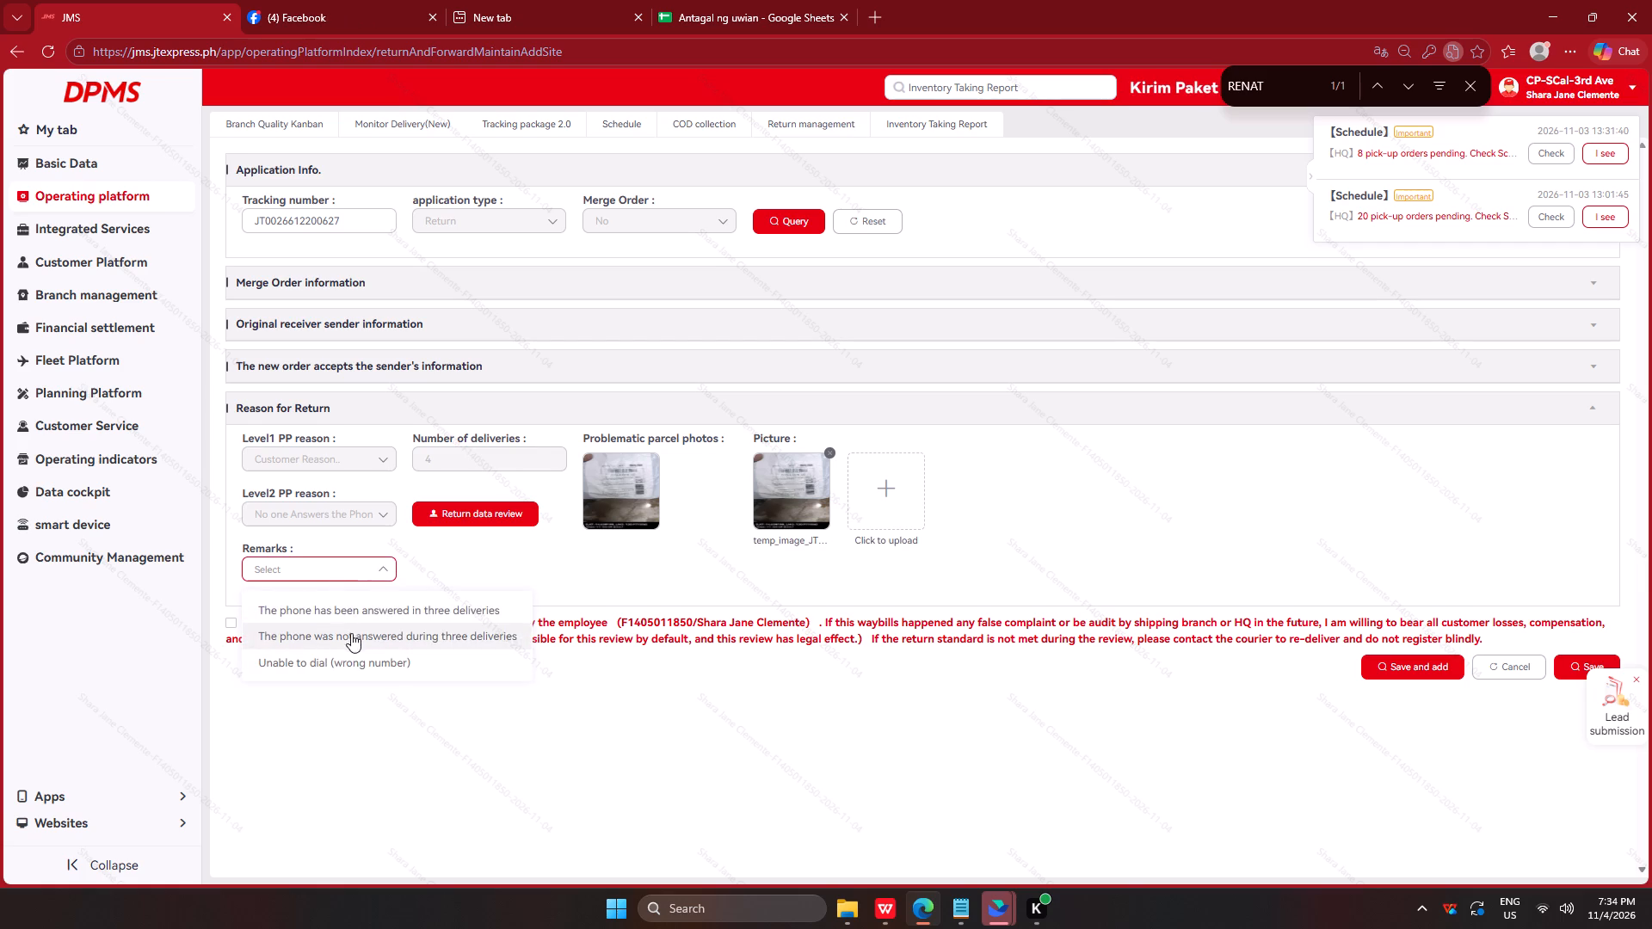
{"action": "left_click", "coordinate": [351, 633]}
{"action": "left_click", "coordinate": [235, 622]}
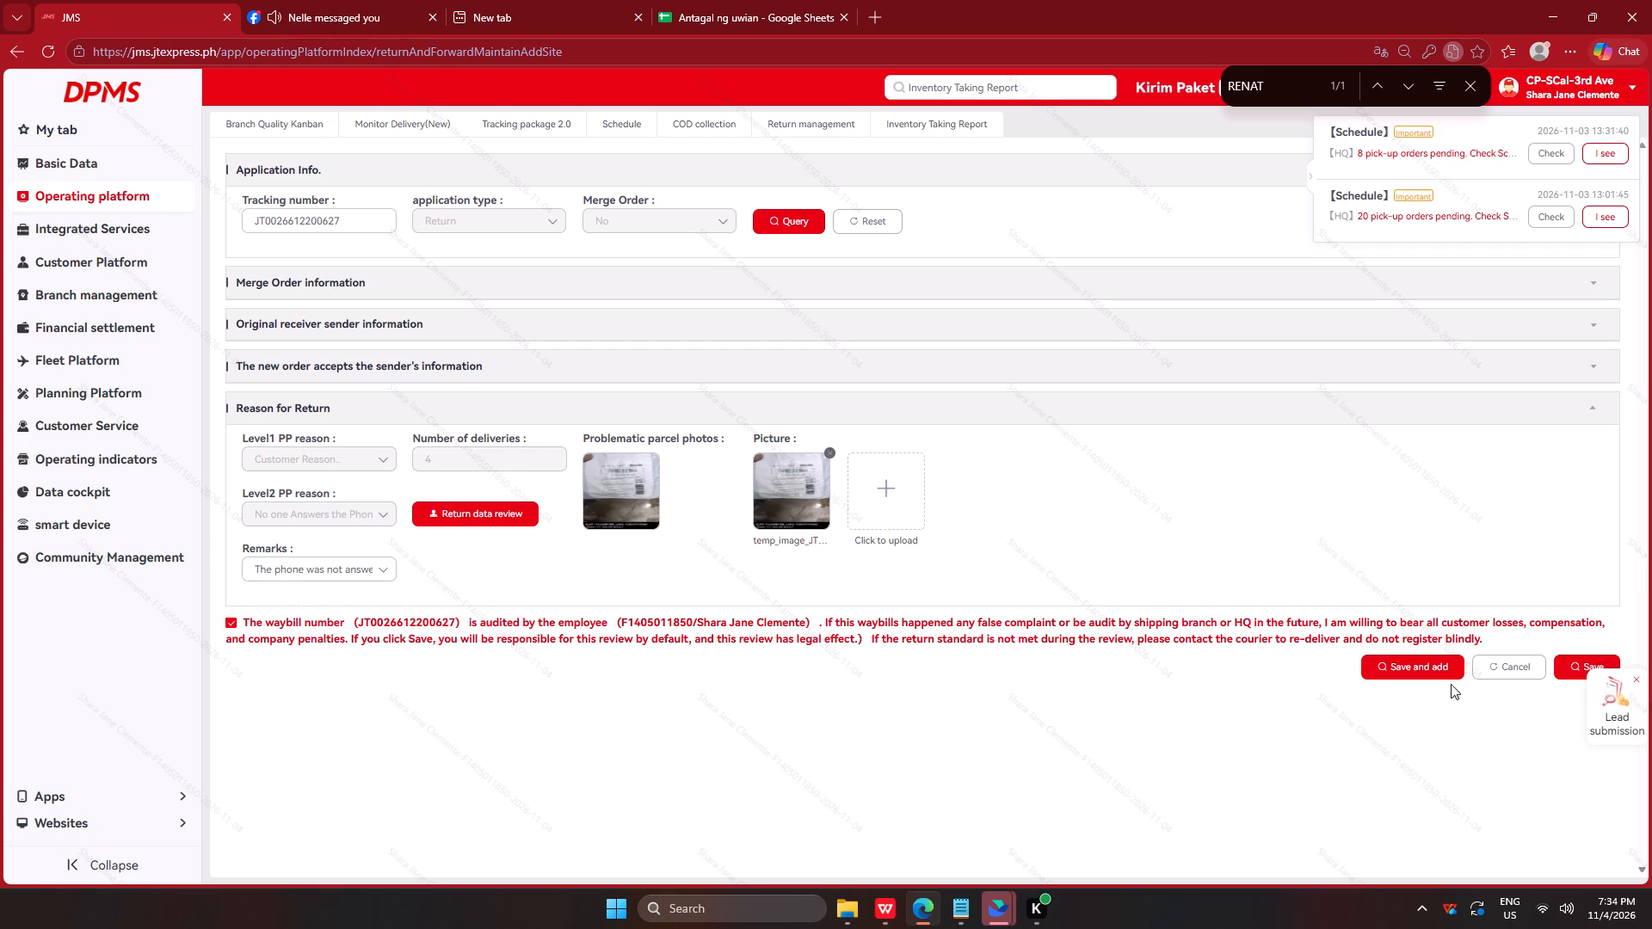
{"action": "left_click", "coordinate": [1435, 671]}
{"action": "key", "text": "alt+Tab"}
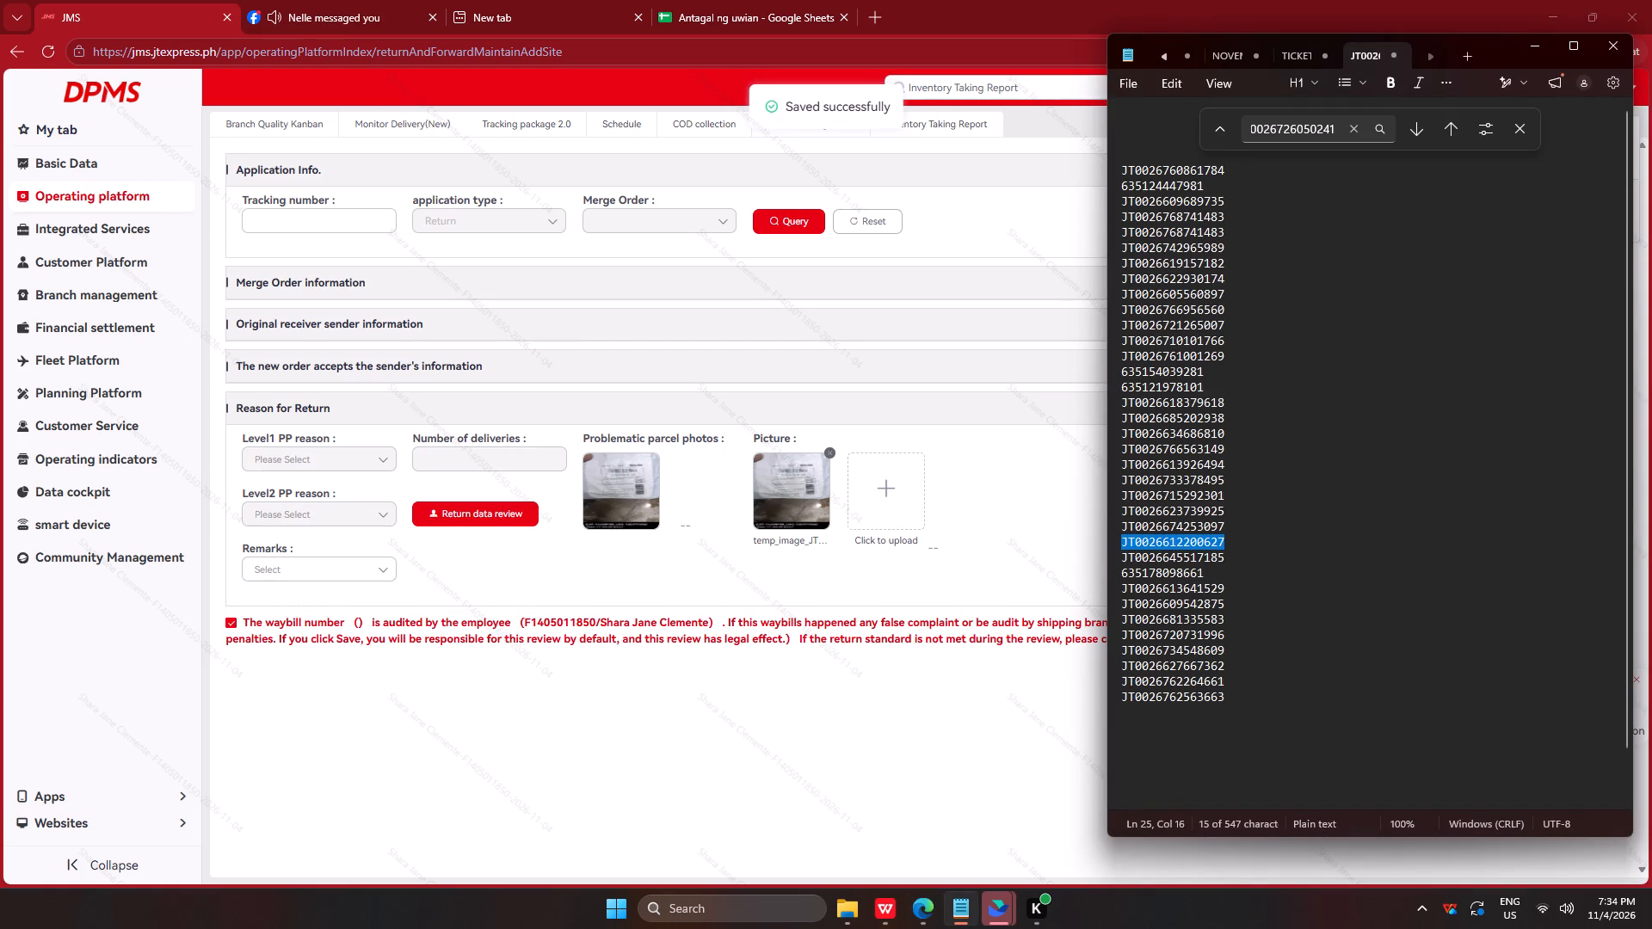
{"action": "double_click", "coordinate": [1200, 563]}
{"action": "key", "text": "ctrl+c"}
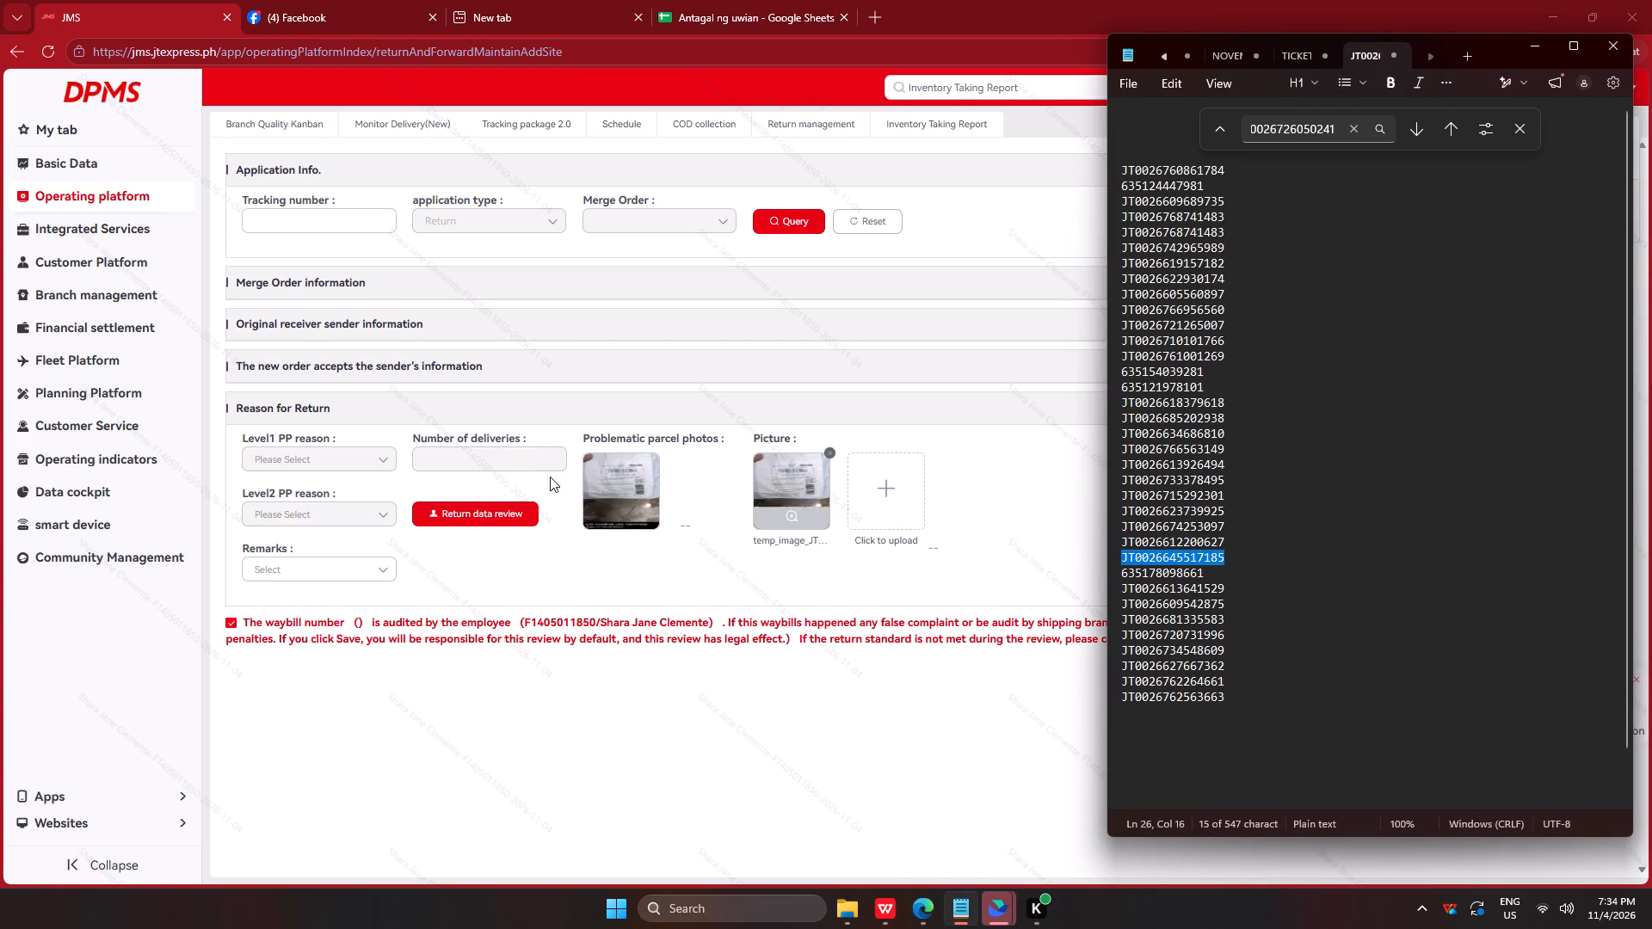
{"action": "left_click", "coordinate": [285, 227]}
{"action": "key", "text": "ctrl+v"}
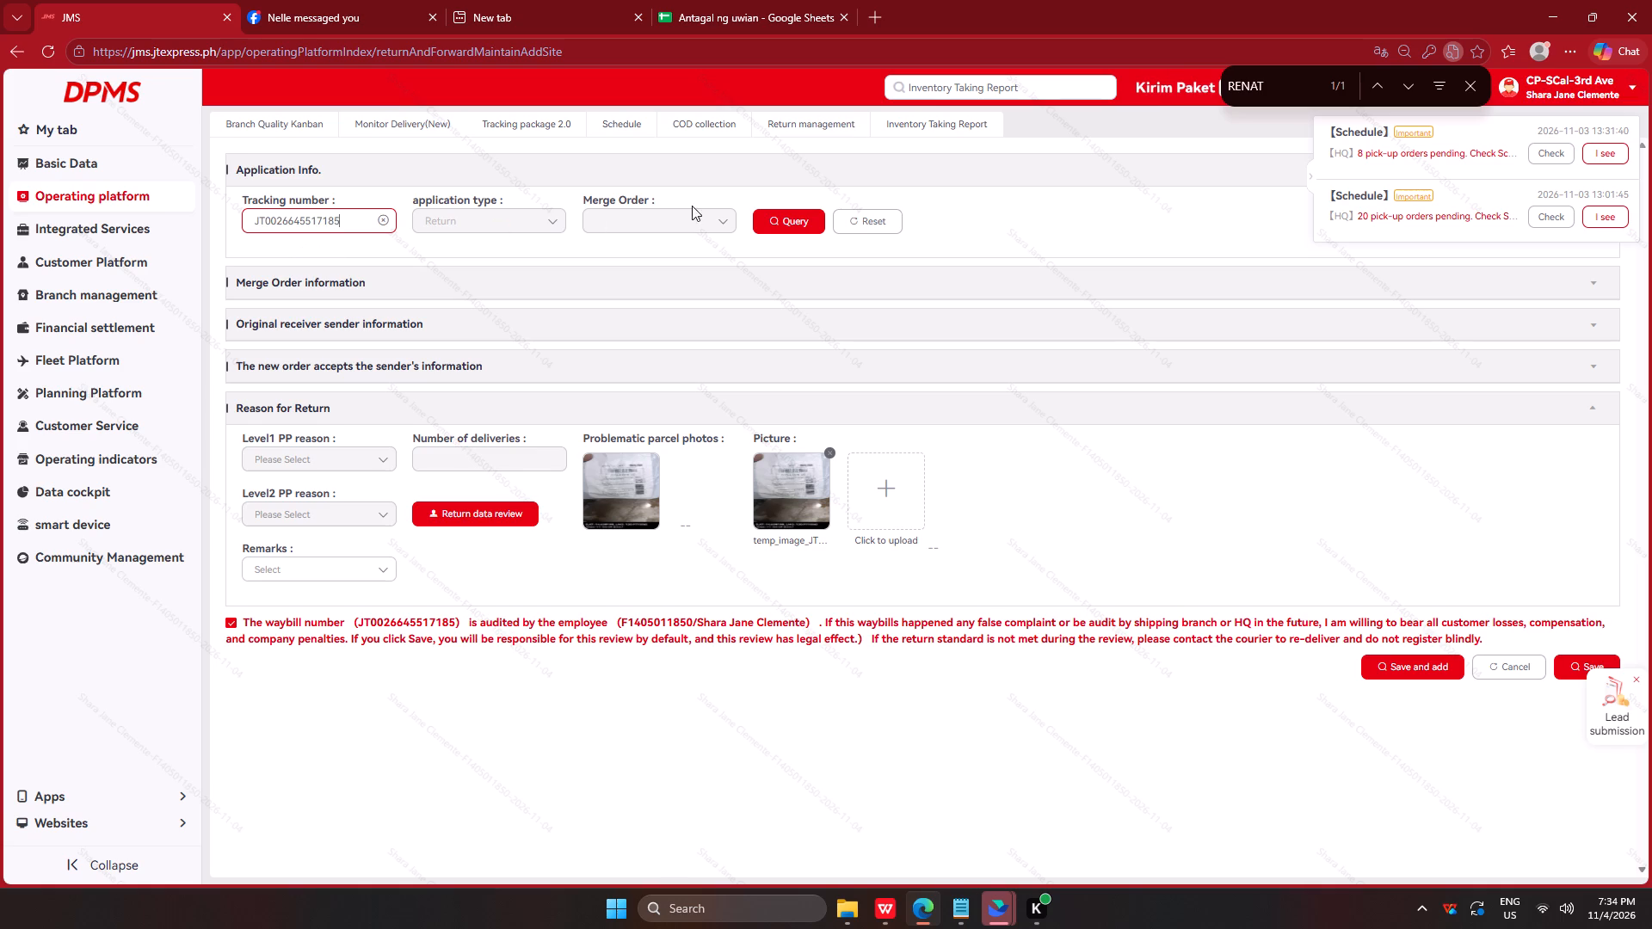
{"action": "left_click", "coordinate": [829, 213]}
{"action": "left_click", "coordinate": [817, 216]}
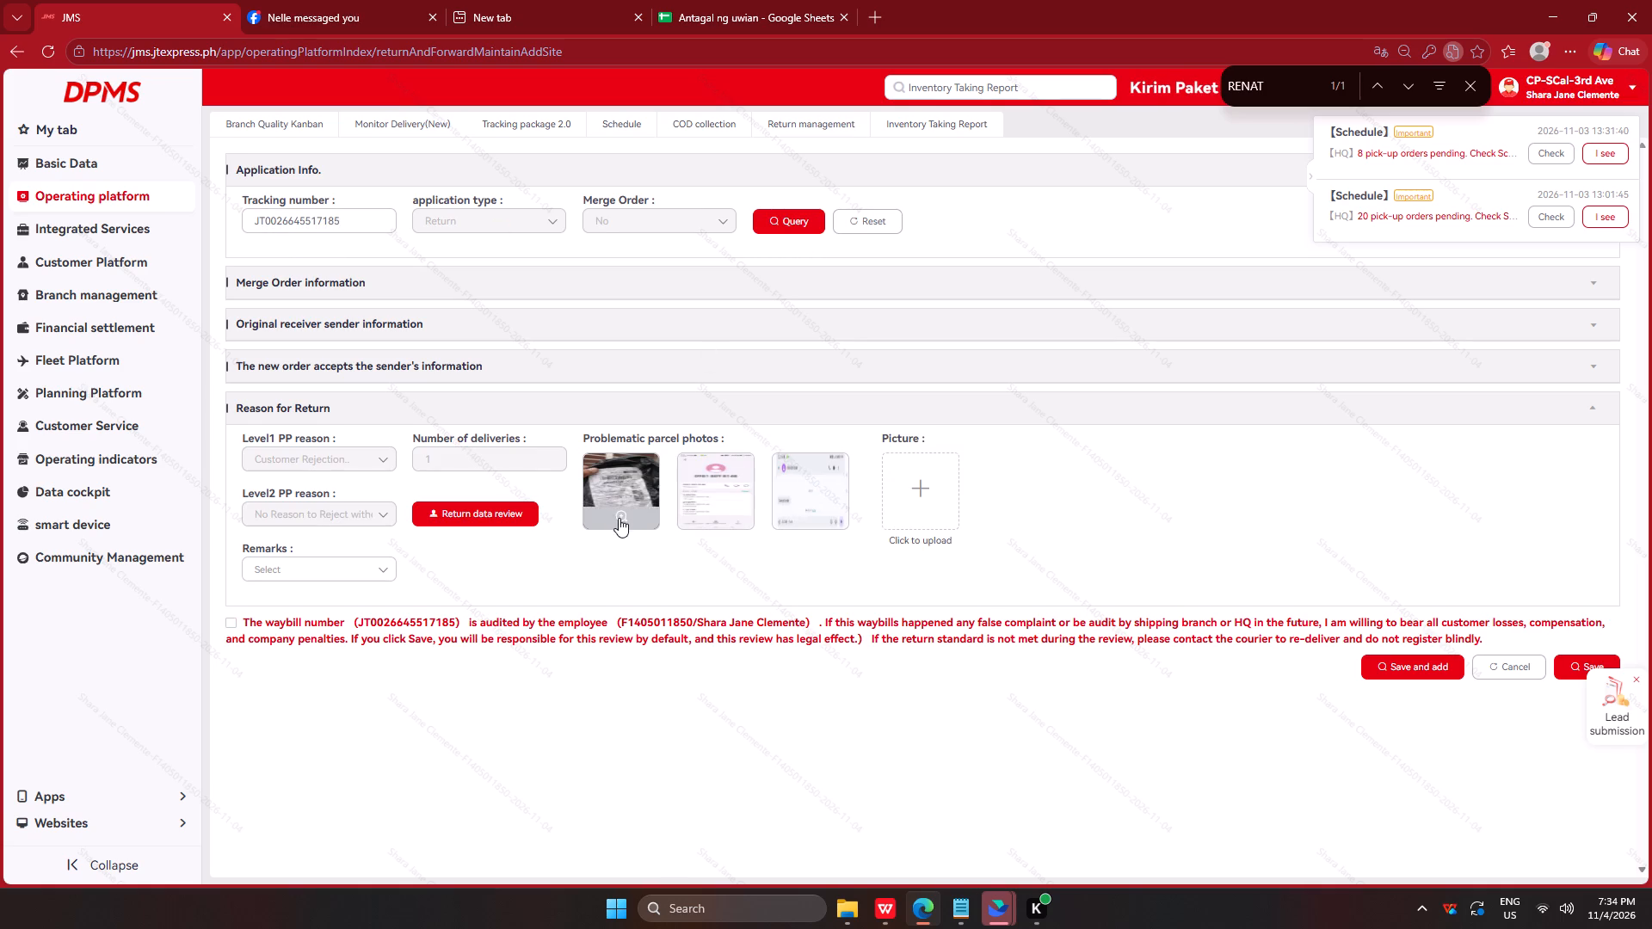
{"action": "left_click", "coordinate": [619, 518]}
{"action": "right_click", "coordinate": [646, 372]}
{"action": "left_click", "coordinate": [733, 414]}
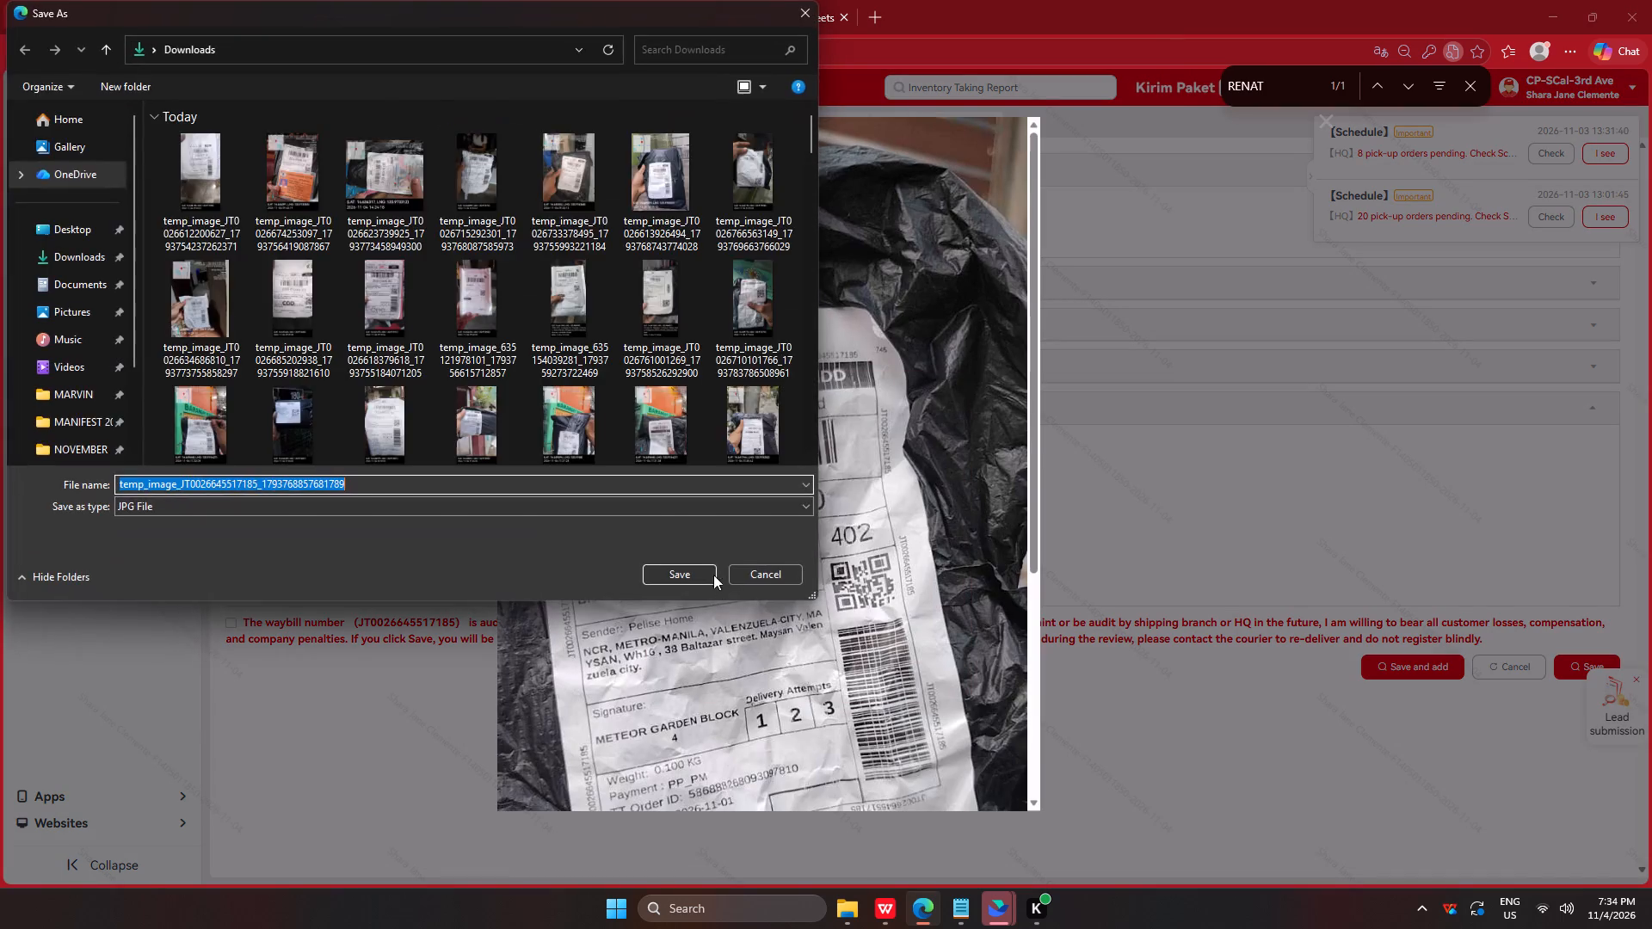
{"action": "left_click", "coordinate": [703, 571]}
{"action": "left_click", "coordinate": [466, 571]}
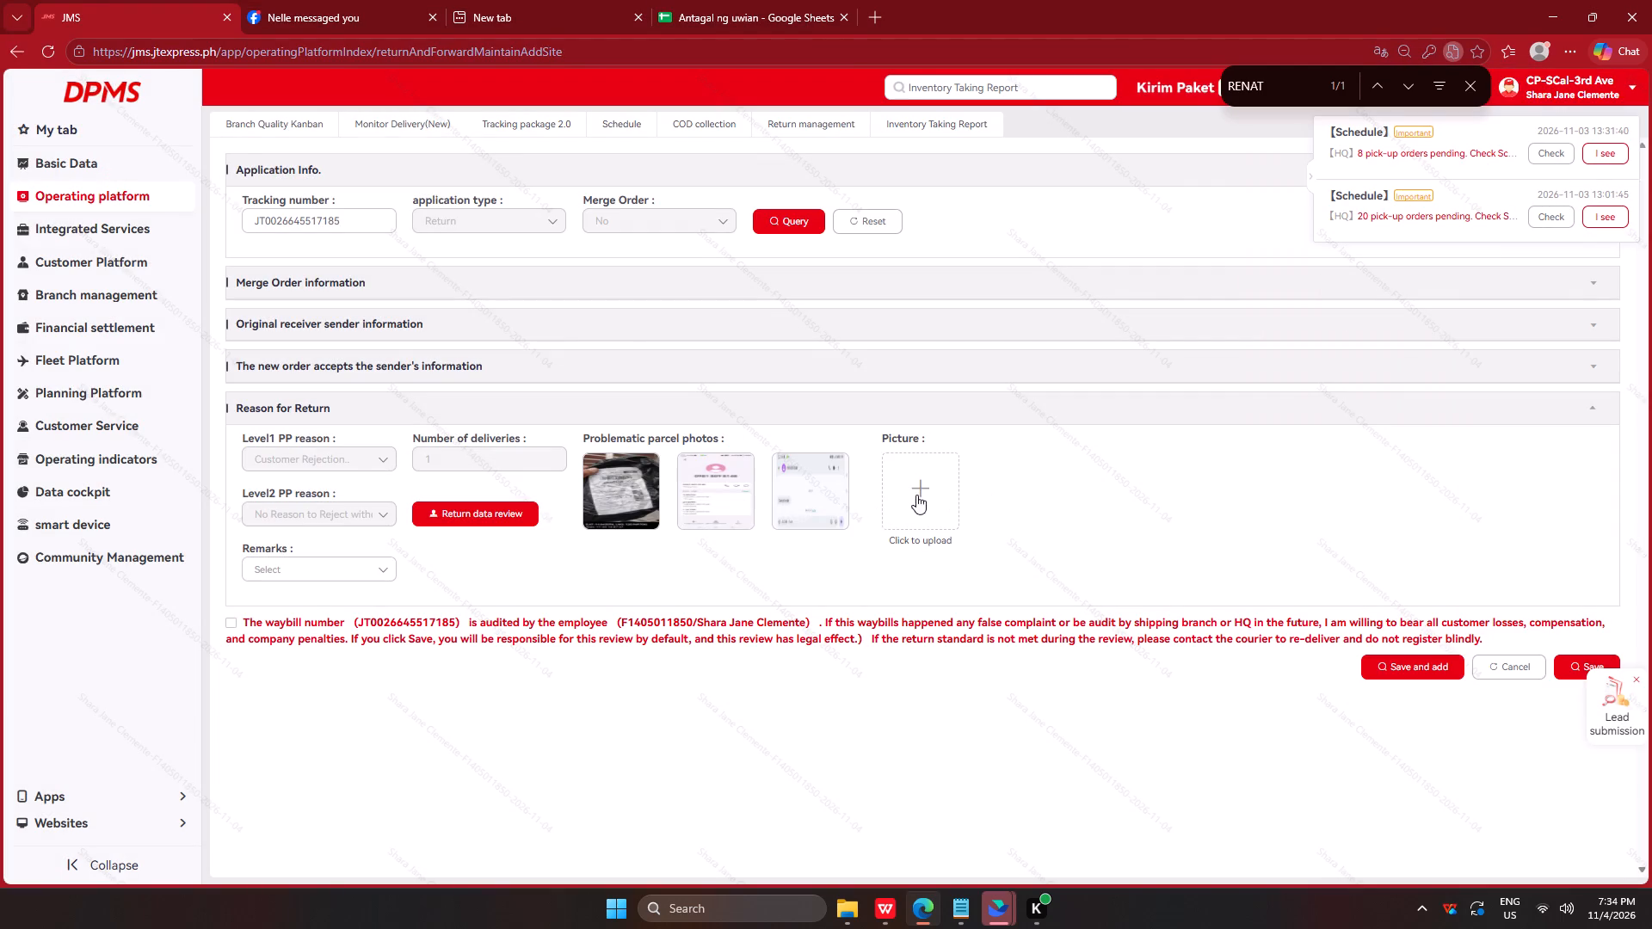
{"action": "left_click", "coordinate": [914, 490]}
{"action": "left_click", "coordinate": [191, 212]}
{"action": "left_click_drag", "start_coordinate": [191, 212], "coordinate": [196, 229]}
{"action": "left_click", "coordinate": [315, 570]}
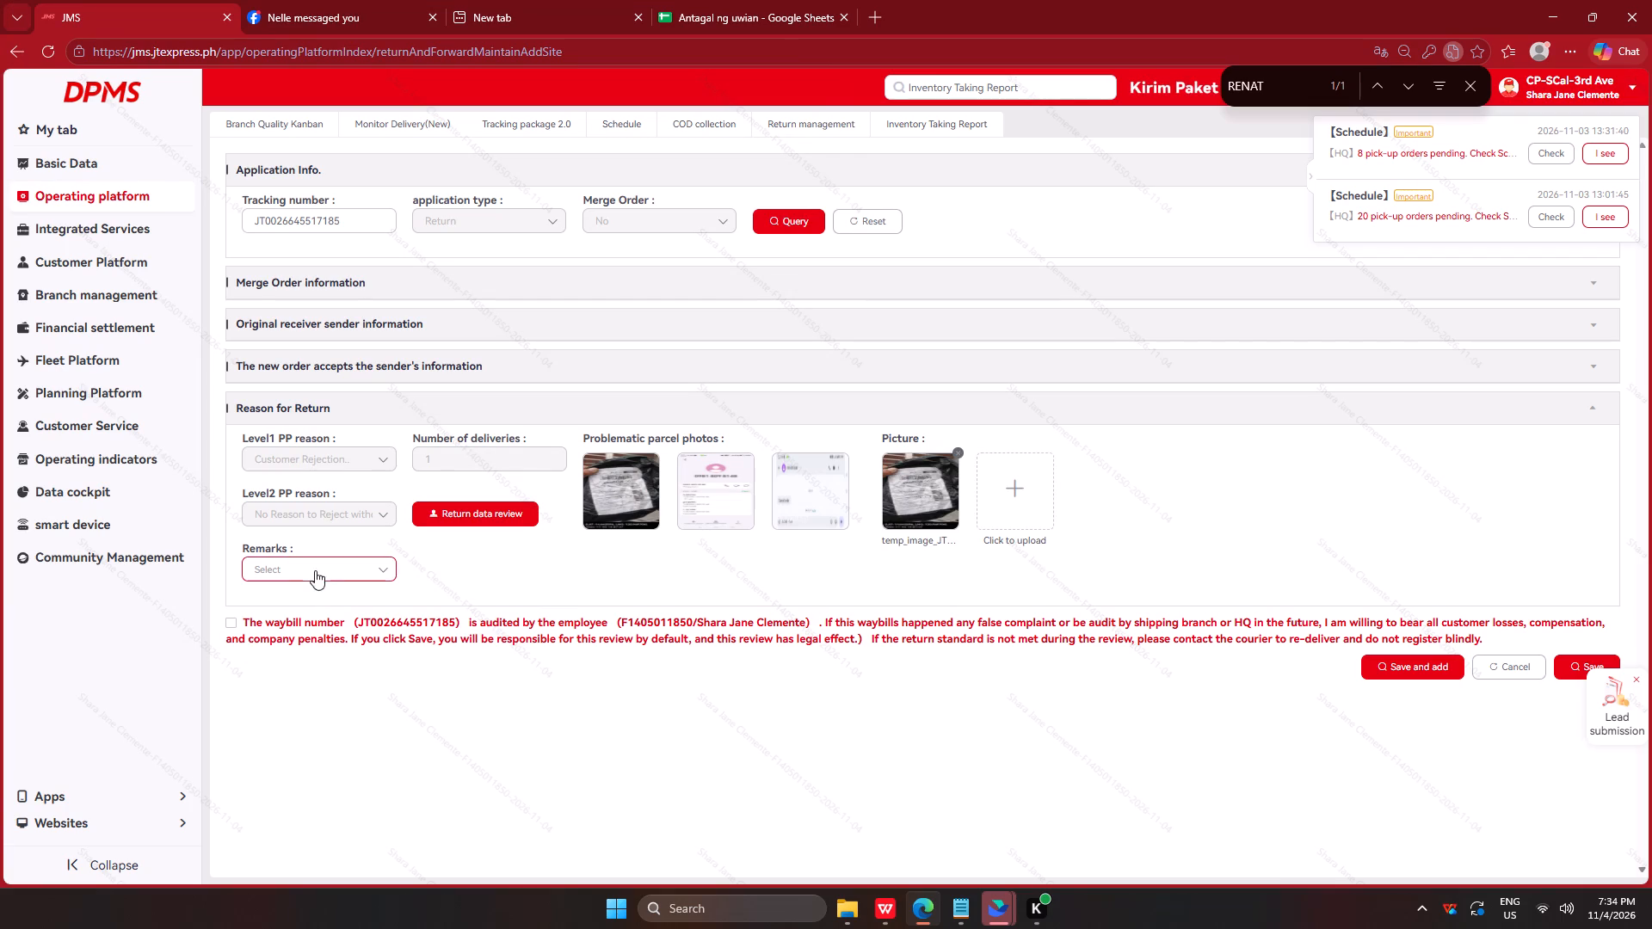
{"action": "left_click", "coordinate": [366, 612]}
{"action": "left_click", "coordinate": [231, 620]}
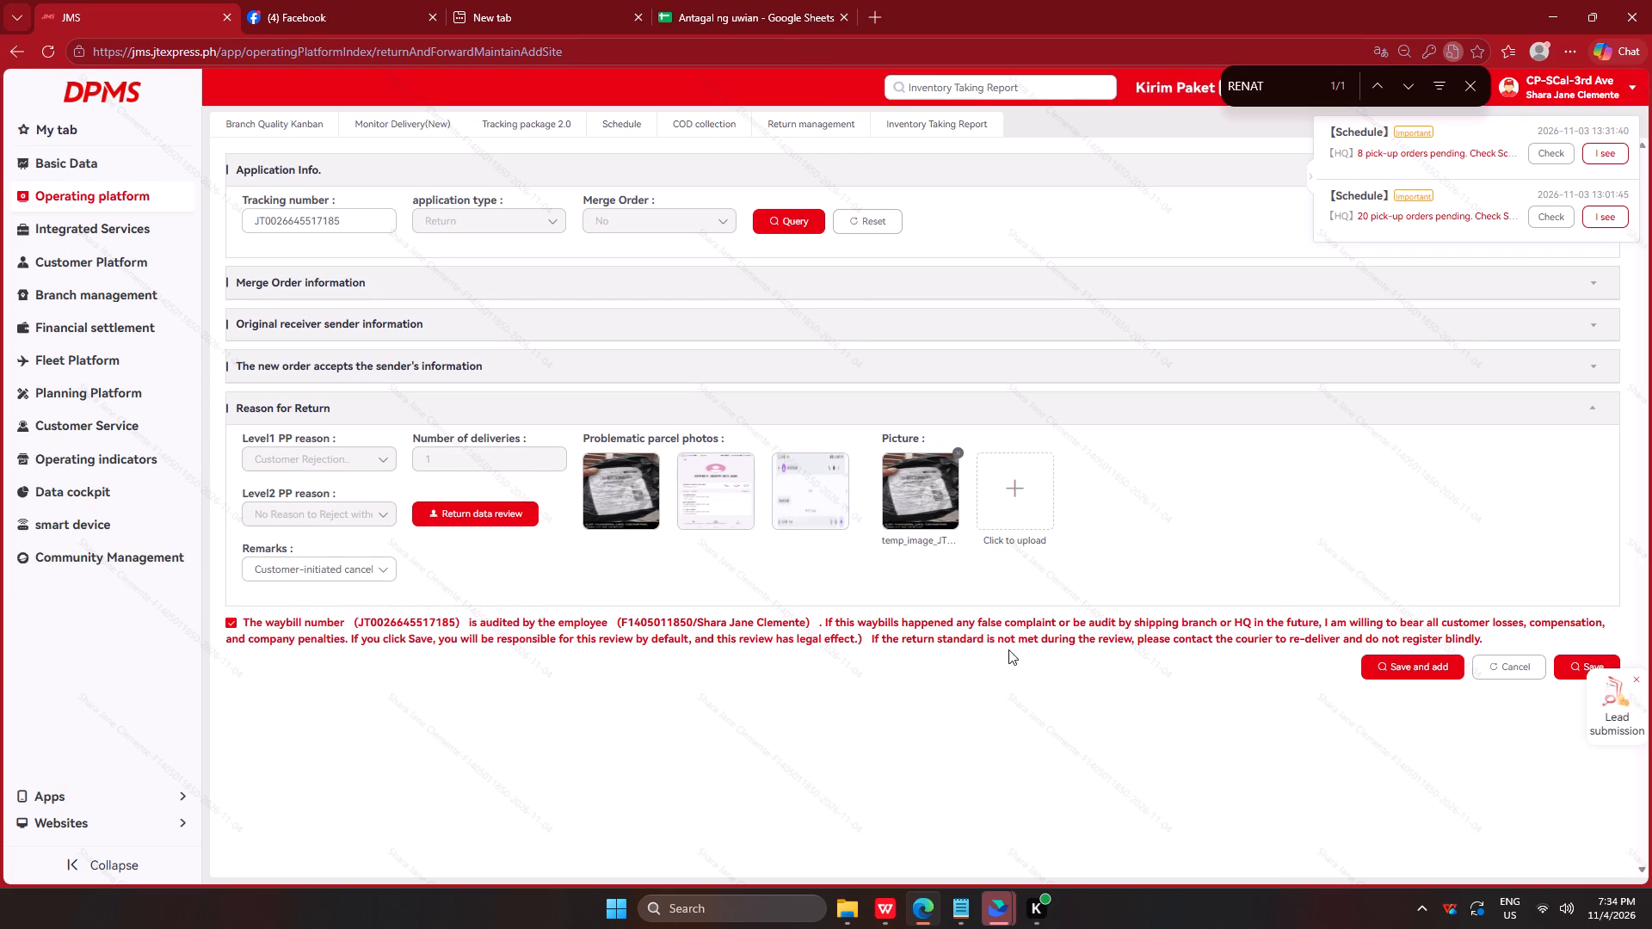
{"action": "left_click", "coordinate": [1418, 660]}
{"action": "key", "text": "alt+Tab"}
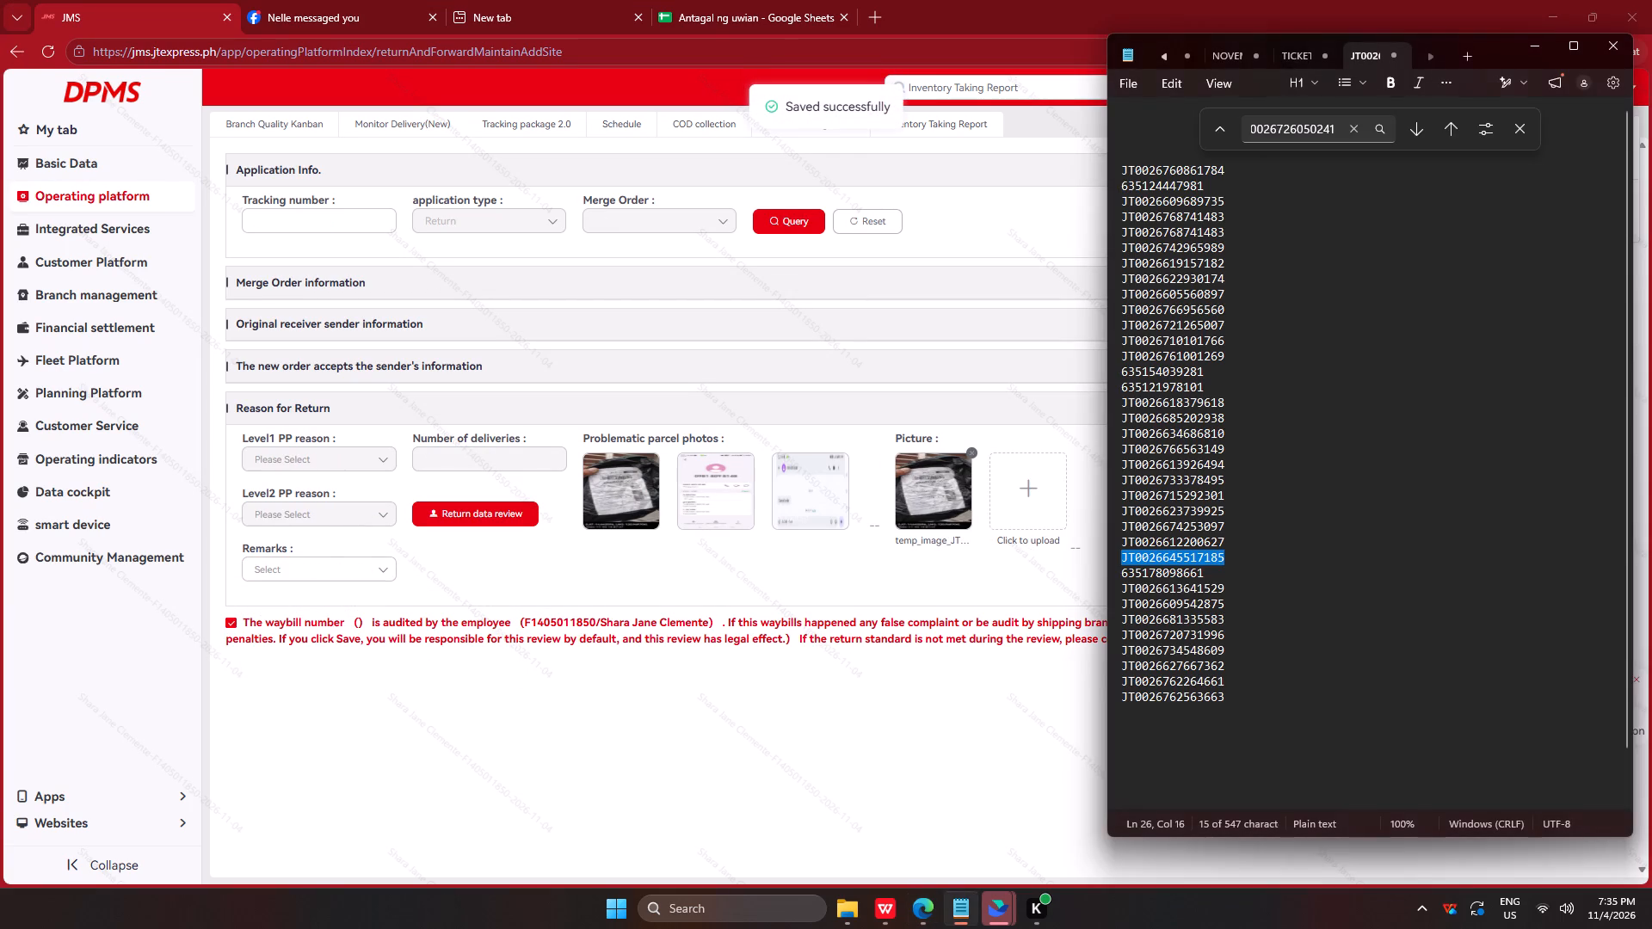
{"action": "double_click", "coordinate": [1158, 574]}
{"action": "key", "text": "ctrl+c"}
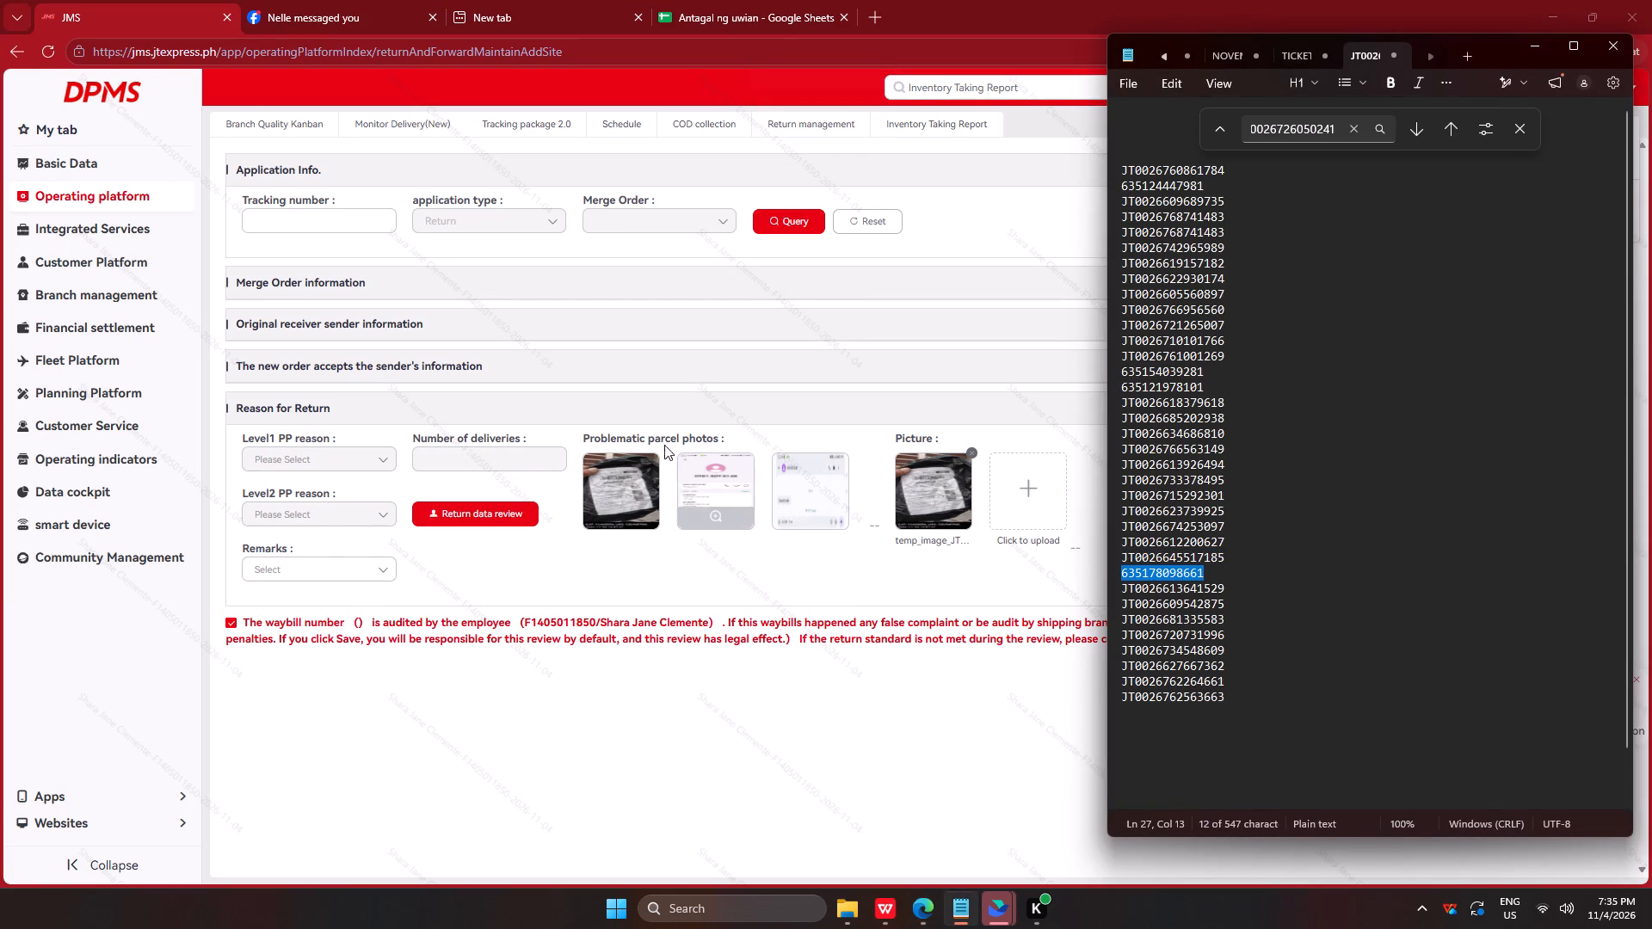
{"action": "left_click", "coordinate": [342, 234]}
{"action": "left_click", "coordinate": [341, 227]}
{"action": "key", "text": "ctrl+v"}
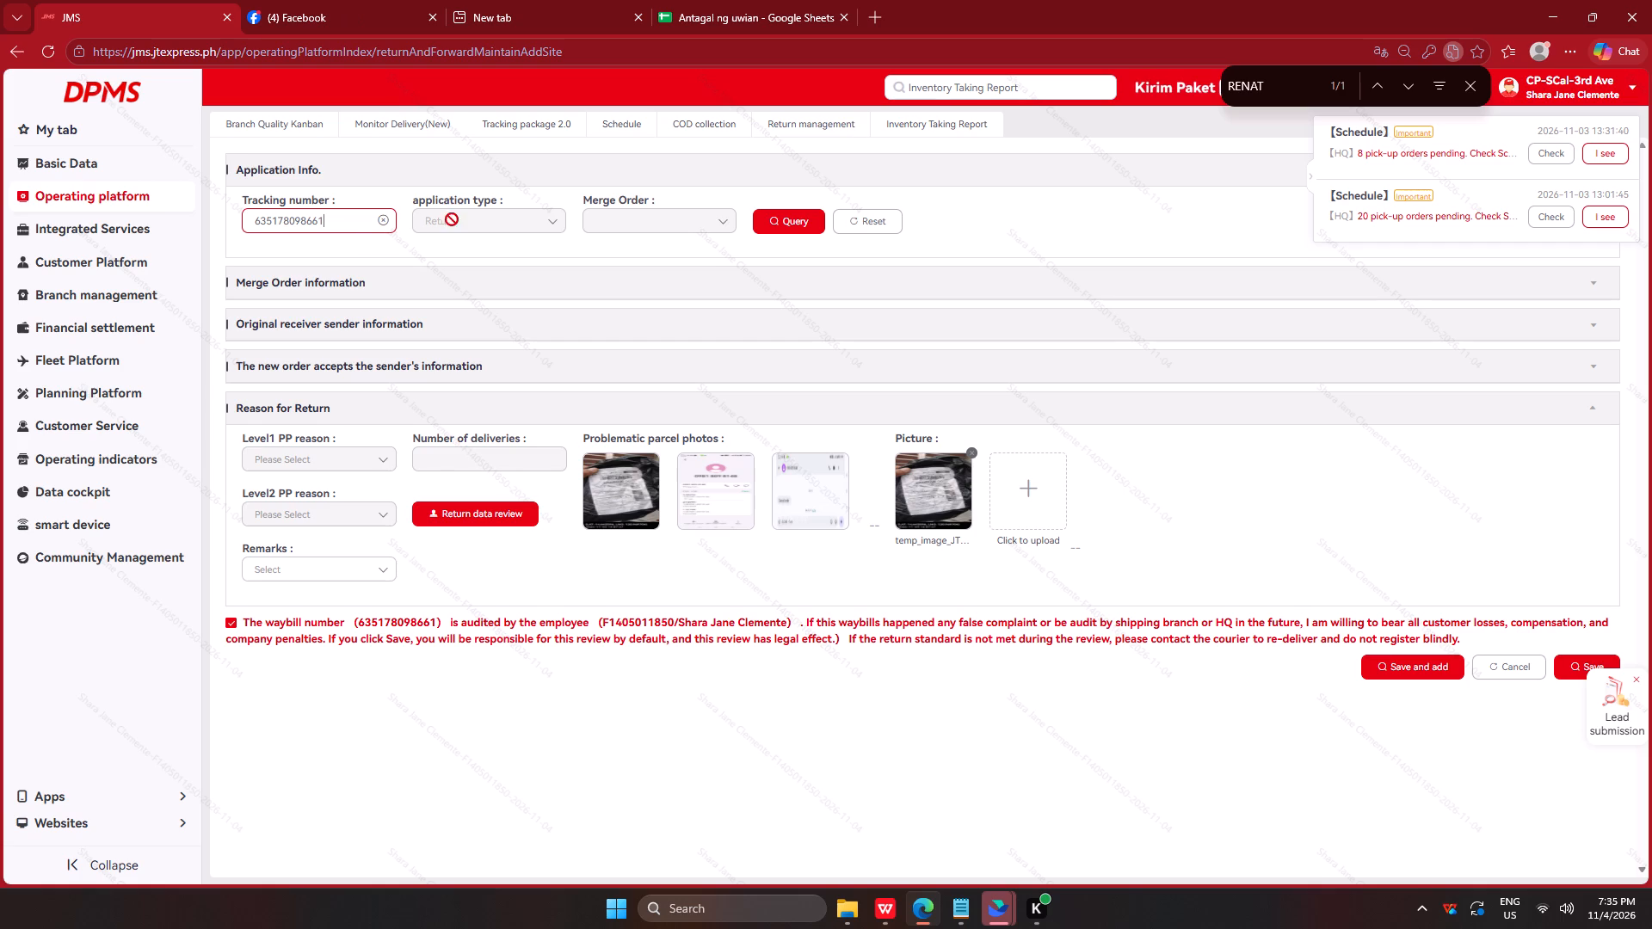
{"action": "left_click", "coordinate": [786, 229]}
{"action": "left_click", "coordinate": [626, 514]}
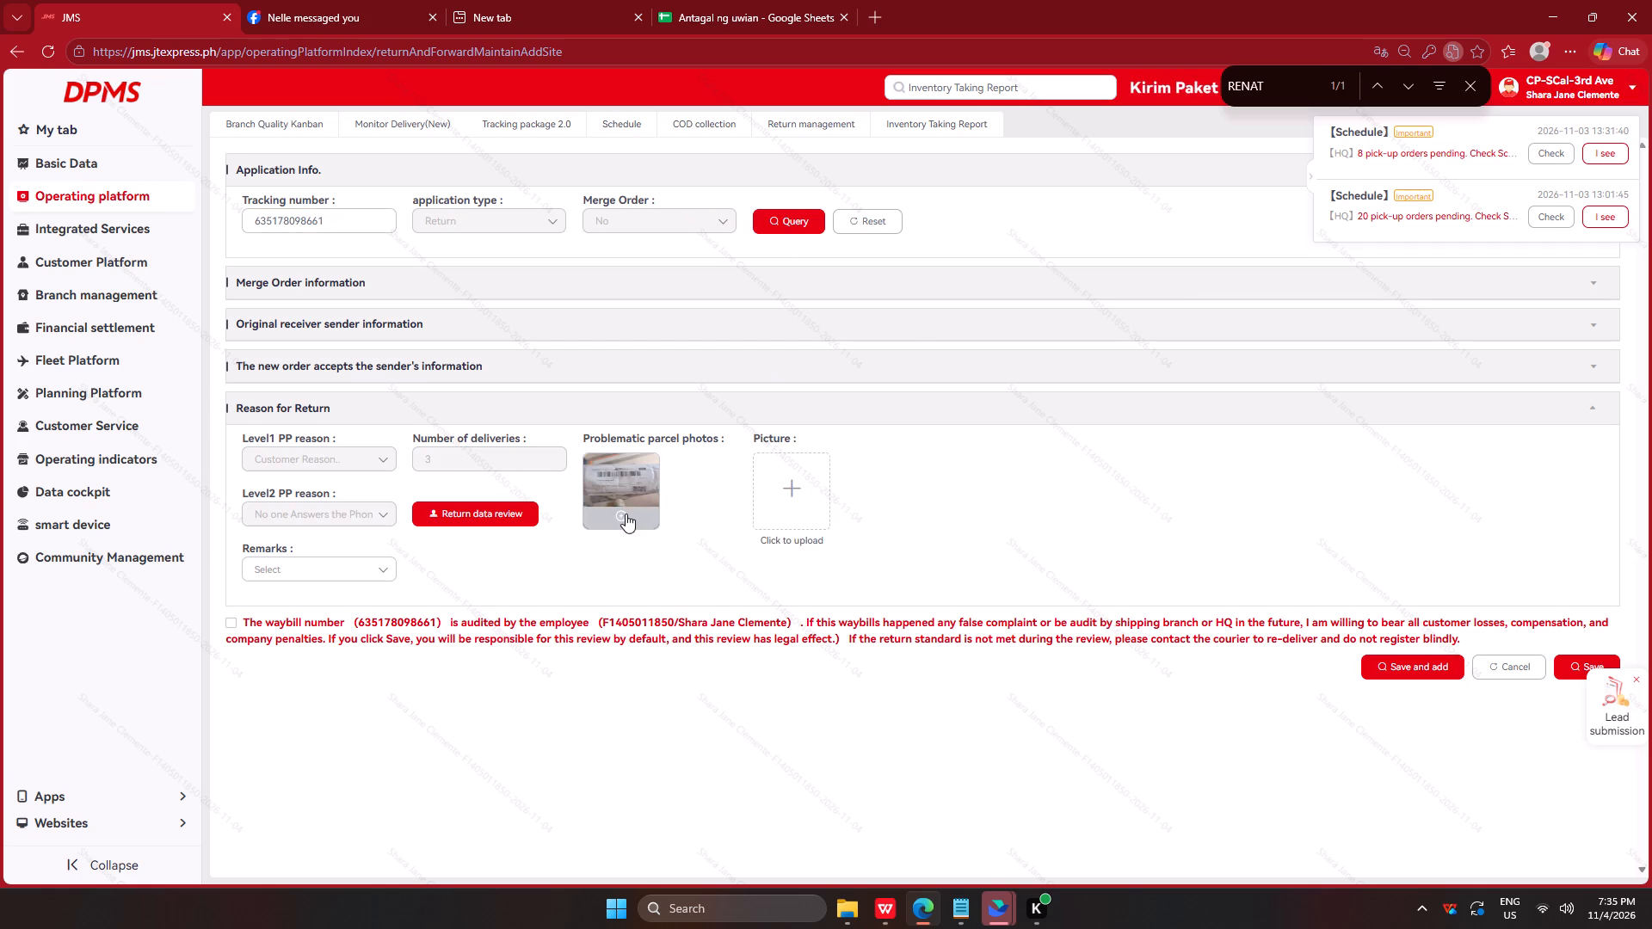
{"action": "right_click", "coordinate": [678, 341]}
{"action": "left_click", "coordinate": [749, 393]}
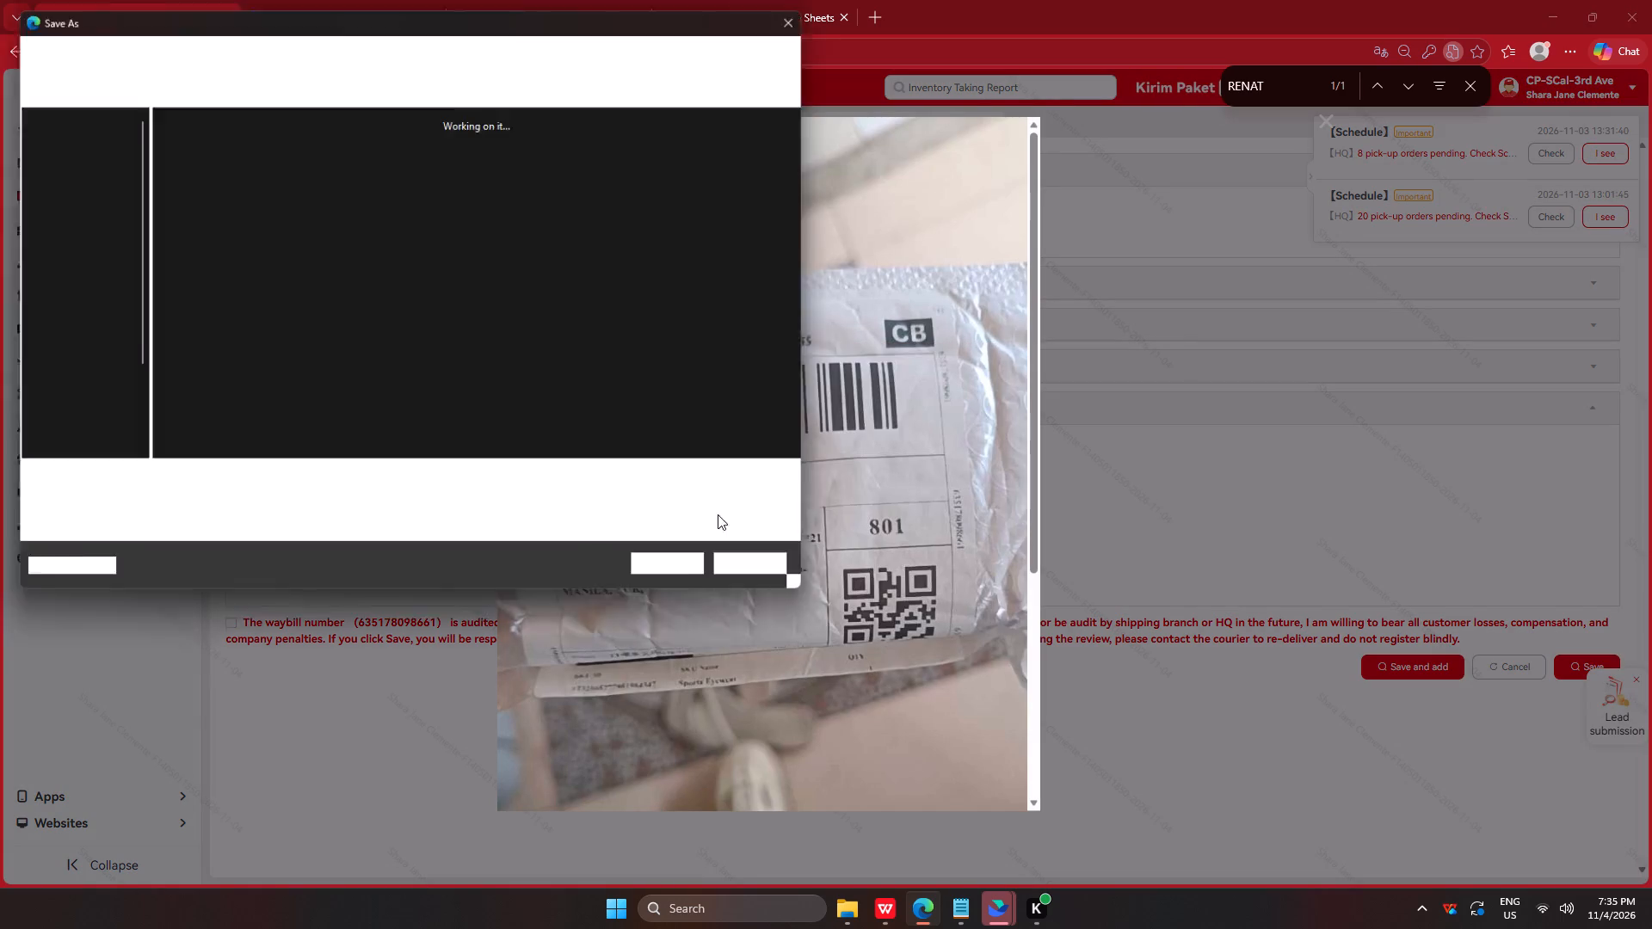
{"action": "left_click", "coordinate": [694, 566]}
{"action": "left_click", "coordinate": [425, 494]}
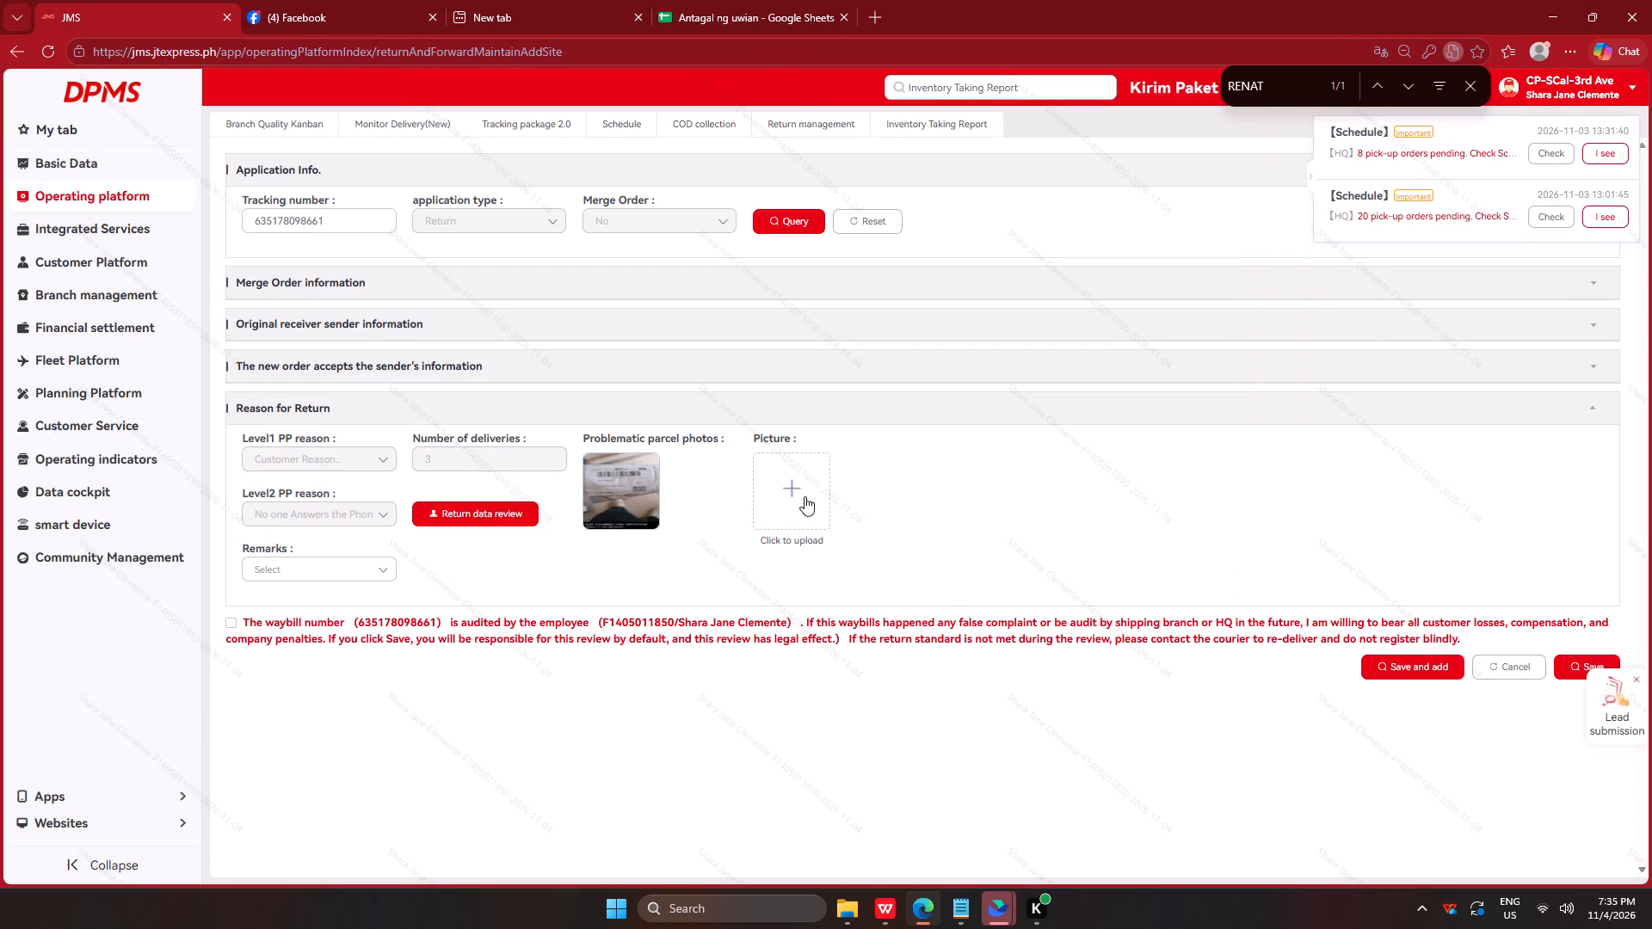
{"action": "left_click", "coordinate": [804, 496]}
{"action": "left_click", "coordinate": [194, 159]}
{"action": "left_click_drag", "start_coordinate": [194, 159], "coordinate": [193, 168]}
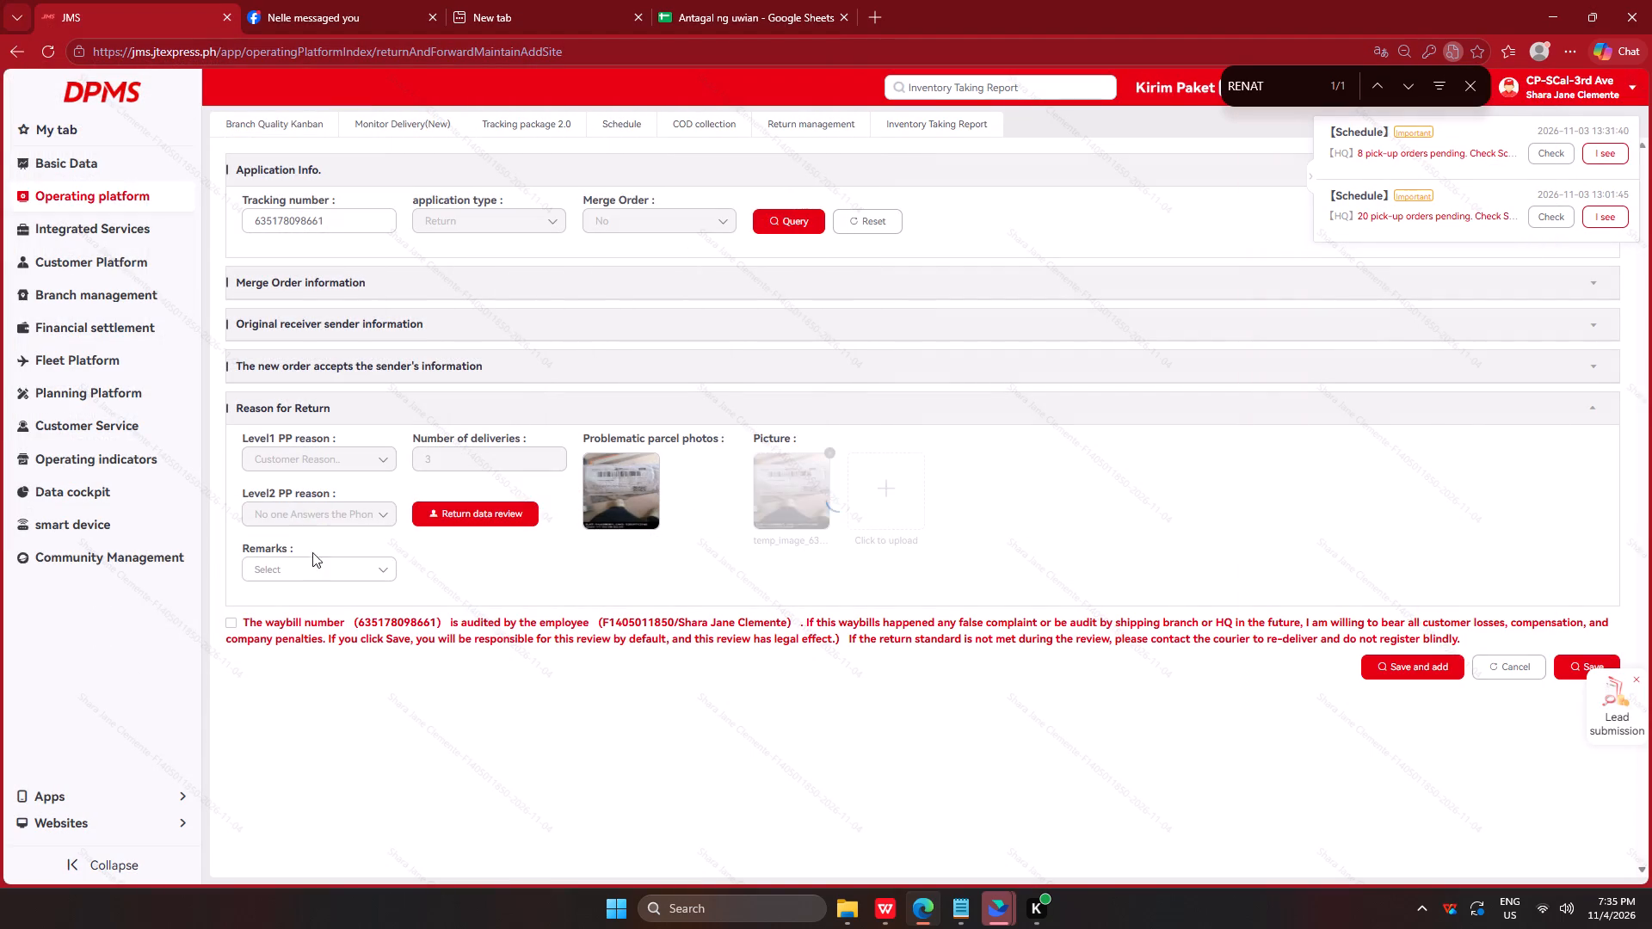
{"action": "left_click", "coordinate": [310, 567]}
{"action": "left_click", "coordinate": [344, 627]}
{"action": "left_click", "coordinate": [223, 621]}
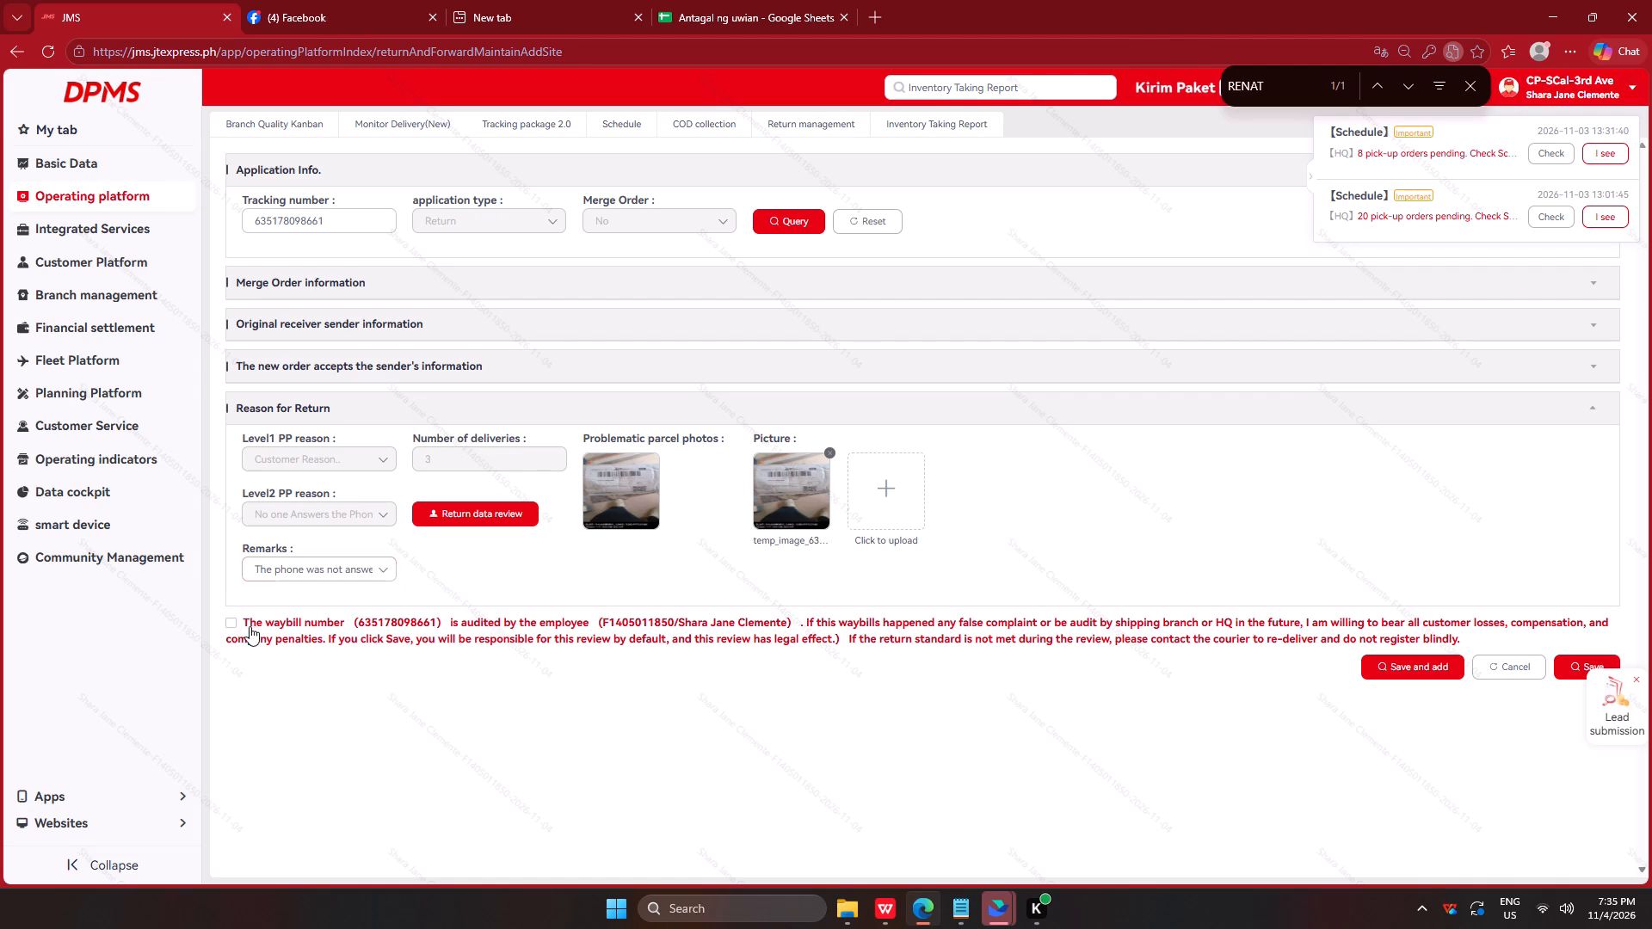
{"action": "left_click", "coordinate": [227, 618]}
{"action": "left_click", "coordinate": [1378, 659]}
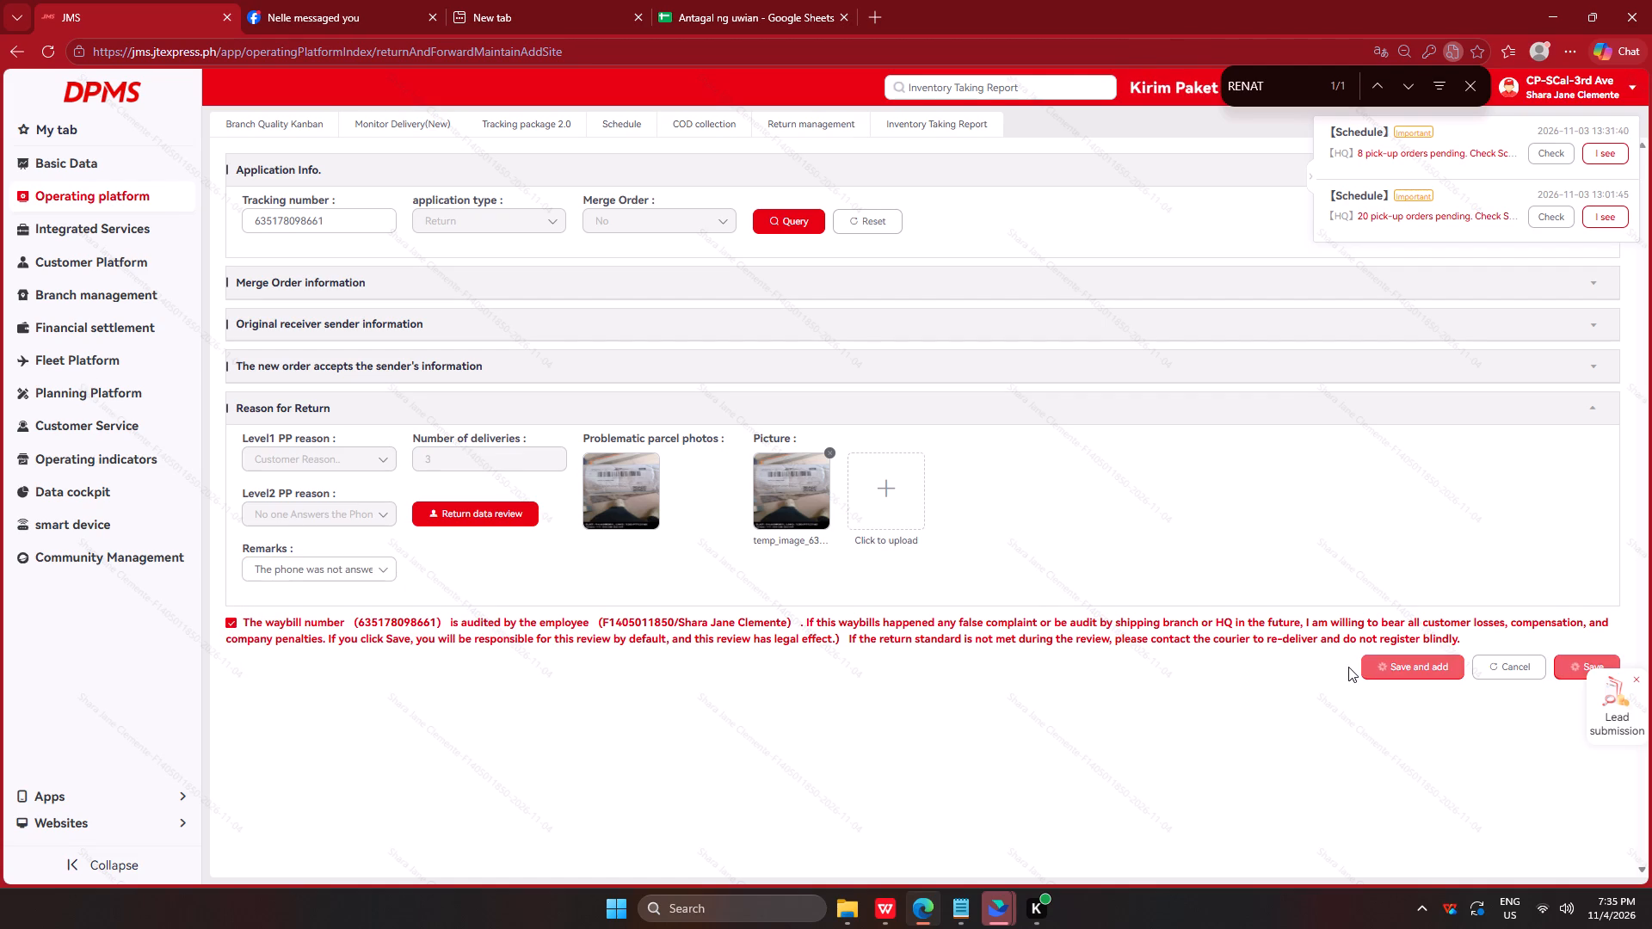
{"action": "key", "text": "alt+Tab"}
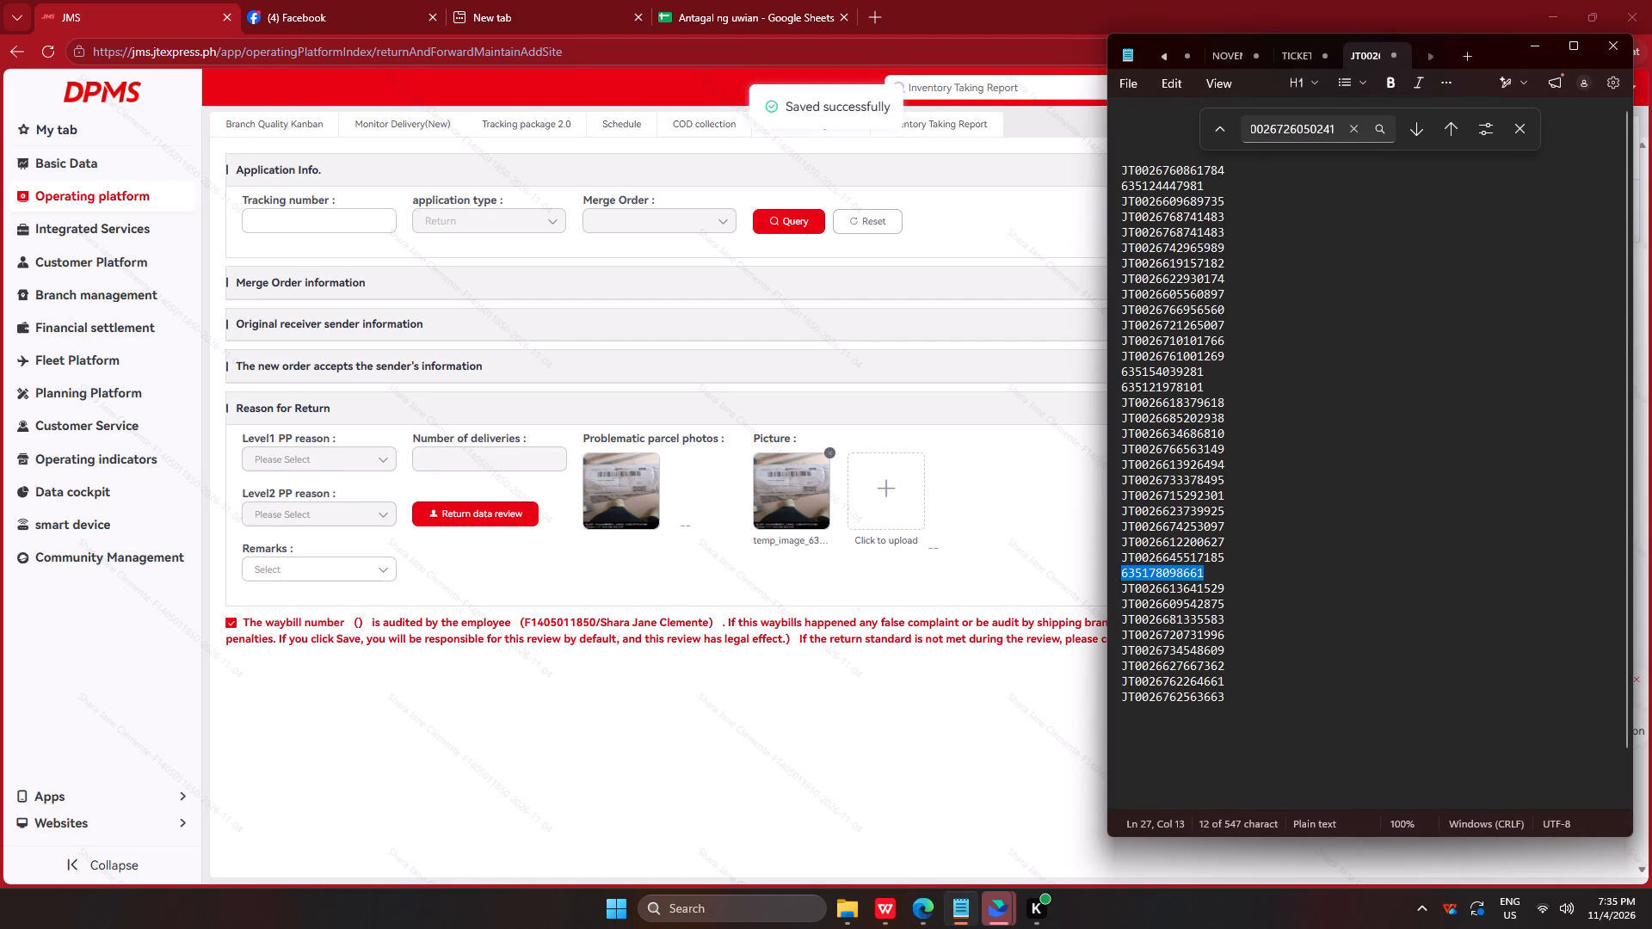
{"action": "double_click", "coordinate": [1193, 586]}
{"action": "key", "text": "ctrl+c"}
{"action": "left_click", "coordinate": [318, 217]}
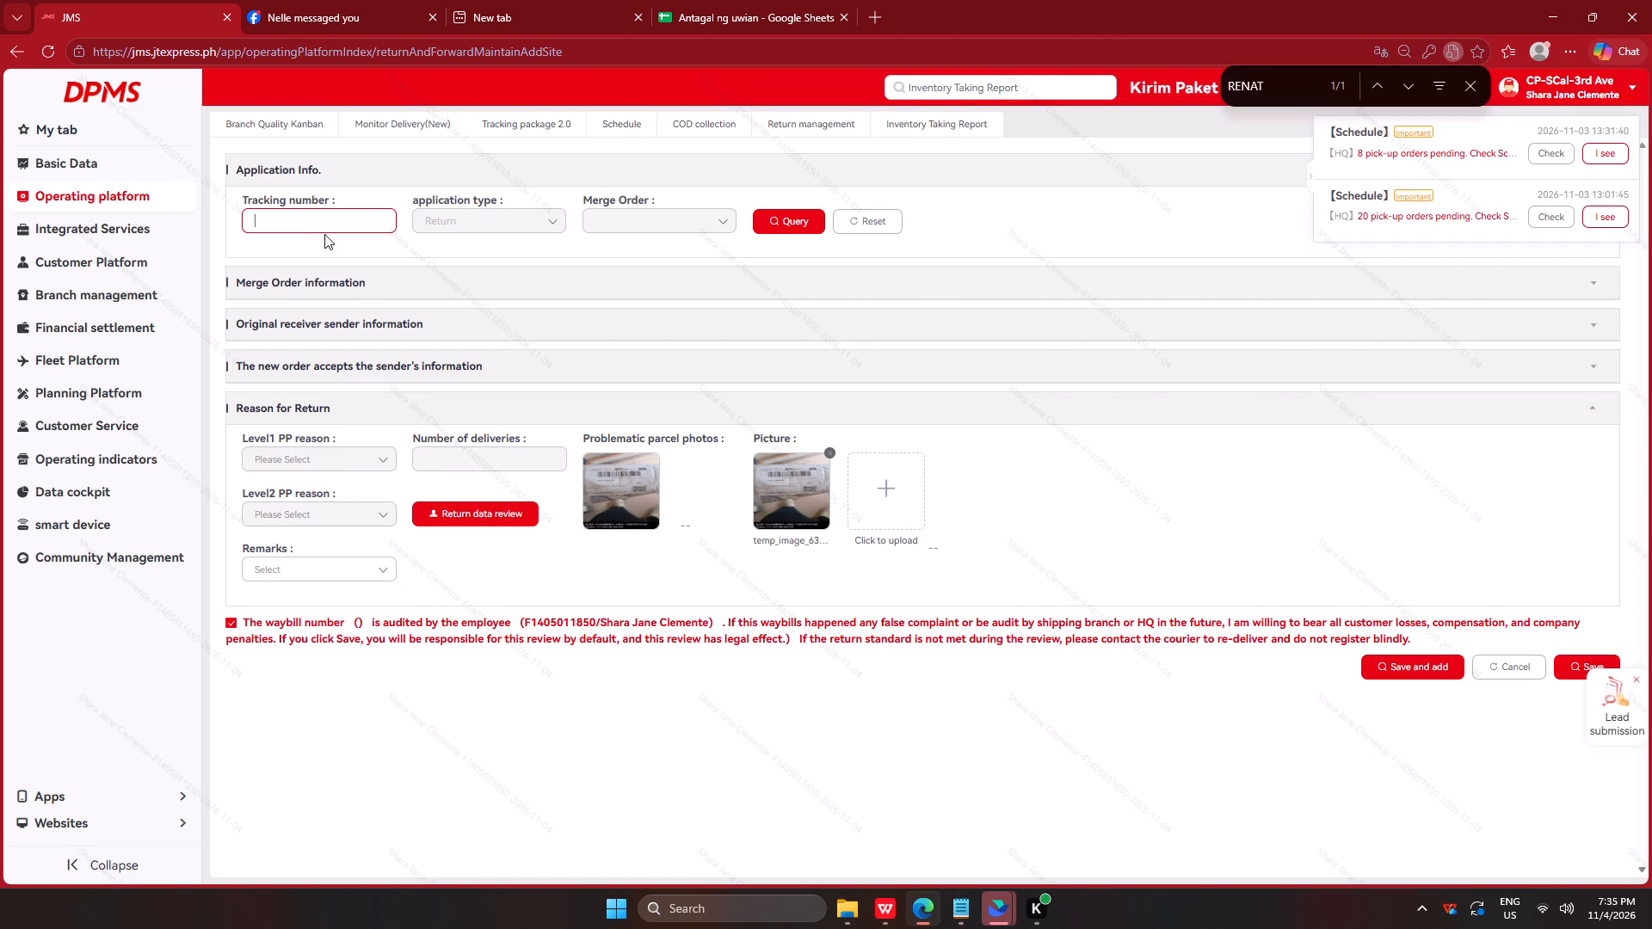
{"action": "key", "text": "ctrl+v"}
{"action": "left_click", "coordinate": [787, 213]}
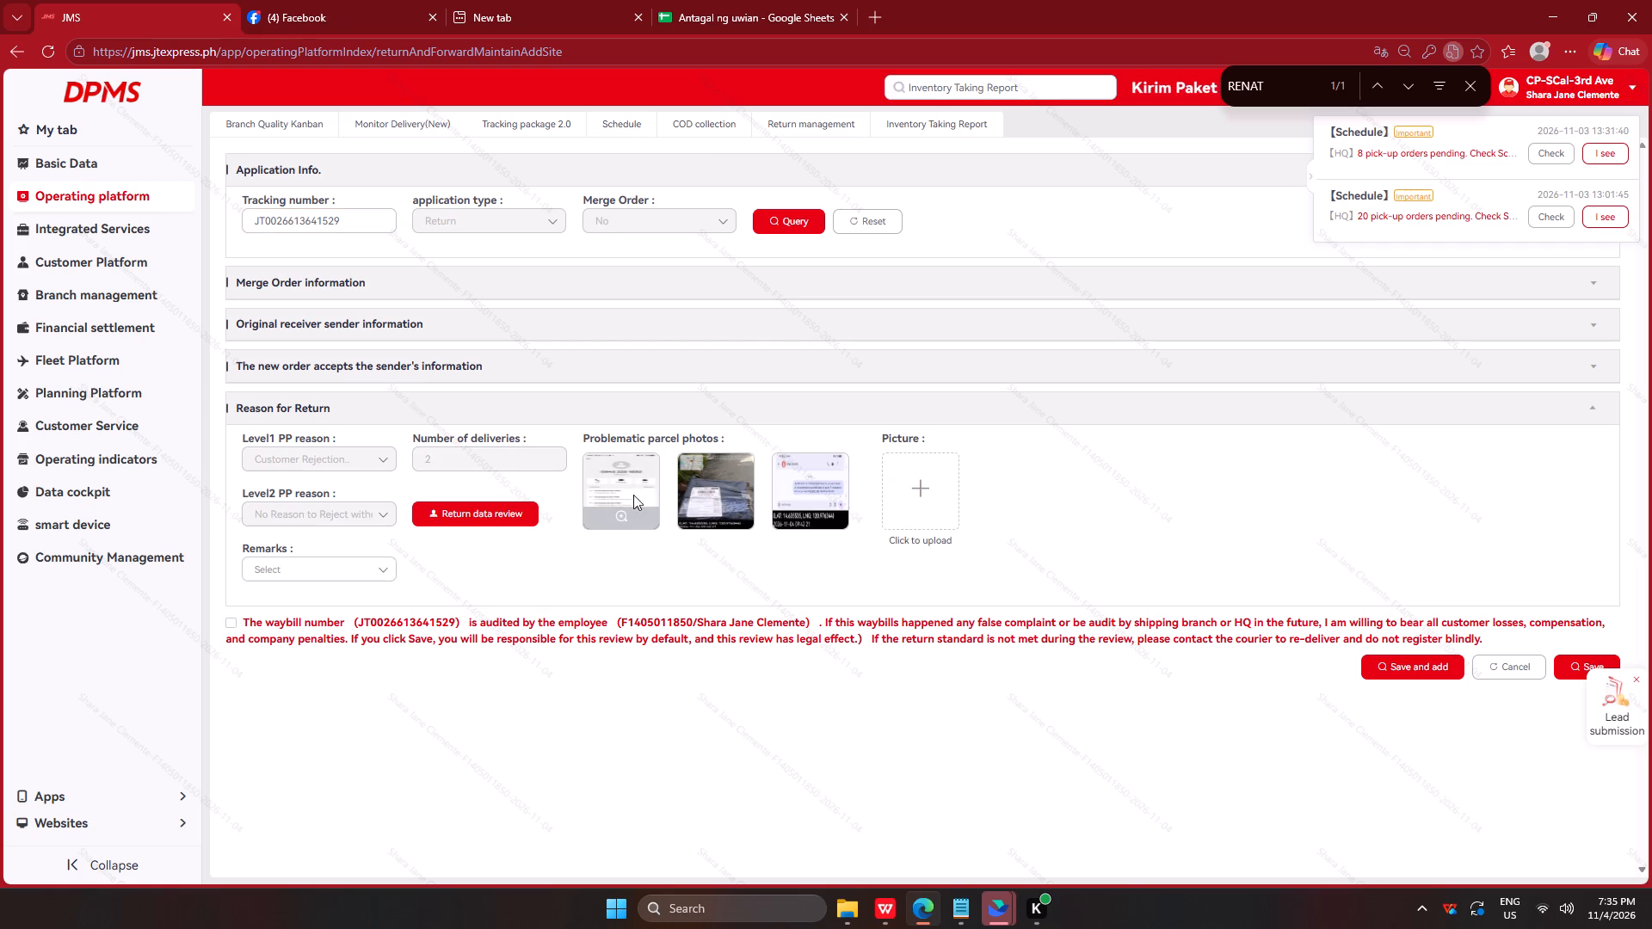
{"action": "left_click", "coordinate": [718, 514]}
{"action": "right_click", "coordinate": [710, 409]}
{"action": "left_click", "coordinate": [770, 451]}
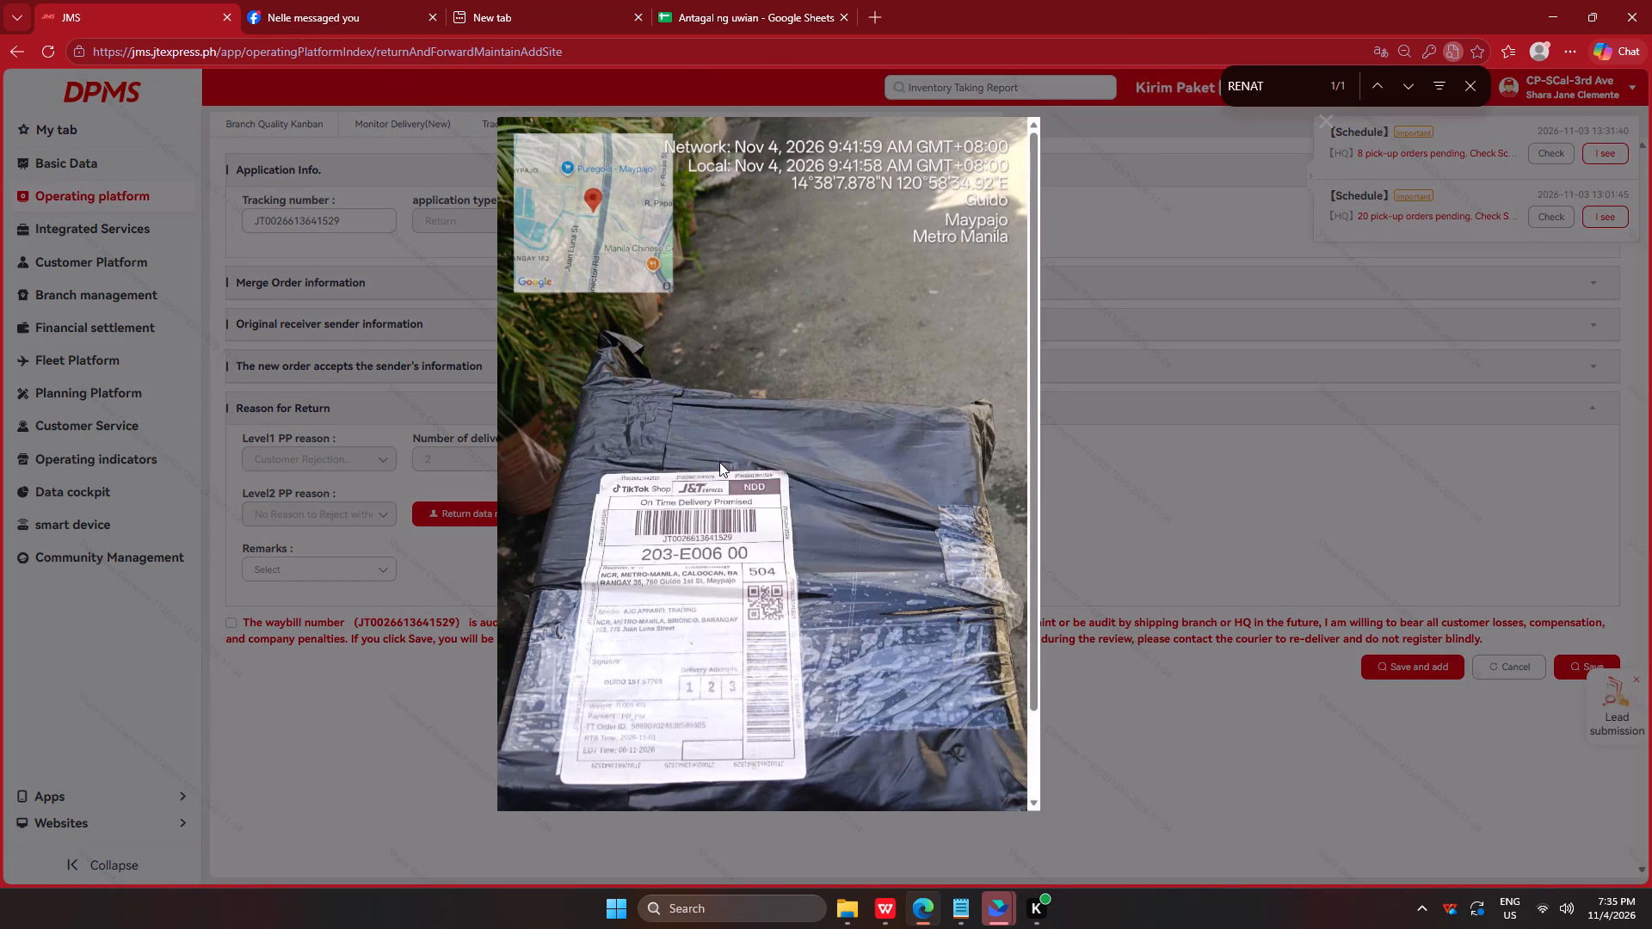
{"action": "left_click", "coordinate": [676, 573]}
{"action": "left_click", "coordinate": [446, 561]}
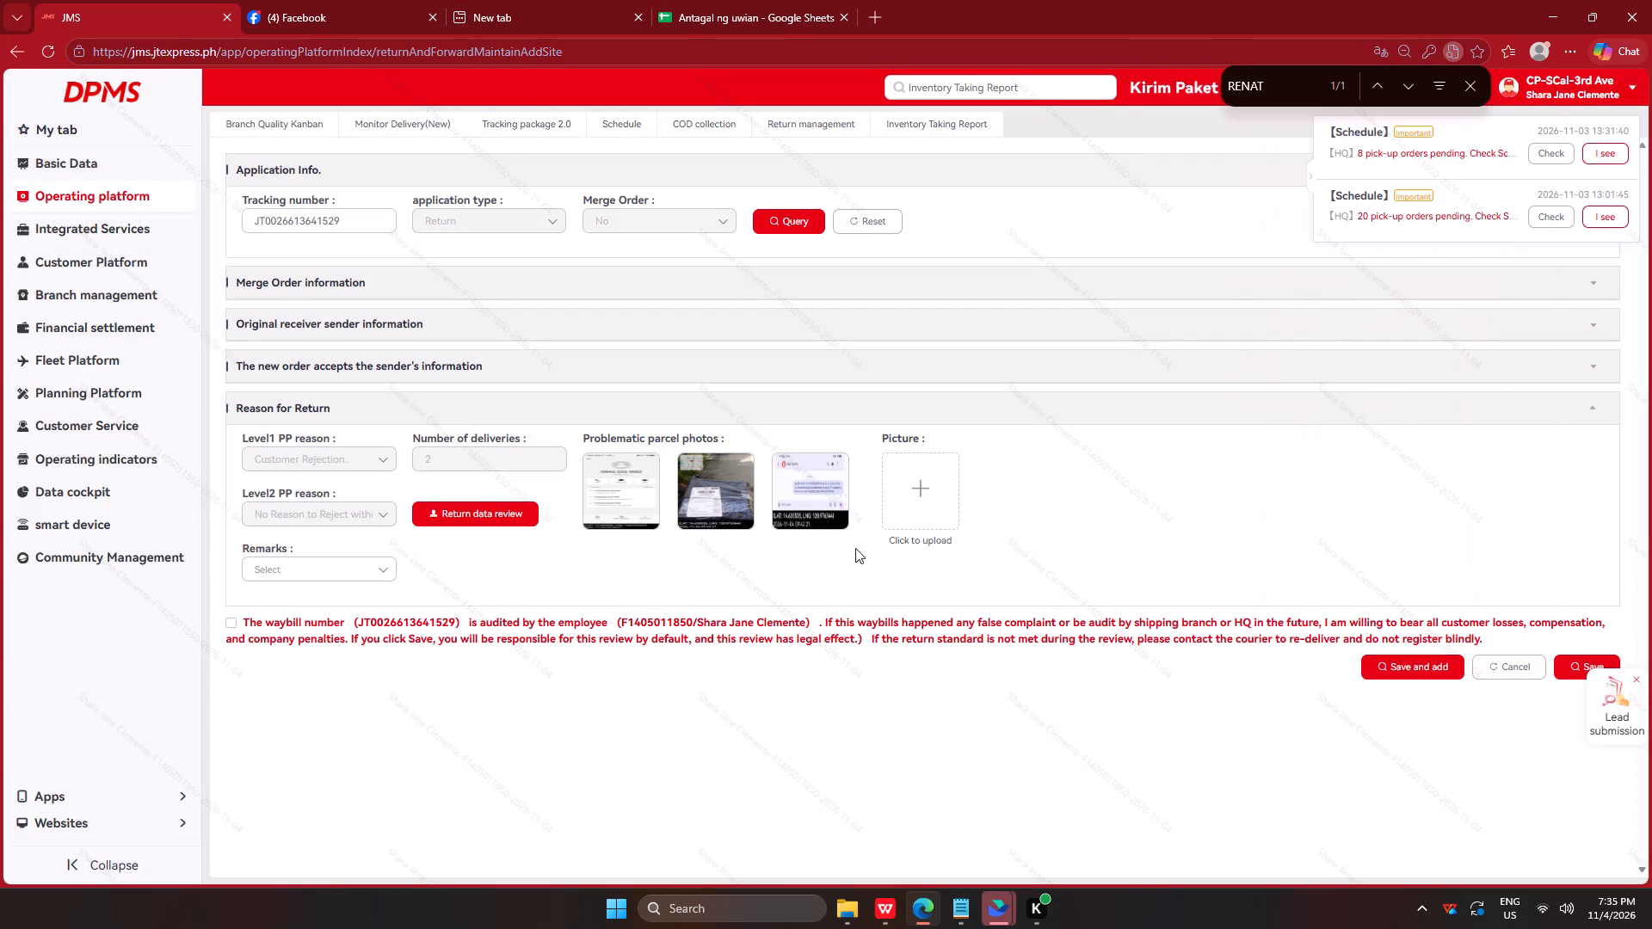
{"action": "left_click", "coordinate": [917, 514]}
{"action": "double_click", "coordinate": [211, 184]}
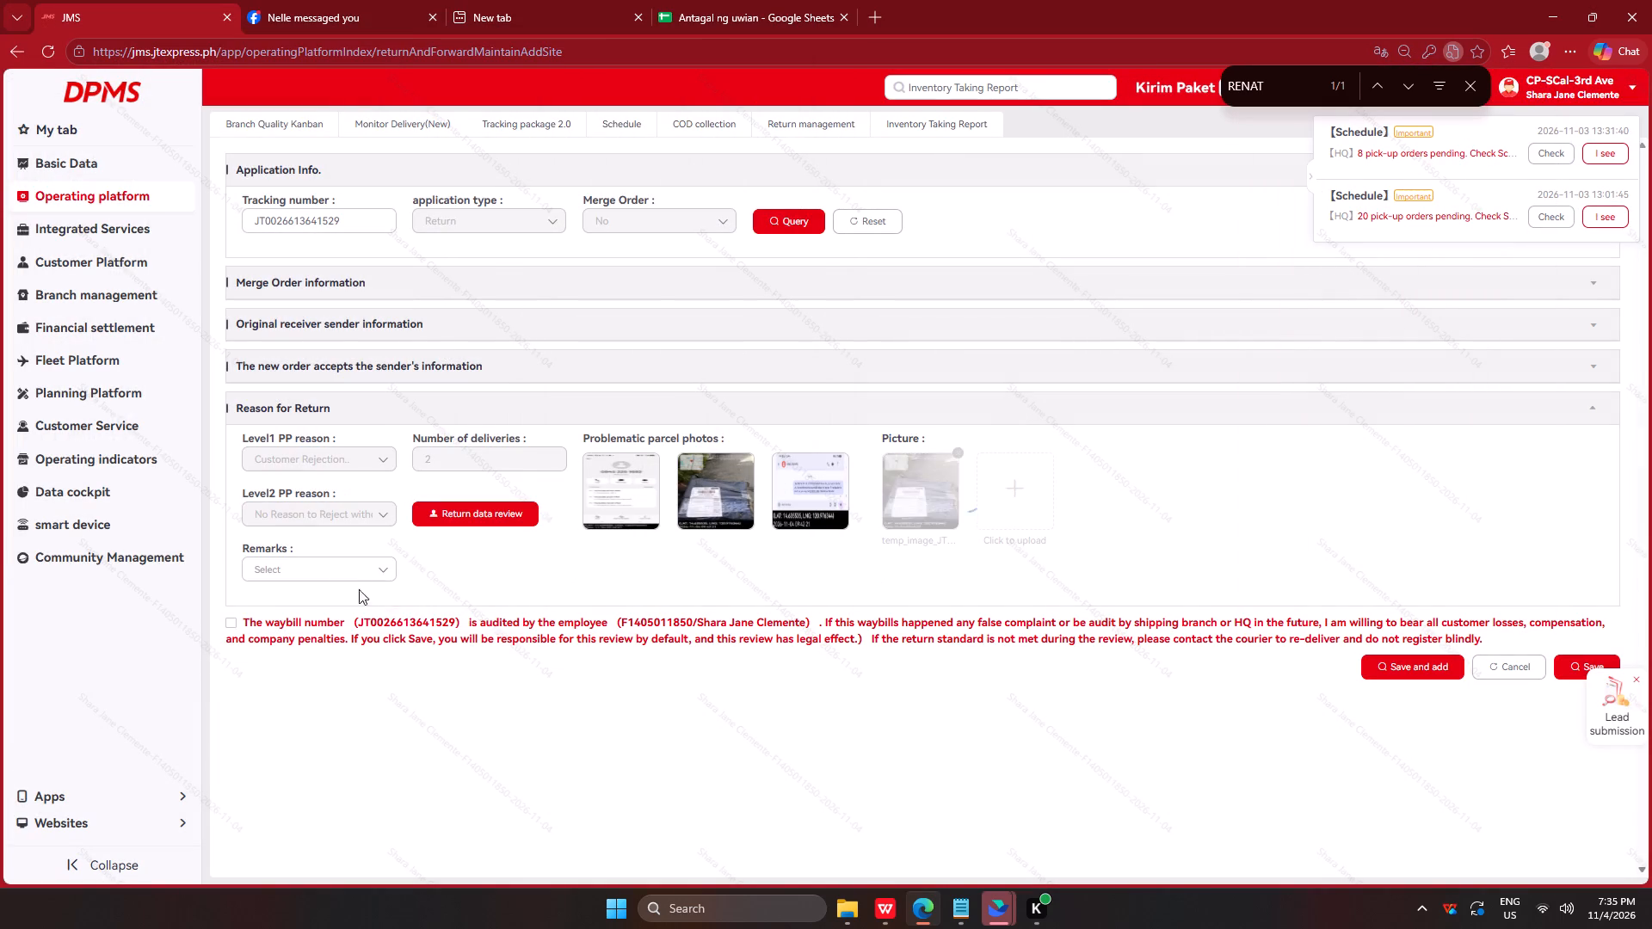
{"action": "left_click", "coordinate": [347, 571]}
{"action": "left_click", "coordinate": [394, 606]}
{"action": "double_click", "coordinate": [237, 620]}
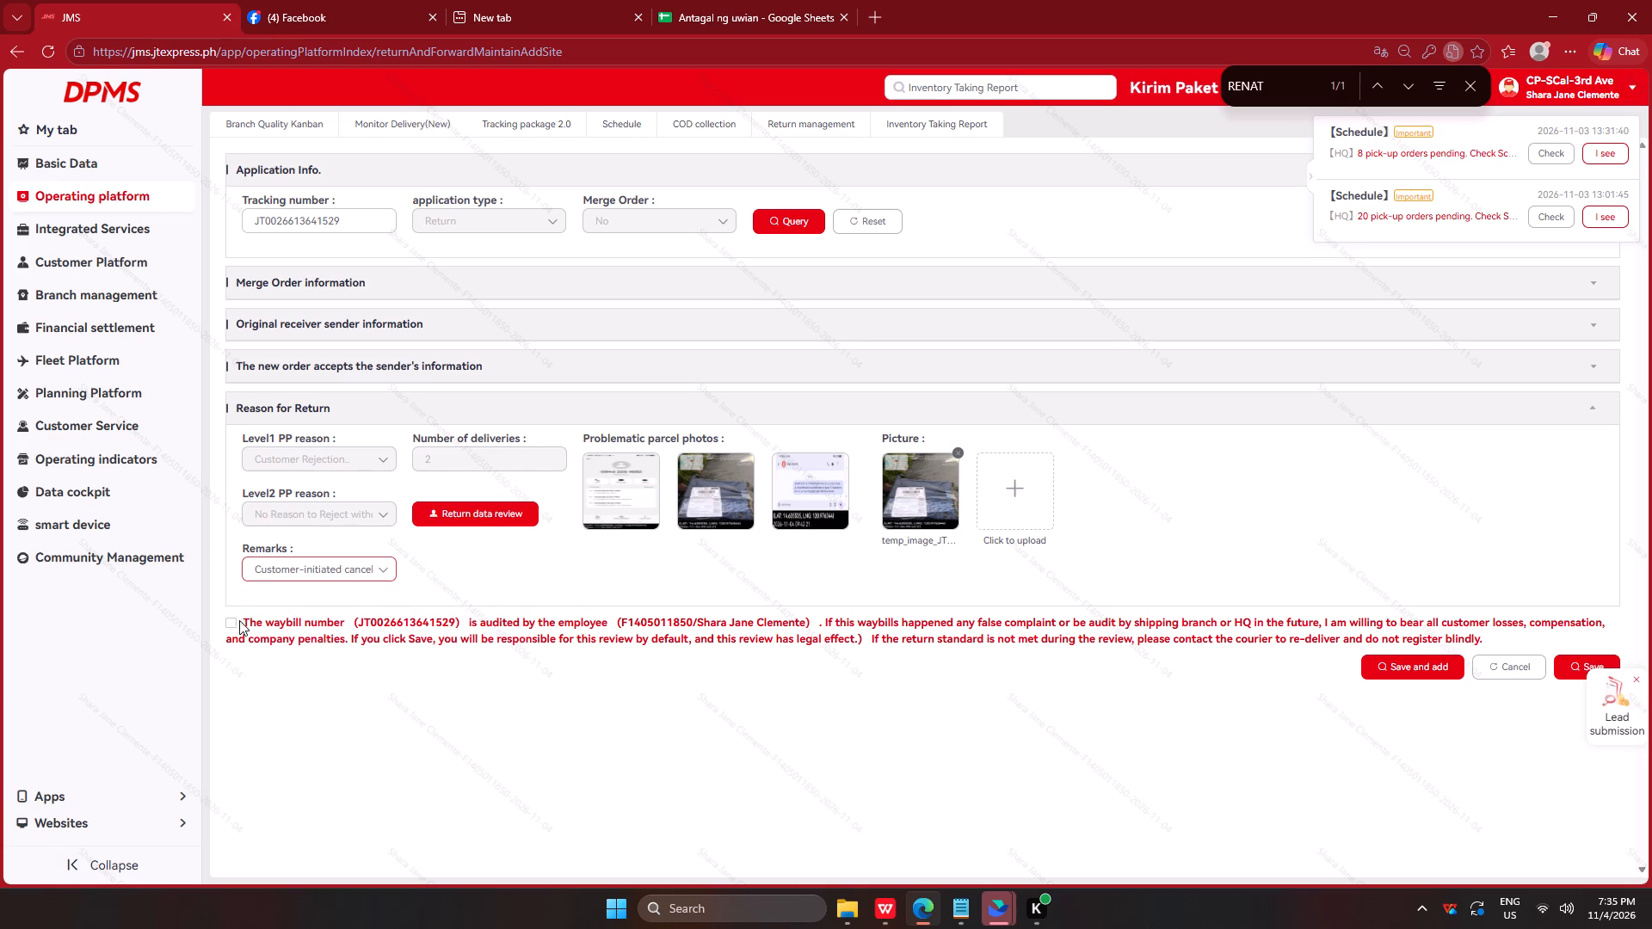
{"action": "left_click", "coordinate": [1402, 663]}
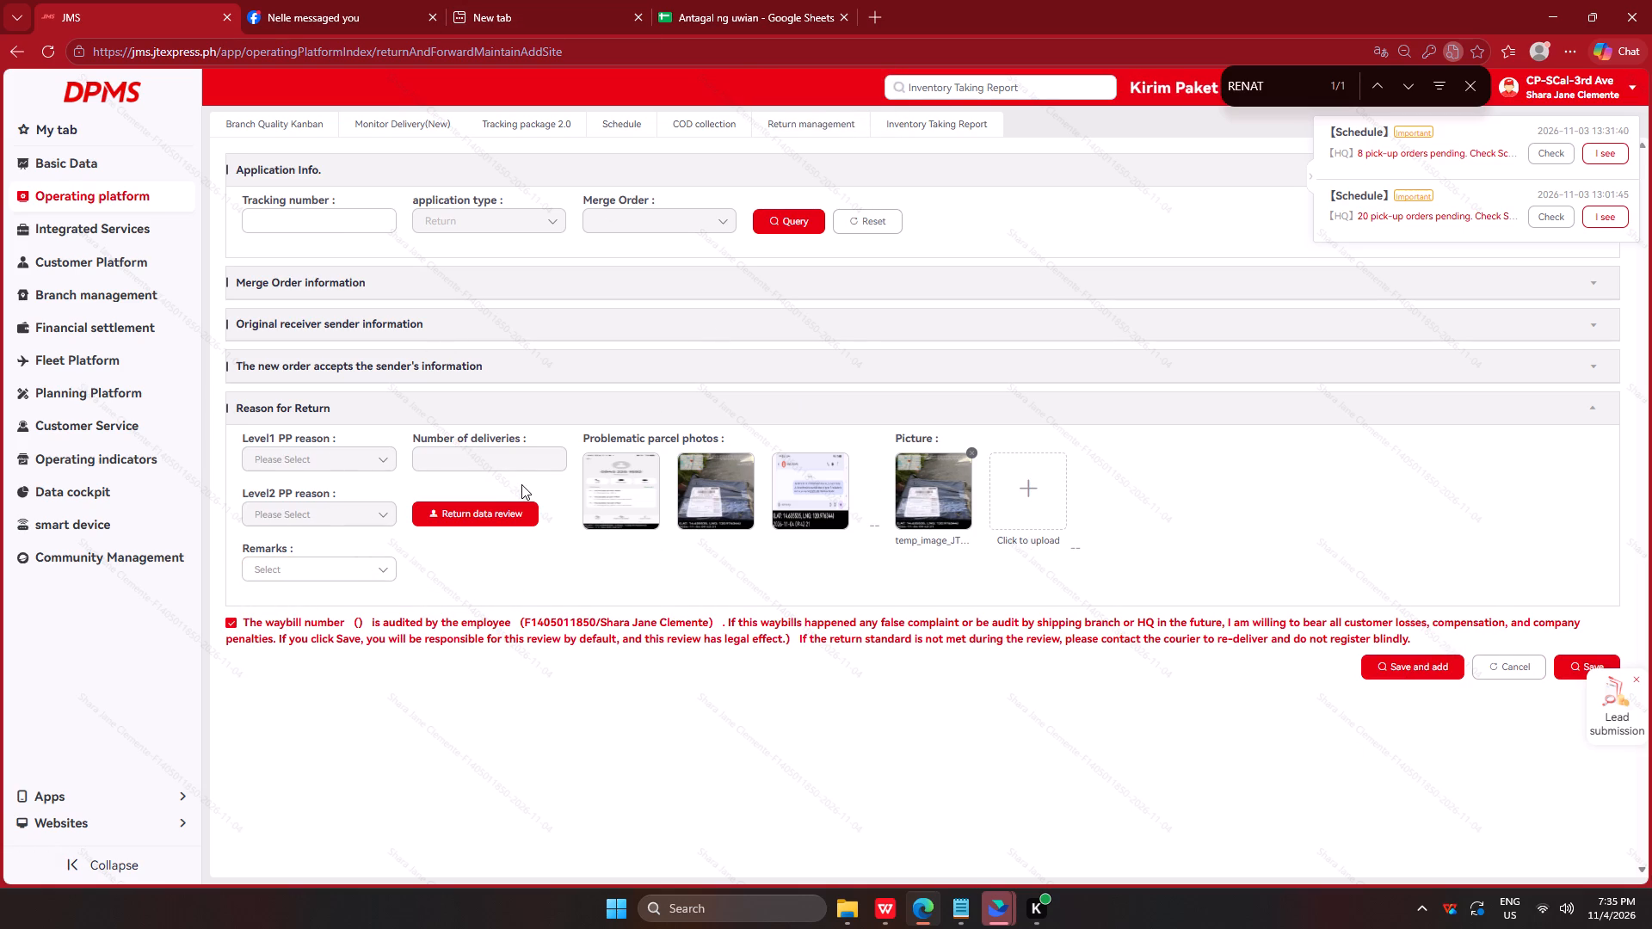
{"action": "key", "text": "alt+Tab"}
{"action": "double_click", "coordinate": [1187, 601]}
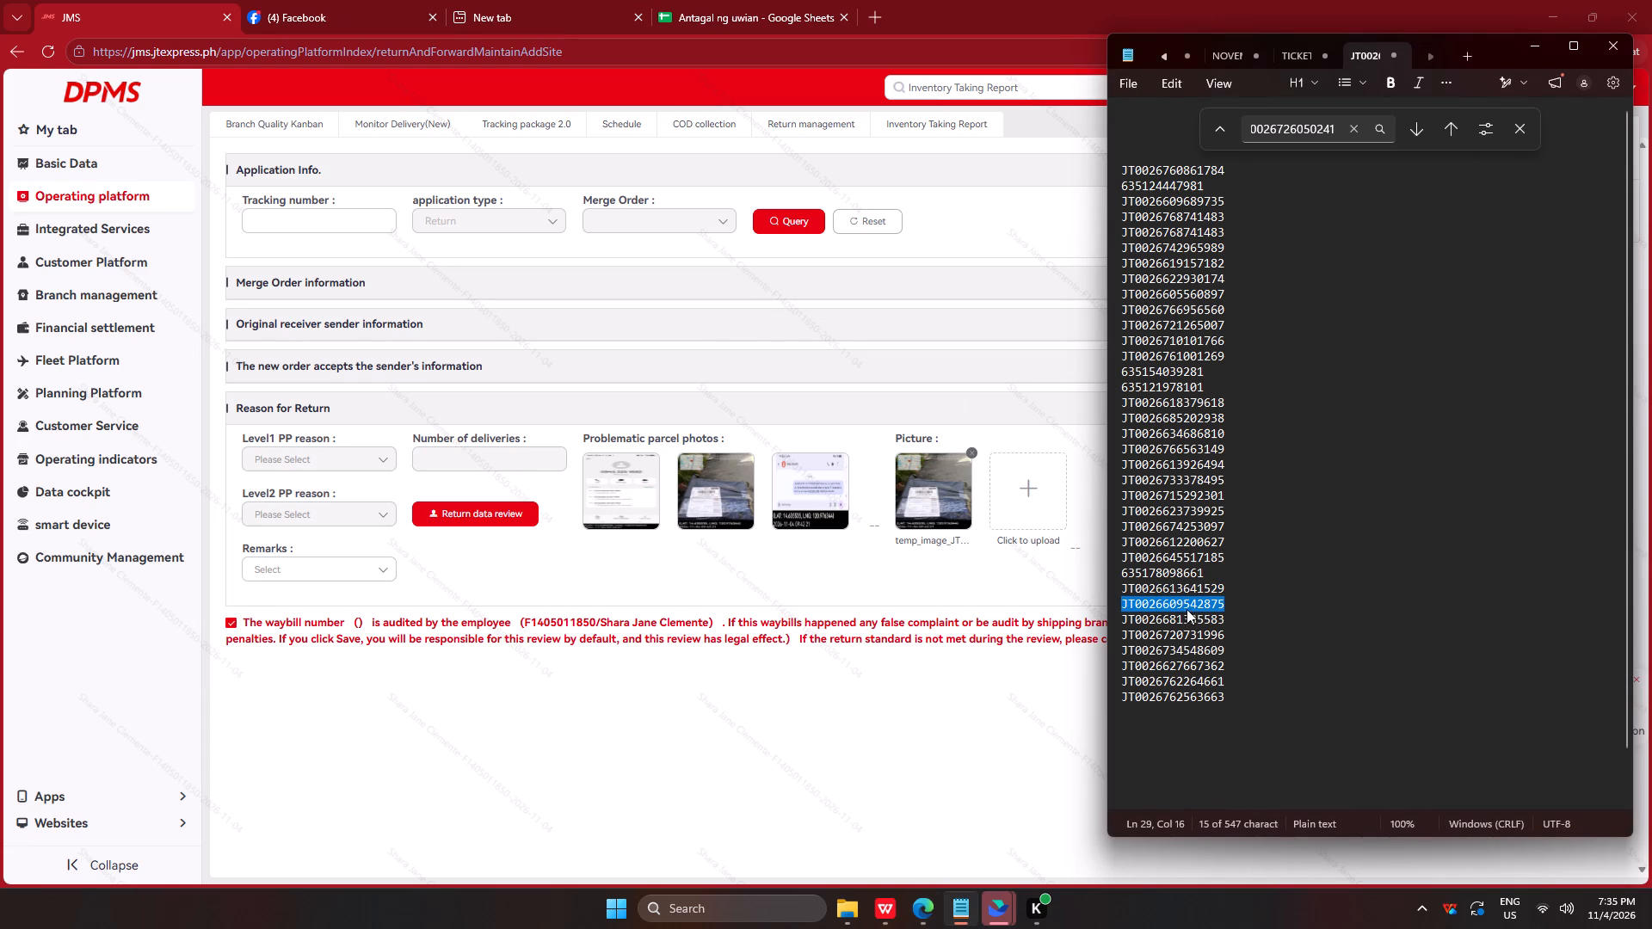
{"action": "key", "text": "ctrl+c"}
{"action": "left_click", "coordinate": [273, 225]}
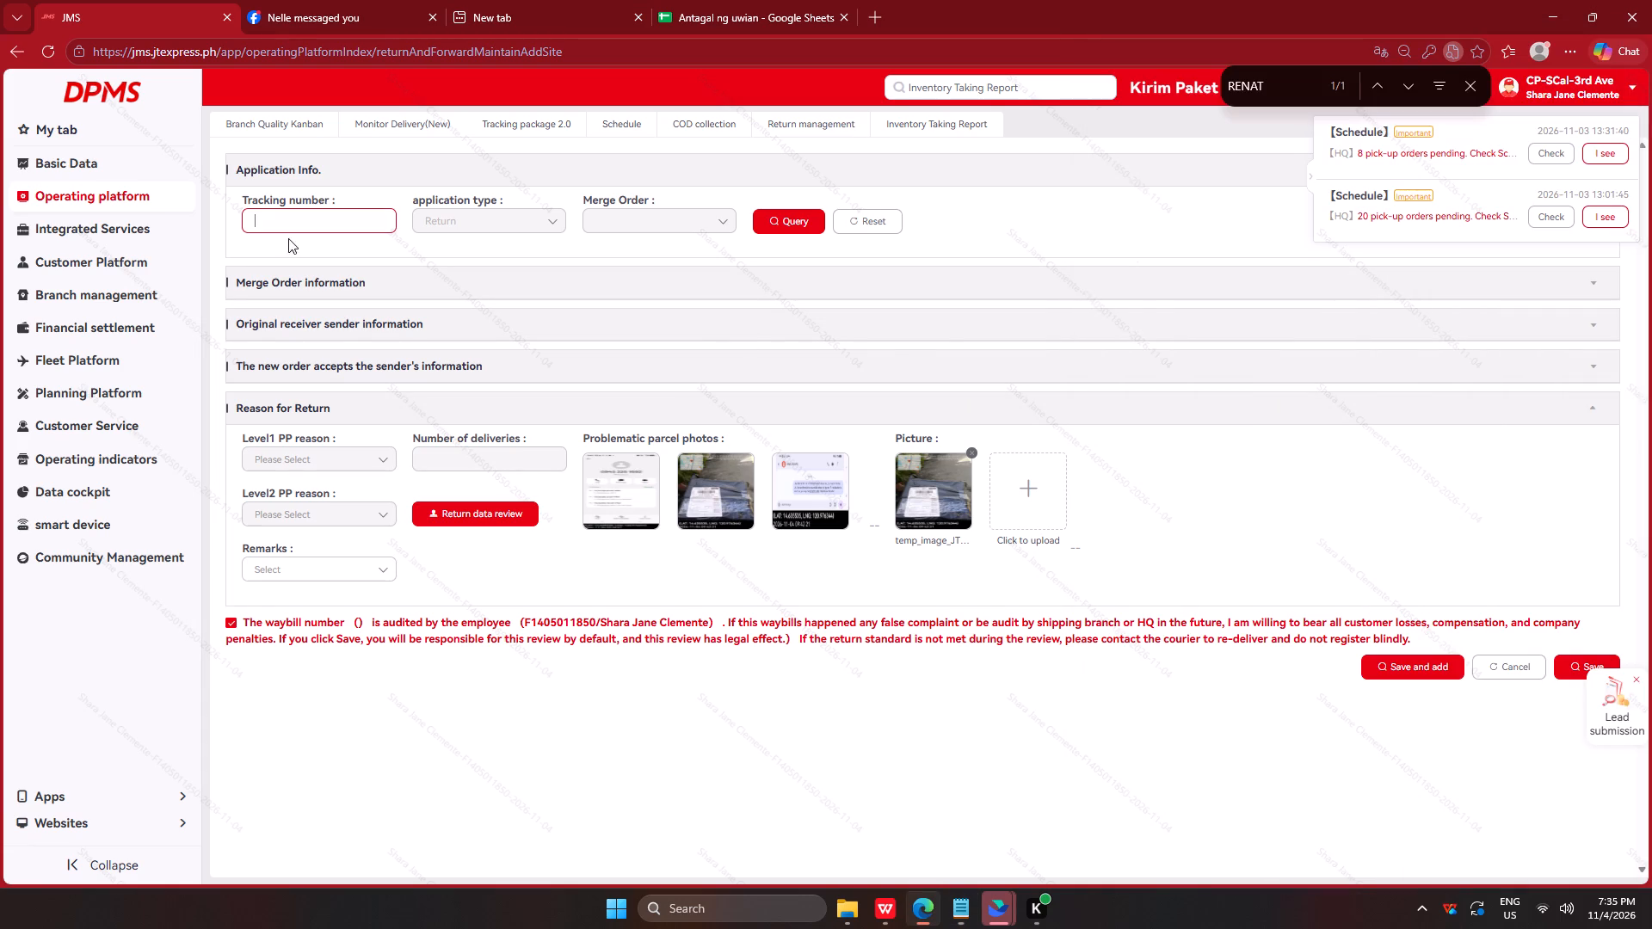
{"action": "key", "text": "ctrl+v"}
{"action": "left_click", "coordinate": [797, 218]}
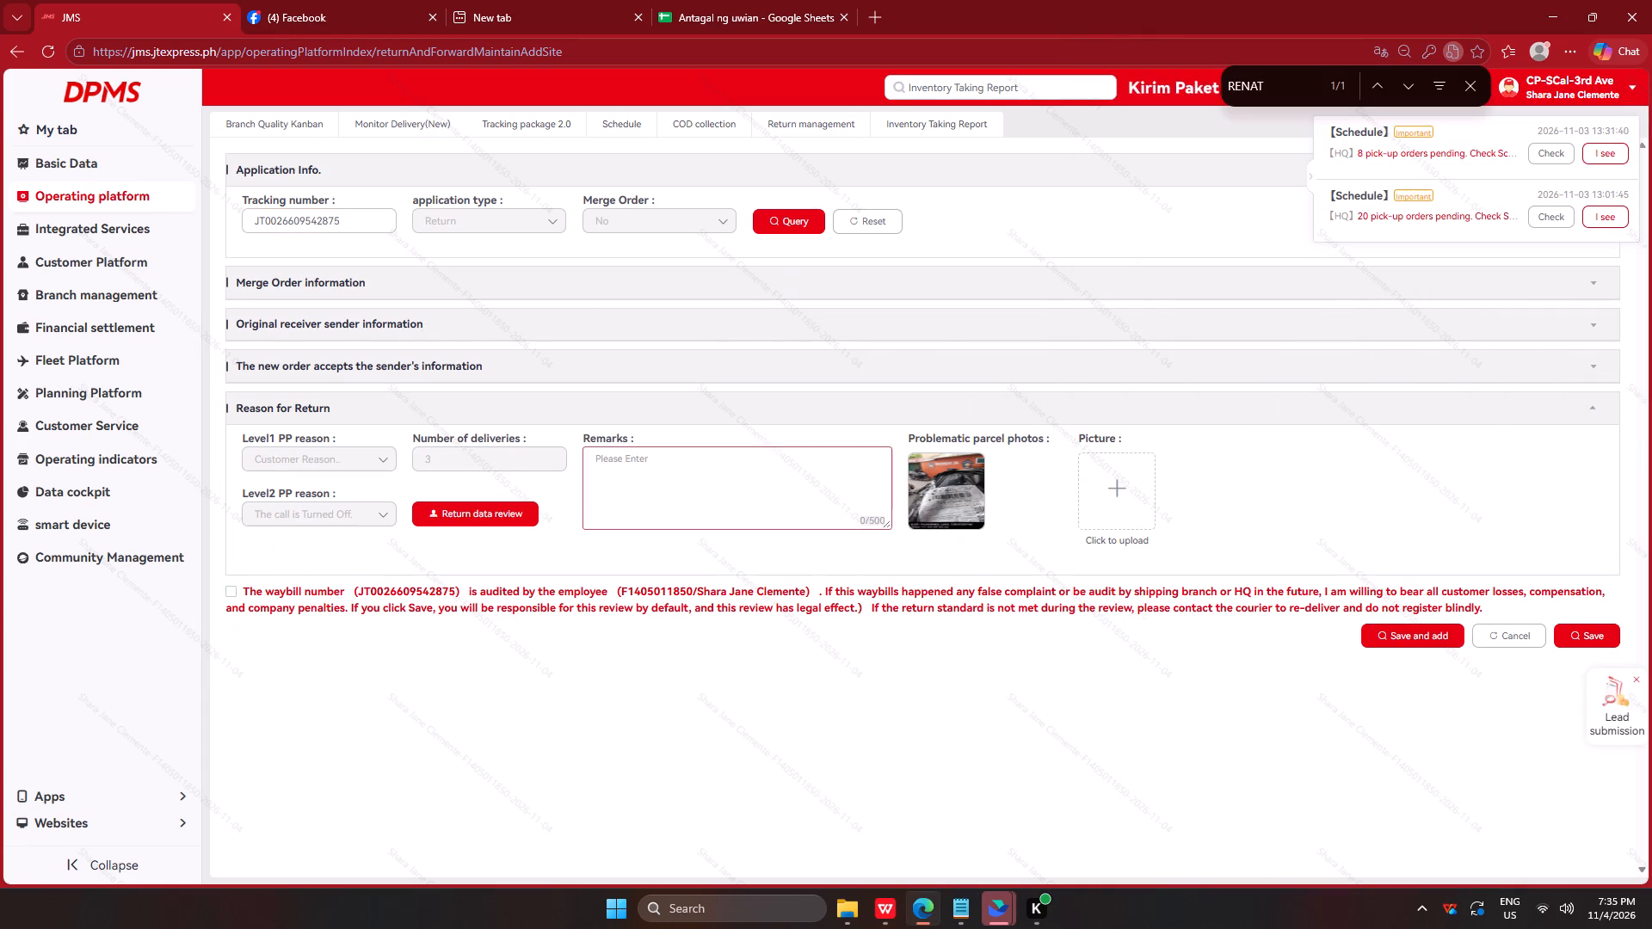
{"action": "left_click", "coordinate": [951, 513]}
{"action": "right_click", "coordinate": [956, 366]}
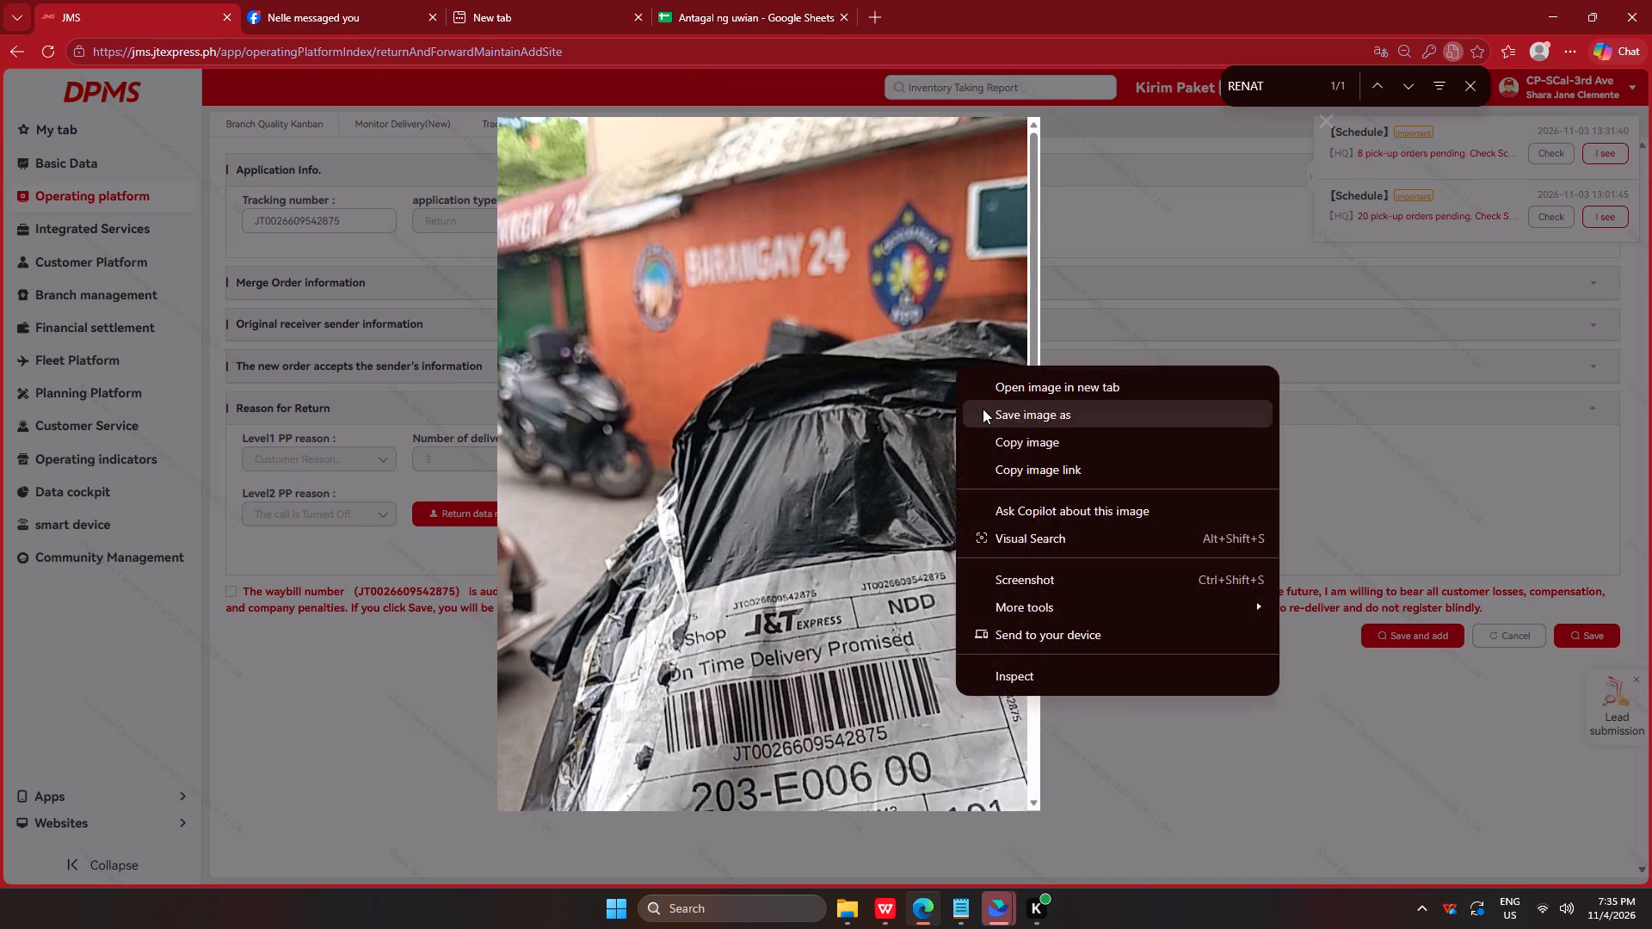
{"action": "left_click", "coordinate": [983, 409]}
{"action": "left_click", "coordinate": [648, 574]}
{"action": "left_click", "coordinate": [372, 621]}
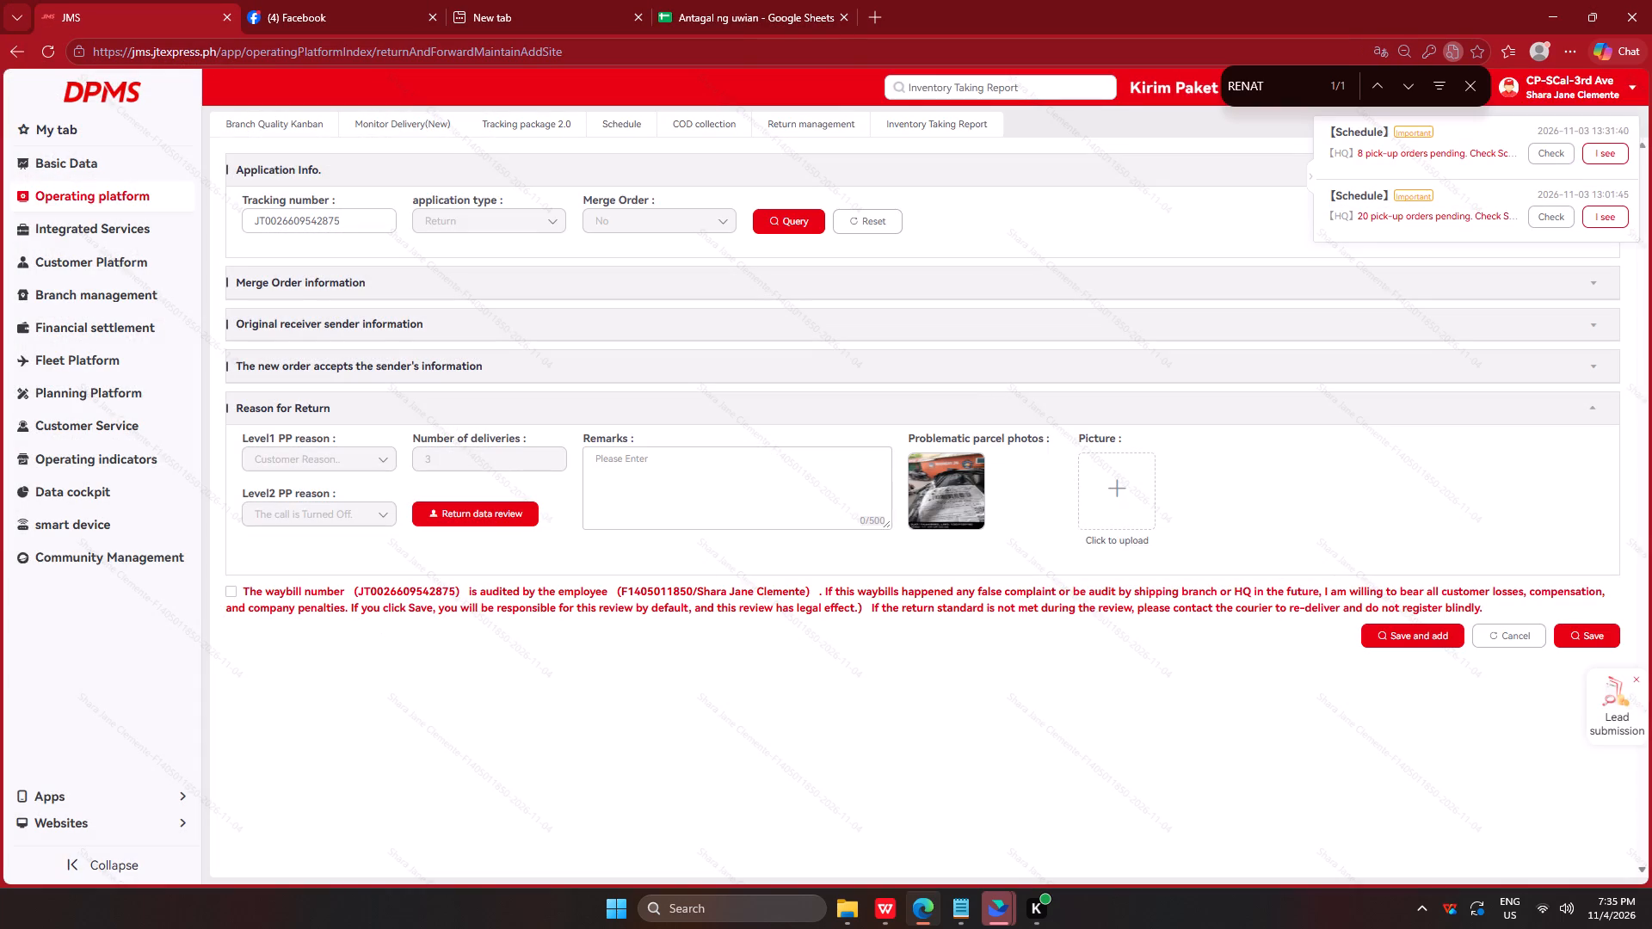
{"action": "left_click", "coordinate": [1092, 497]}
{"action": "double_click", "coordinate": [193, 189]}
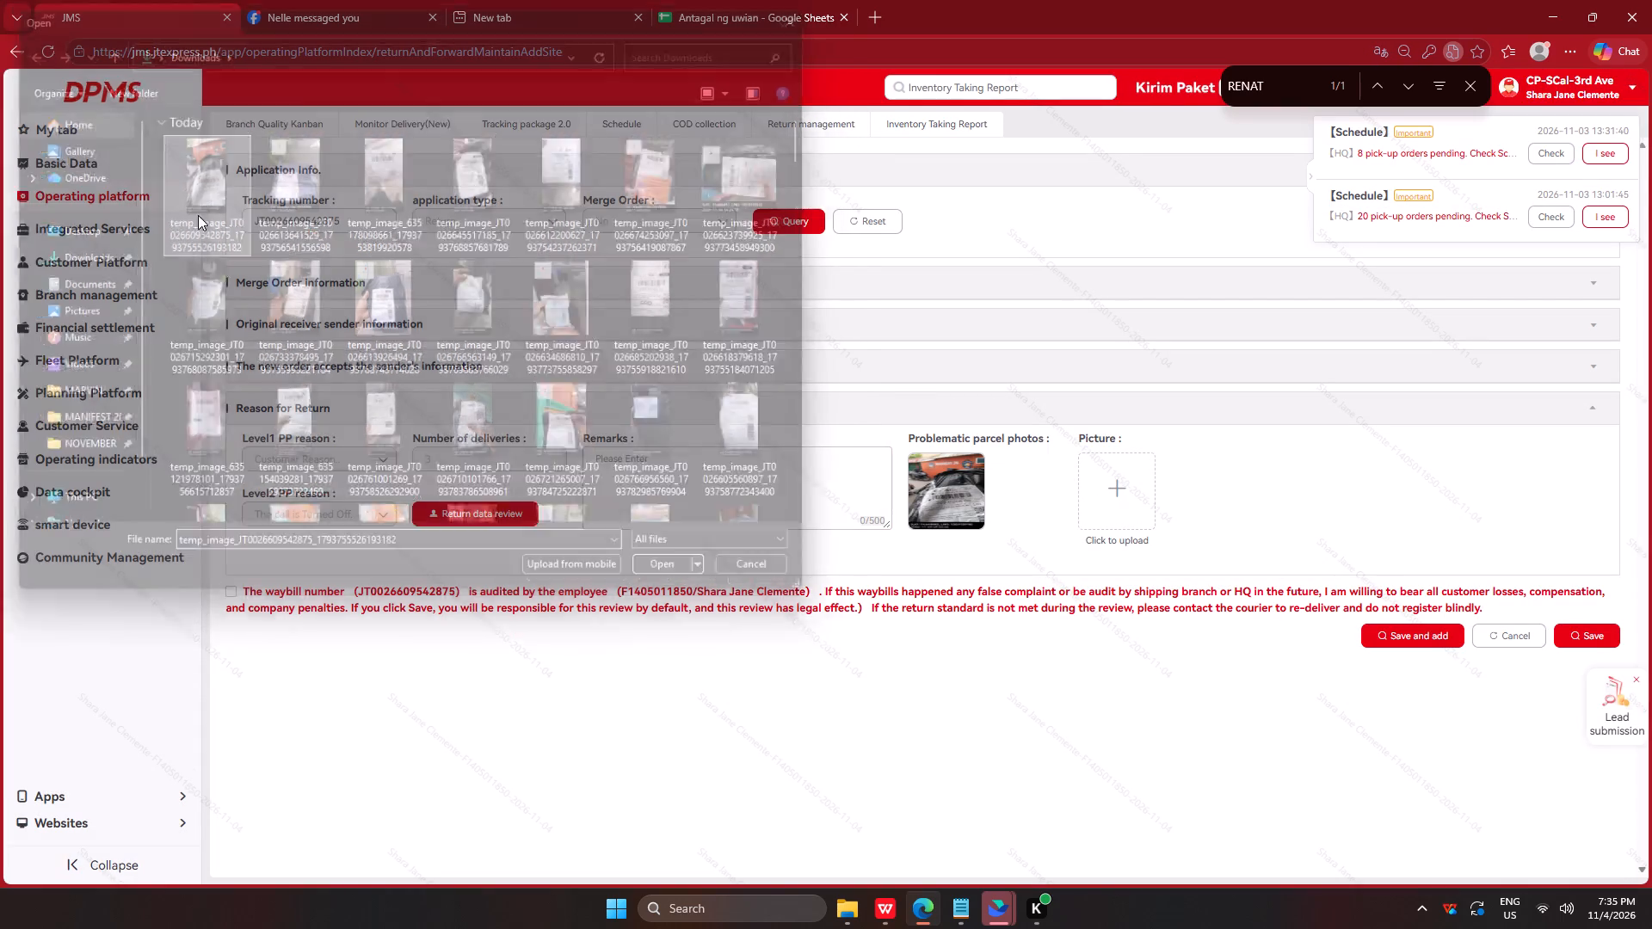
{"action": "left_click", "coordinate": [232, 600]}
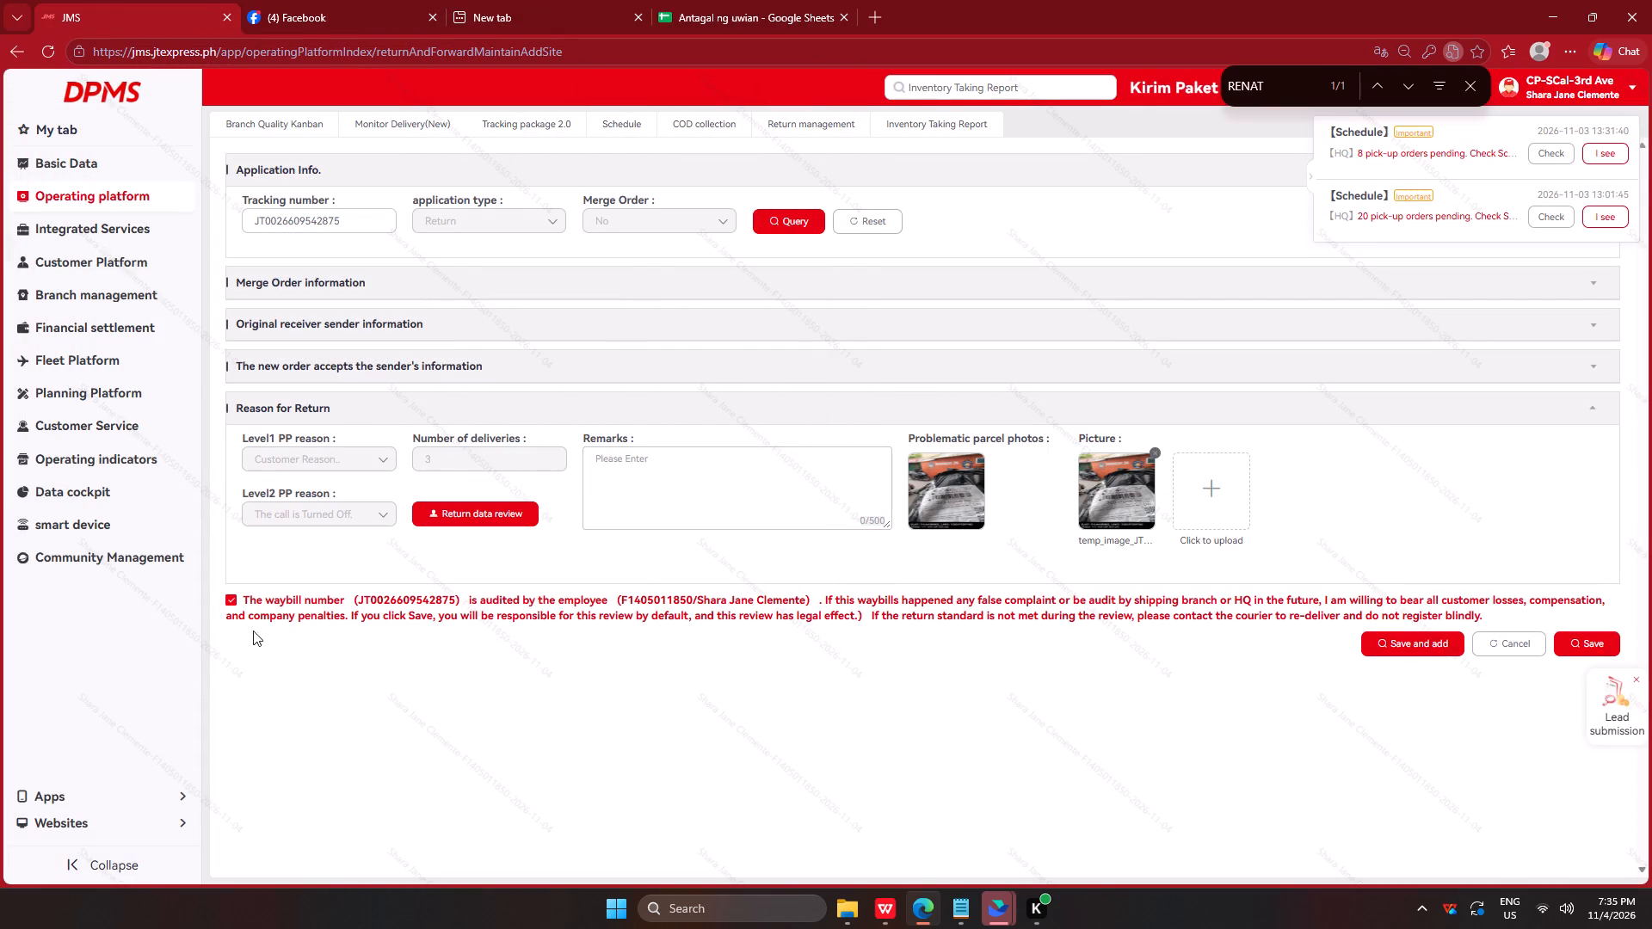
{"action": "left_click", "coordinate": [886, 908]}
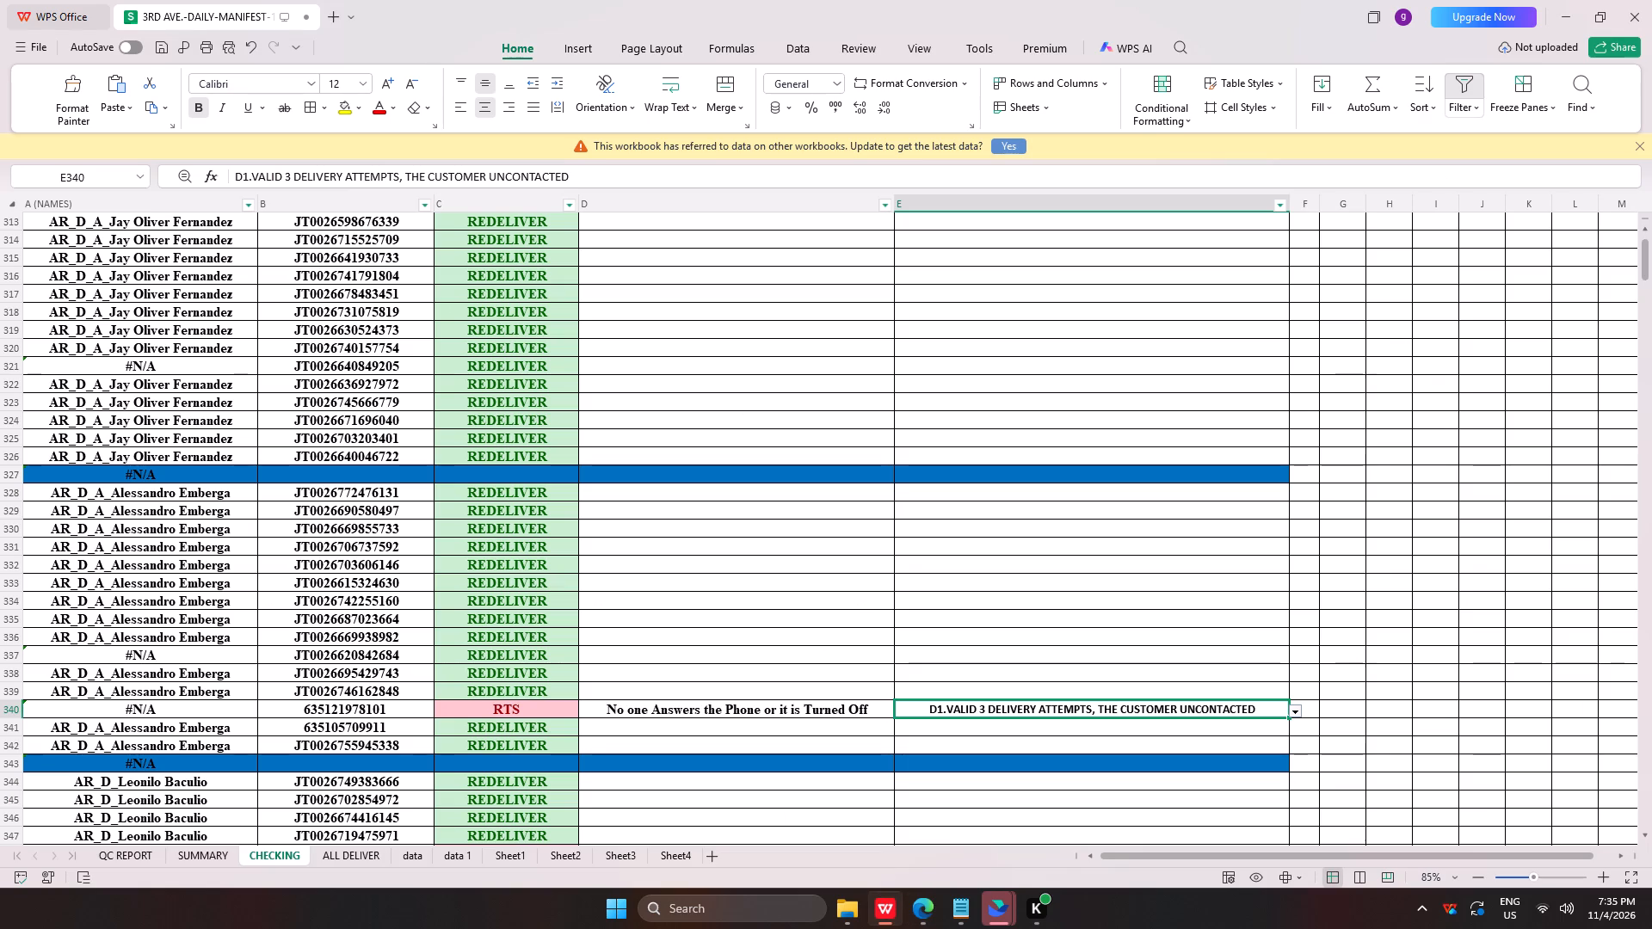
{"action": "key", "text": "ctrl+c"}
{"action": "key", "text": "alt+Tab"}
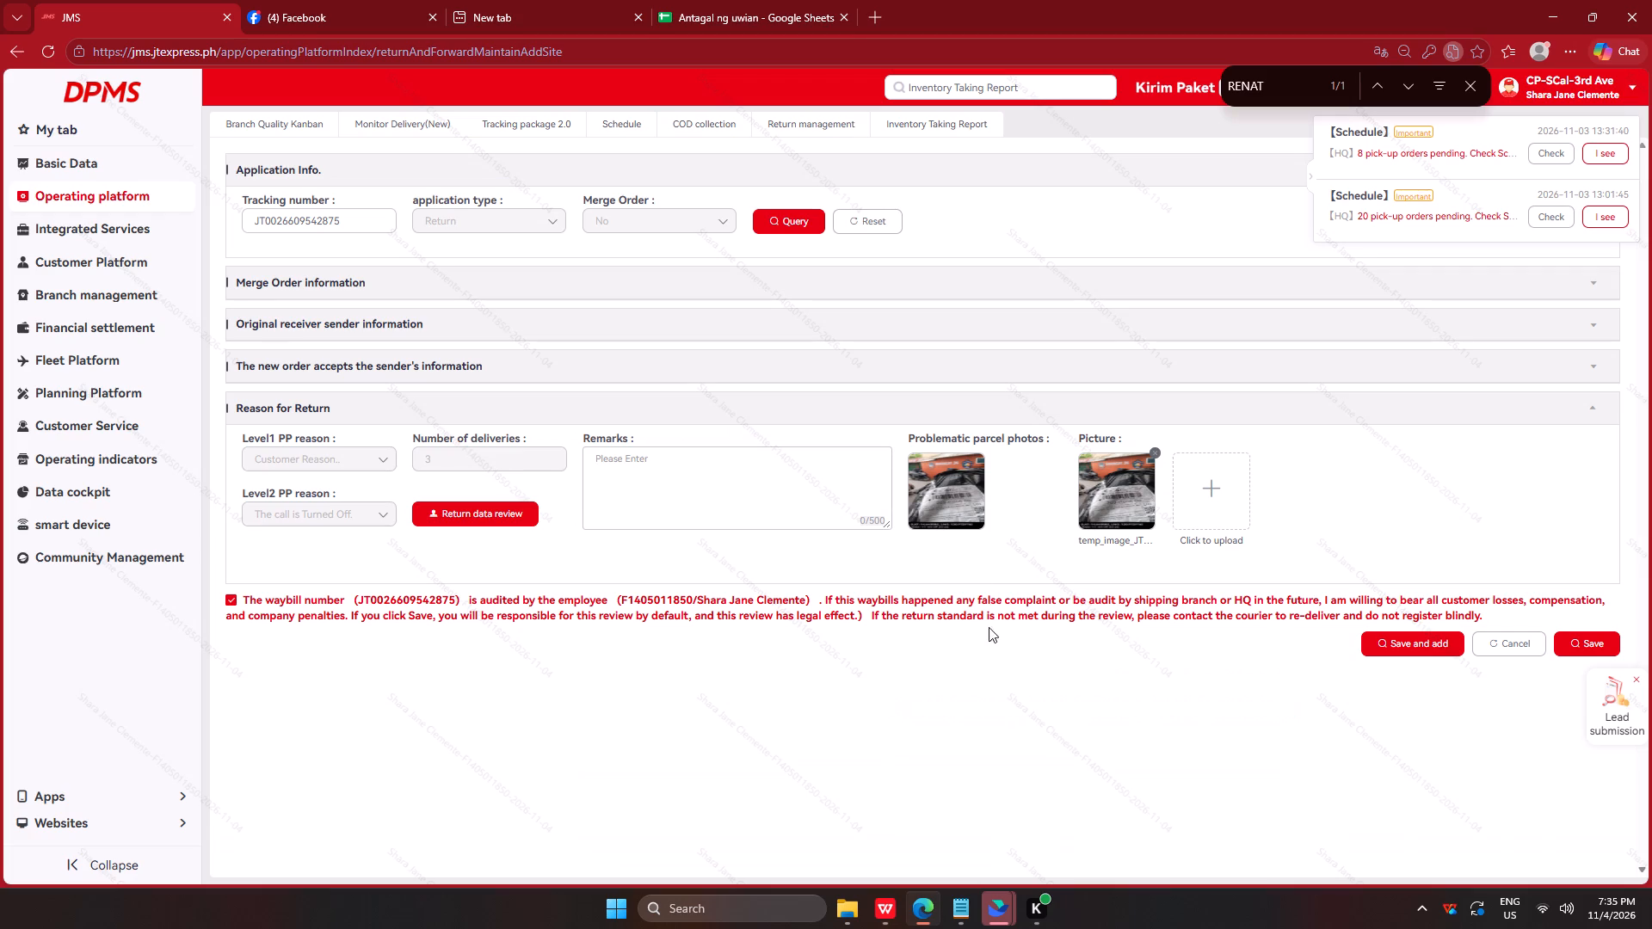
{"action": "left_click", "coordinate": [797, 478]}
{"action": "key", "text": "ctrl+v"}
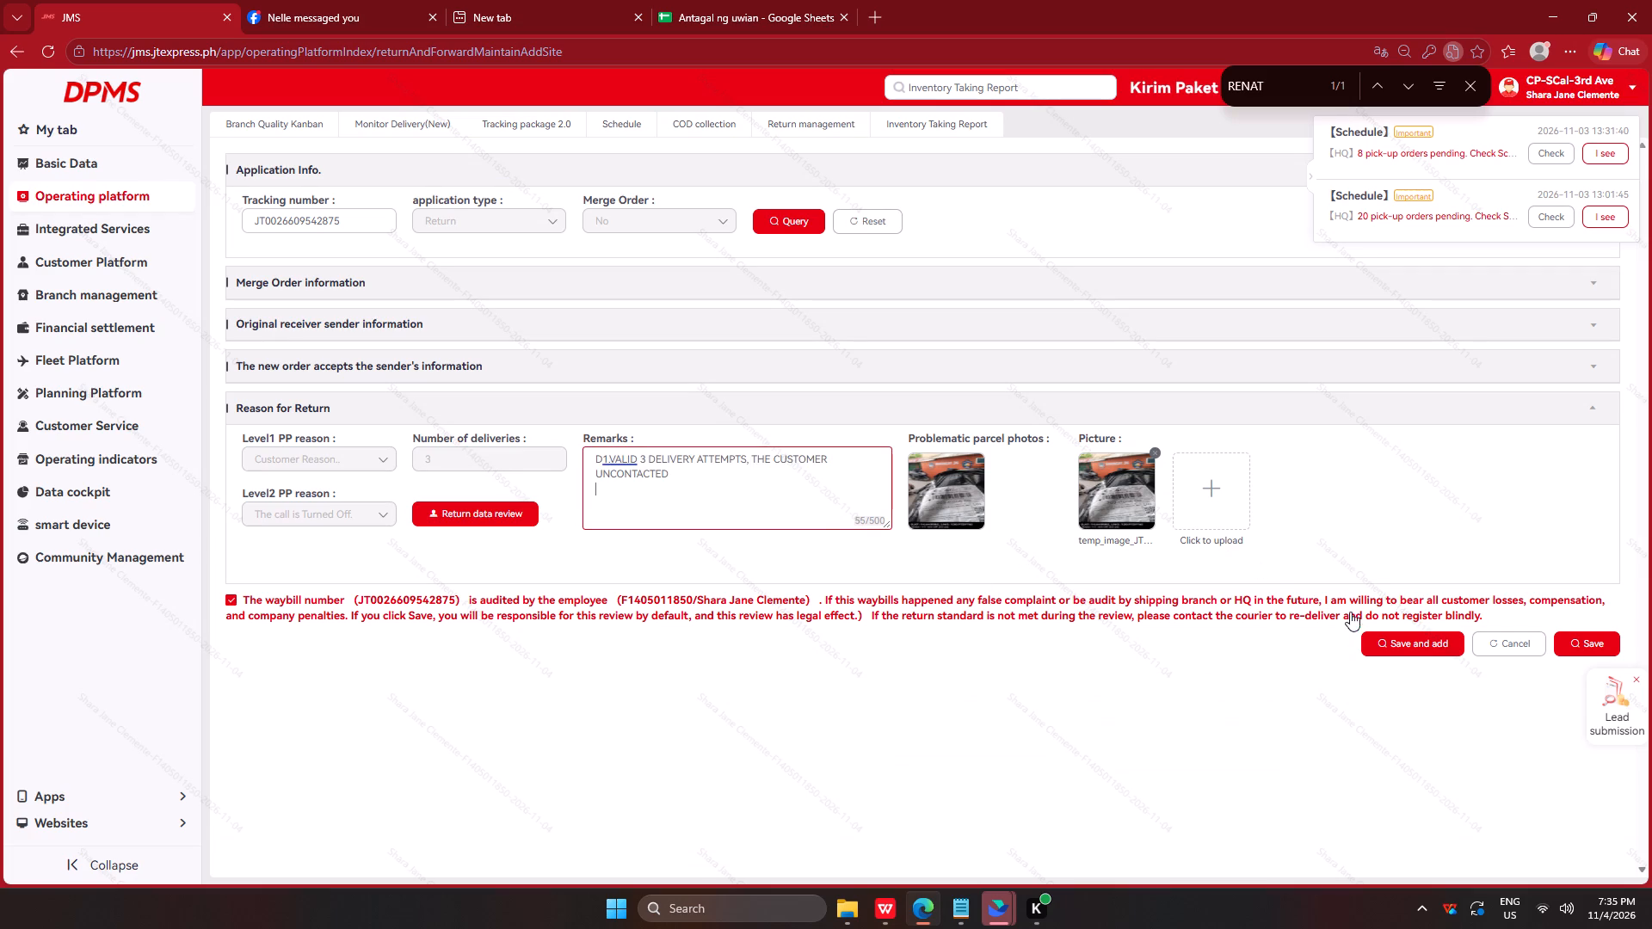
{"action": "left_click", "coordinate": [1390, 635]}
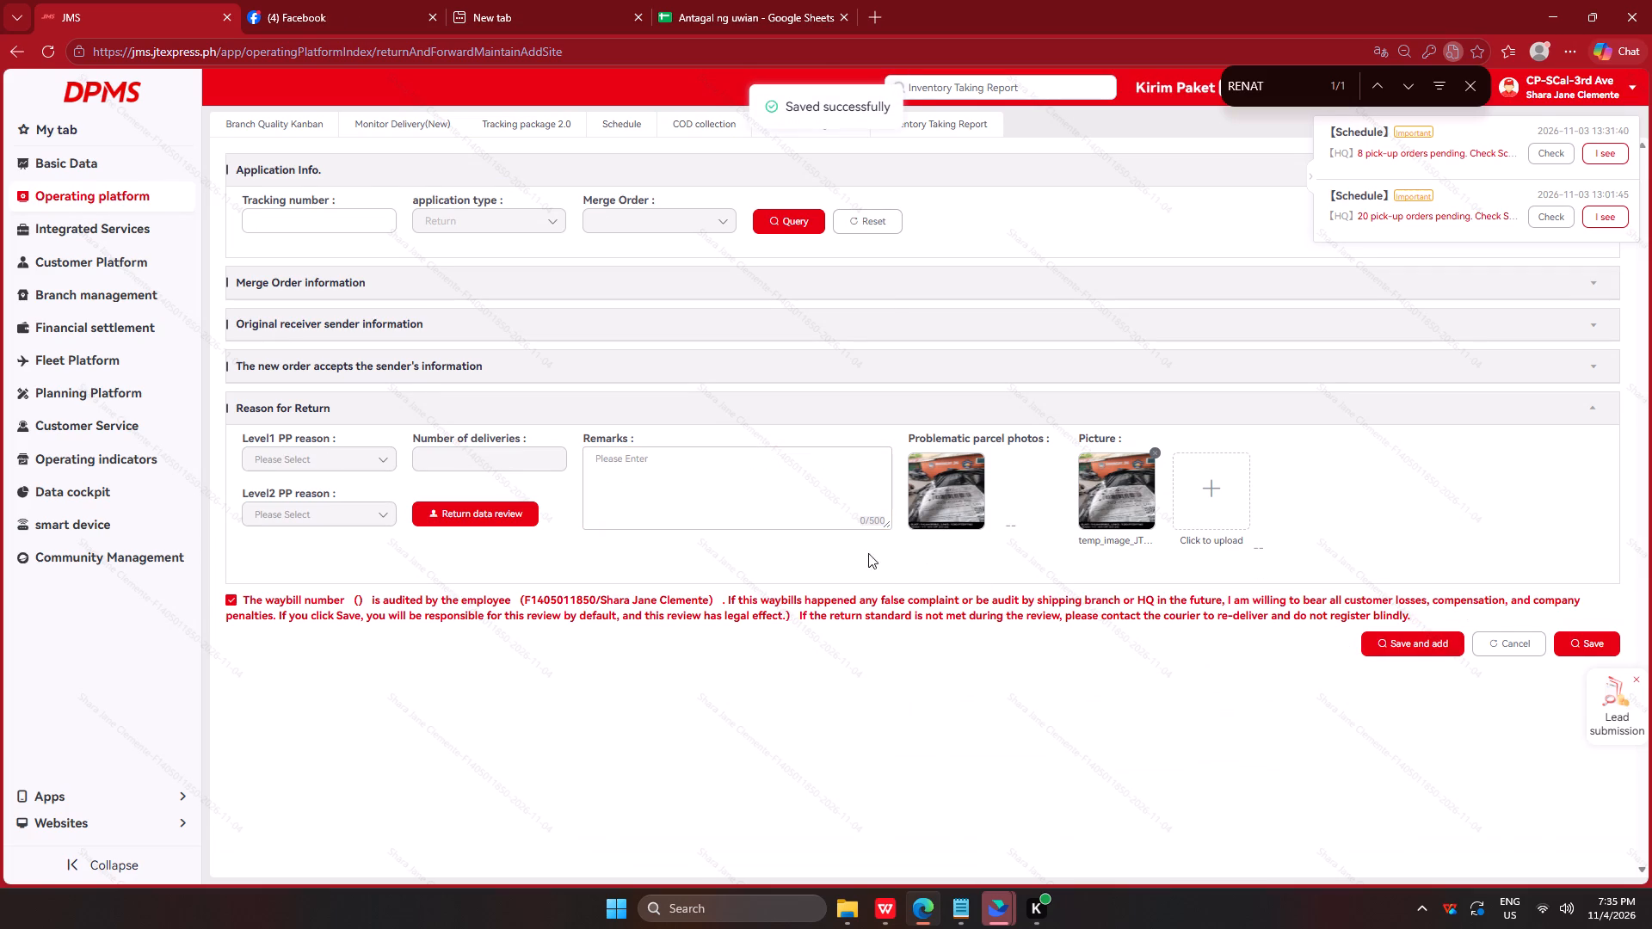
{"action": "key", "text": "alt+Tab"}
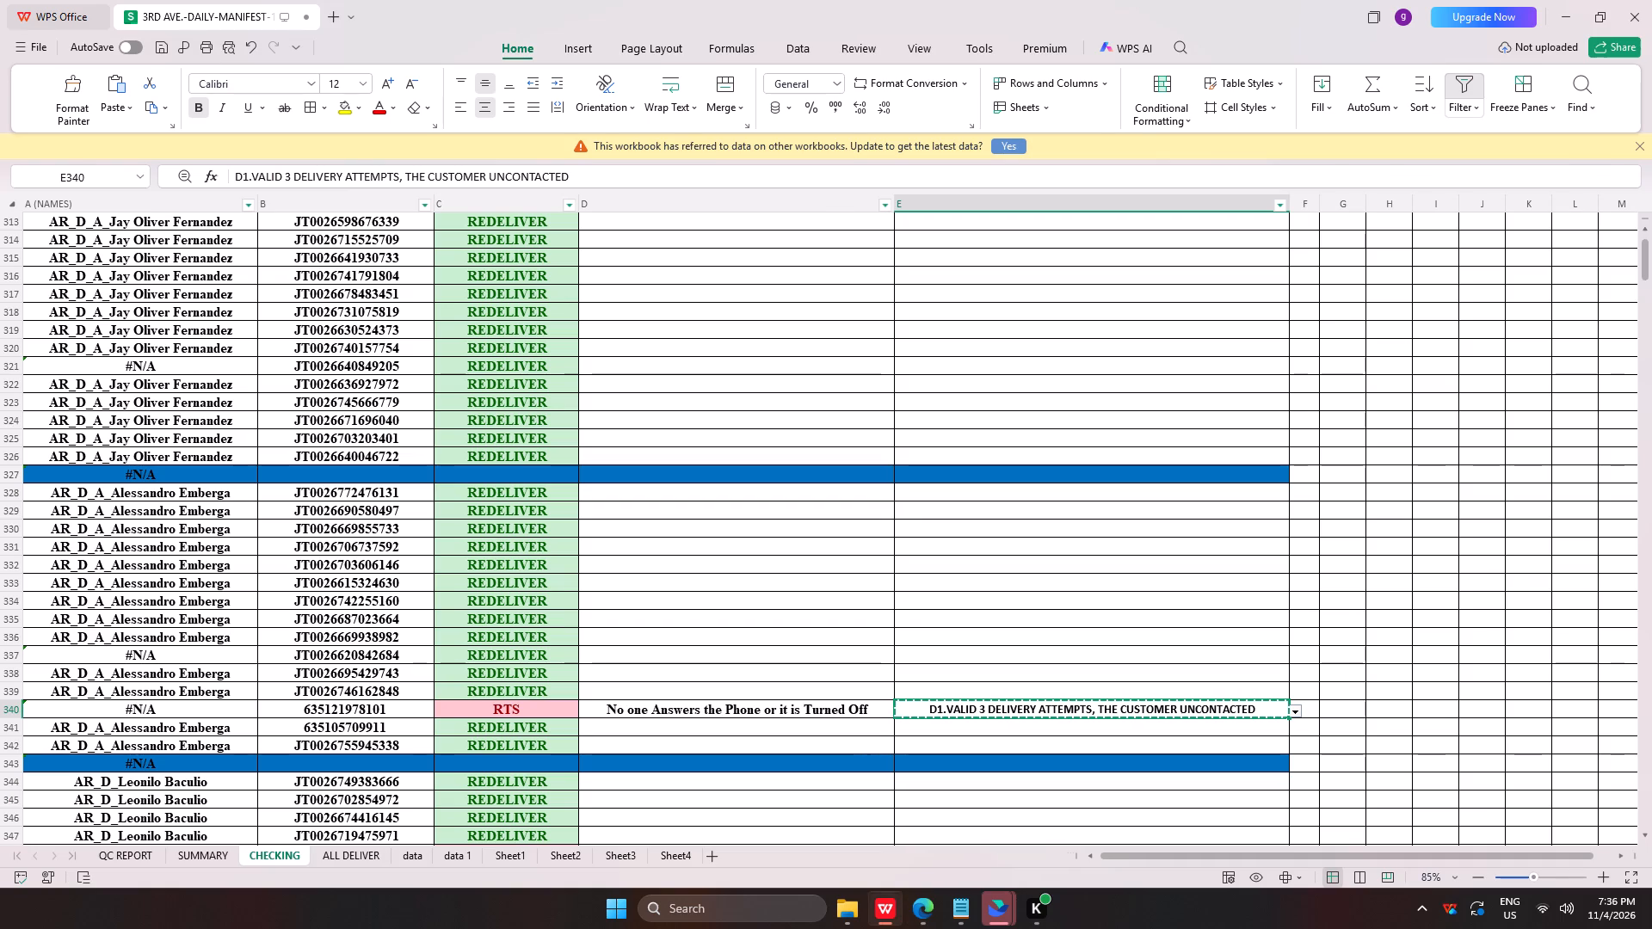
{"action": "key", "text": "alt+Tab"}
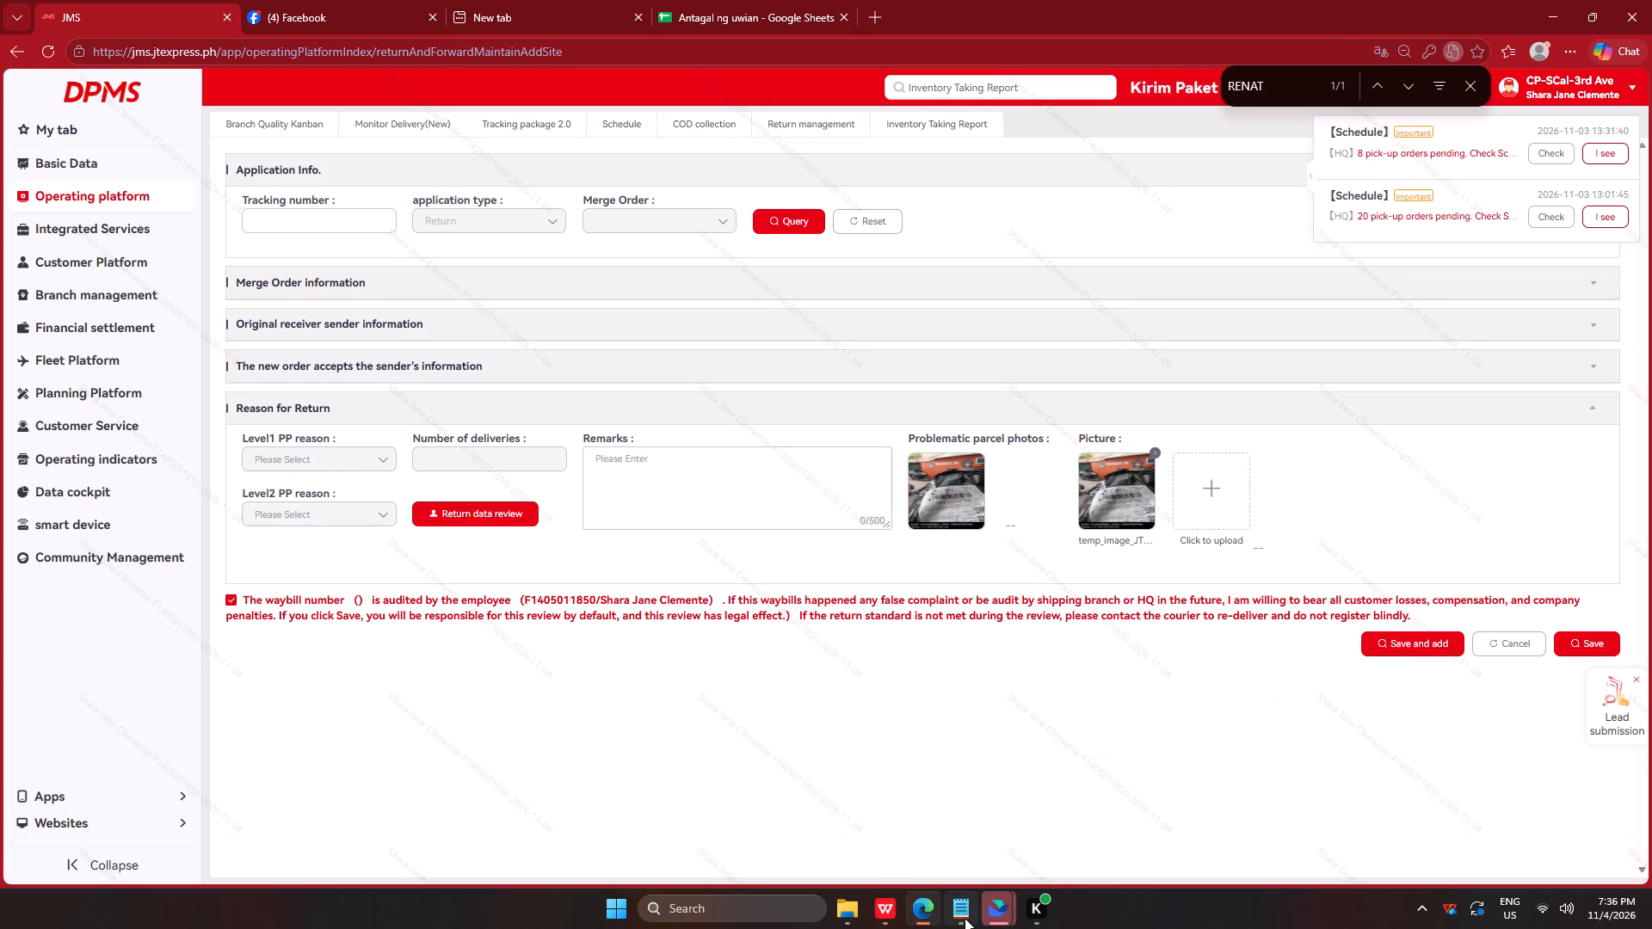
{"action": "left_click", "coordinate": [965, 918]}
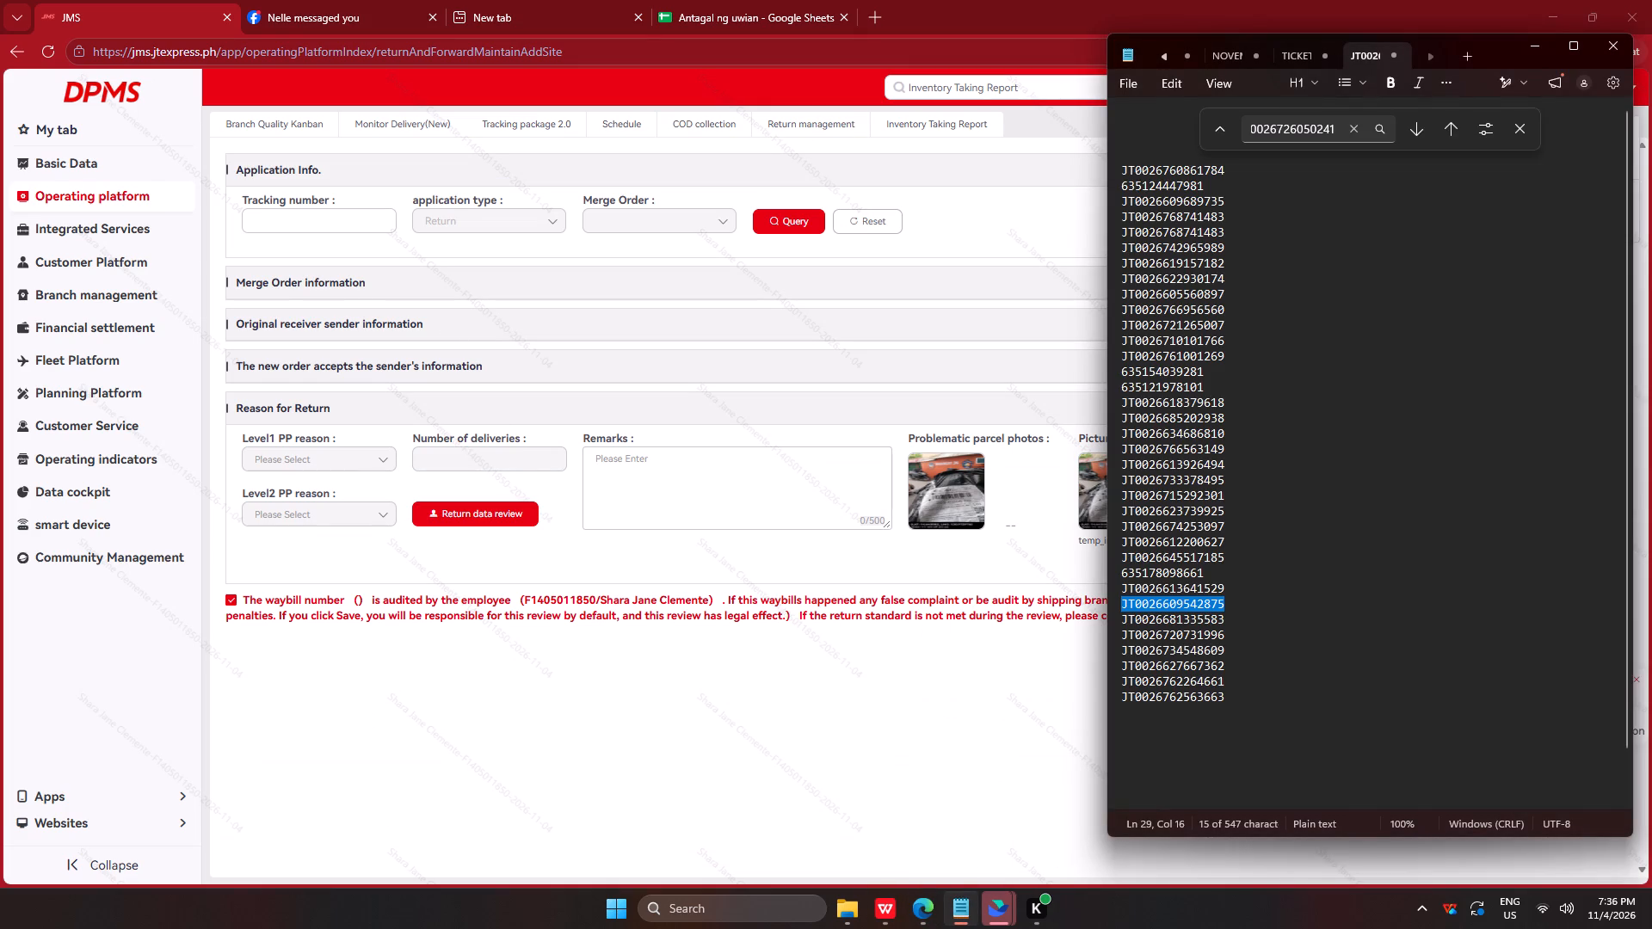
{"action": "double_click", "coordinate": [1168, 624]}
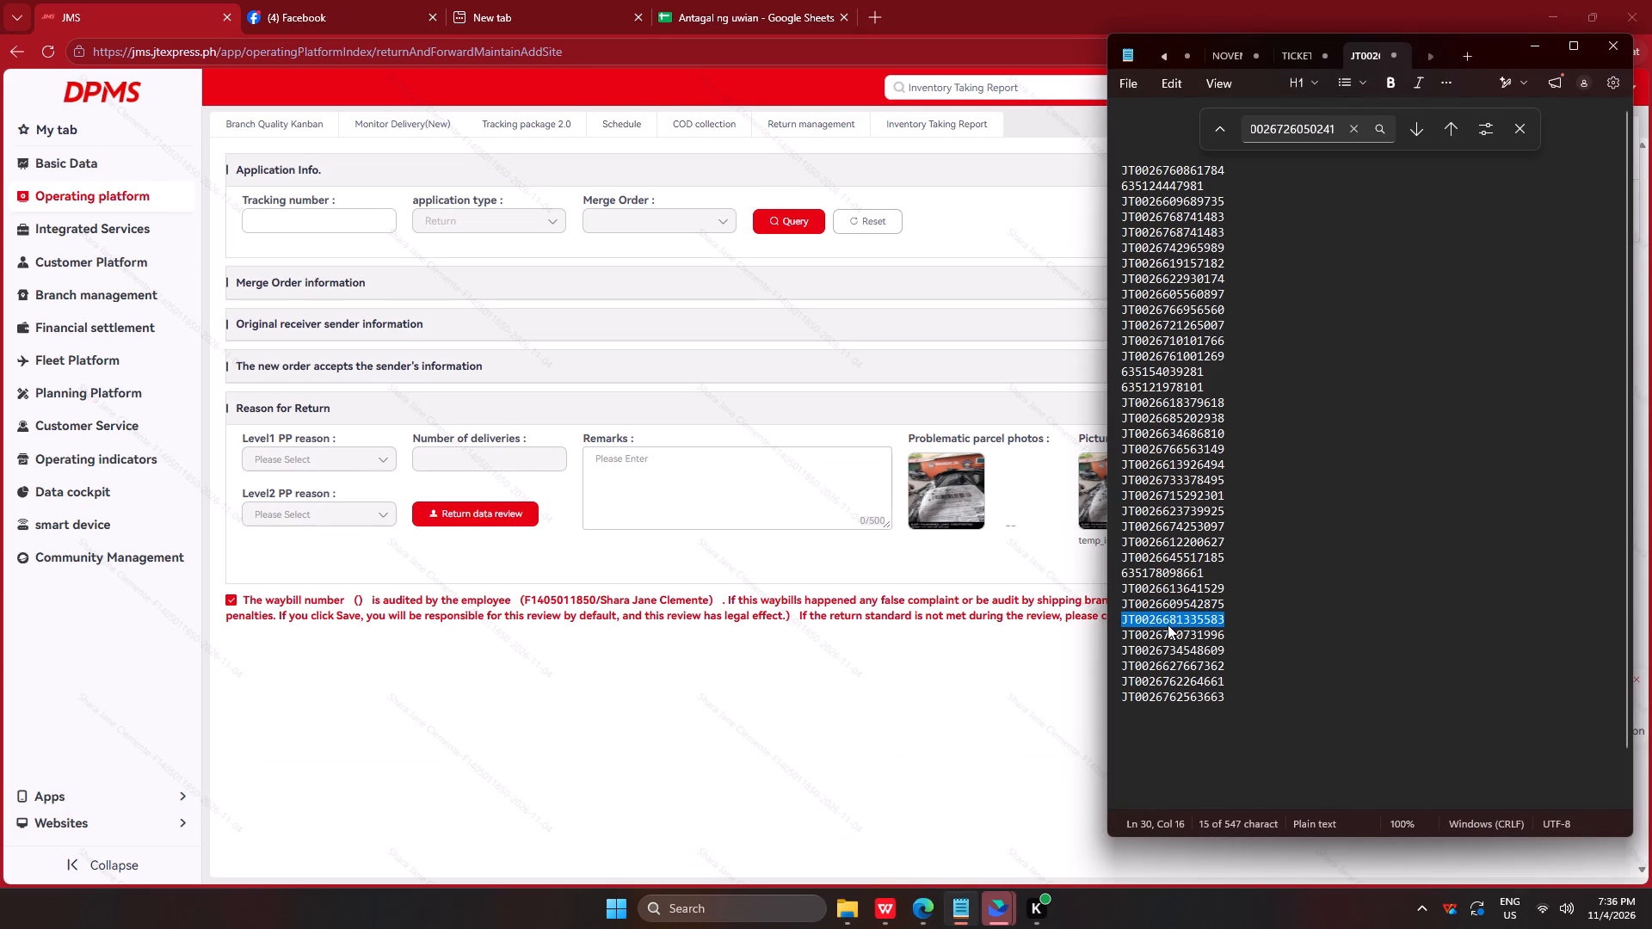
{"action": "key", "text": "ctrl+c"}
{"action": "left_click", "coordinate": [308, 216]}
{"action": "key", "text": "ctrl+v"}
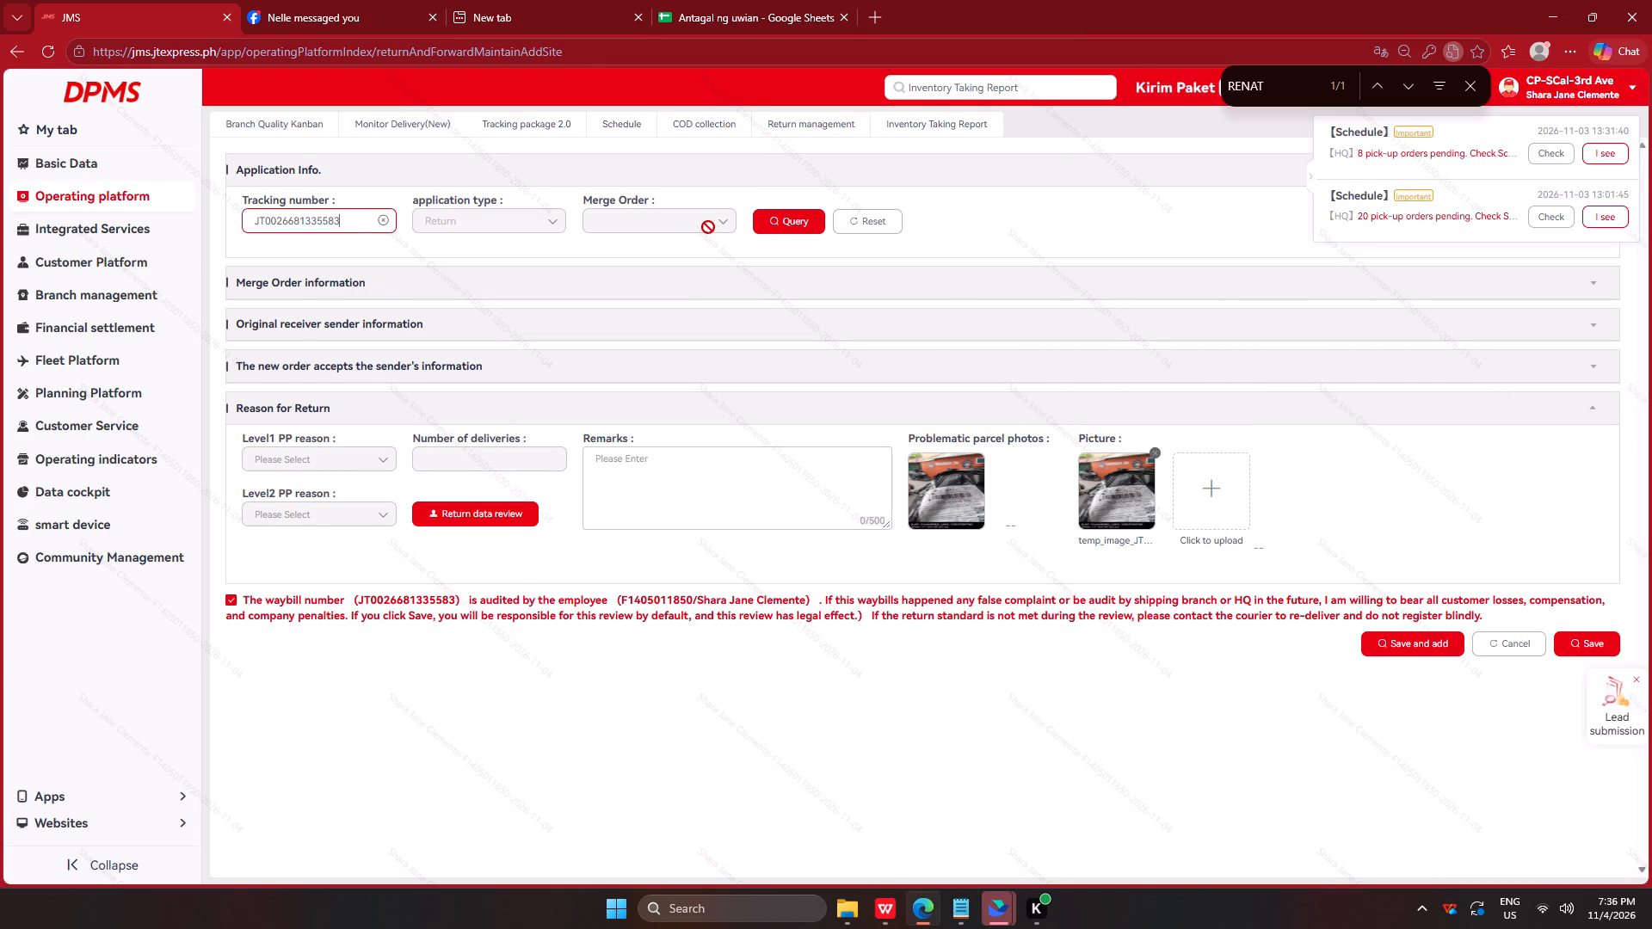
{"action": "left_click", "coordinate": [765, 221]}
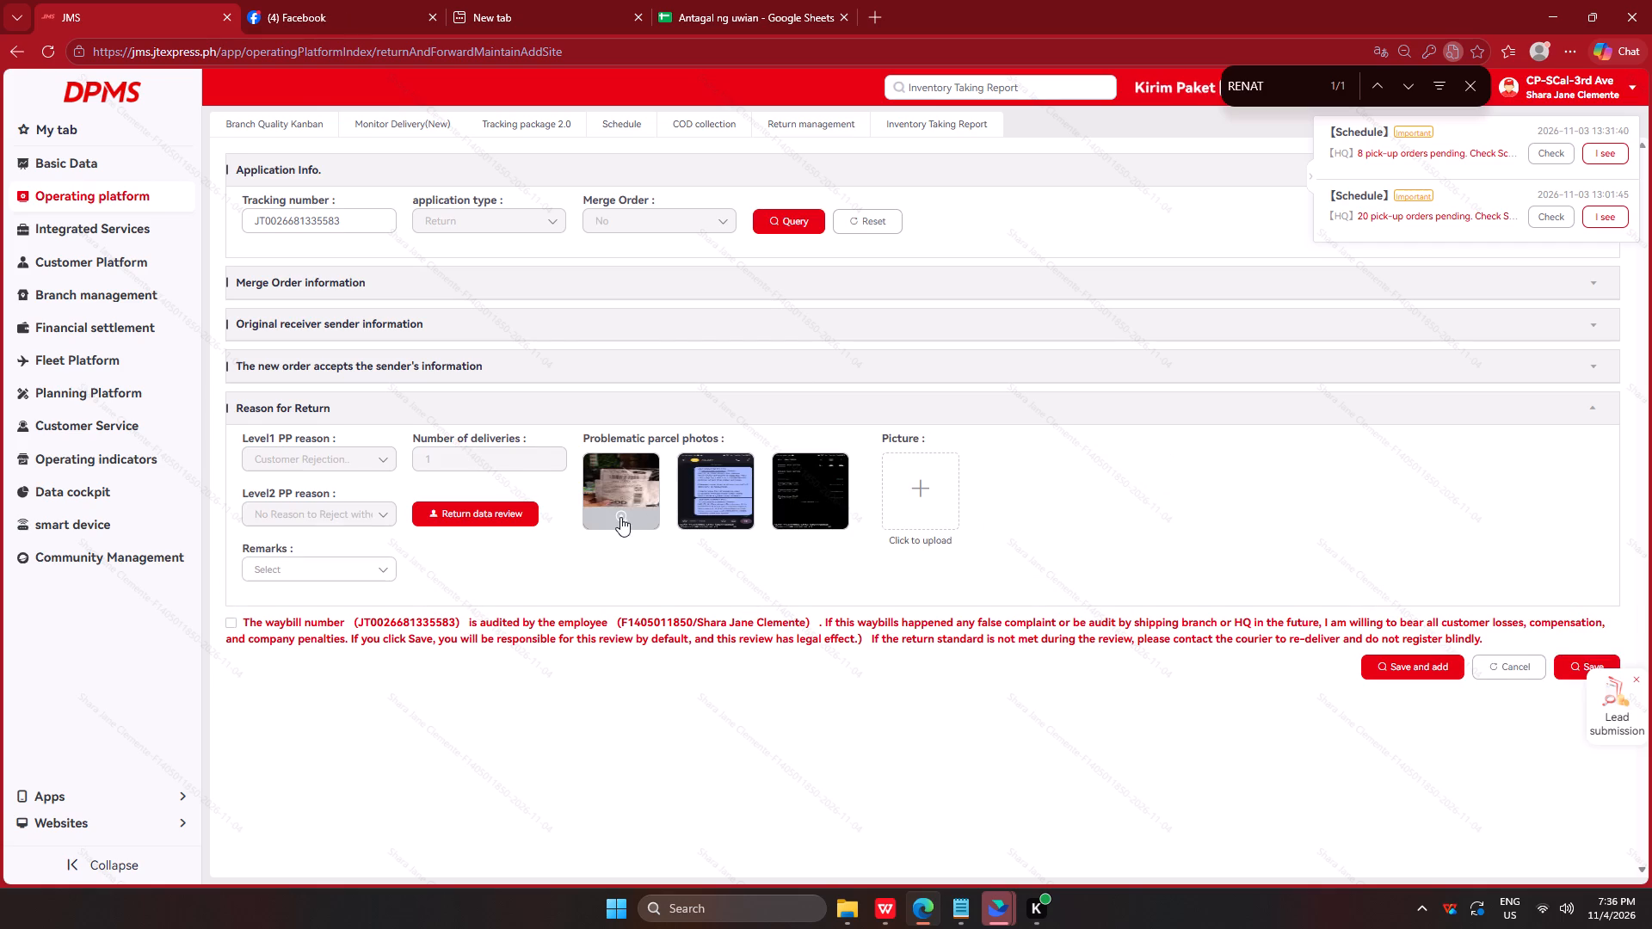
{"action": "left_click", "coordinate": [620, 516]}
{"action": "right_click", "coordinate": [654, 404]}
{"action": "left_click", "coordinate": [737, 458]}
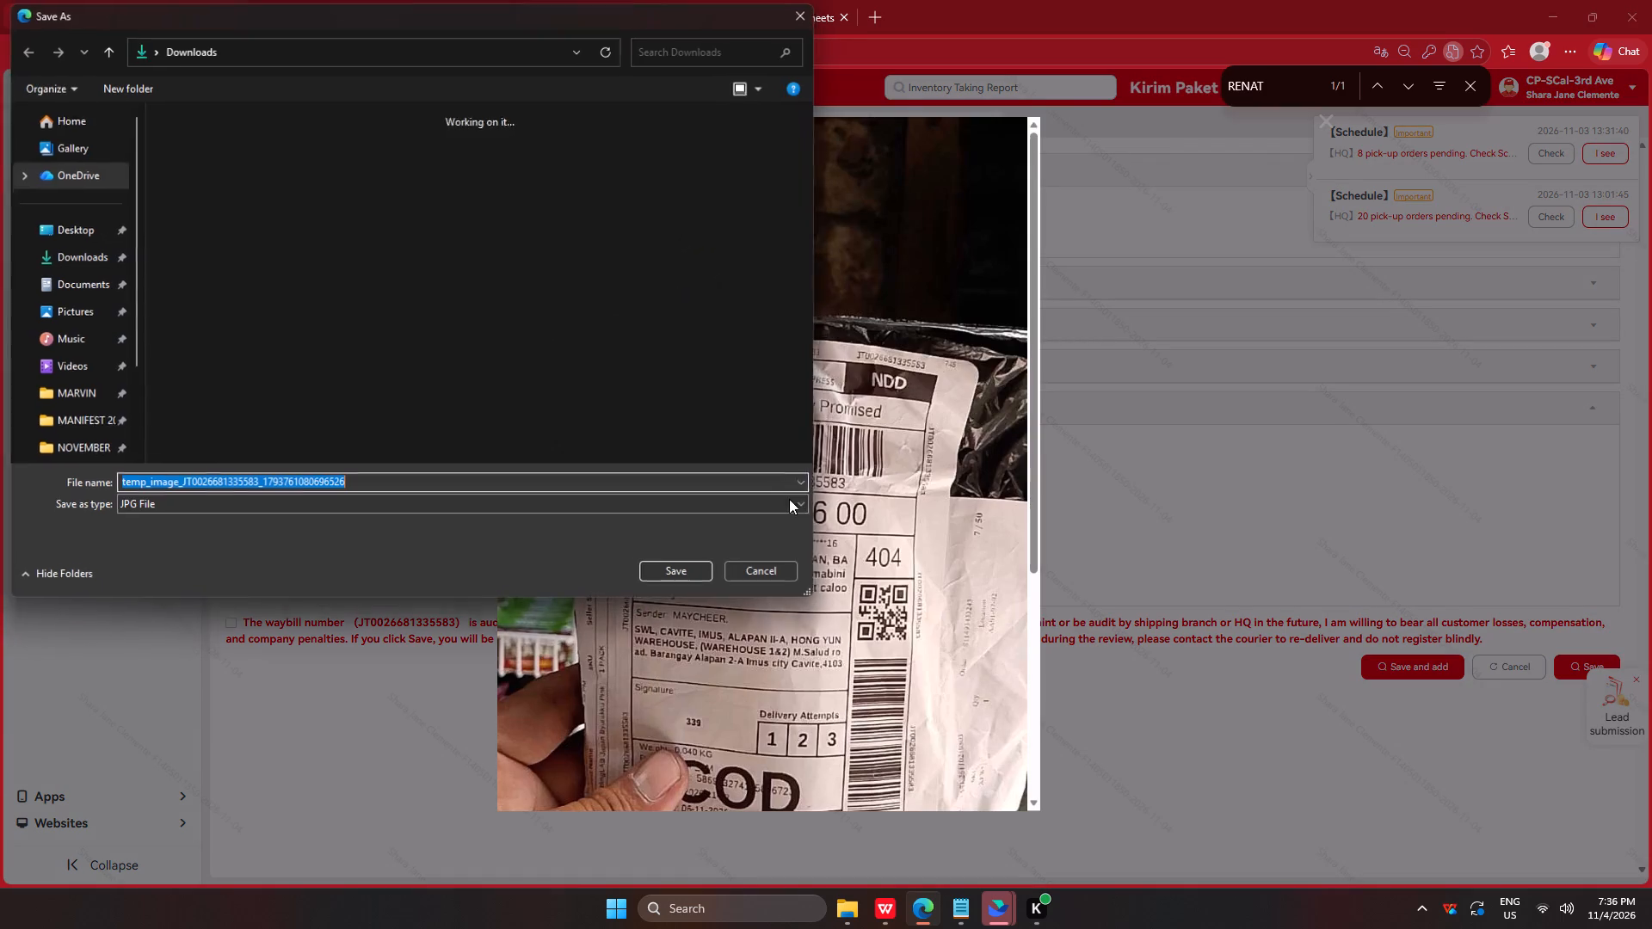
{"action": "left_click", "coordinate": [663, 575]}
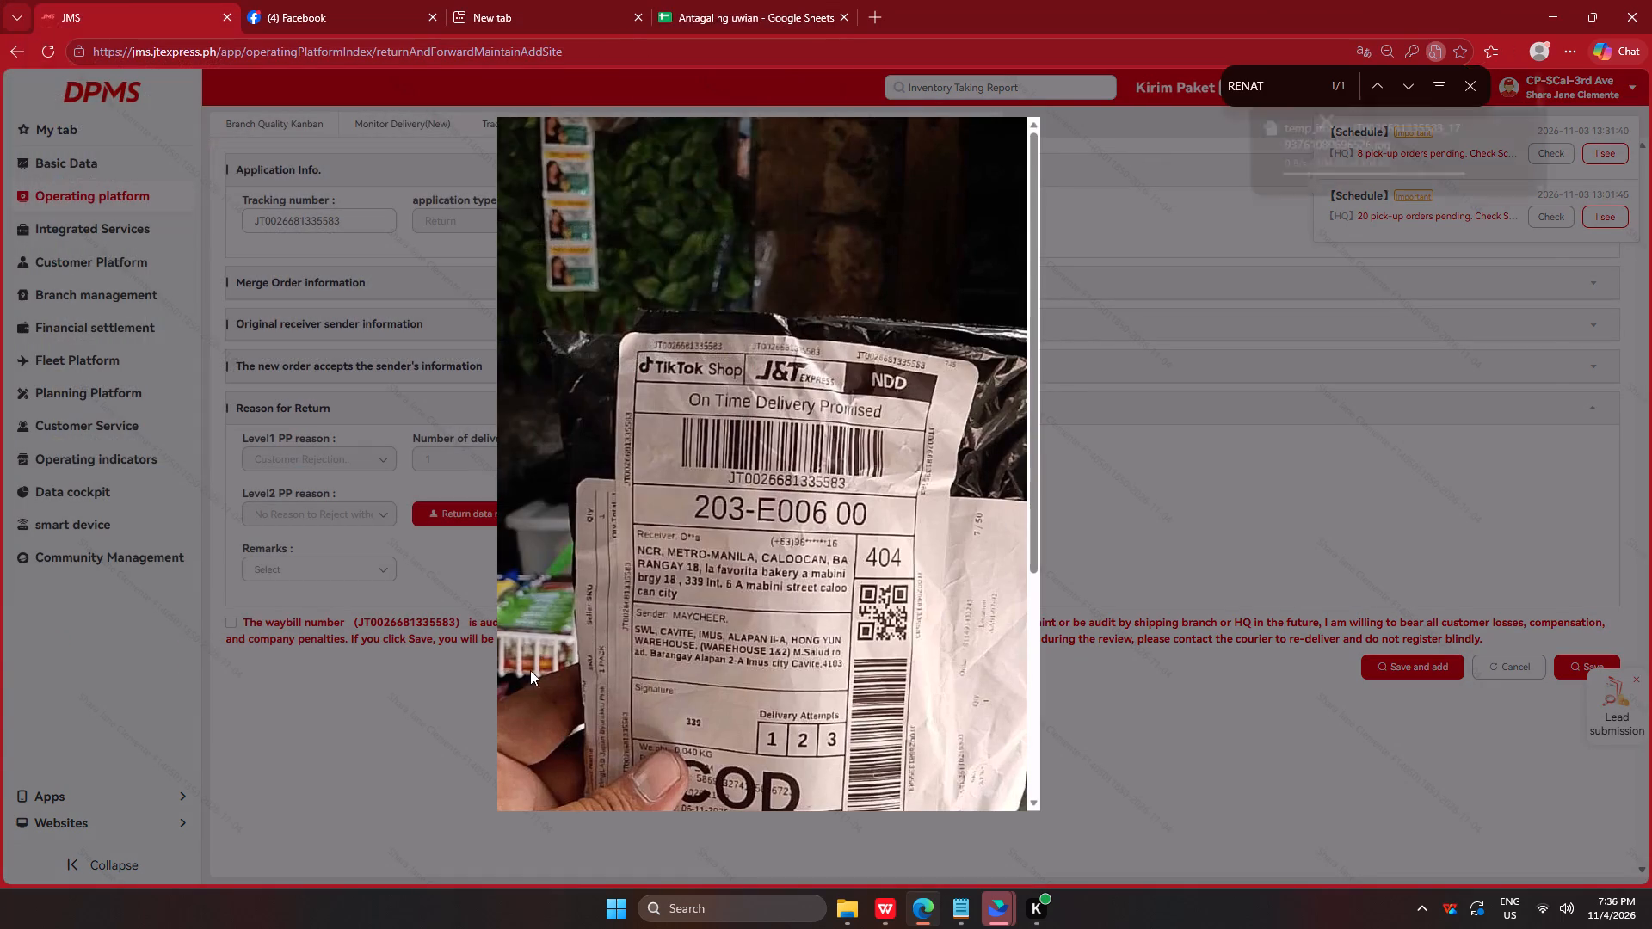
{"action": "left_click", "coordinate": [486, 676]}
{"action": "left_click", "coordinate": [921, 491]}
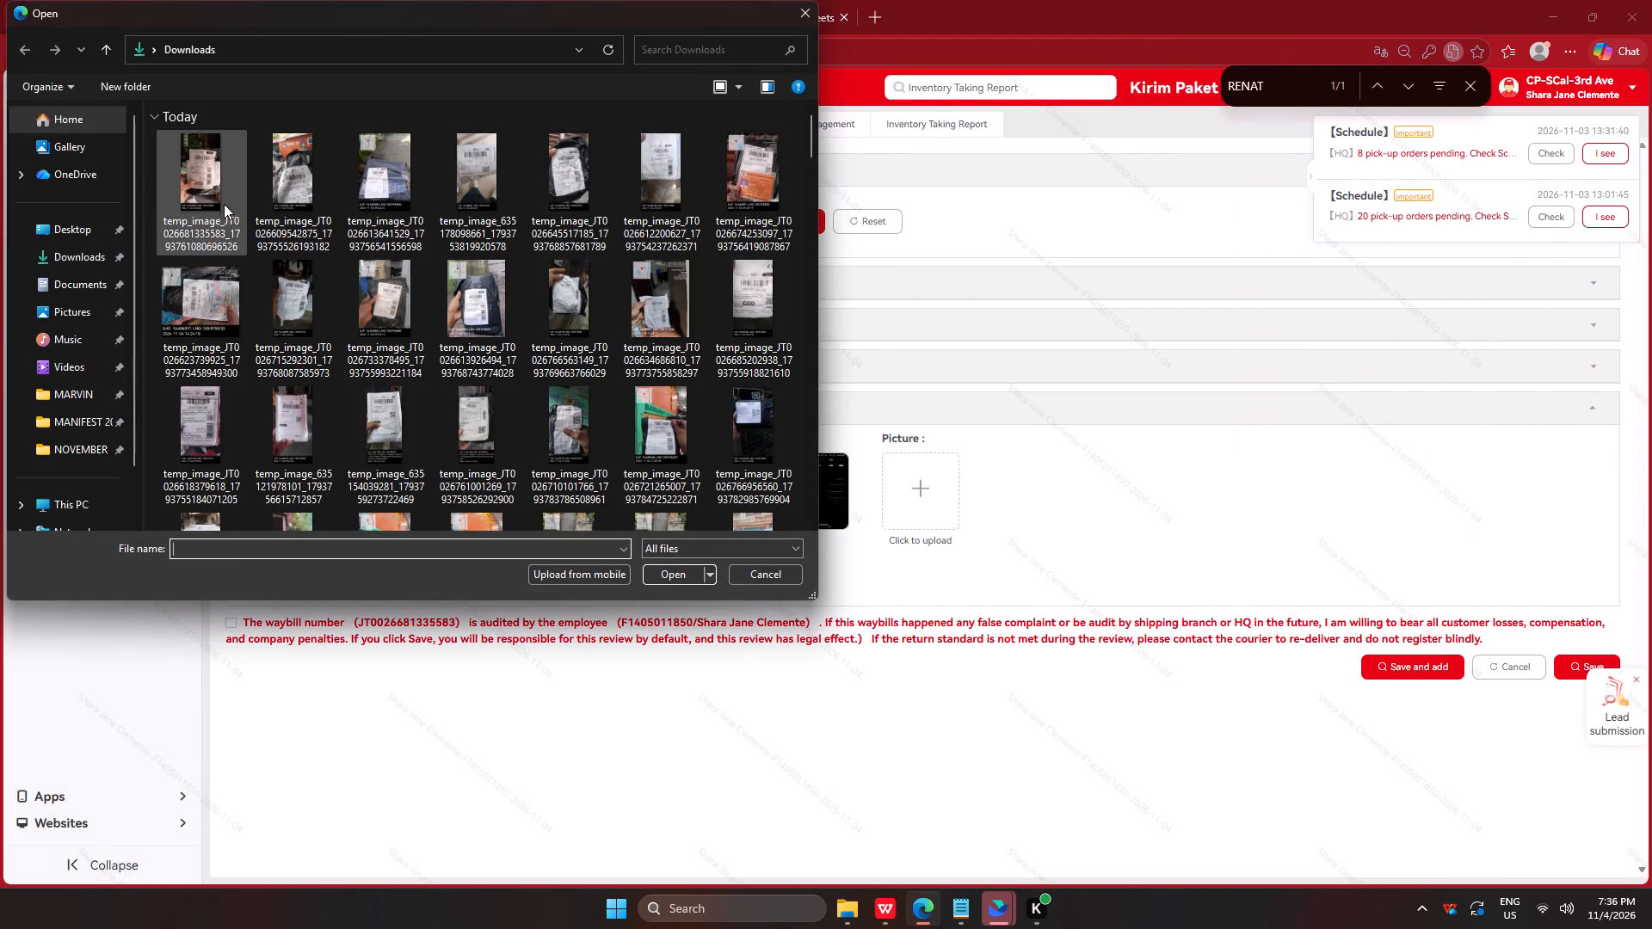
{"action": "double_click", "coordinate": [212, 197]}
{"action": "left_click", "coordinate": [333, 569]}
{"action": "left_click", "coordinate": [390, 612]}
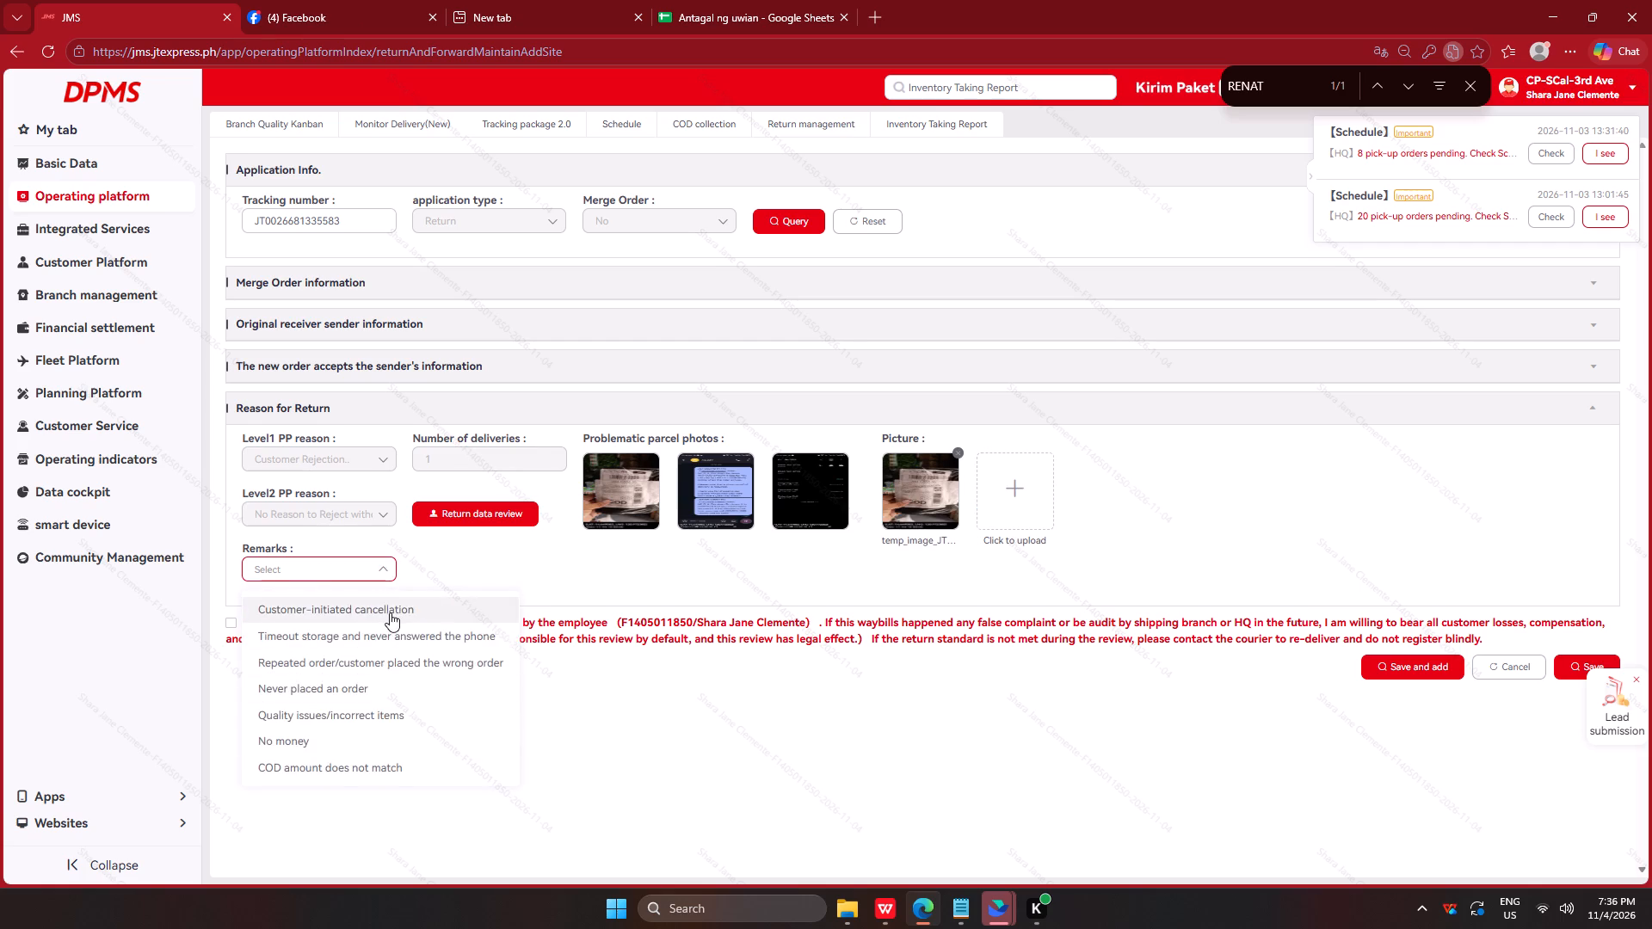
{"action": "left_click", "coordinate": [231, 623]}
{"action": "left_click", "coordinate": [1398, 664]}
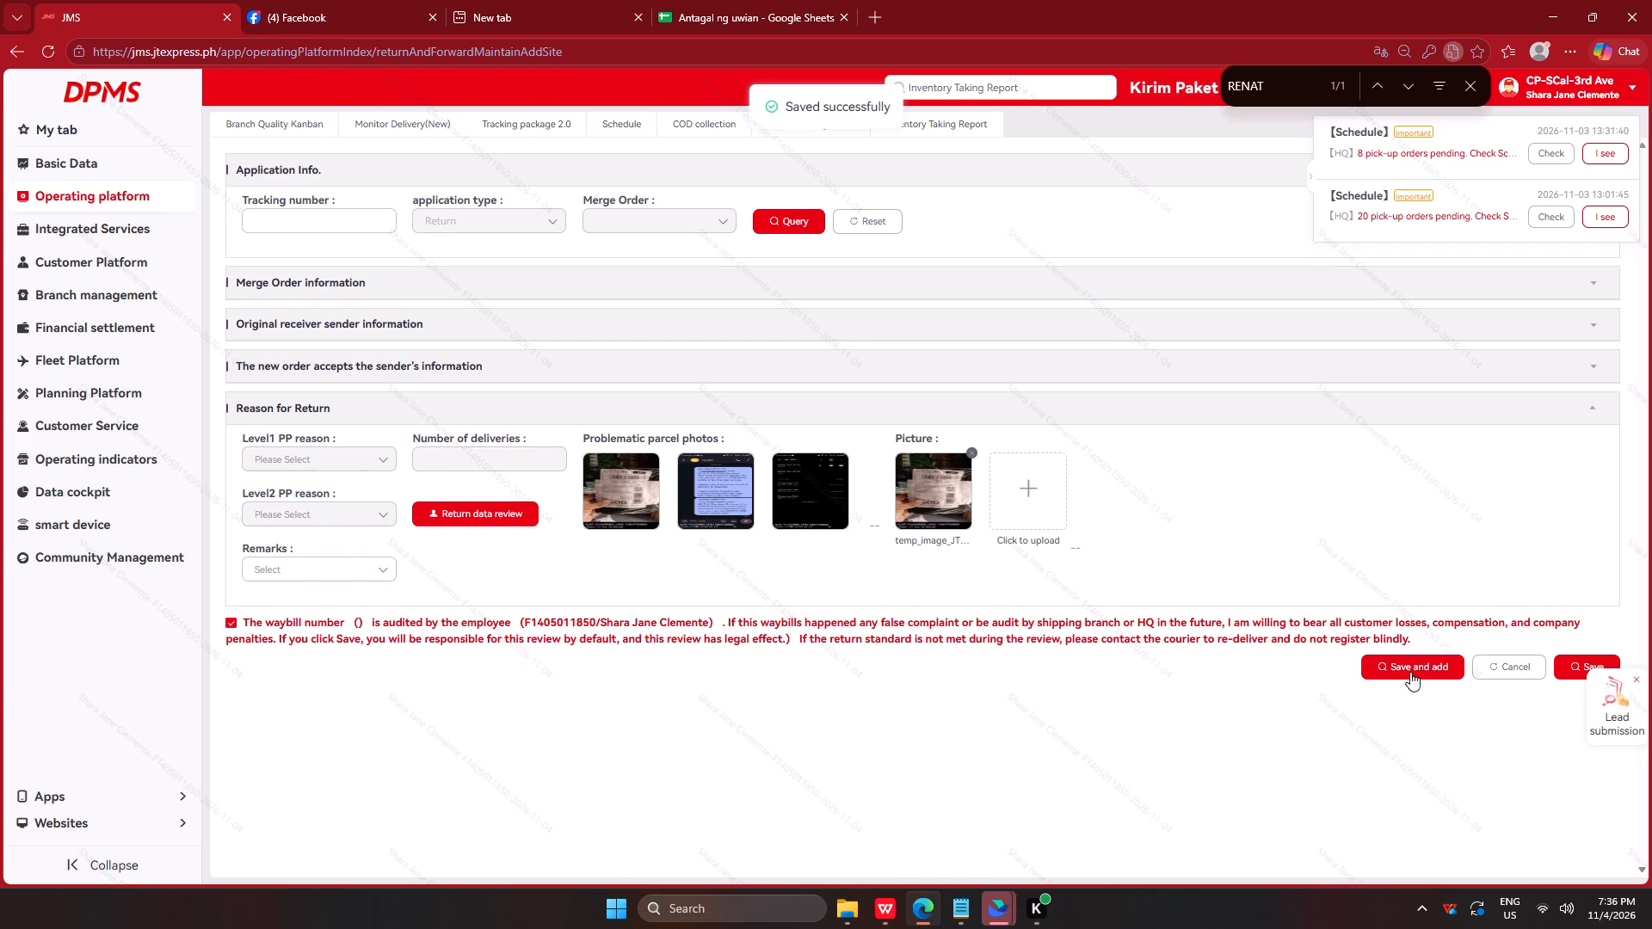
{"action": "key", "text": "alt+Tab"}
{"action": "double_click", "coordinate": [1180, 637]}
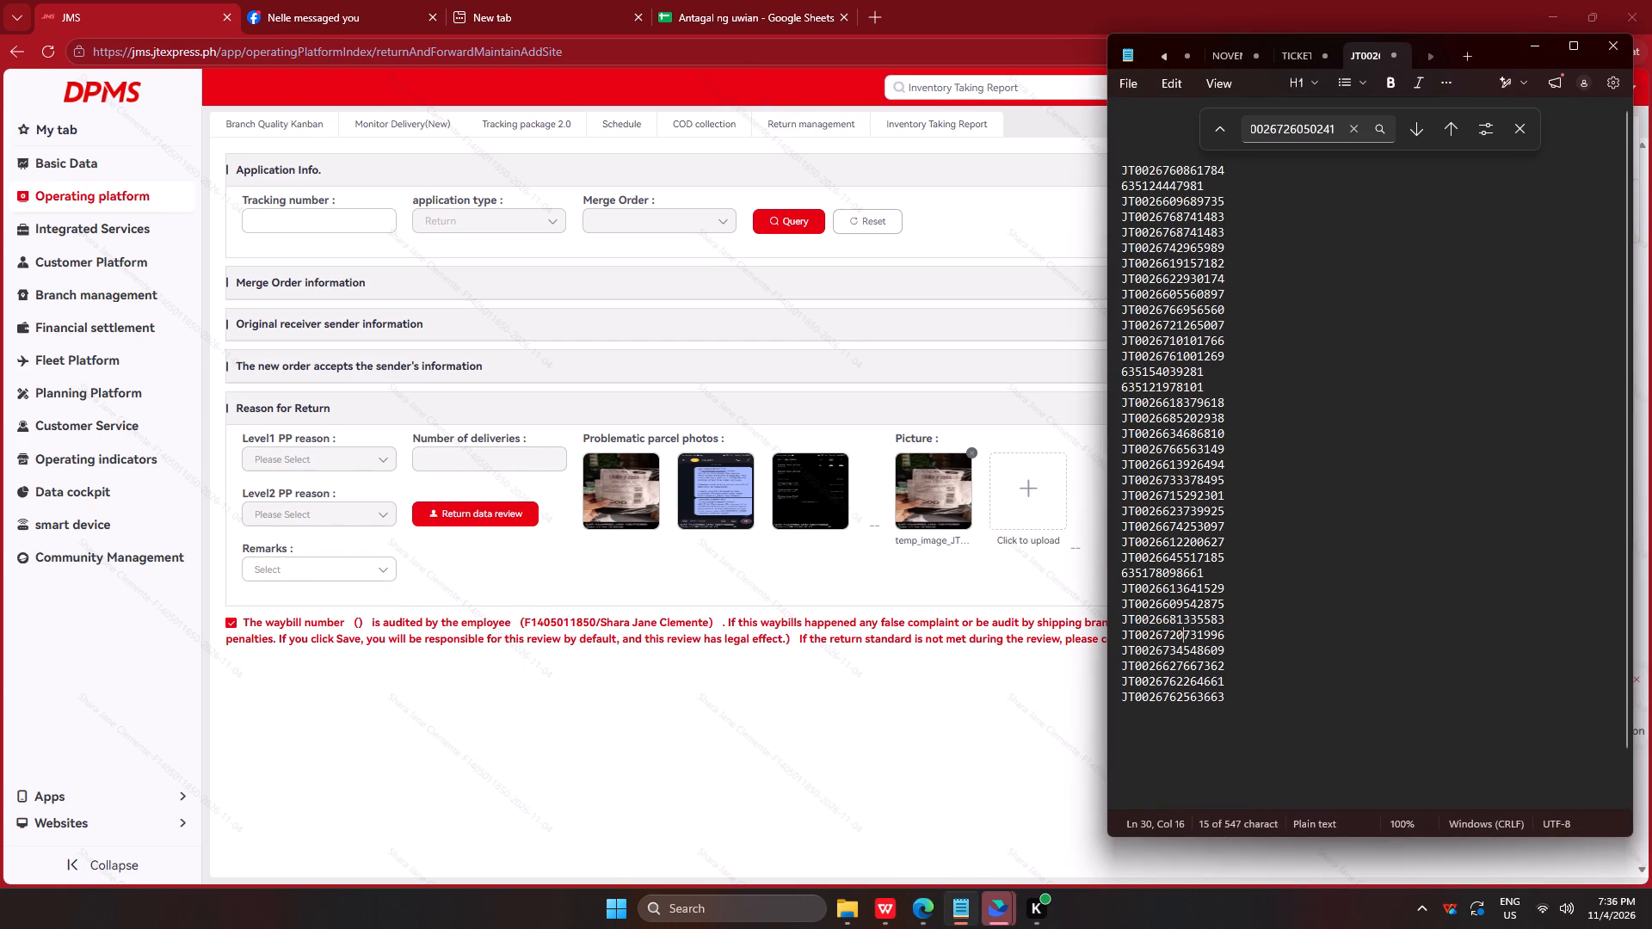
{"action": "key", "text": "ctrl+c"}
{"action": "left_click", "coordinate": [330, 225]}
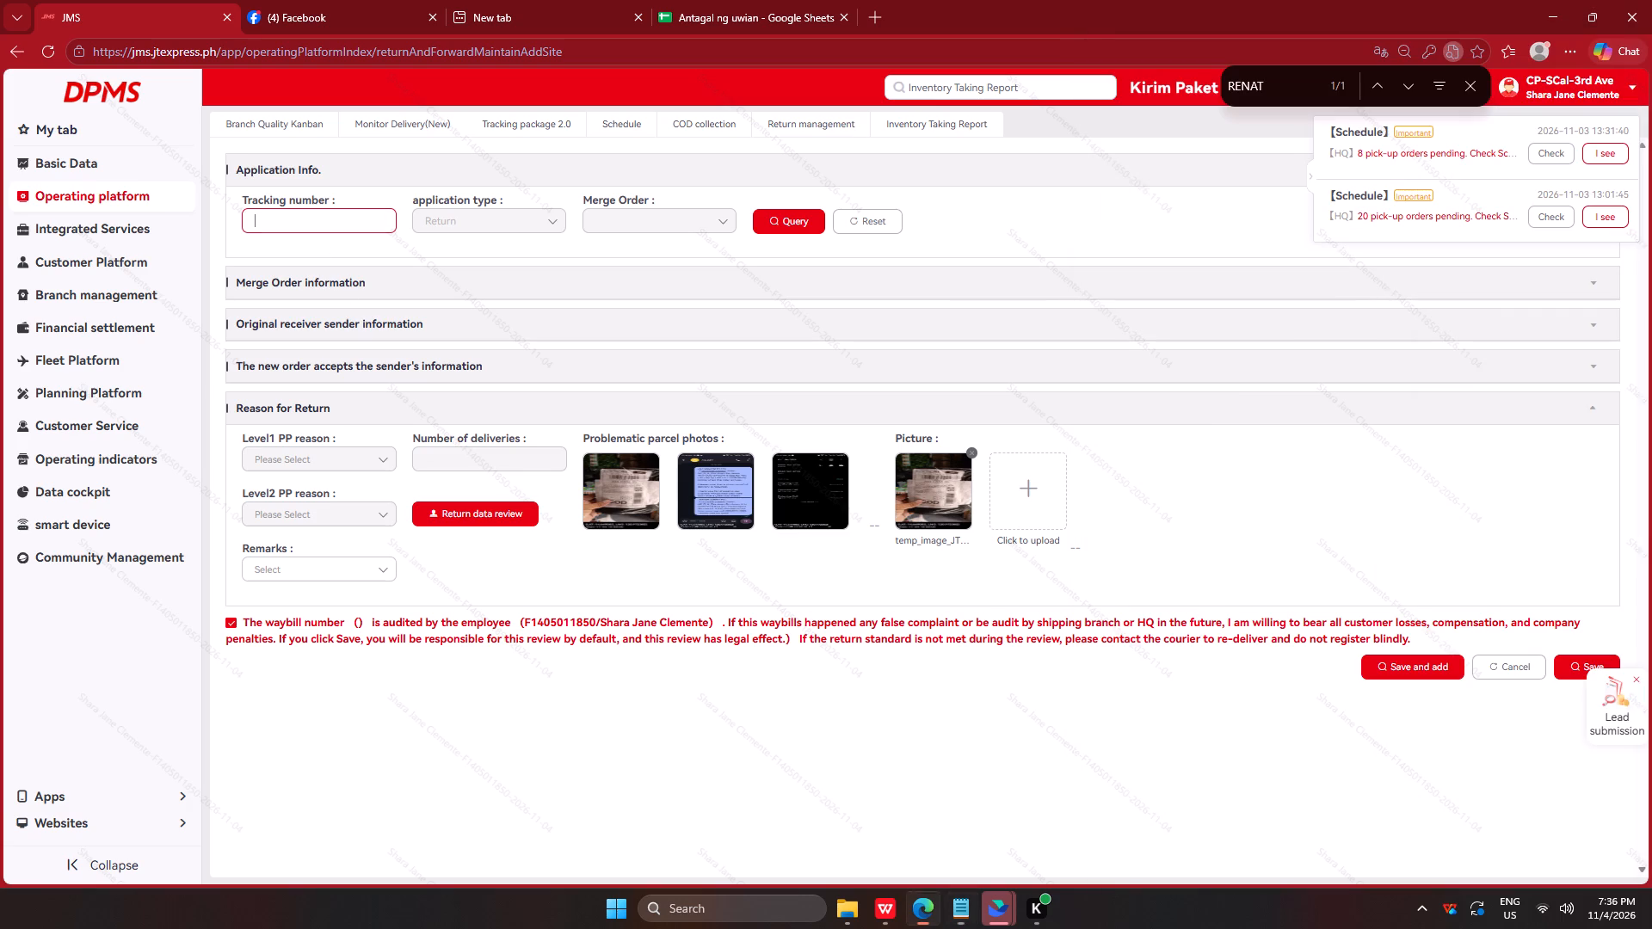
{"action": "key", "text": "ctrl+v"}
{"action": "left_click", "coordinate": [785, 212]}
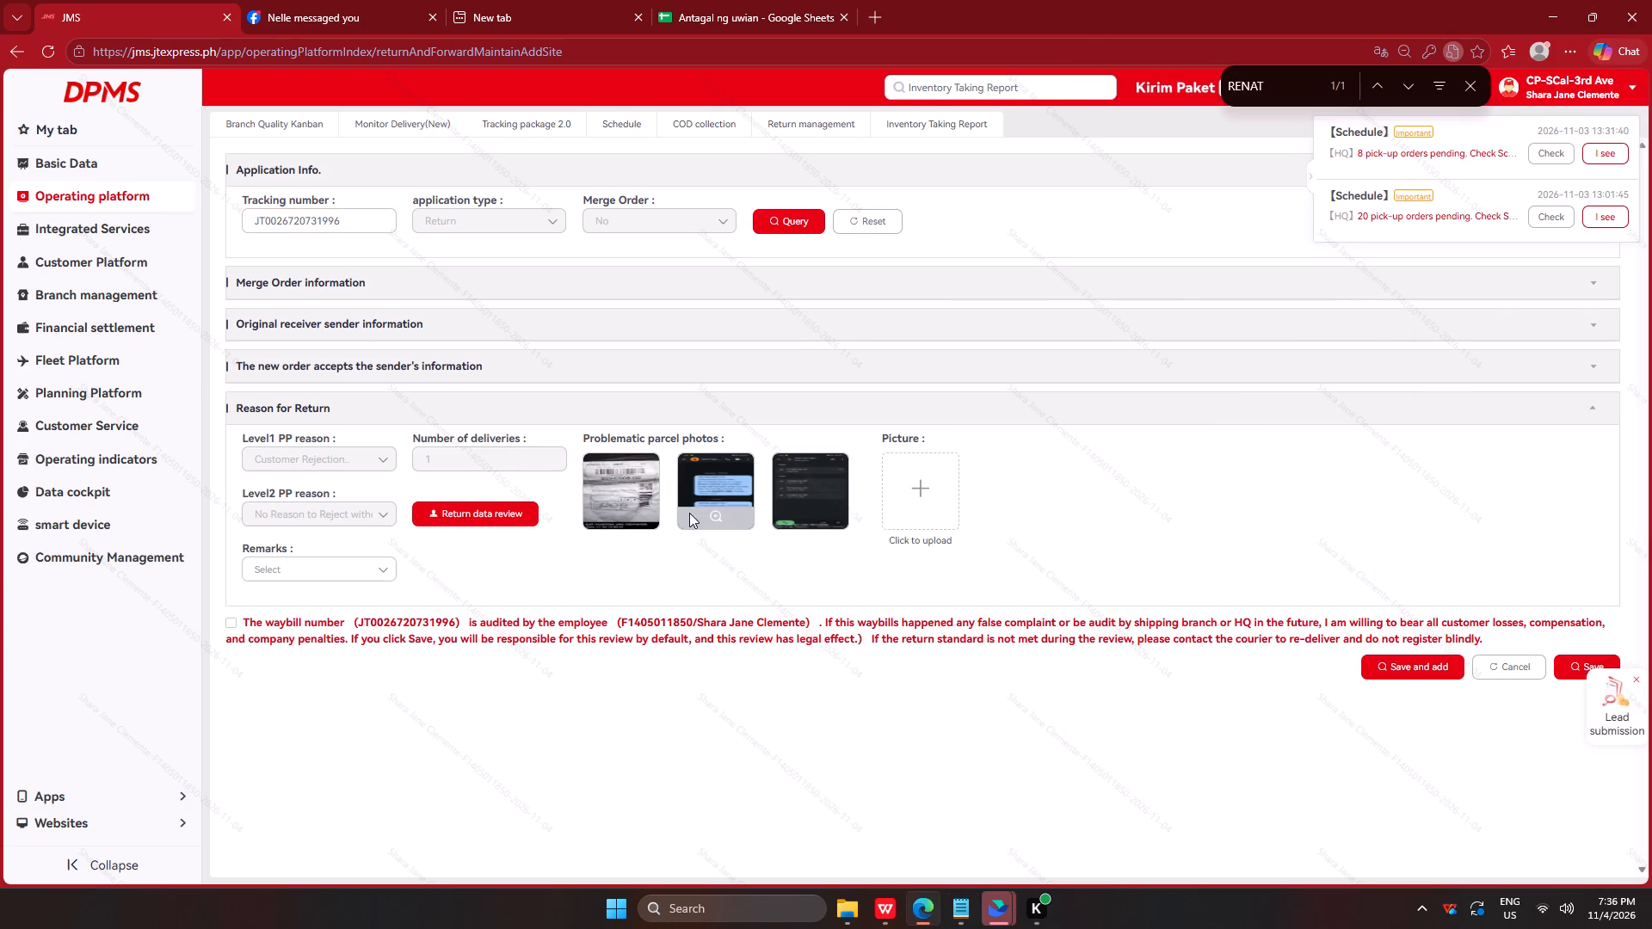
{"action": "left_click", "coordinate": [612, 514]}
{"action": "left_click", "coordinate": [620, 513]}
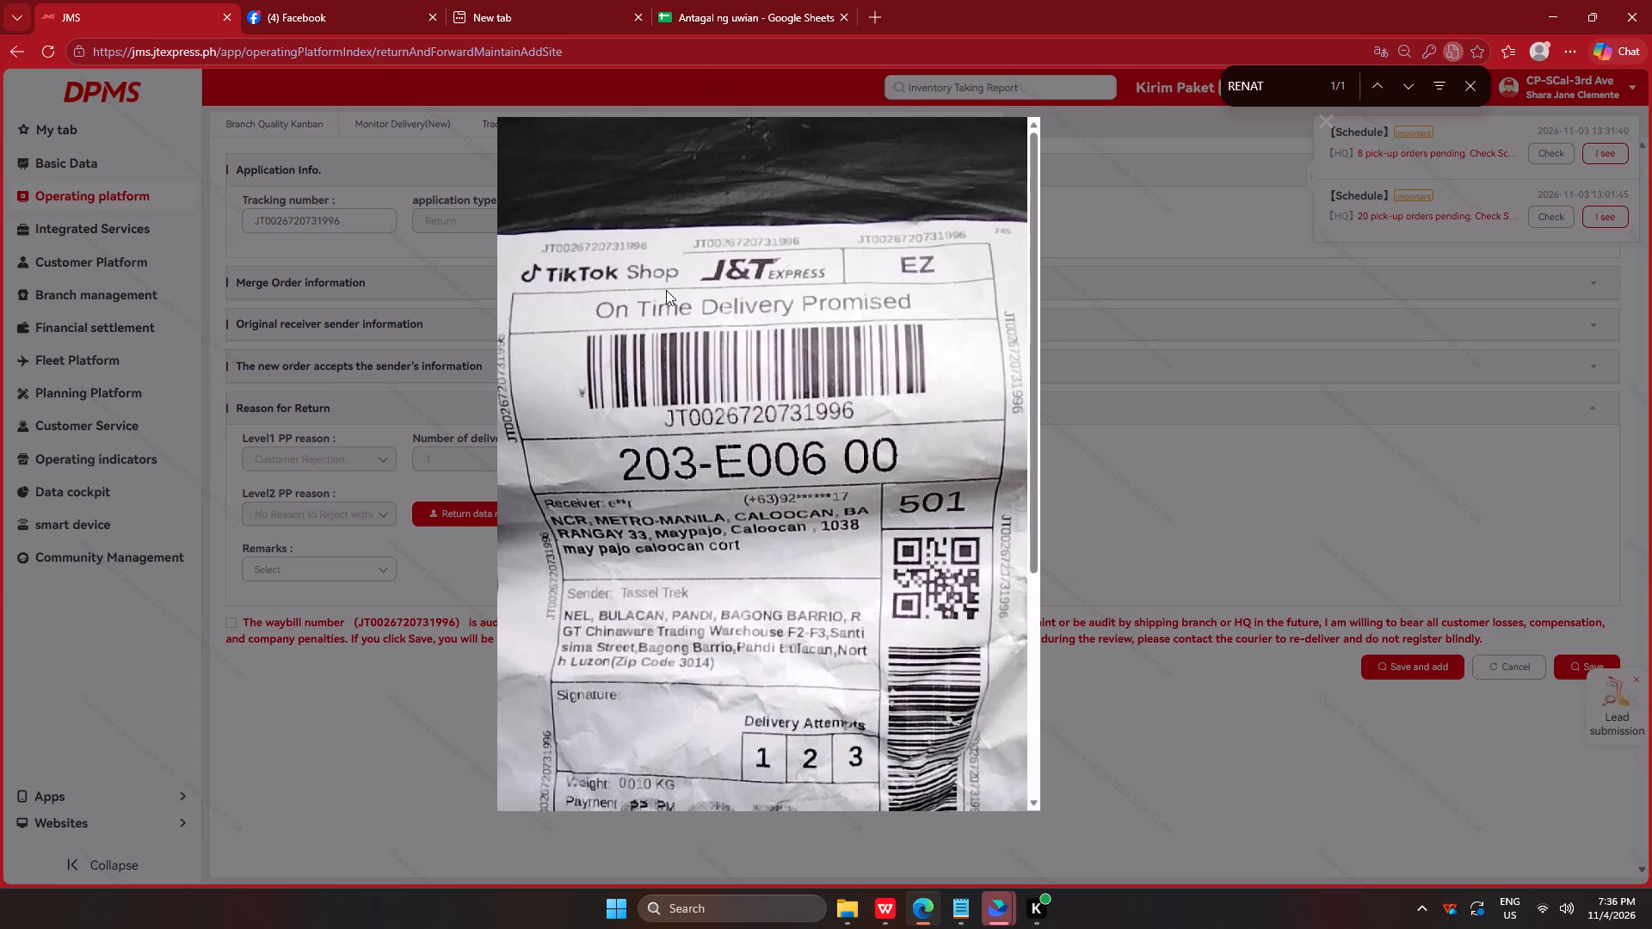
{"action": "right_click", "coordinate": [666, 290]}
{"action": "left_click", "coordinate": [821, 351]}
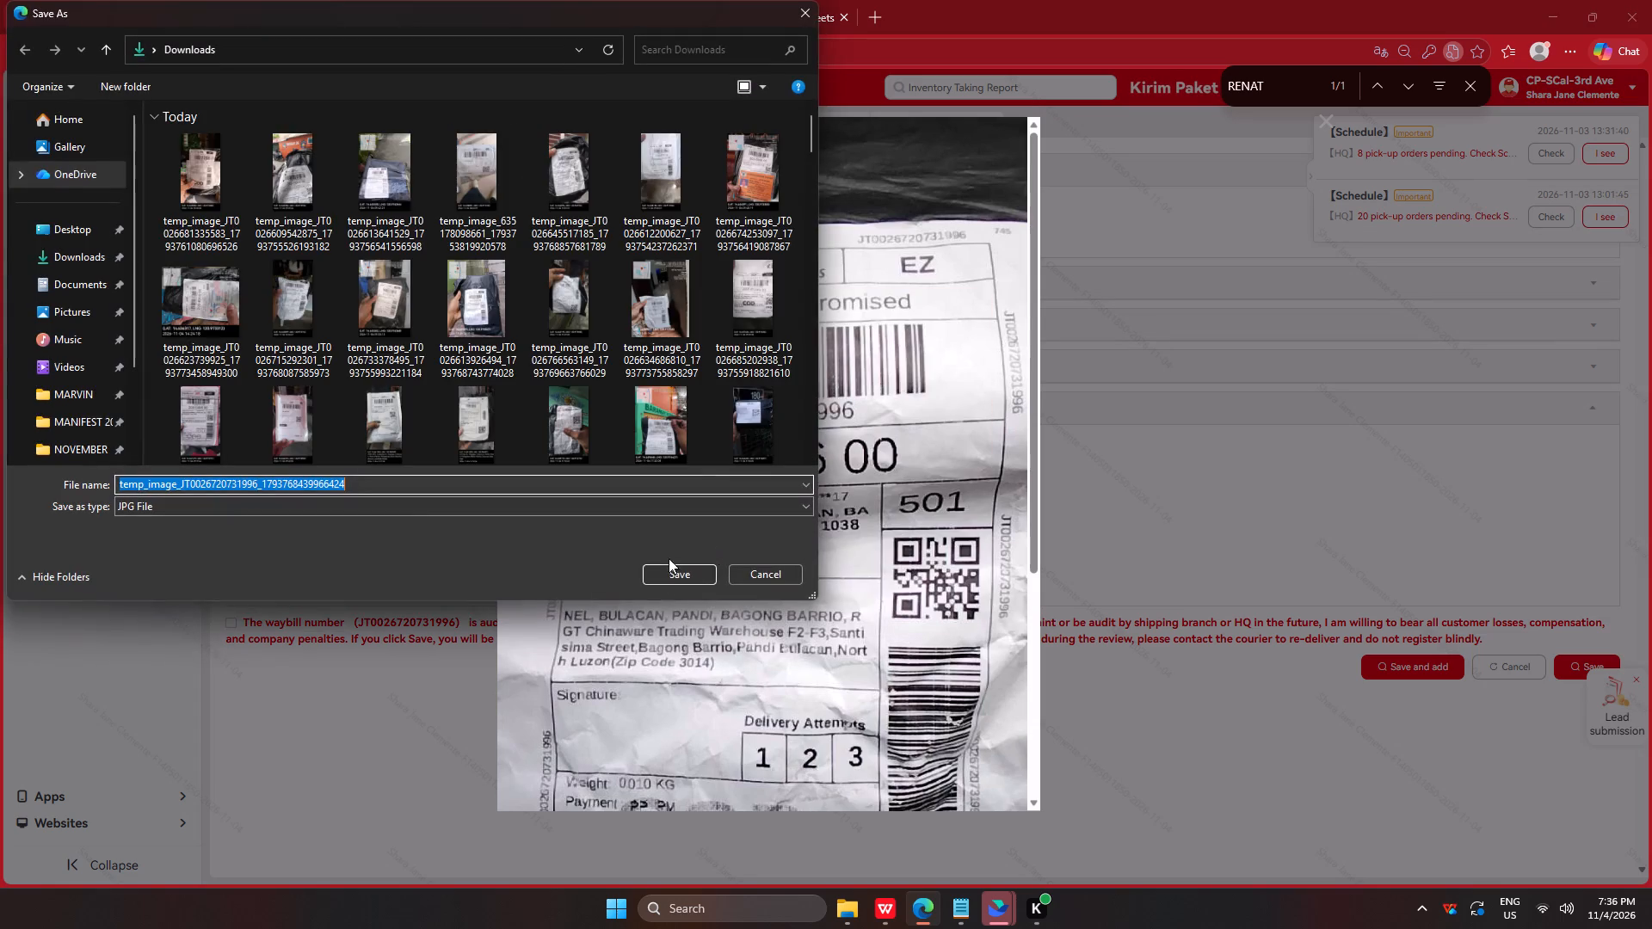
{"action": "left_click", "coordinate": [672, 577]}
{"action": "left_click", "coordinate": [445, 578]}
{"action": "left_click", "coordinate": [928, 499]}
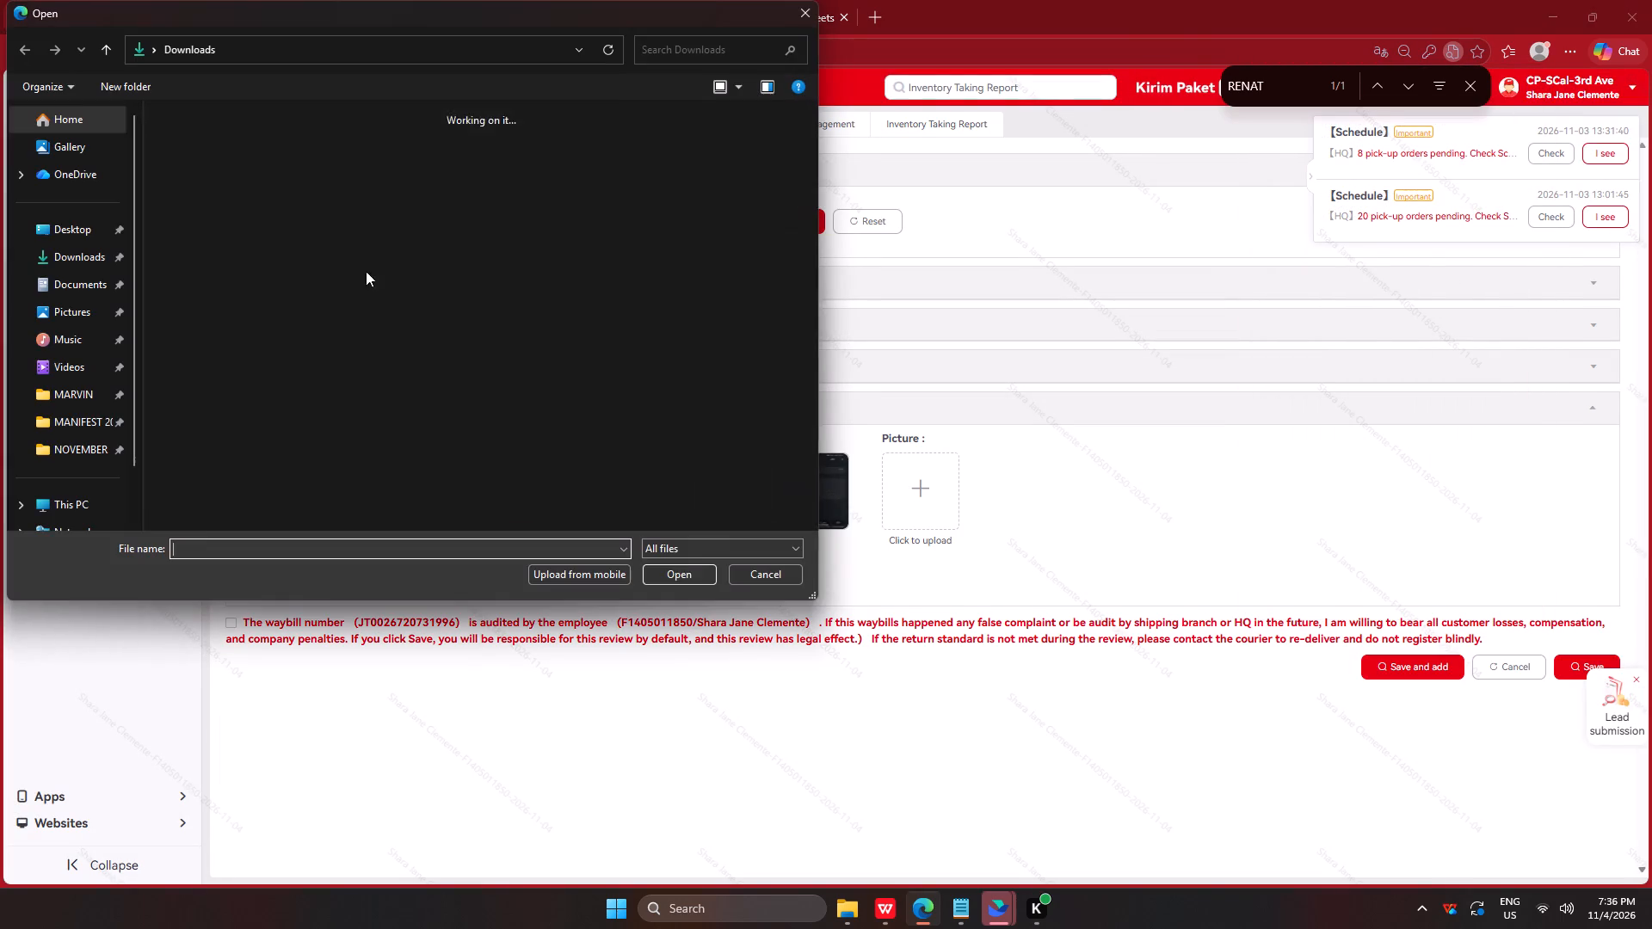
{"action": "double_click", "coordinate": [220, 174]}
{"action": "left_click", "coordinate": [324, 587]}
{"action": "left_click", "coordinate": [341, 585]}
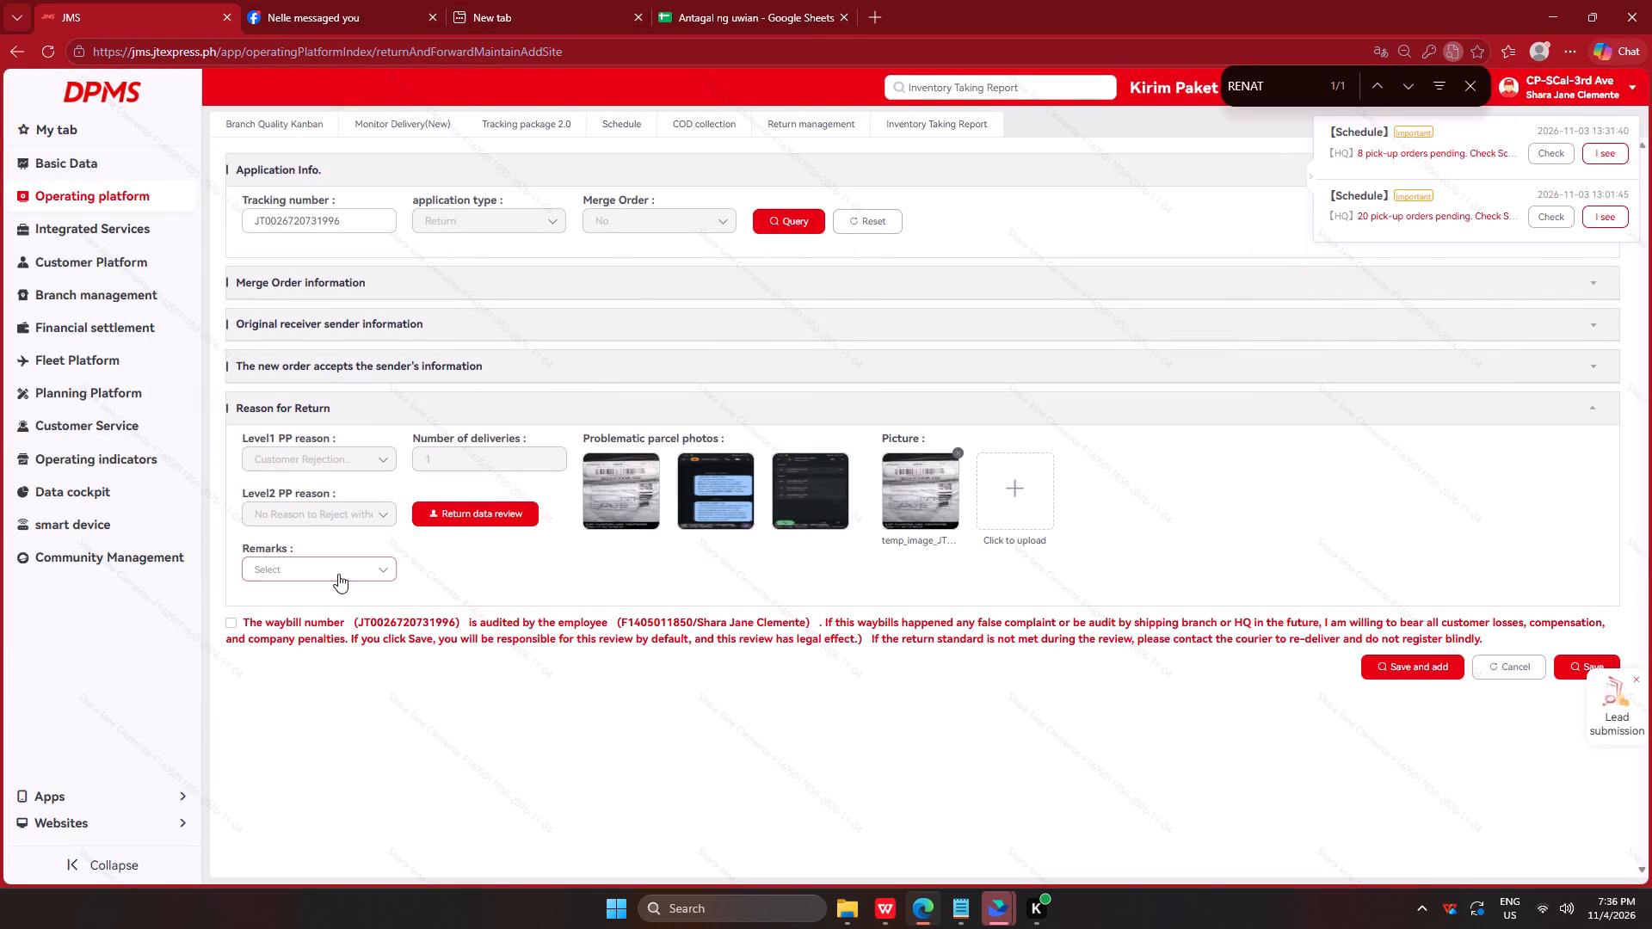
{"action": "left_click", "coordinate": [340, 574]}
{"action": "left_click", "coordinate": [408, 605]}
{"action": "left_click", "coordinate": [234, 619]}
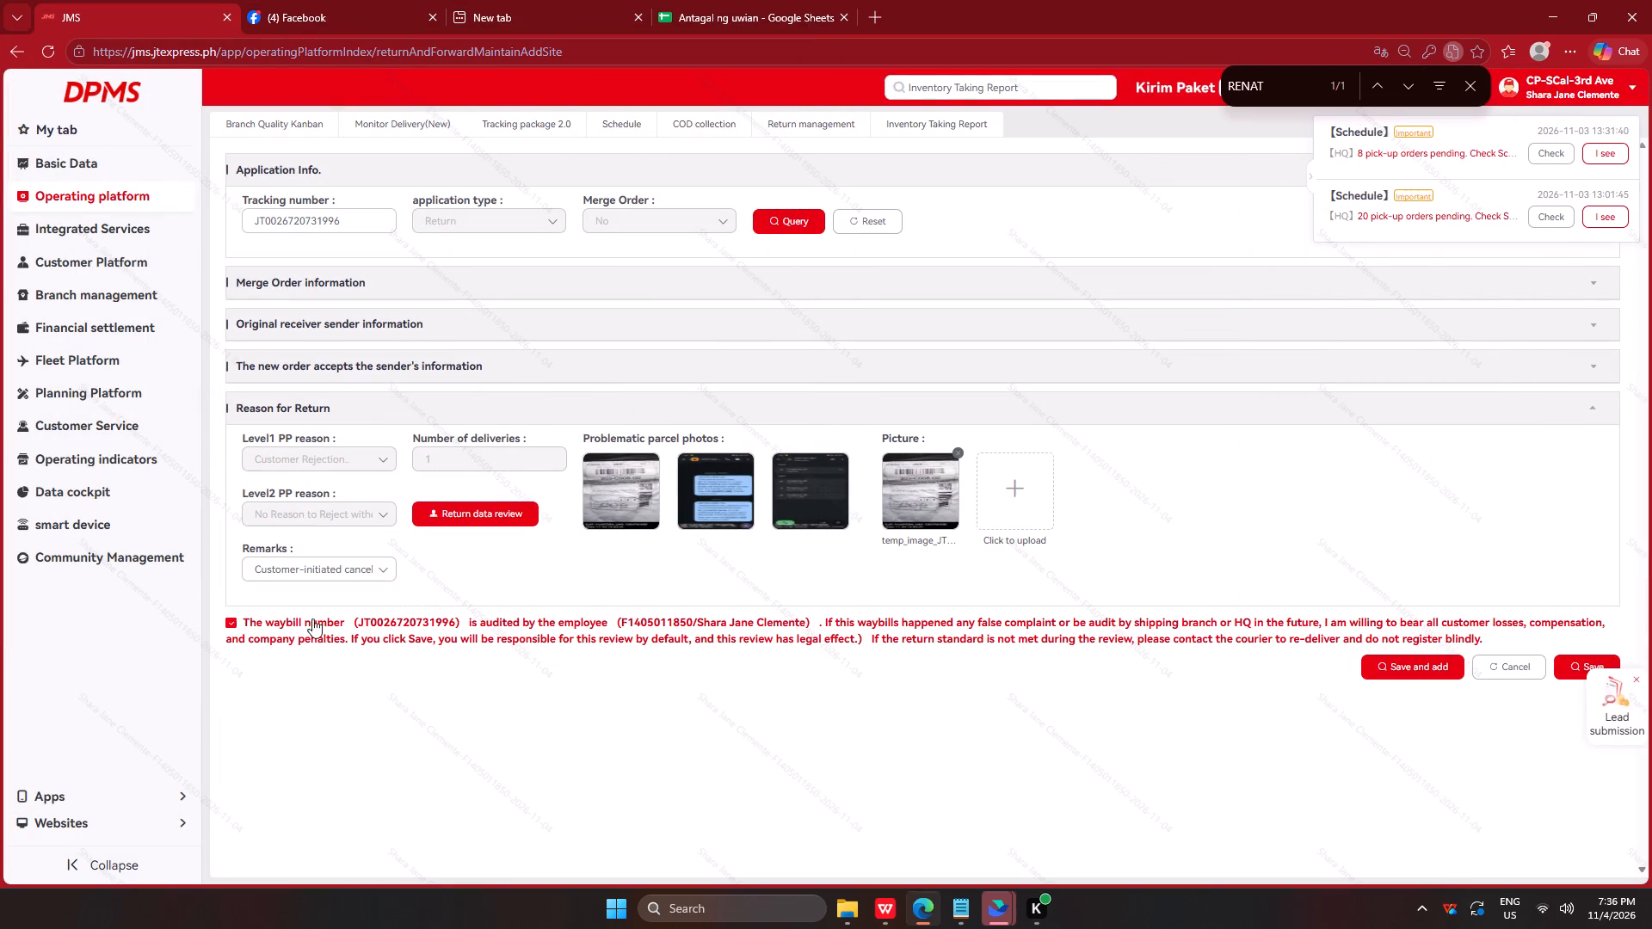
{"action": "left_click", "coordinate": [1351, 676]}
{"action": "left_click", "coordinate": [1396, 664]}
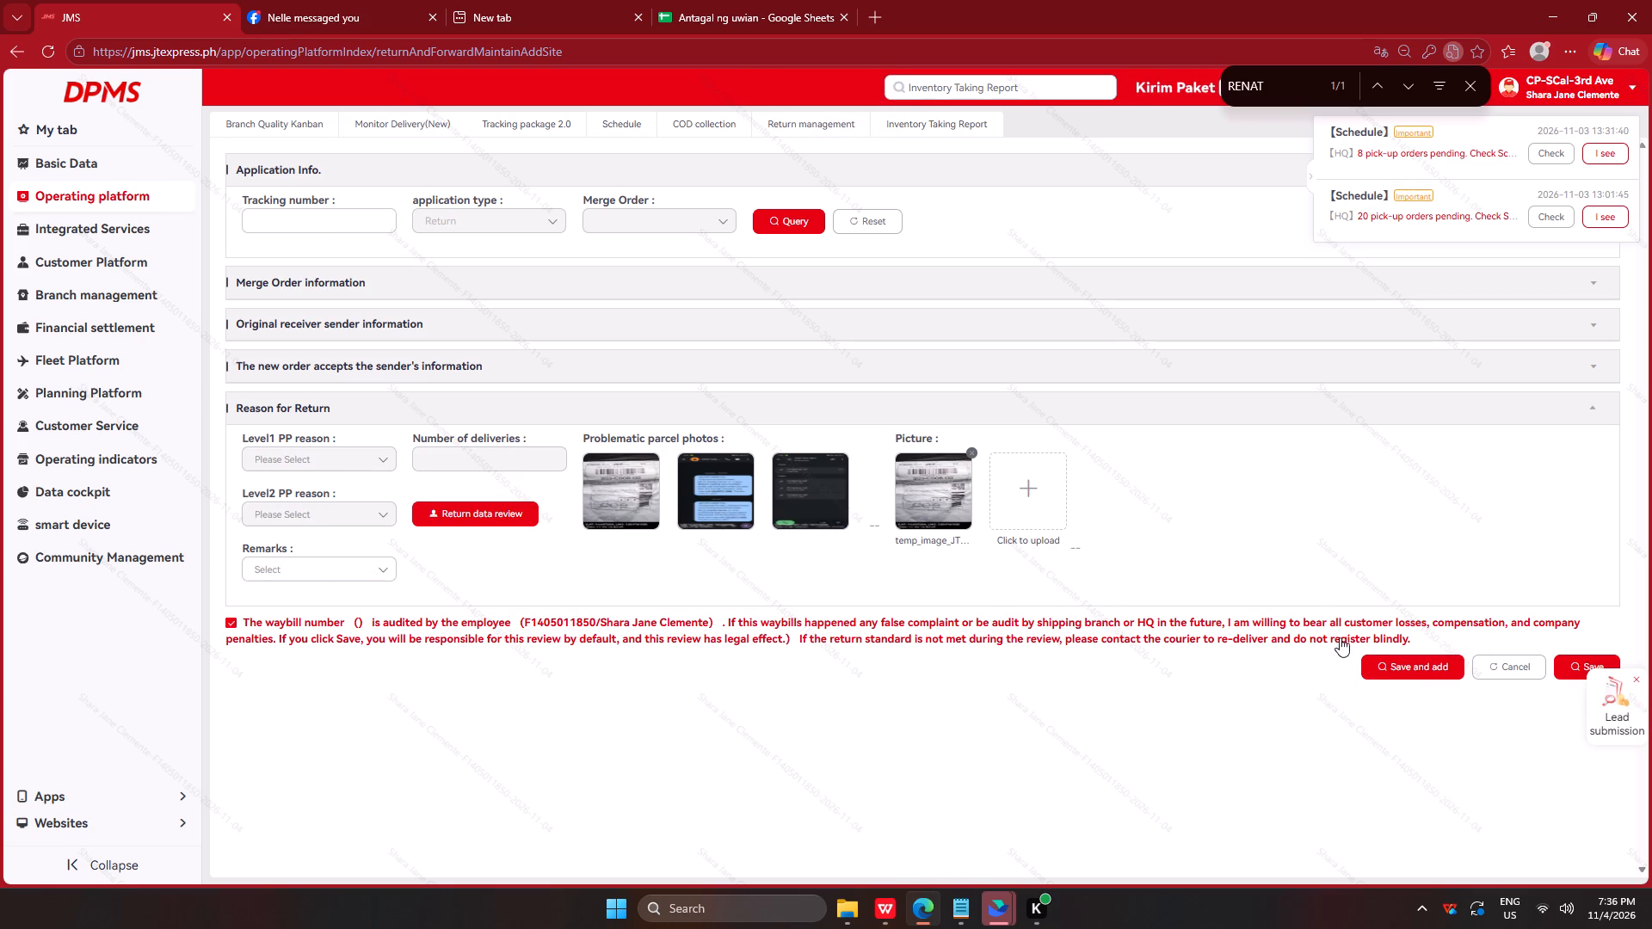
{"action": "key", "text": "alt+Tab"}
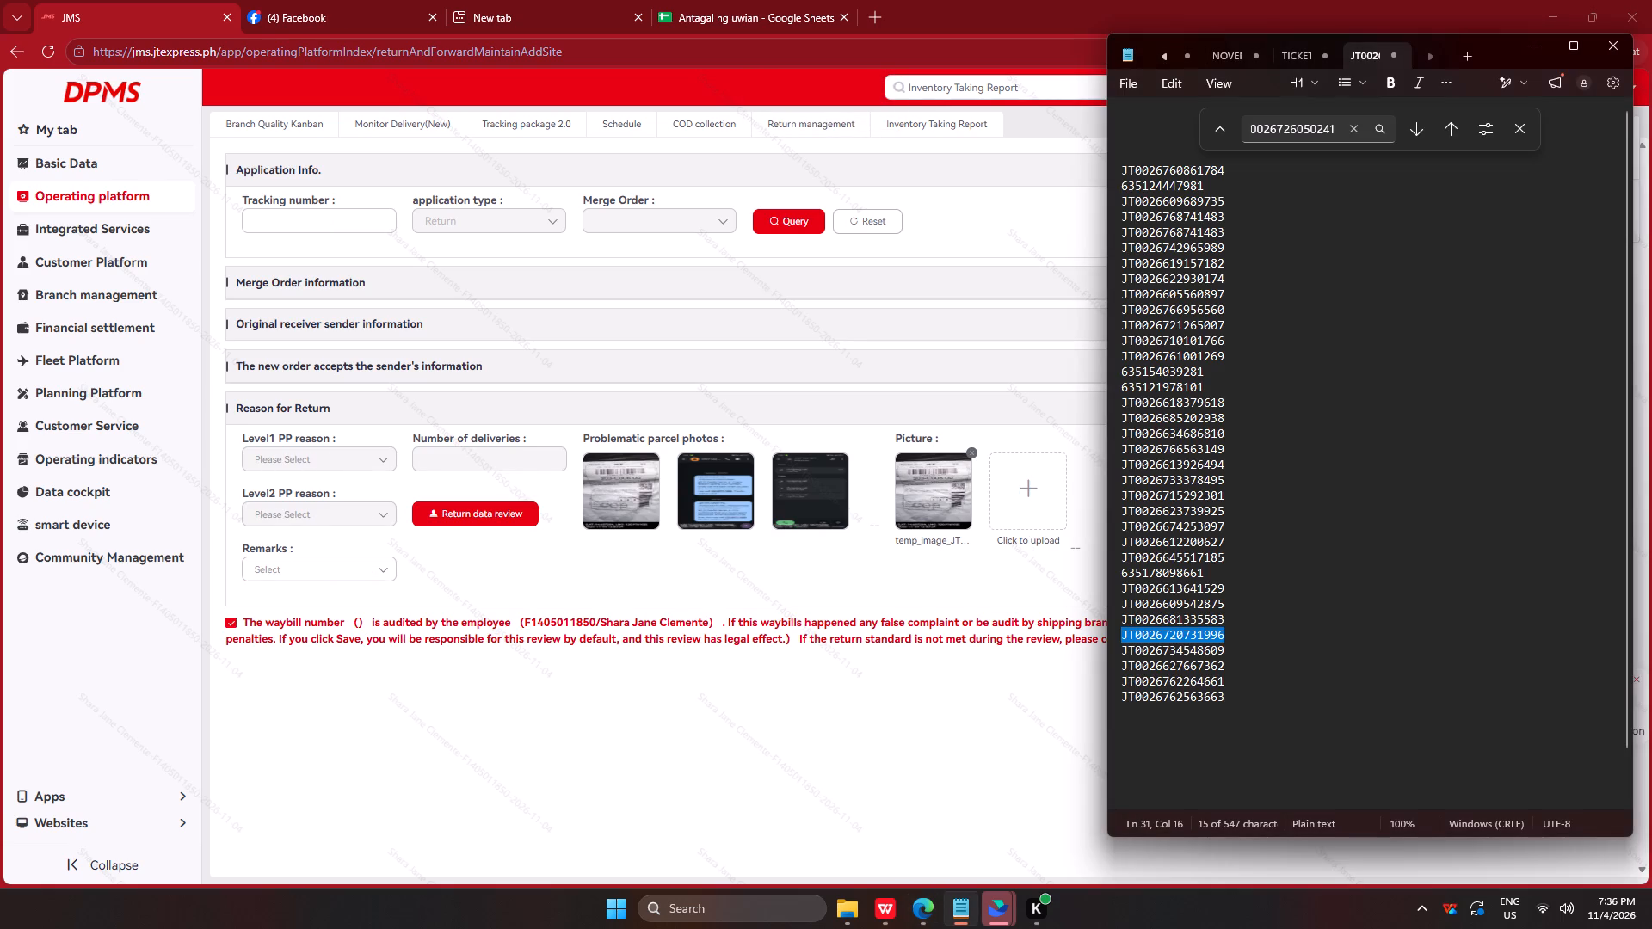
{"action": "double_click", "coordinate": [1207, 657]}
{"action": "key", "text": "ctrl+c"}
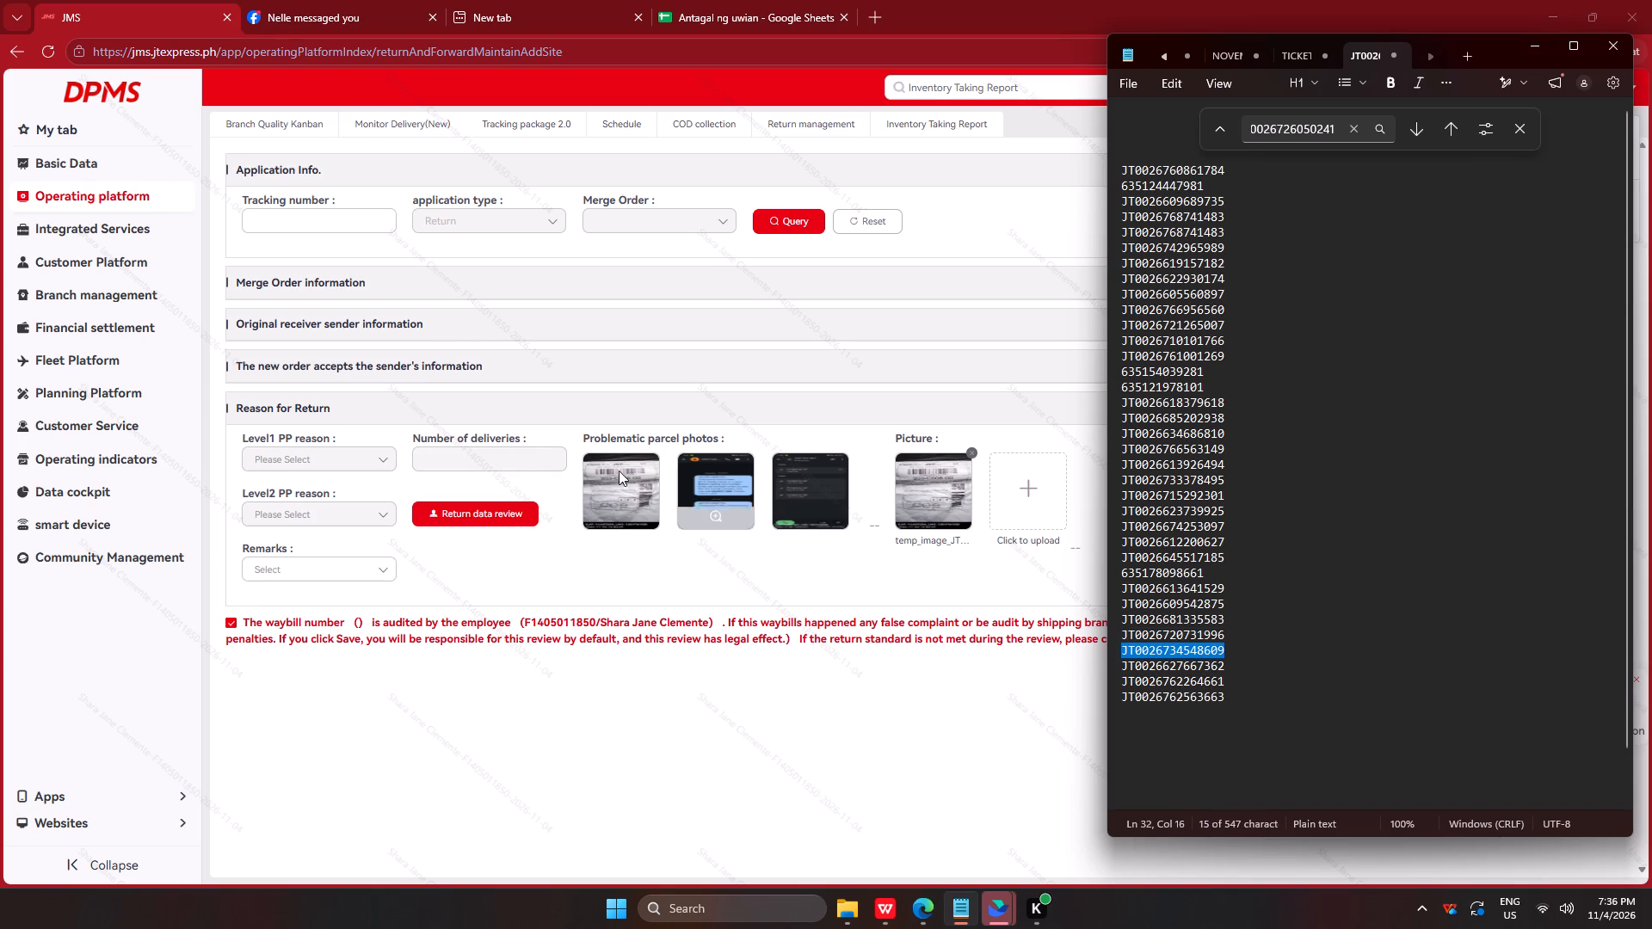
{"action": "left_click", "coordinate": [291, 219]}
{"action": "key", "text": "ctrl+v"}
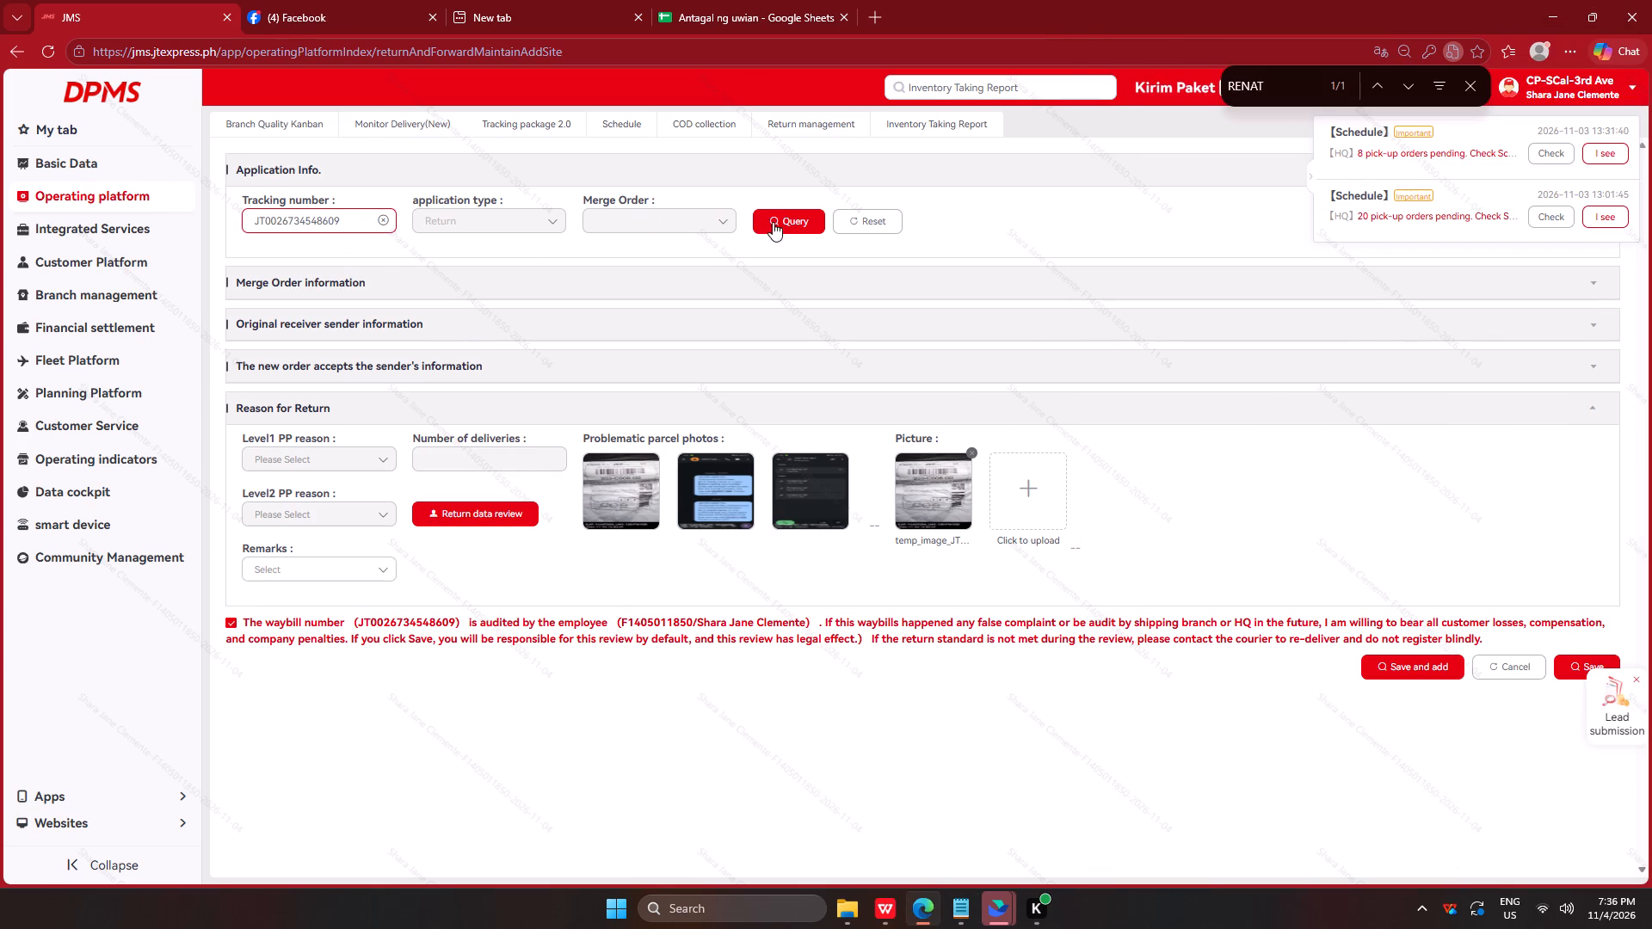
{"action": "left_click", "coordinate": [773, 222]}
{"action": "left_click", "coordinate": [625, 512]}
{"action": "right_click", "coordinate": [658, 341]}
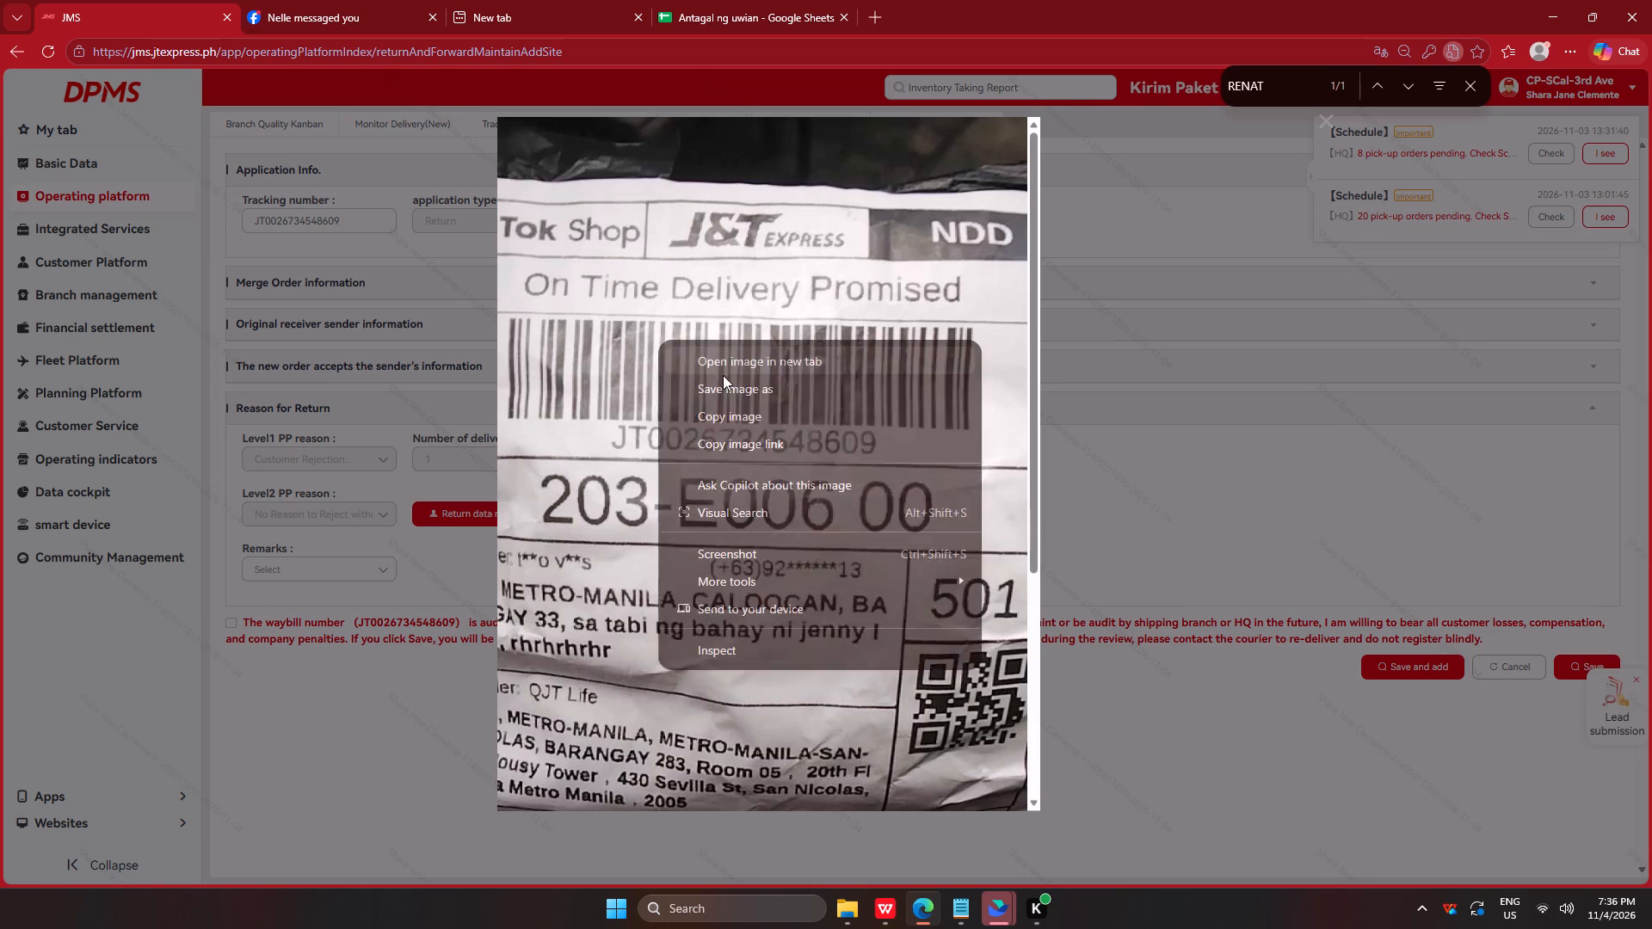
{"action": "left_click", "coordinate": [766, 392]}
{"action": "left_click", "coordinate": [686, 573]}
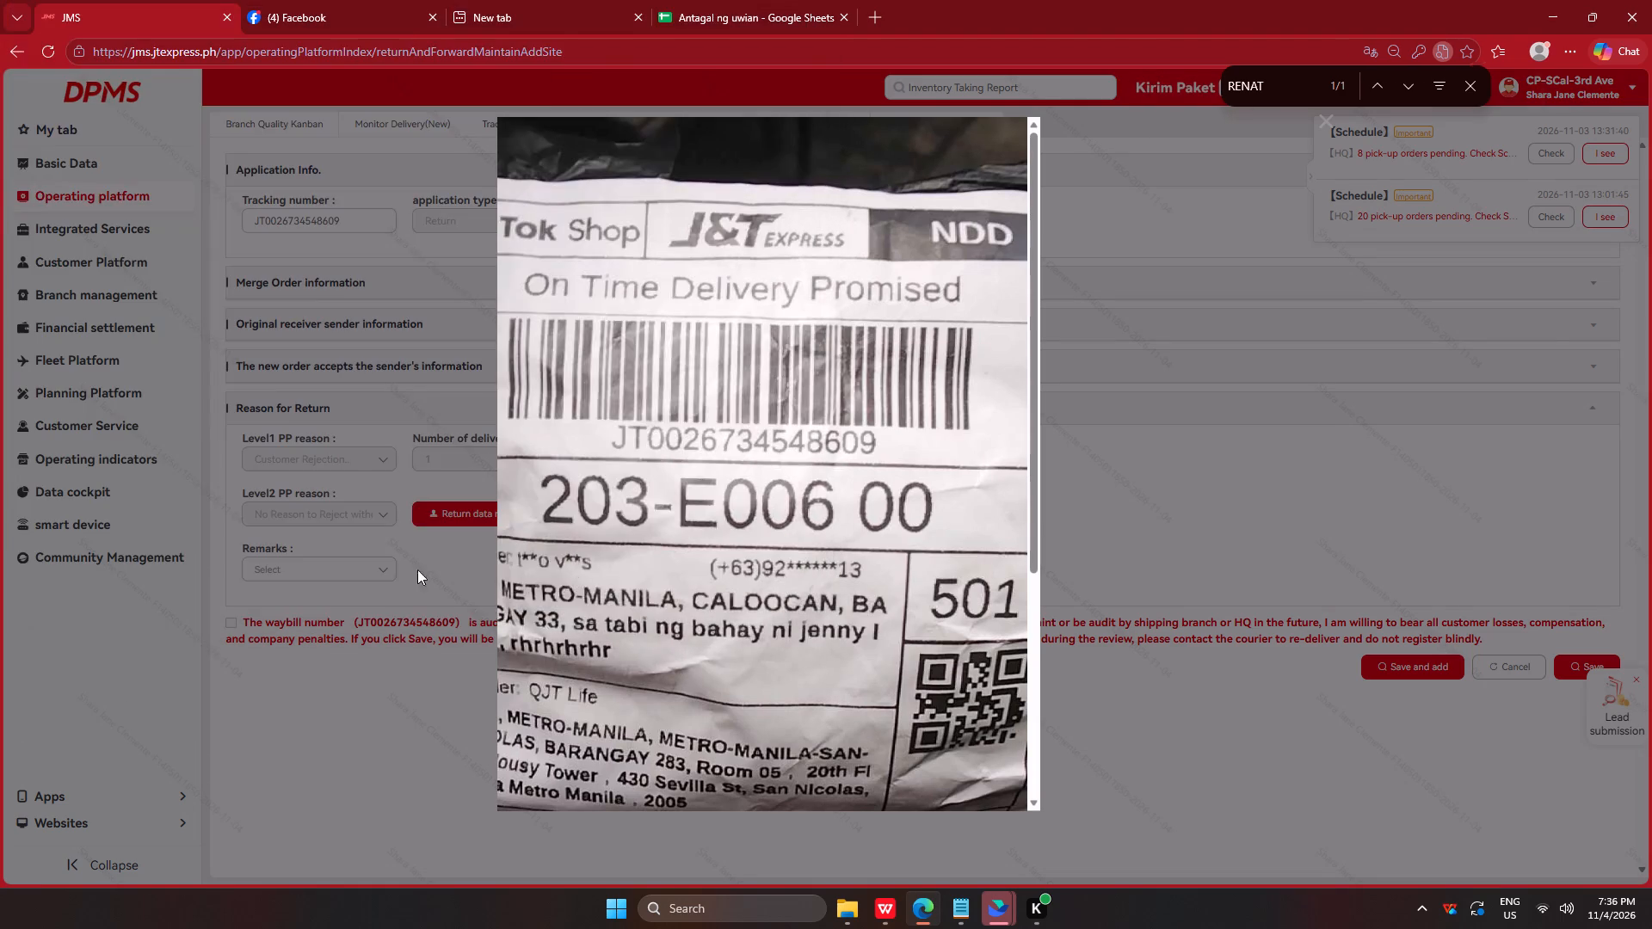
{"action": "left_click", "coordinate": [391, 568]}
{"action": "left_click", "coordinate": [932, 495]}
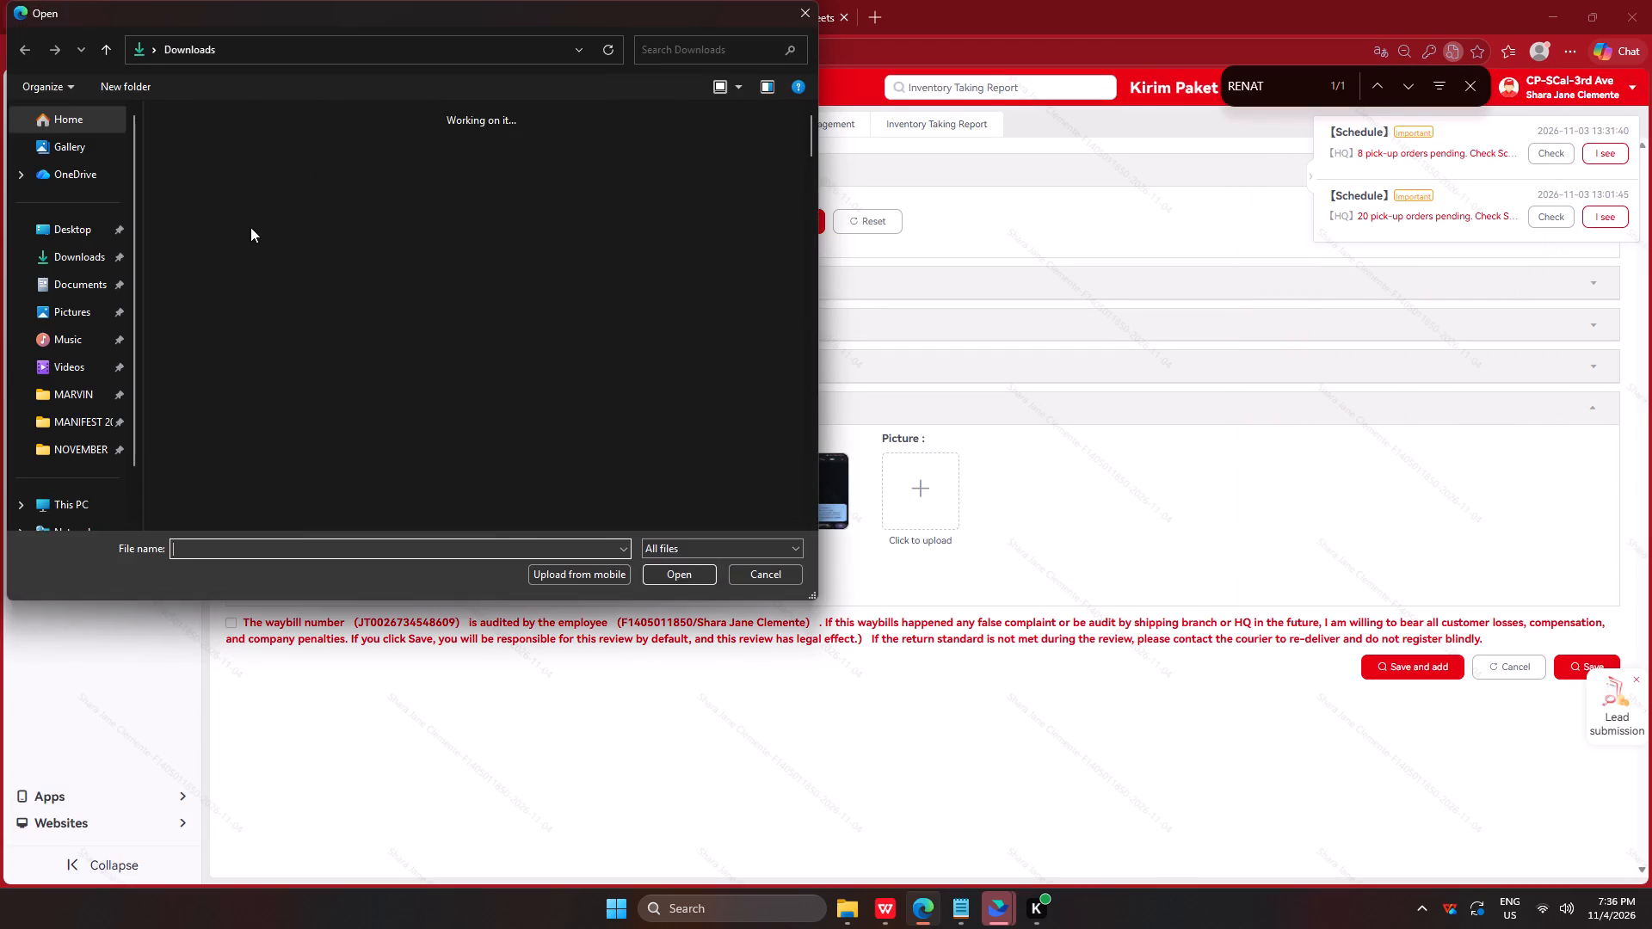
{"action": "double_click", "coordinate": [233, 186]}
{"action": "left_click", "coordinate": [315, 557]}
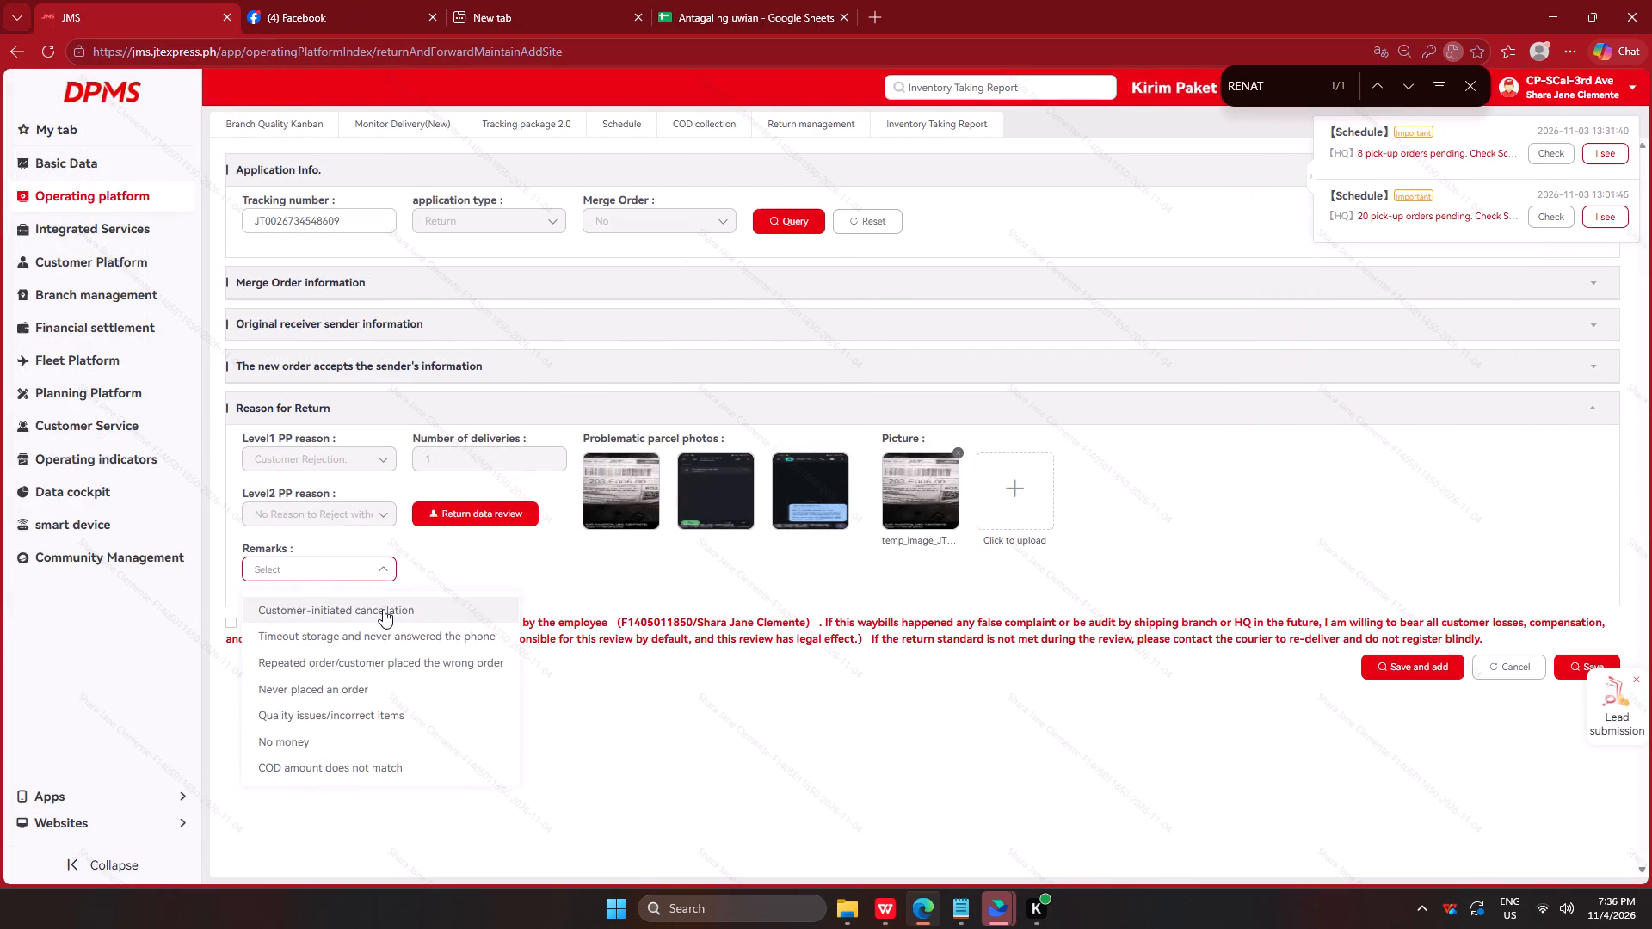
{"action": "left_click", "coordinate": [383, 609]}
{"action": "left_click", "coordinate": [230, 624]}
{"action": "left_click", "coordinate": [1419, 668]}
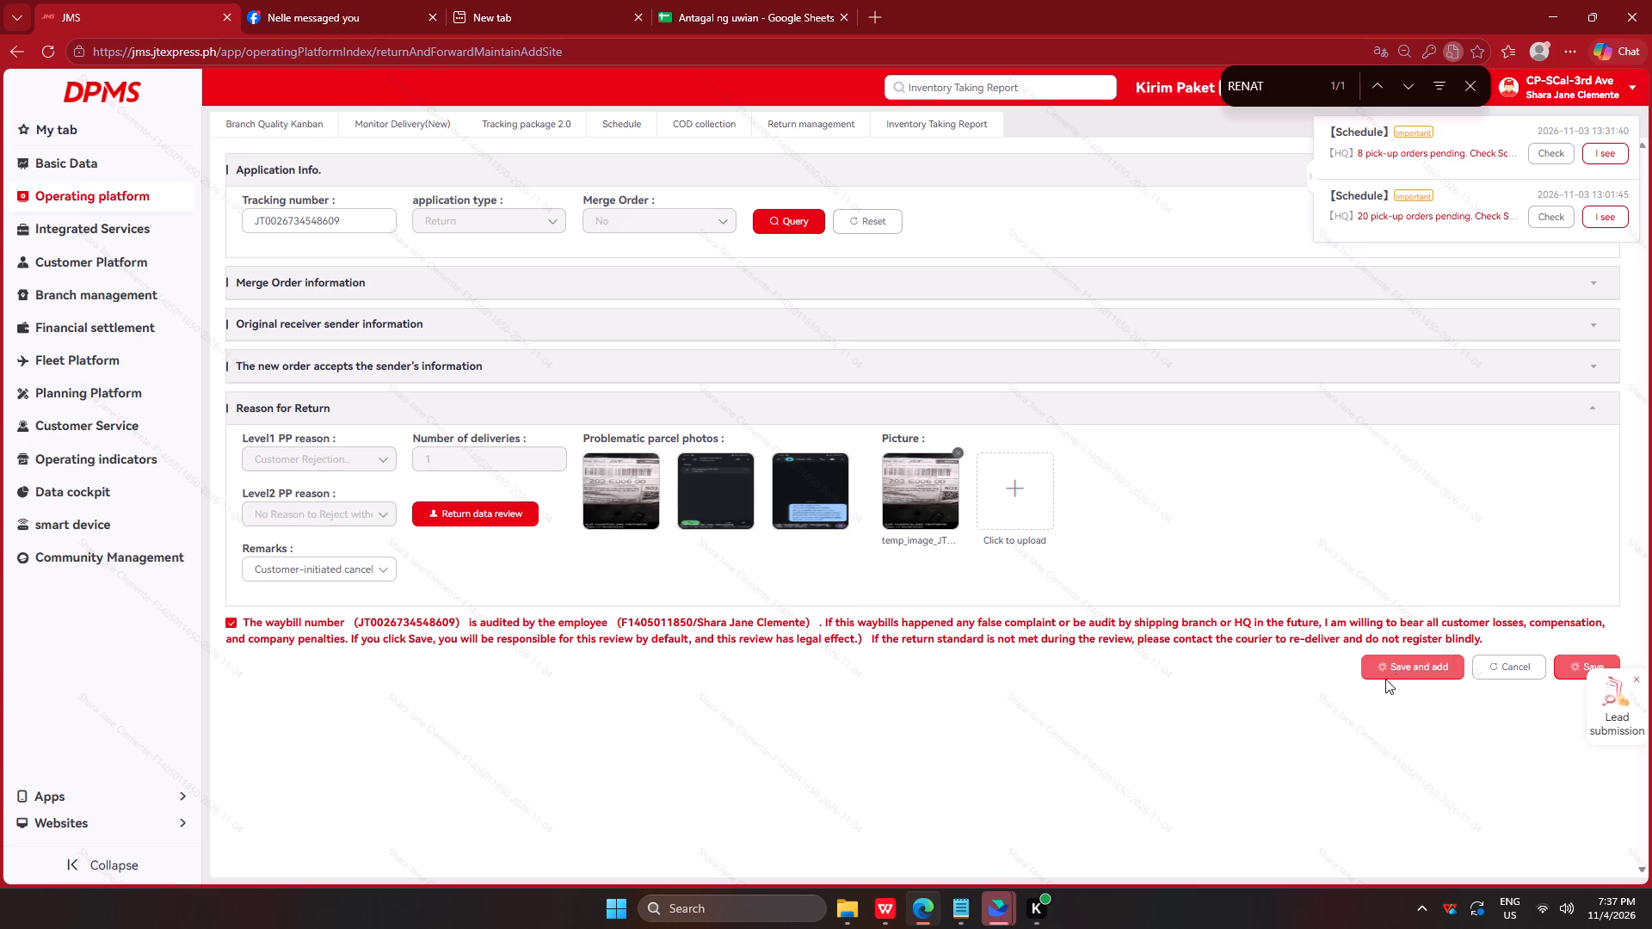
{"action": "key", "text": "alt+Tab"}
{"action": "triple_click", "coordinate": [1188, 662]}
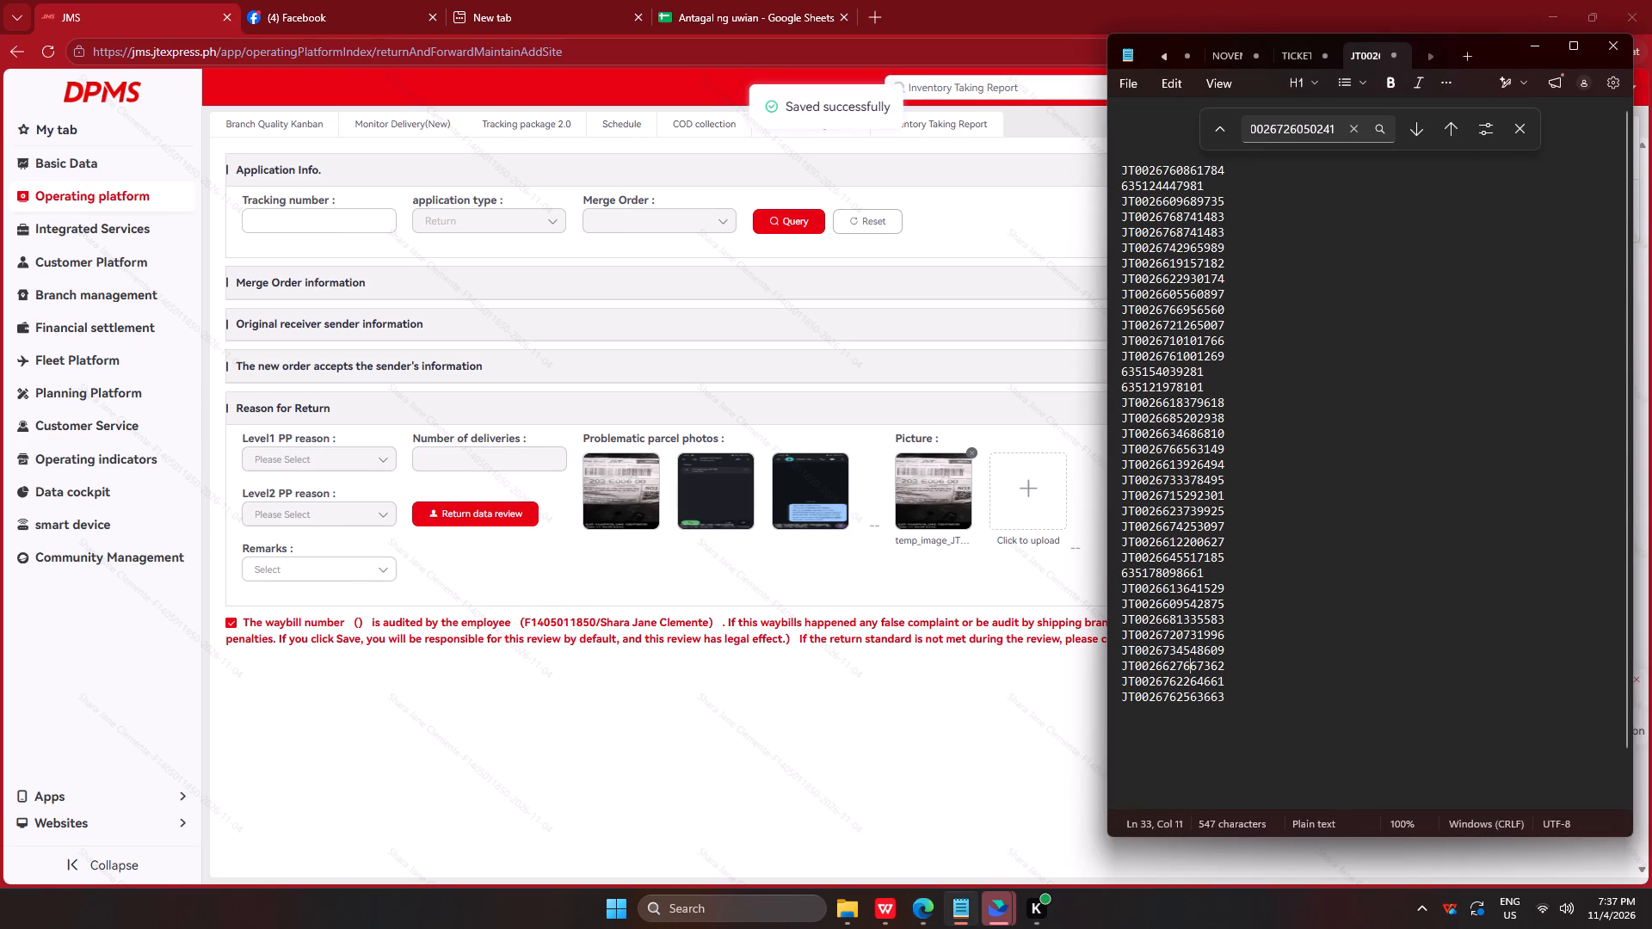
{"action": "left_click", "coordinate": [1187, 665]}
{"action": "key", "text": "ctrl+c"}
{"action": "left_click", "coordinate": [301, 212]}
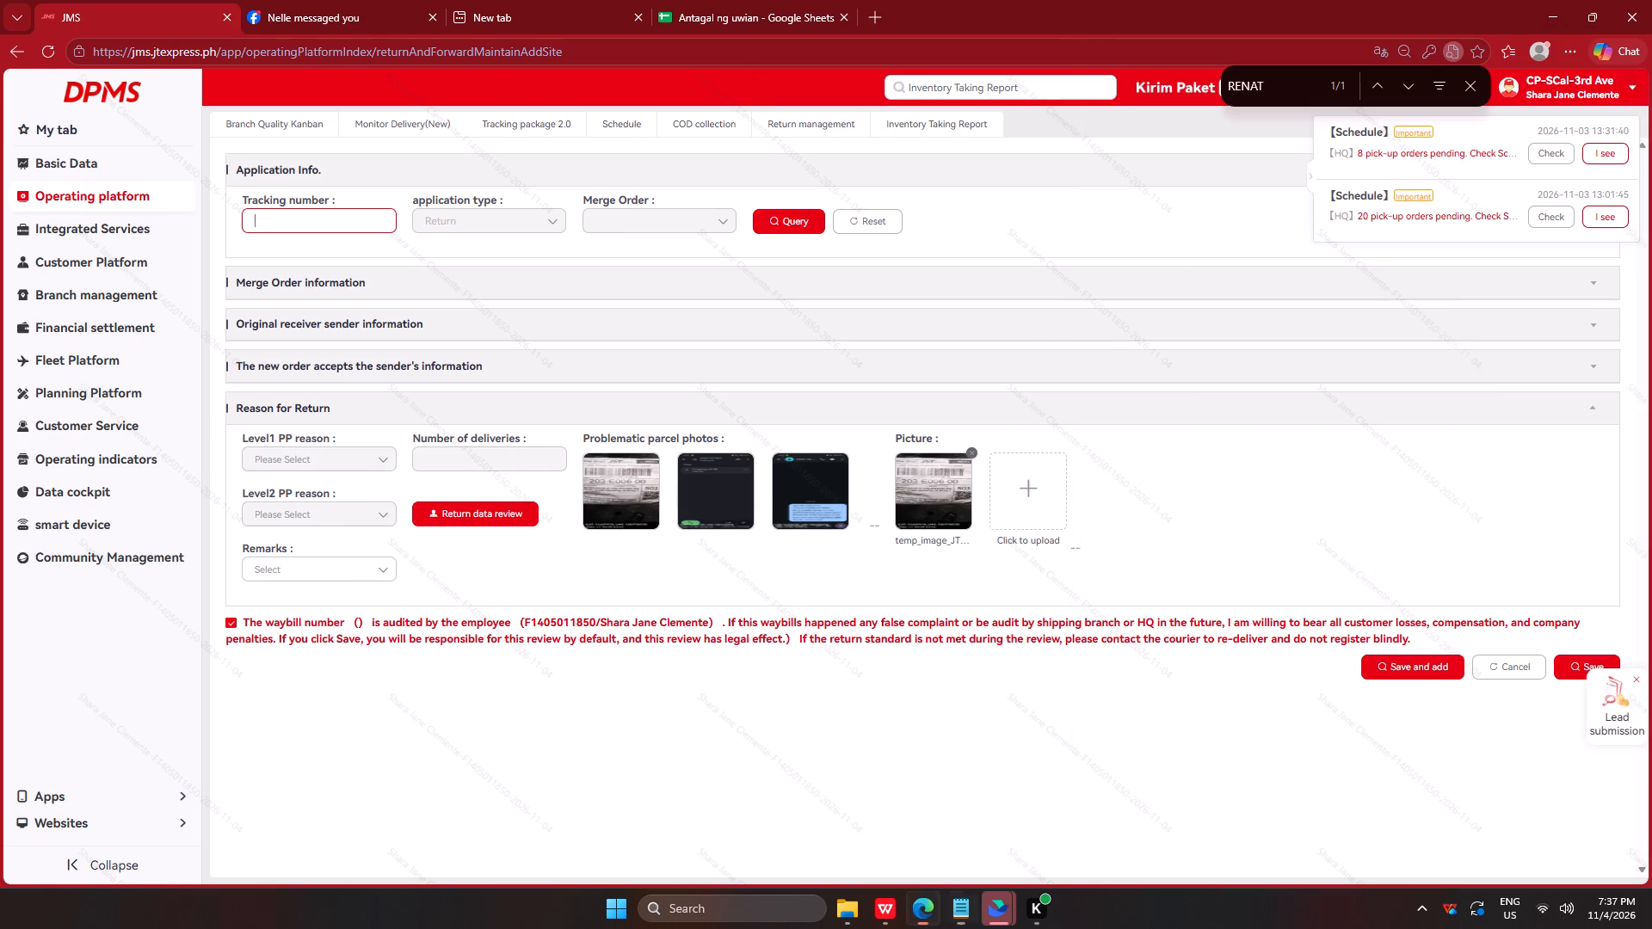
{"action": "key", "text": "ctrl+v"}
{"action": "left_click", "coordinate": [766, 208]}
{"action": "left_click", "coordinate": [780, 236]}
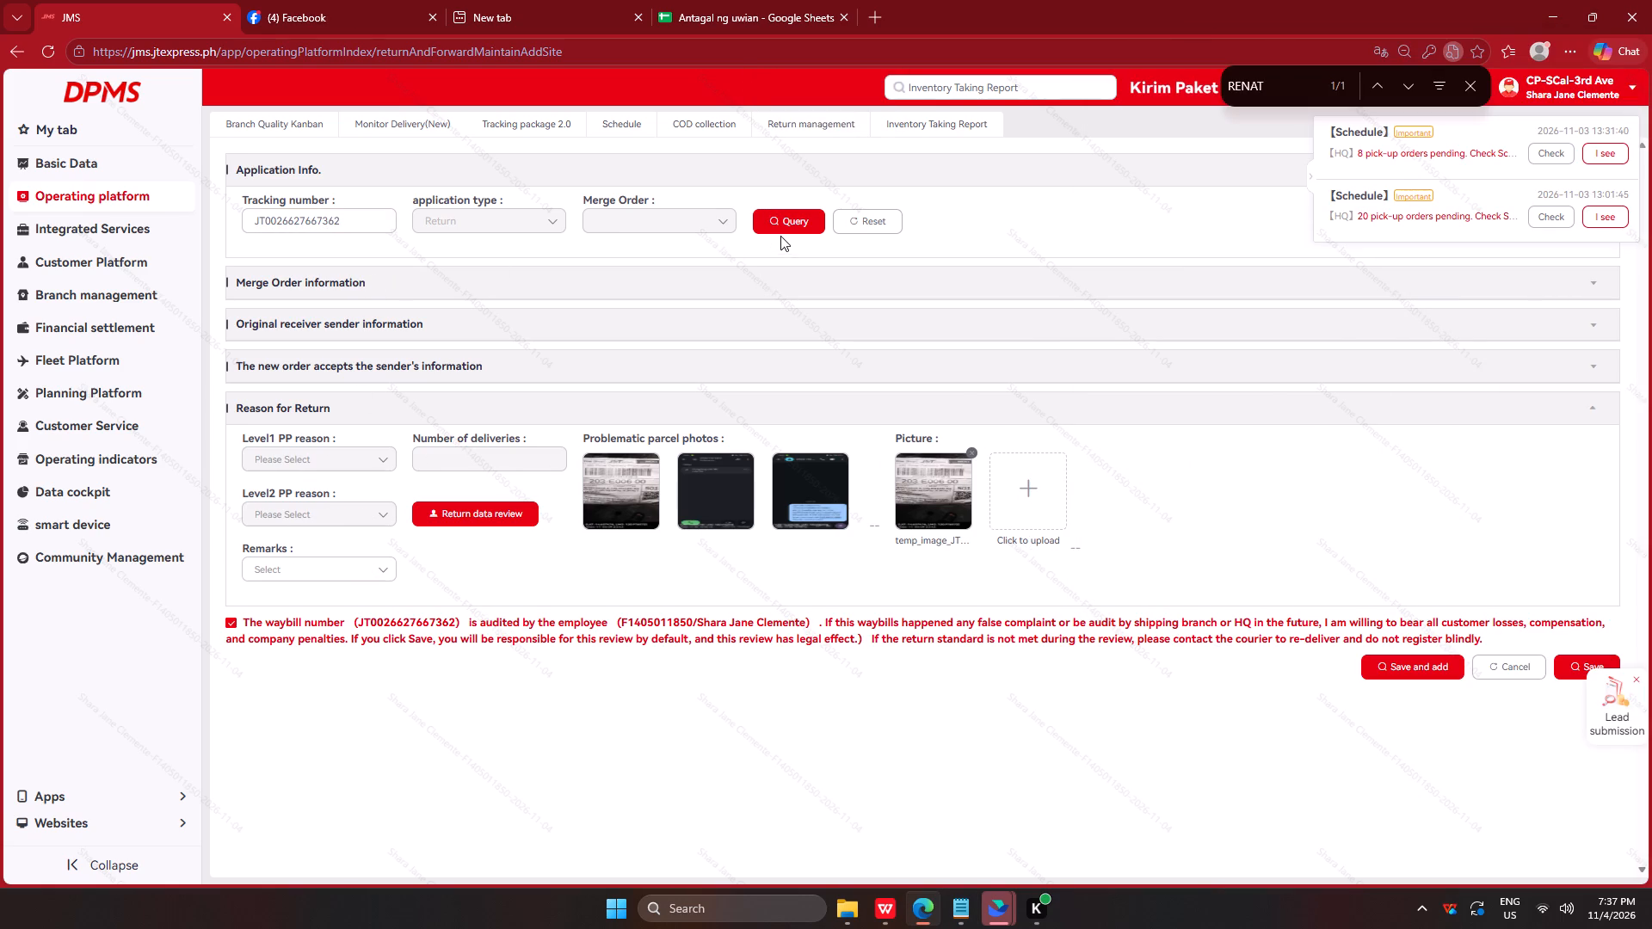
{"action": "left_click", "coordinate": [781, 221]}
{"action": "left_click", "coordinate": [617, 509]}
{"action": "right_click", "coordinate": [625, 341]}
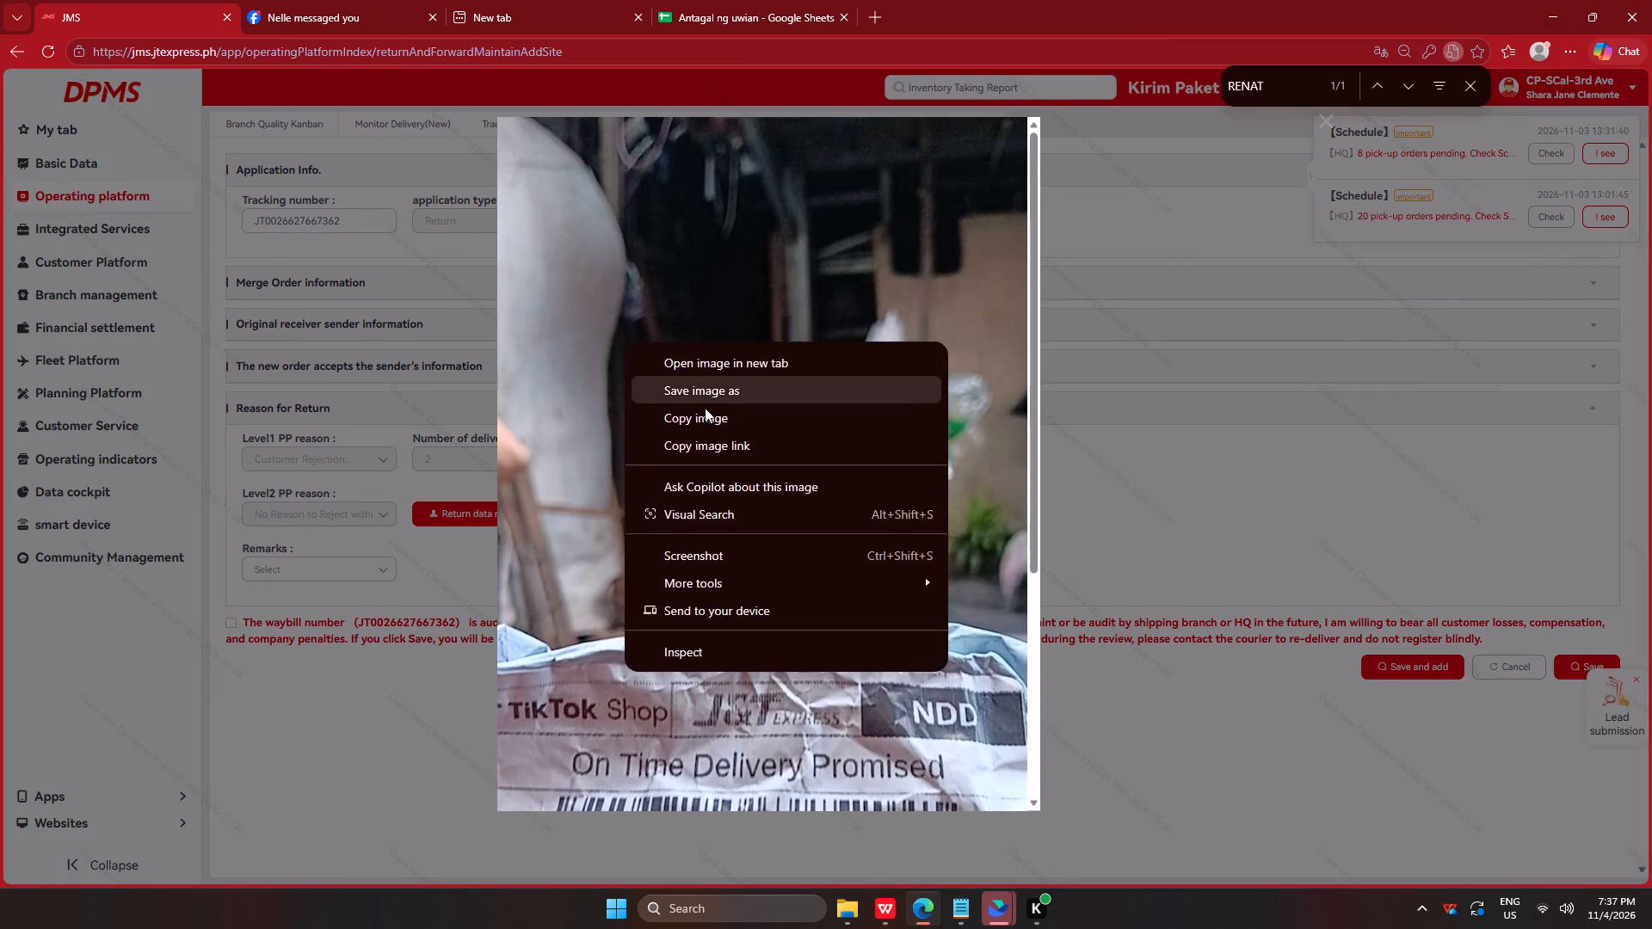
{"action": "left_click", "coordinate": [773, 213]}
{"action": "scroll", "coordinate": [783, 296], "scroll_direction": "down", "scroll_amount": 5}
{"action": "right_click", "coordinate": [784, 402]}
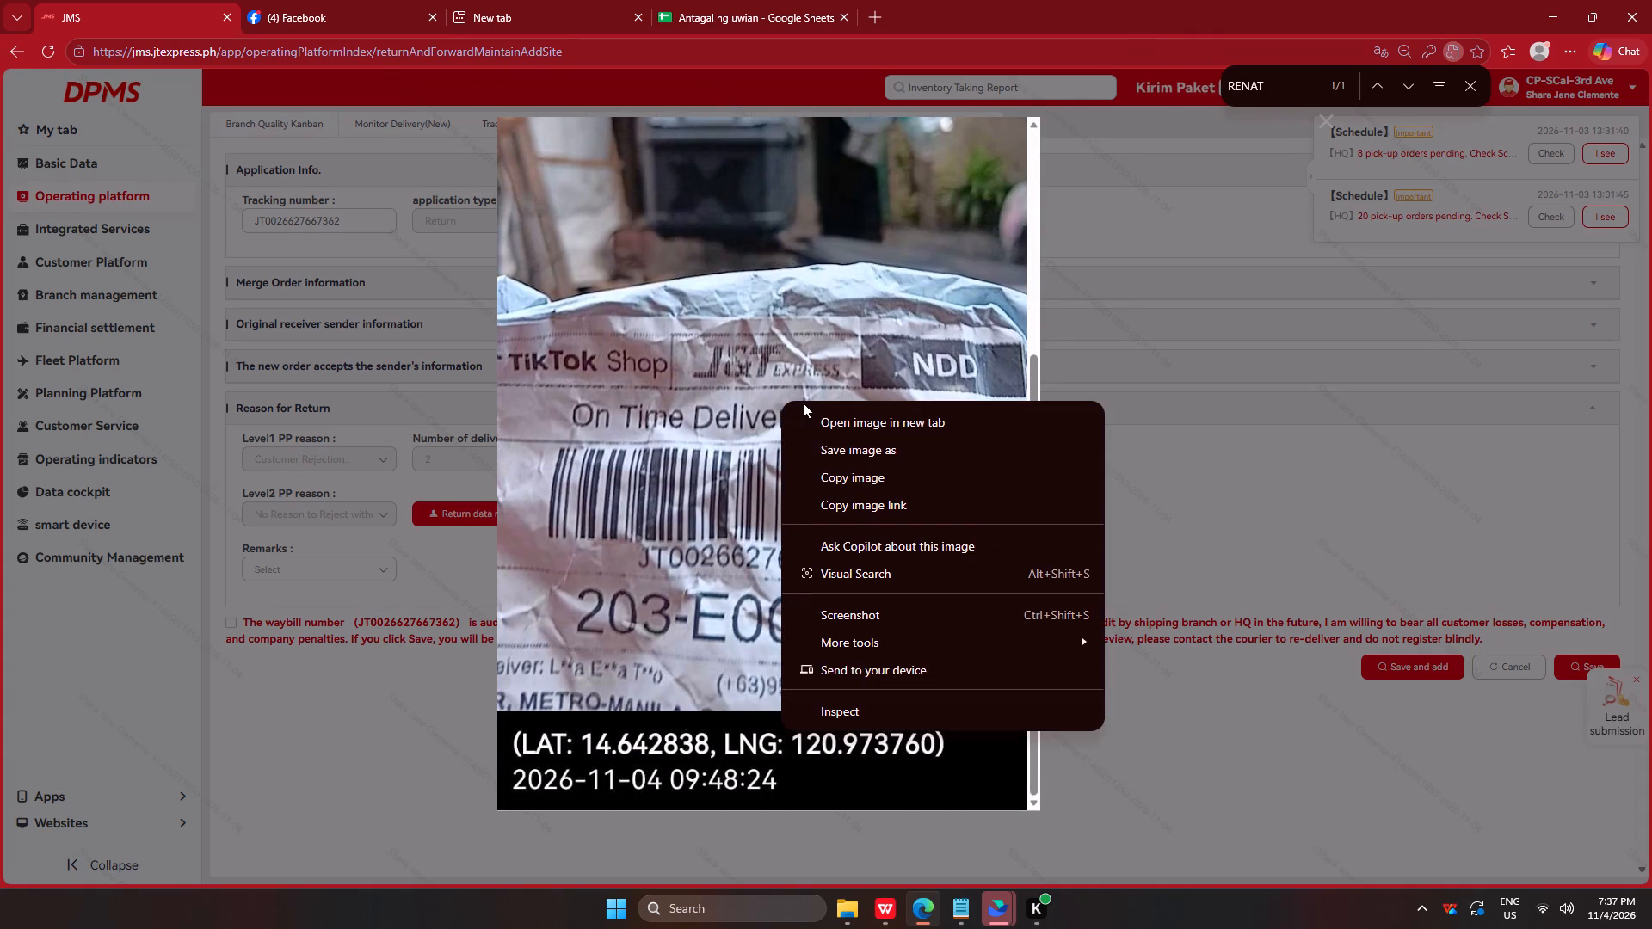
{"action": "left_click", "coordinate": [829, 449]}
{"action": "left_click", "coordinate": [668, 577]}
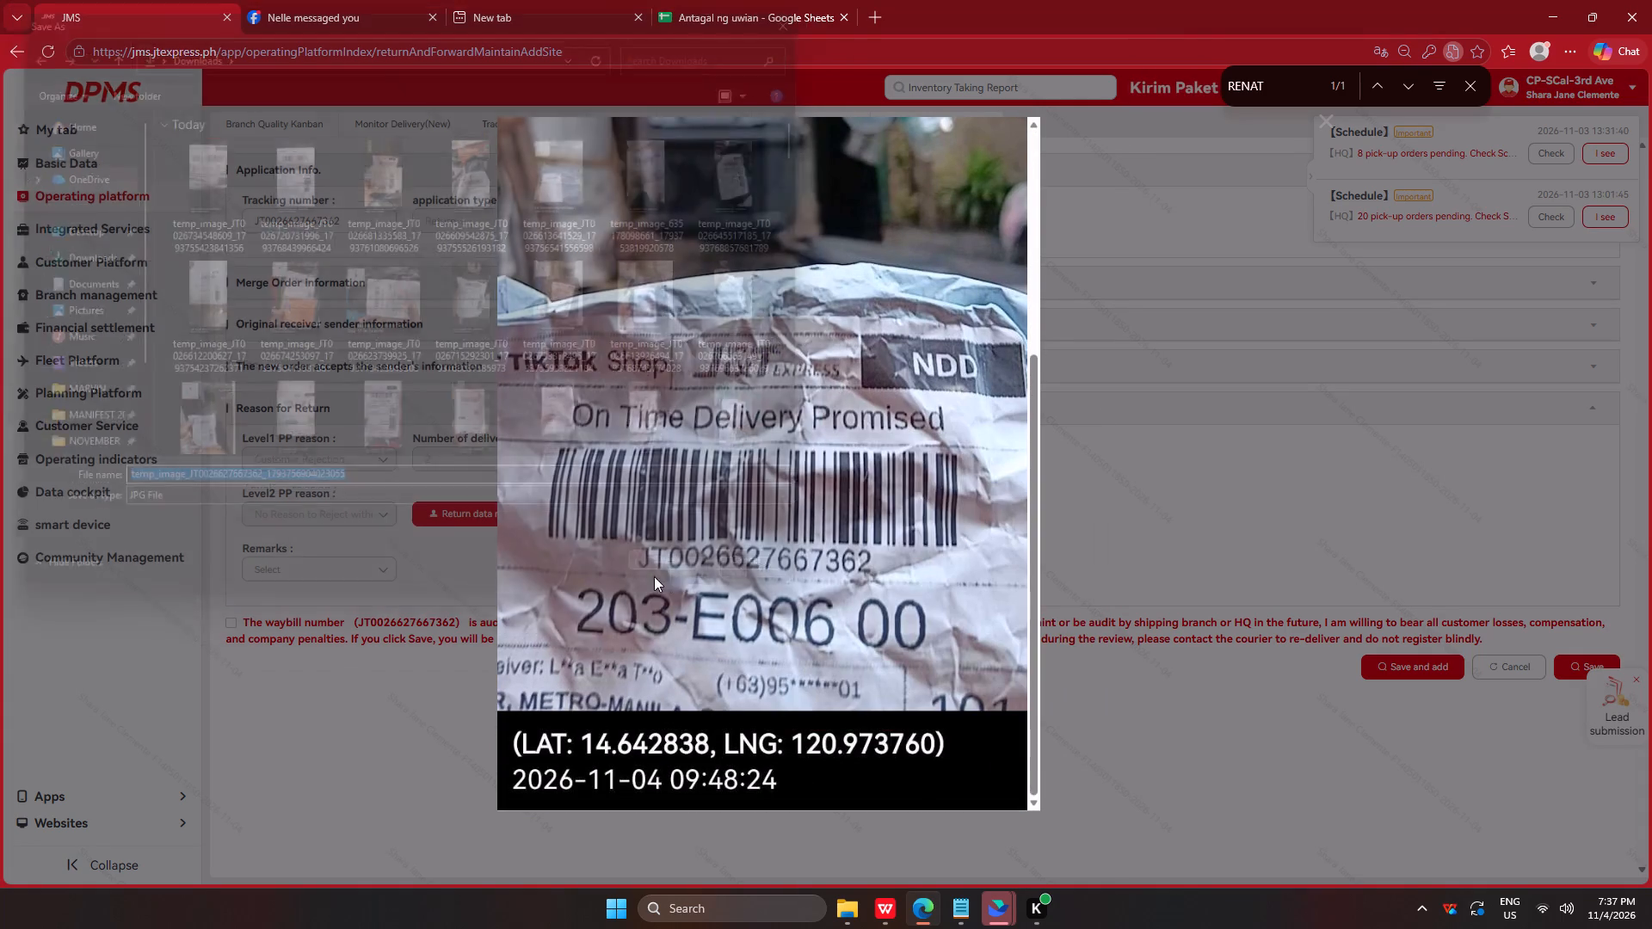
{"action": "left_click", "coordinate": [449, 547]}
{"action": "left_click", "coordinate": [887, 483]}
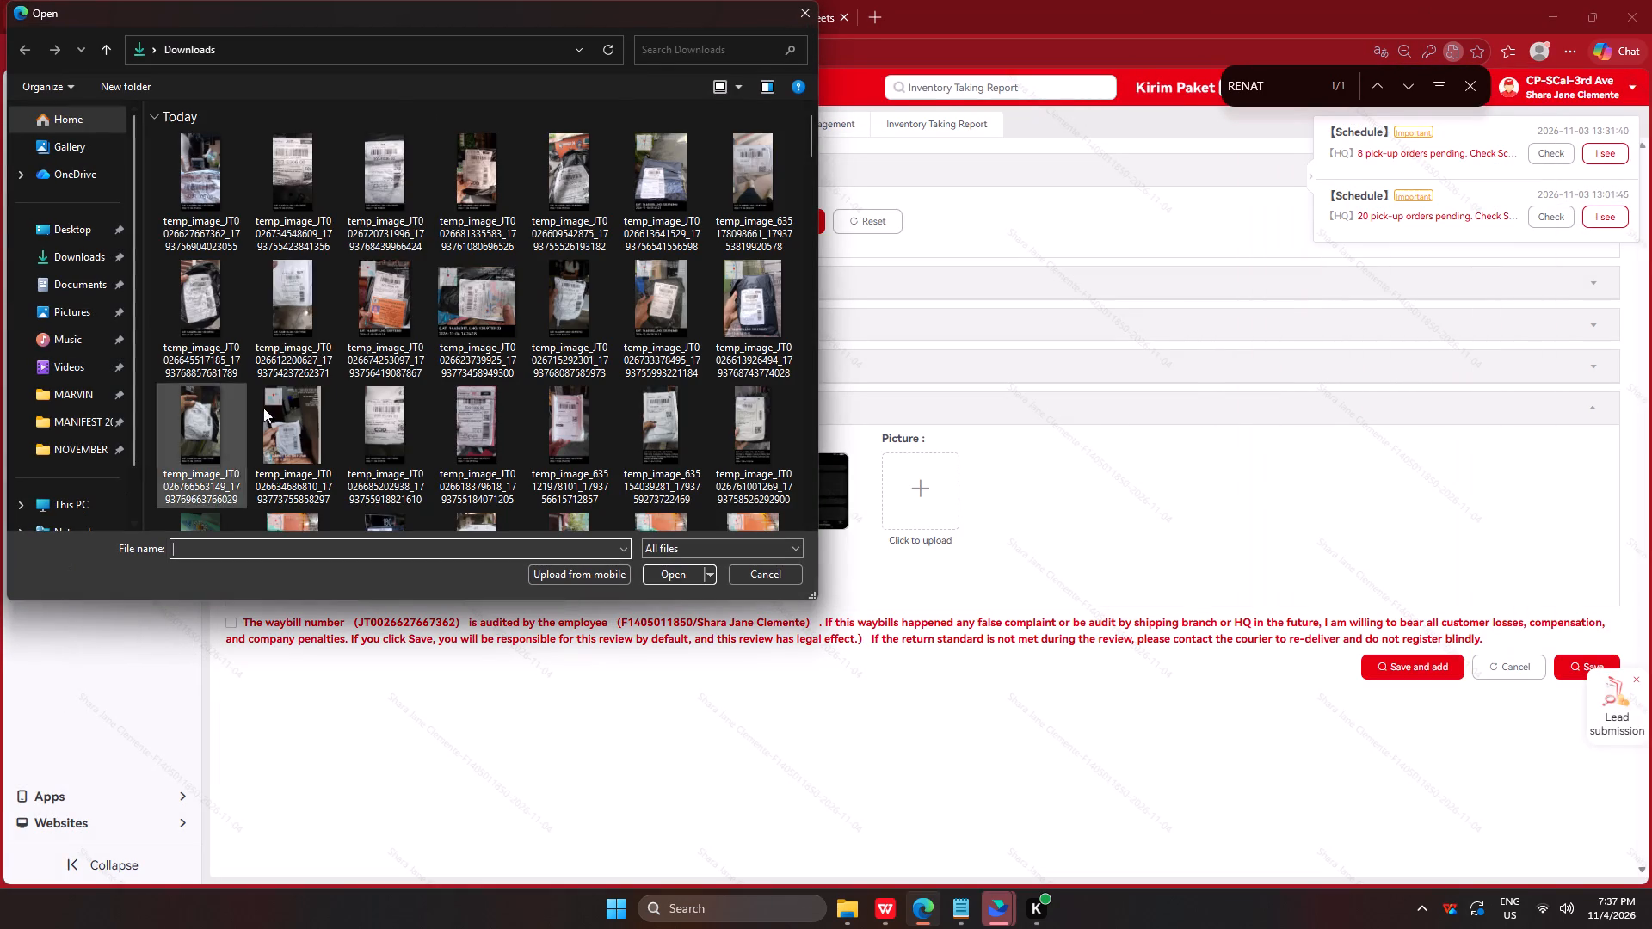
{"action": "double_click", "coordinate": [221, 208]}
{"action": "left_click", "coordinate": [301, 567]}
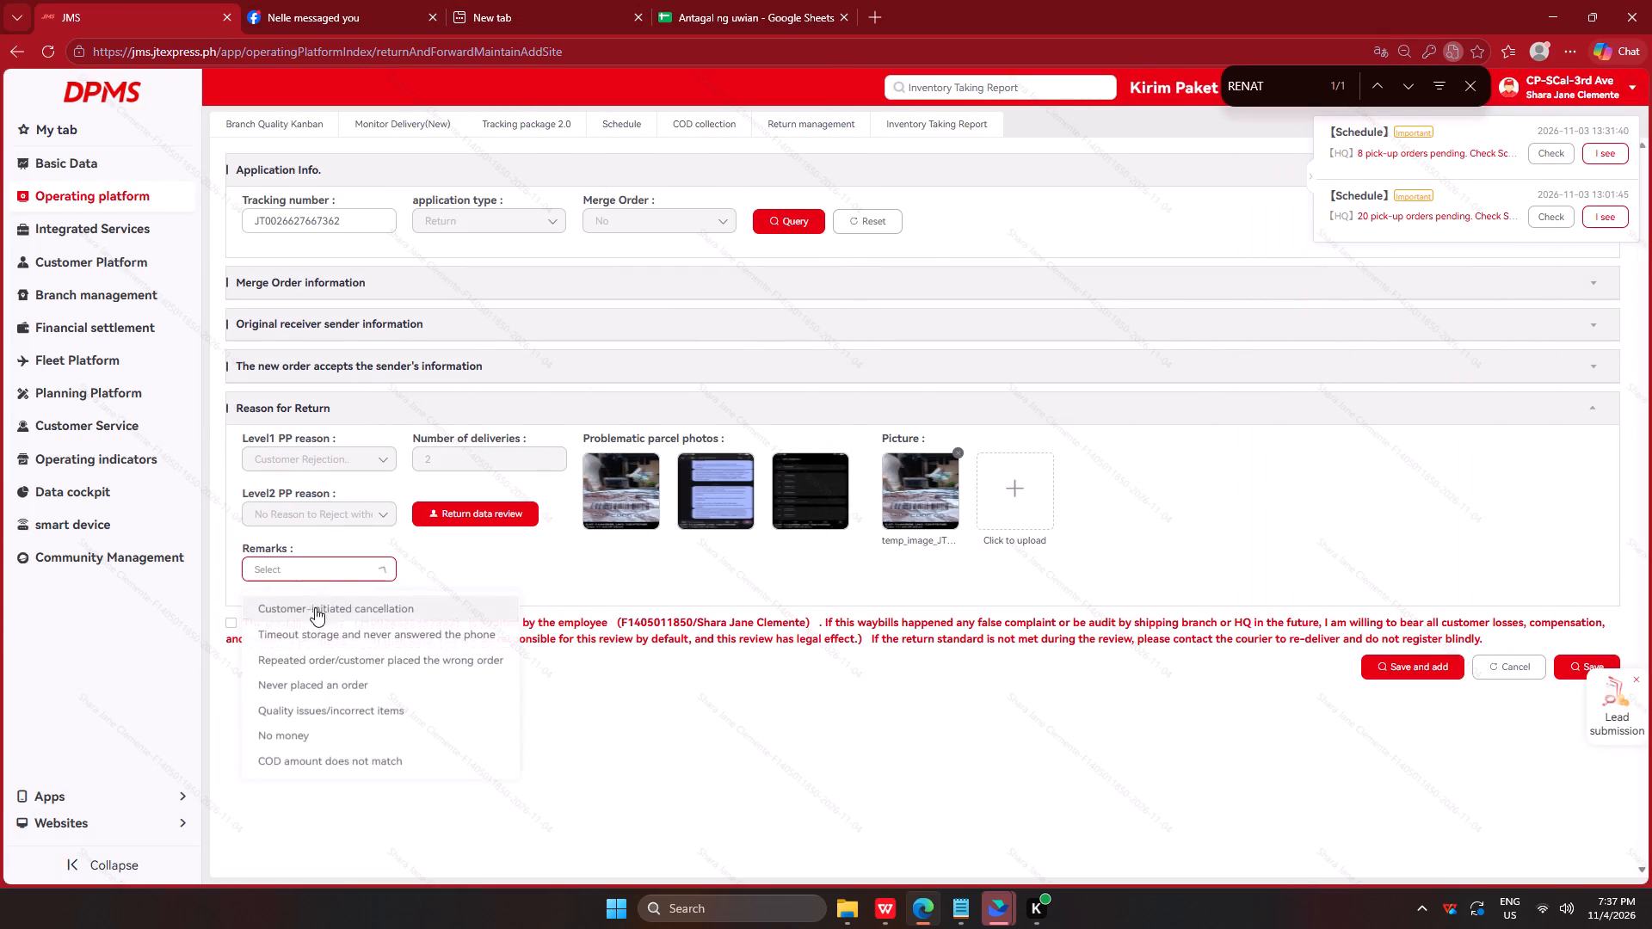
{"action": "left_click", "coordinate": [352, 606]}
{"action": "left_click", "coordinate": [231, 624]}
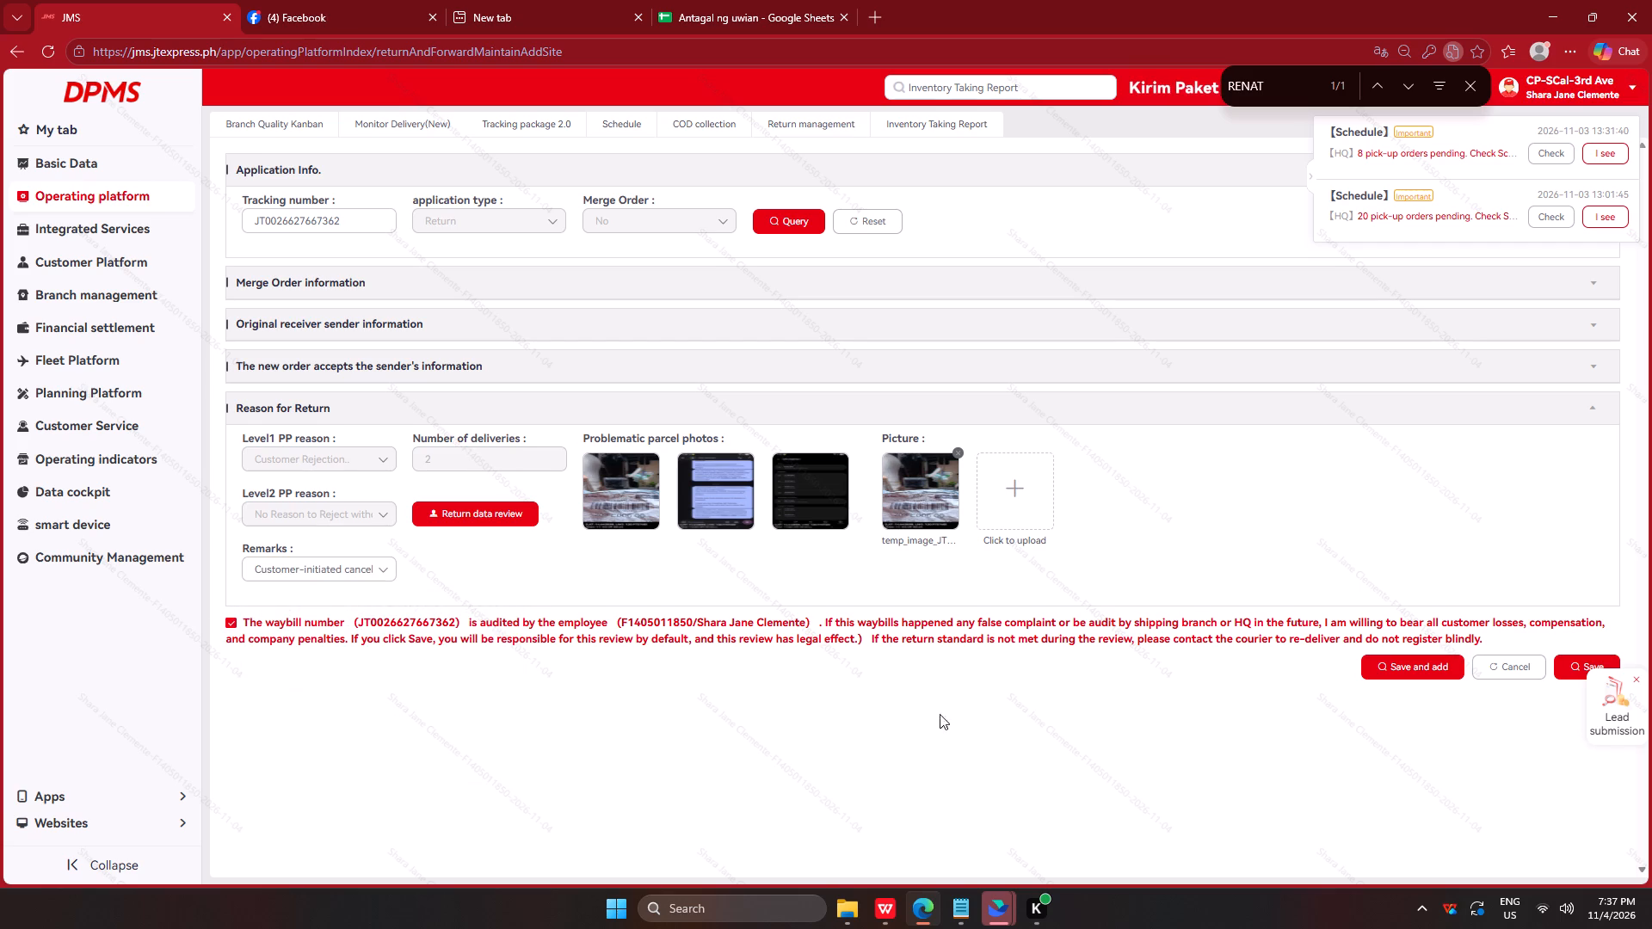
{"action": "left_click", "coordinate": [1427, 671]}
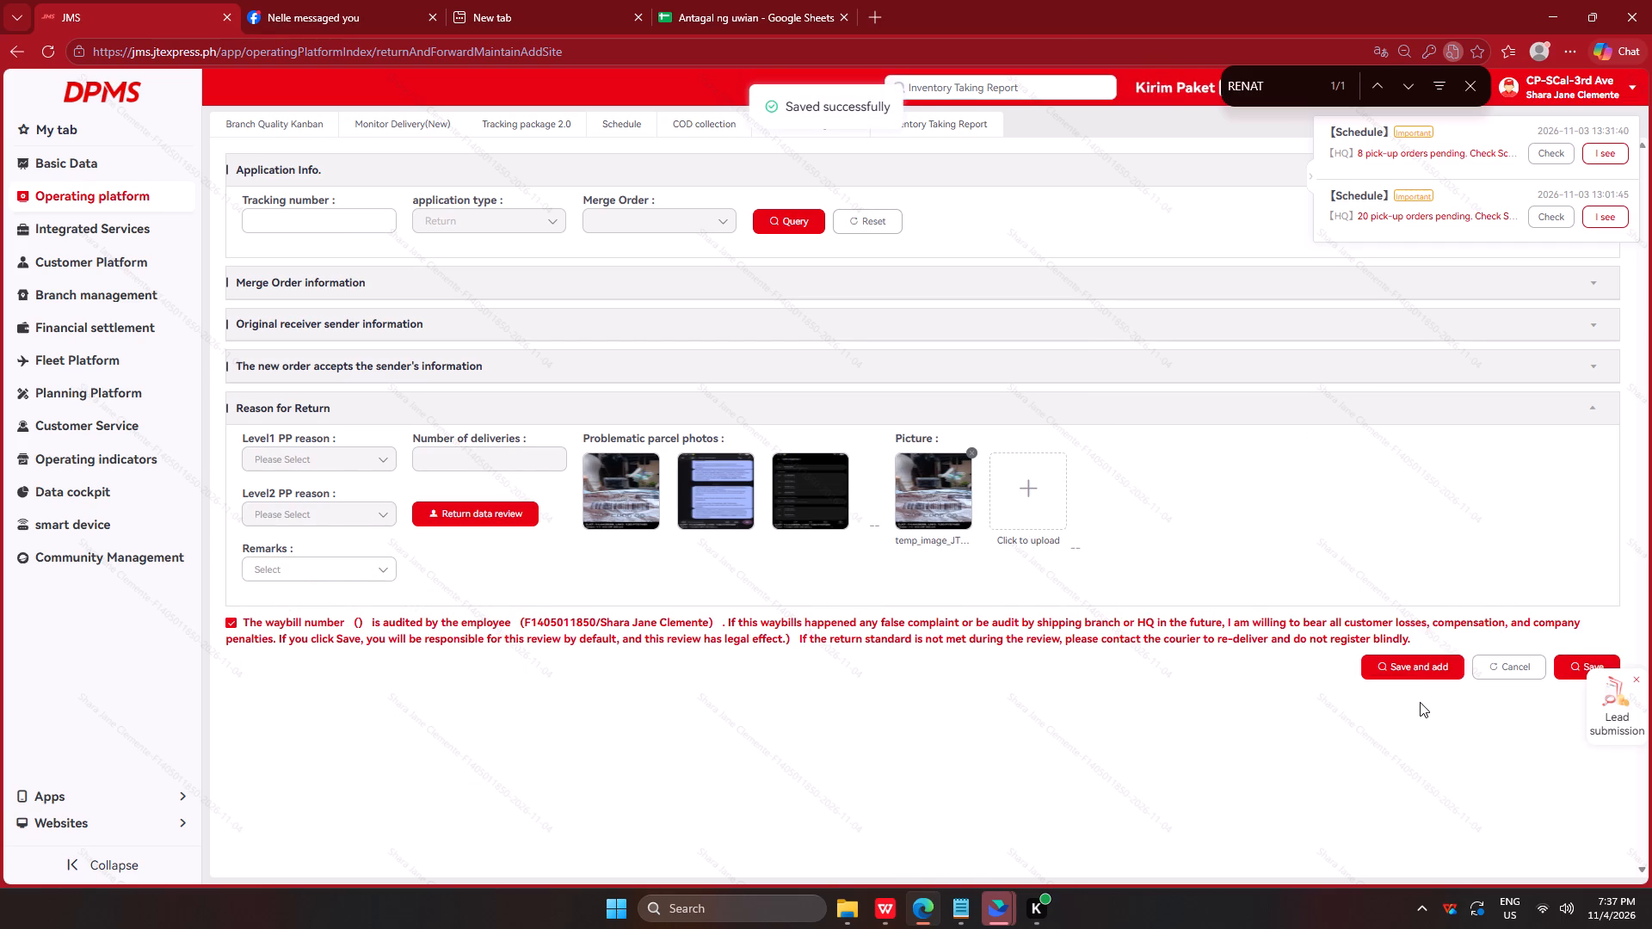
{"action": "key", "text": "alt+Tab"}
{"action": "double_click", "coordinate": [1201, 680]}
{"action": "key", "text": "ctrl+c"}
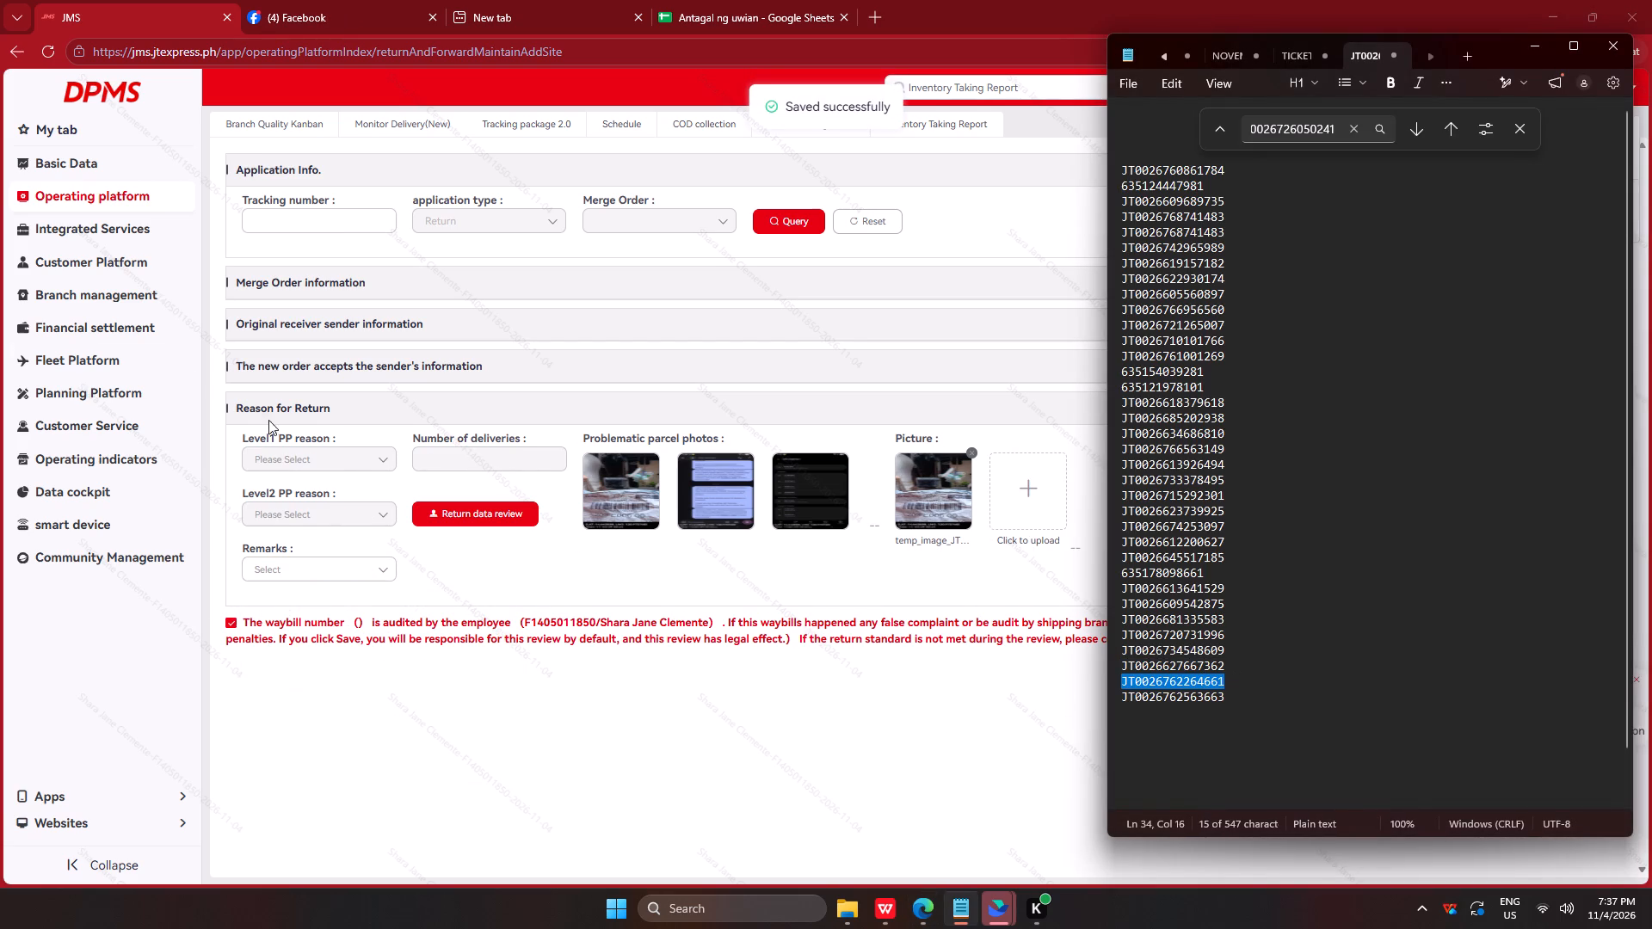
{"action": "left_click", "coordinate": [311, 228]}
{"action": "key", "text": "ctrl+v"}
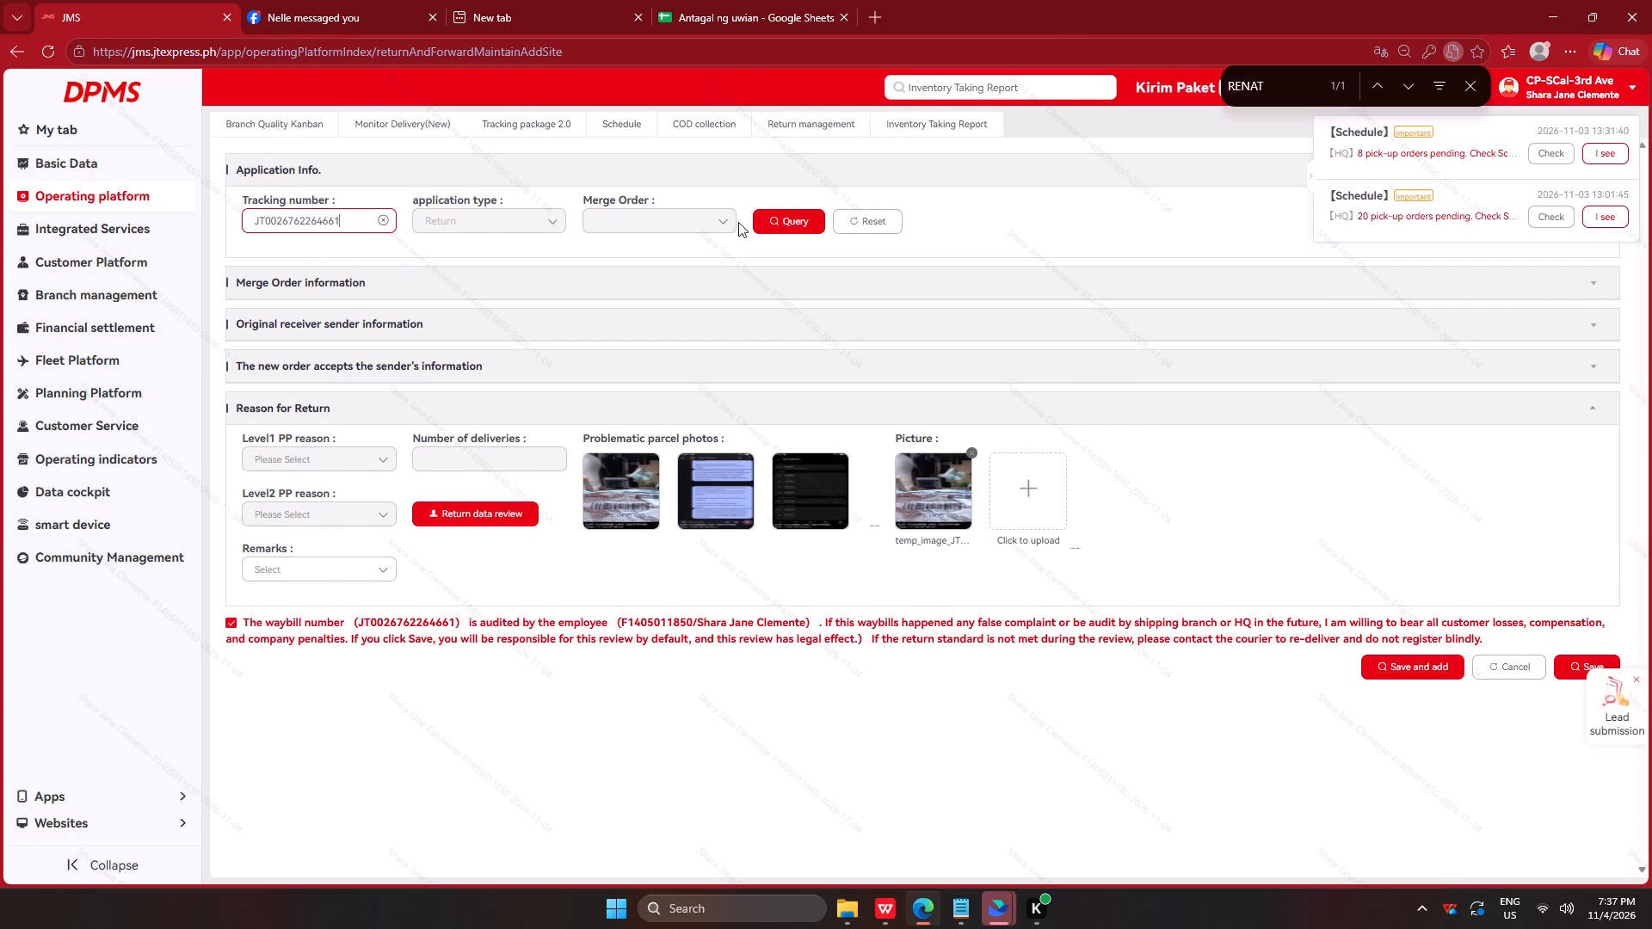
{"action": "left_click", "coordinate": [774, 218]}
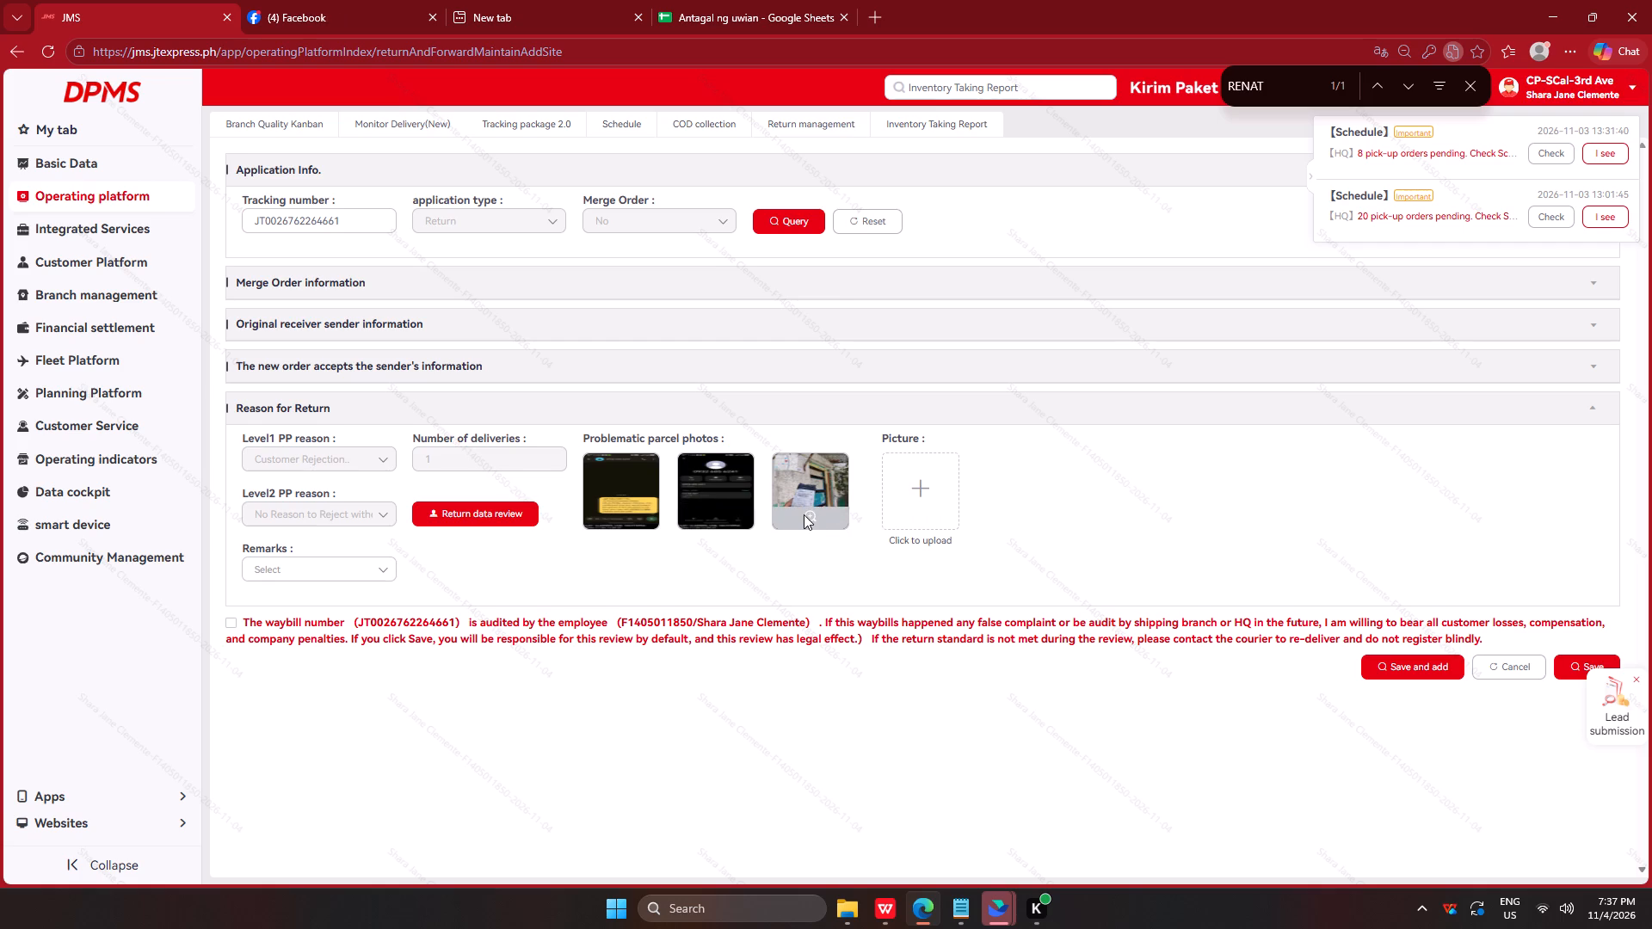
{"action": "left_click", "coordinate": [804, 514]}
{"action": "left_click", "coordinate": [812, 515]}
{"action": "right_click", "coordinate": [786, 365]}
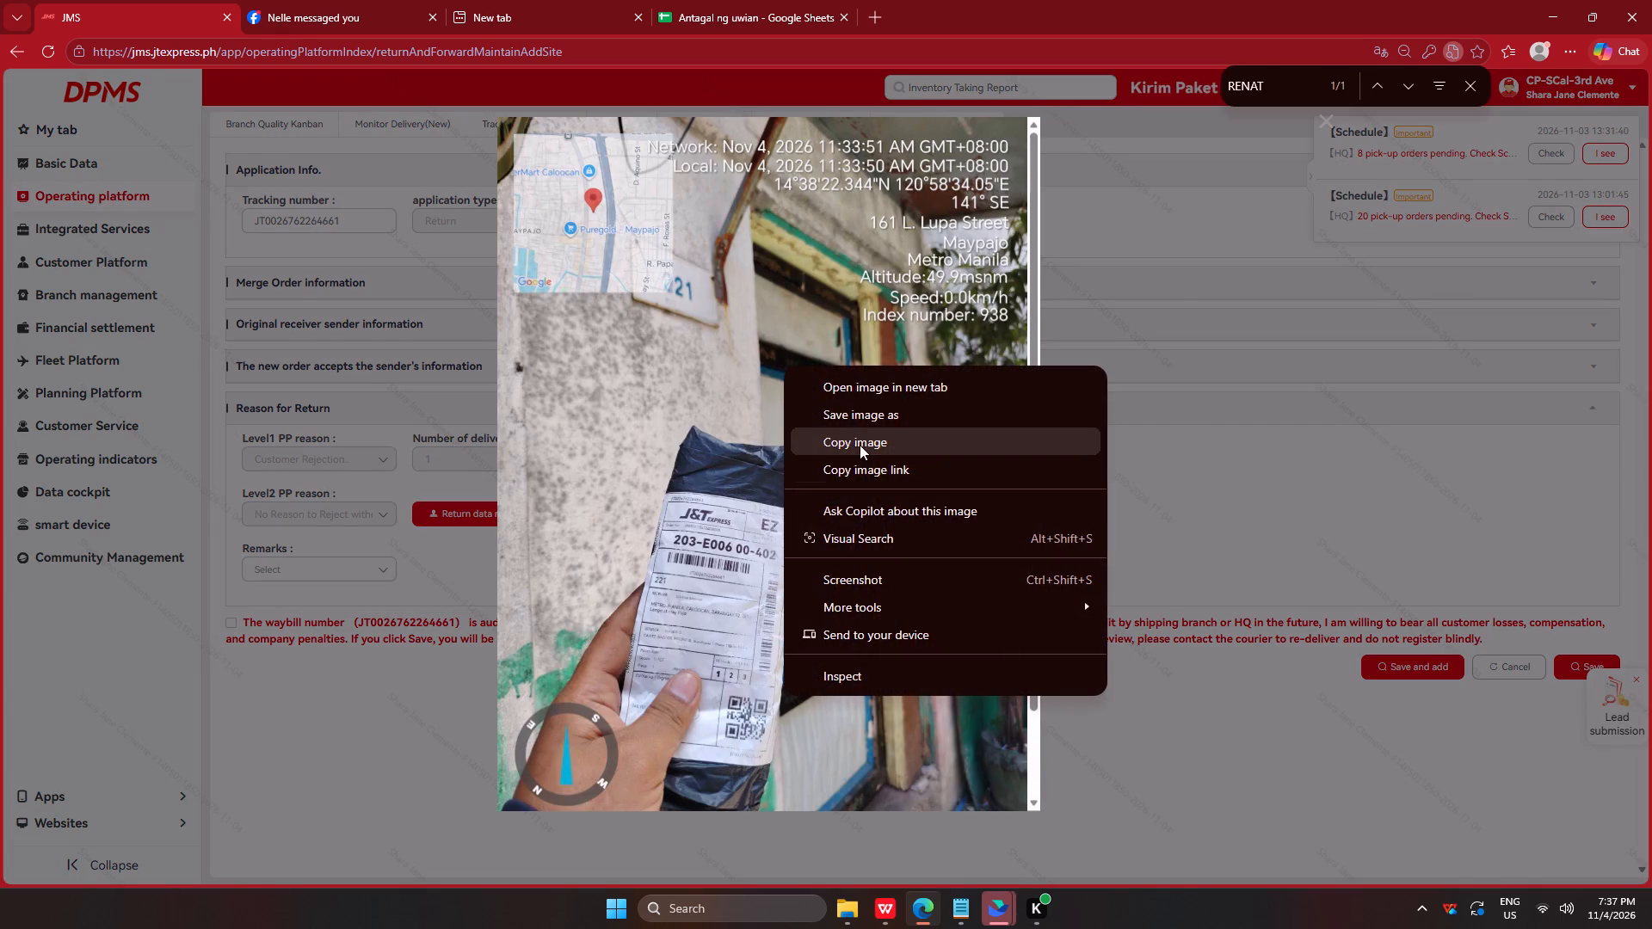
{"action": "left_click", "coordinate": [864, 421]}
{"action": "left_click", "coordinate": [681, 571]}
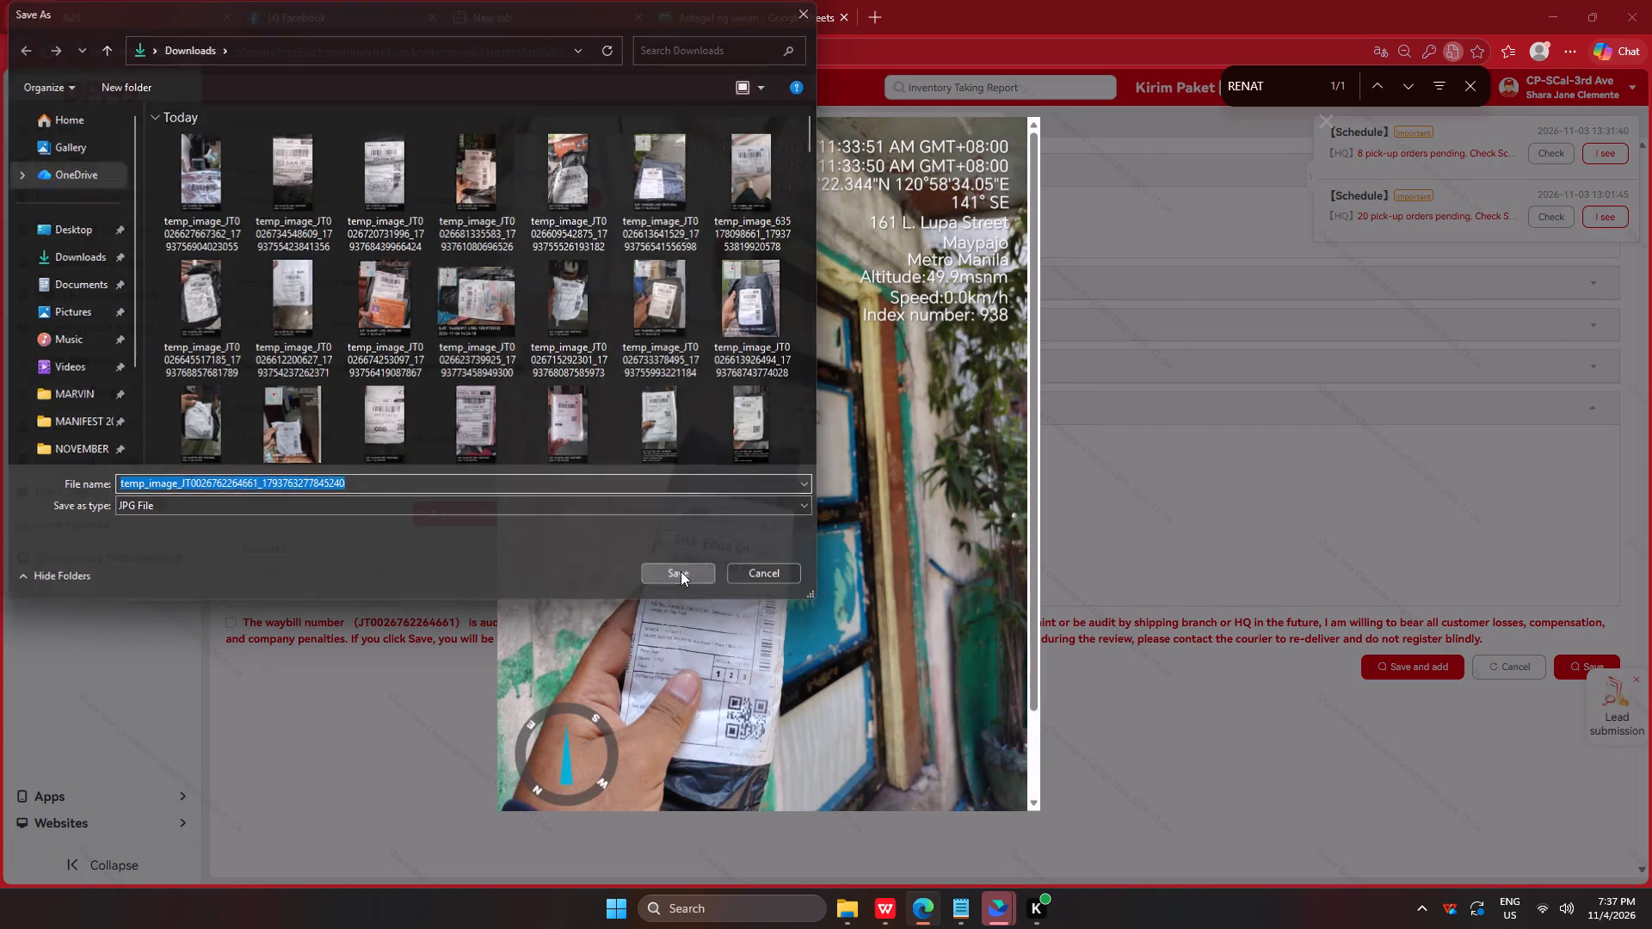
{"action": "left_click", "coordinate": [362, 558]}
{"action": "left_click", "coordinate": [934, 524]}
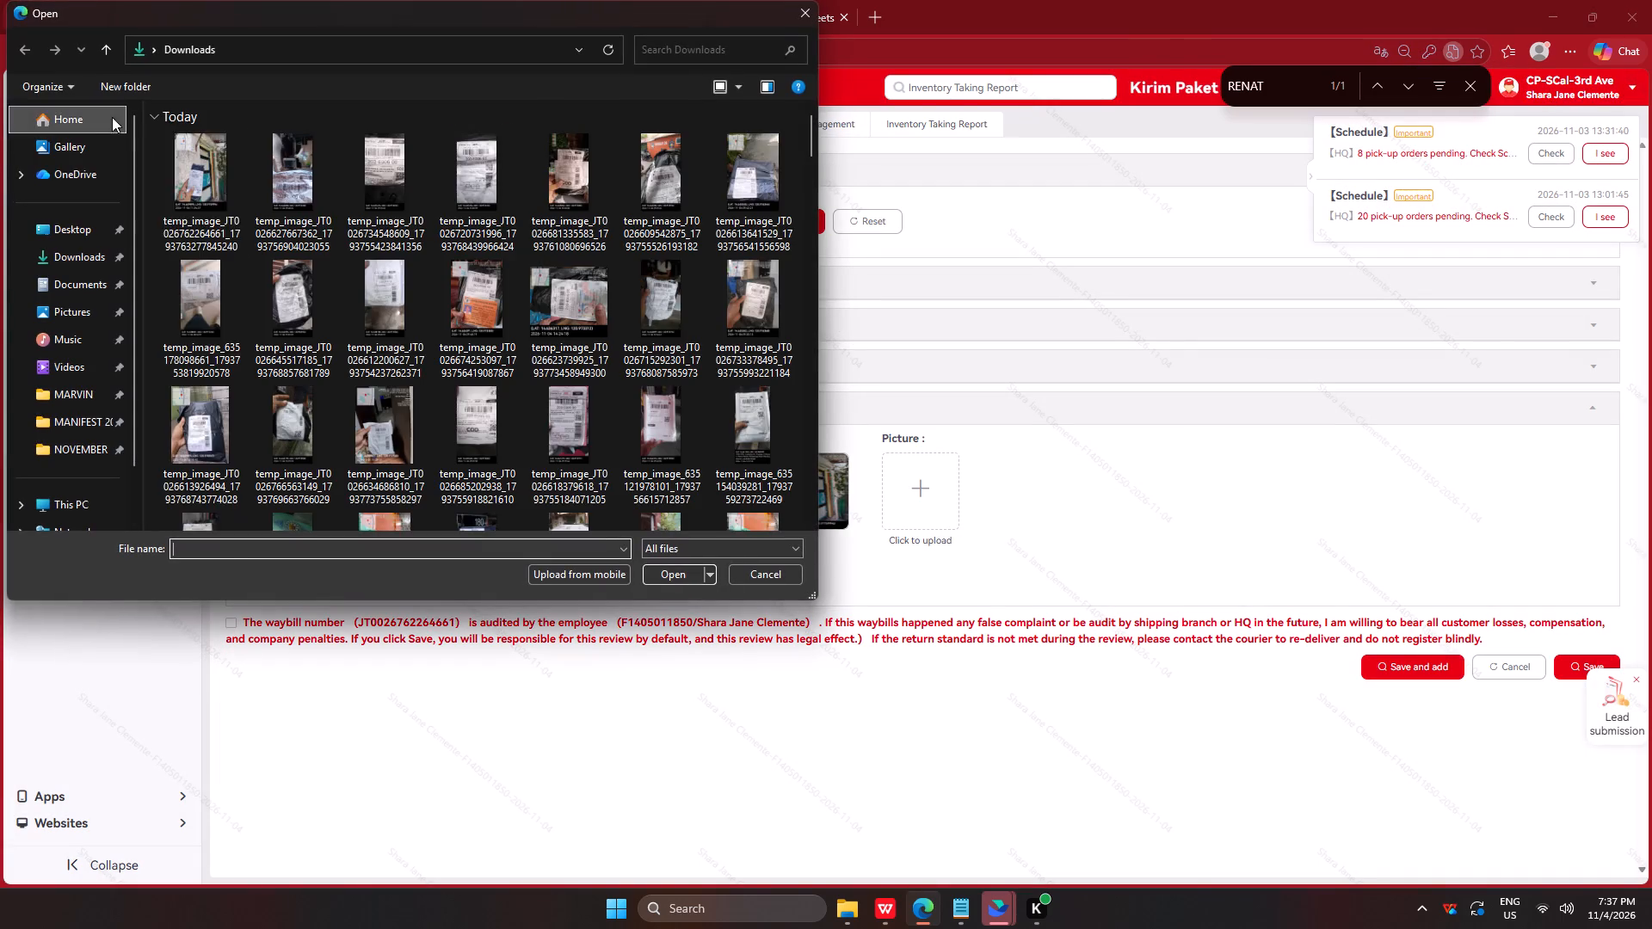
{"action": "double_click", "coordinate": [211, 146]}
{"action": "left_click", "coordinate": [295, 572]}
{"action": "left_click", "coordinate": [408, 609]}
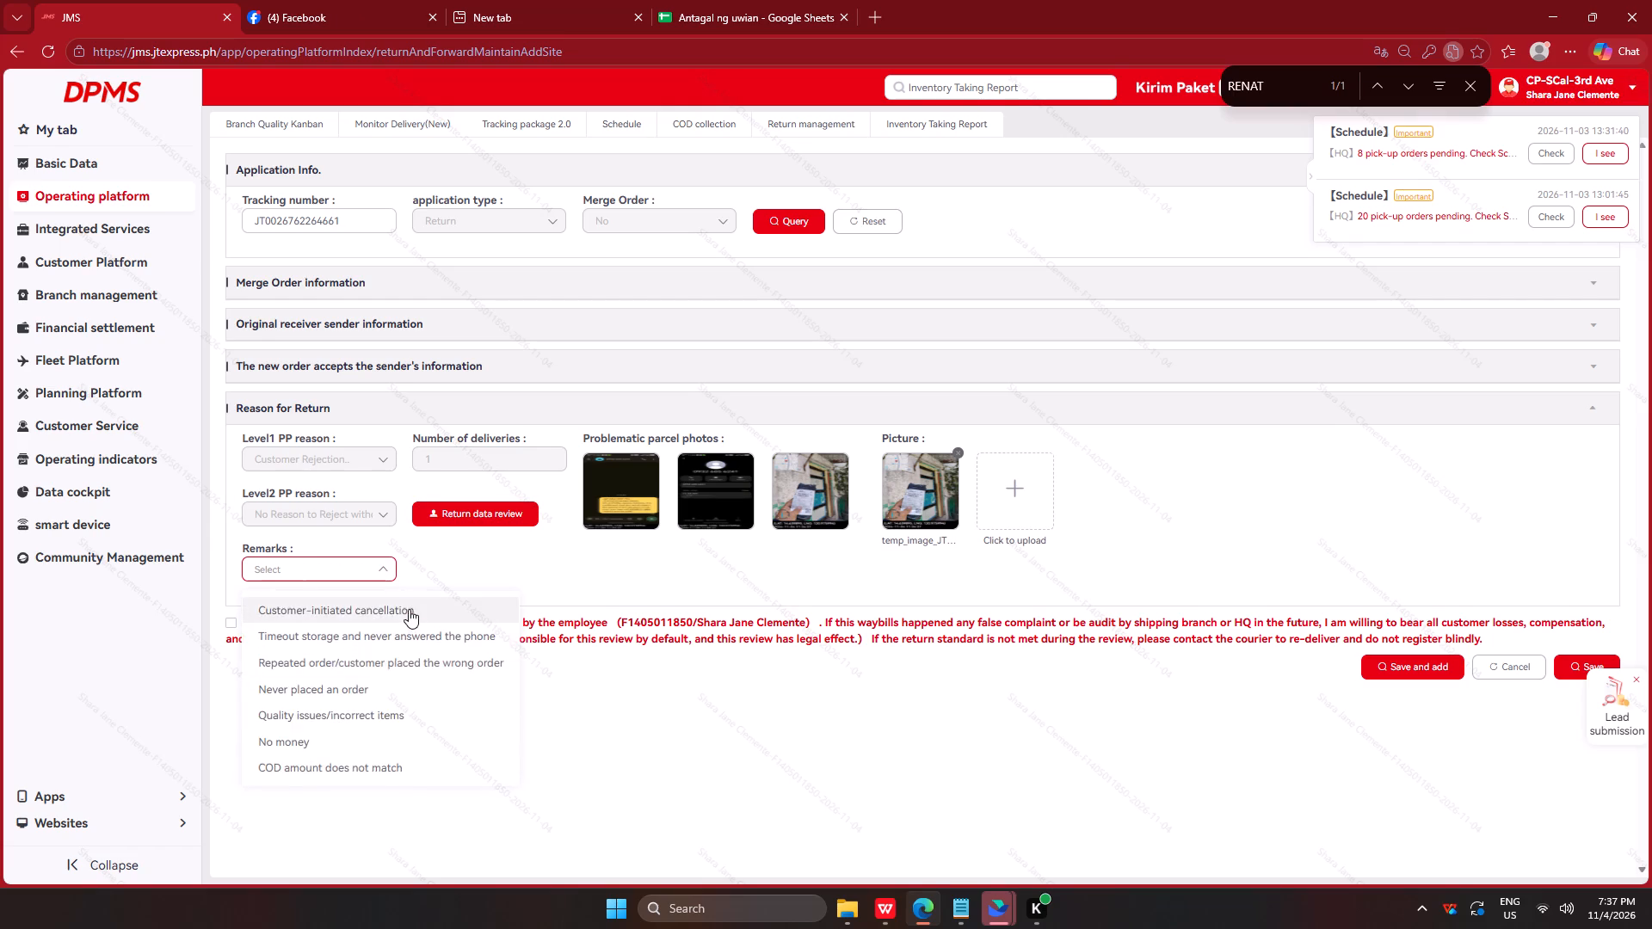
{"action": "left_click", "coordinate": [236, 619]}
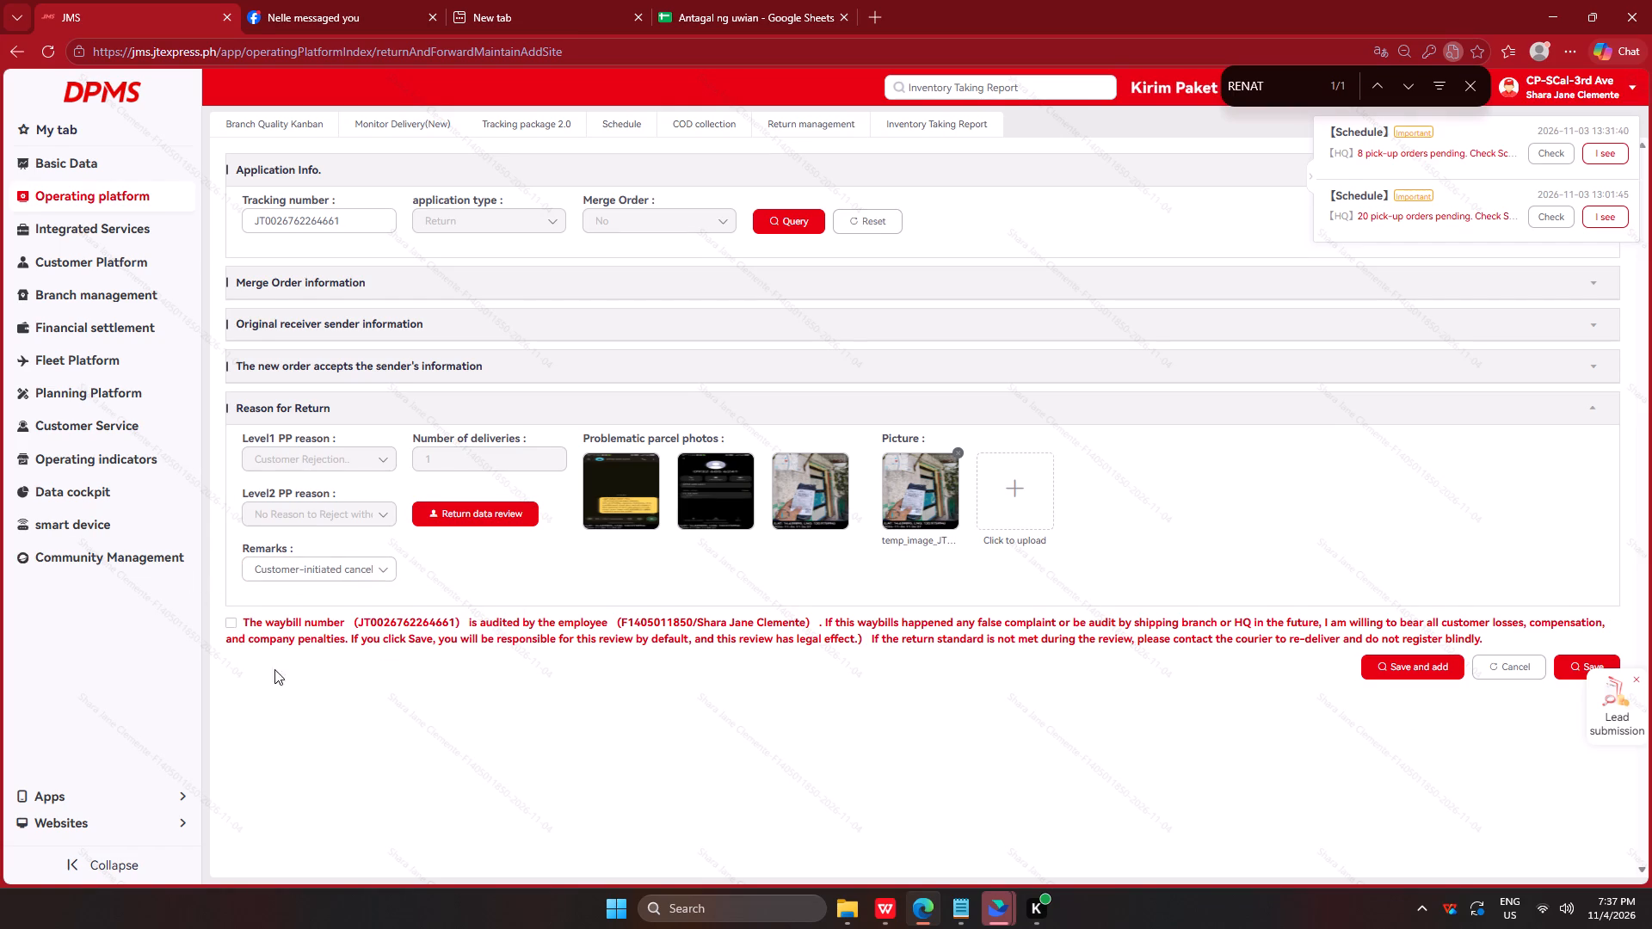
{"action": "left_click", "coordinate": [229, 614]}
{"action": "left_click", "coordinate": [188, 615]}
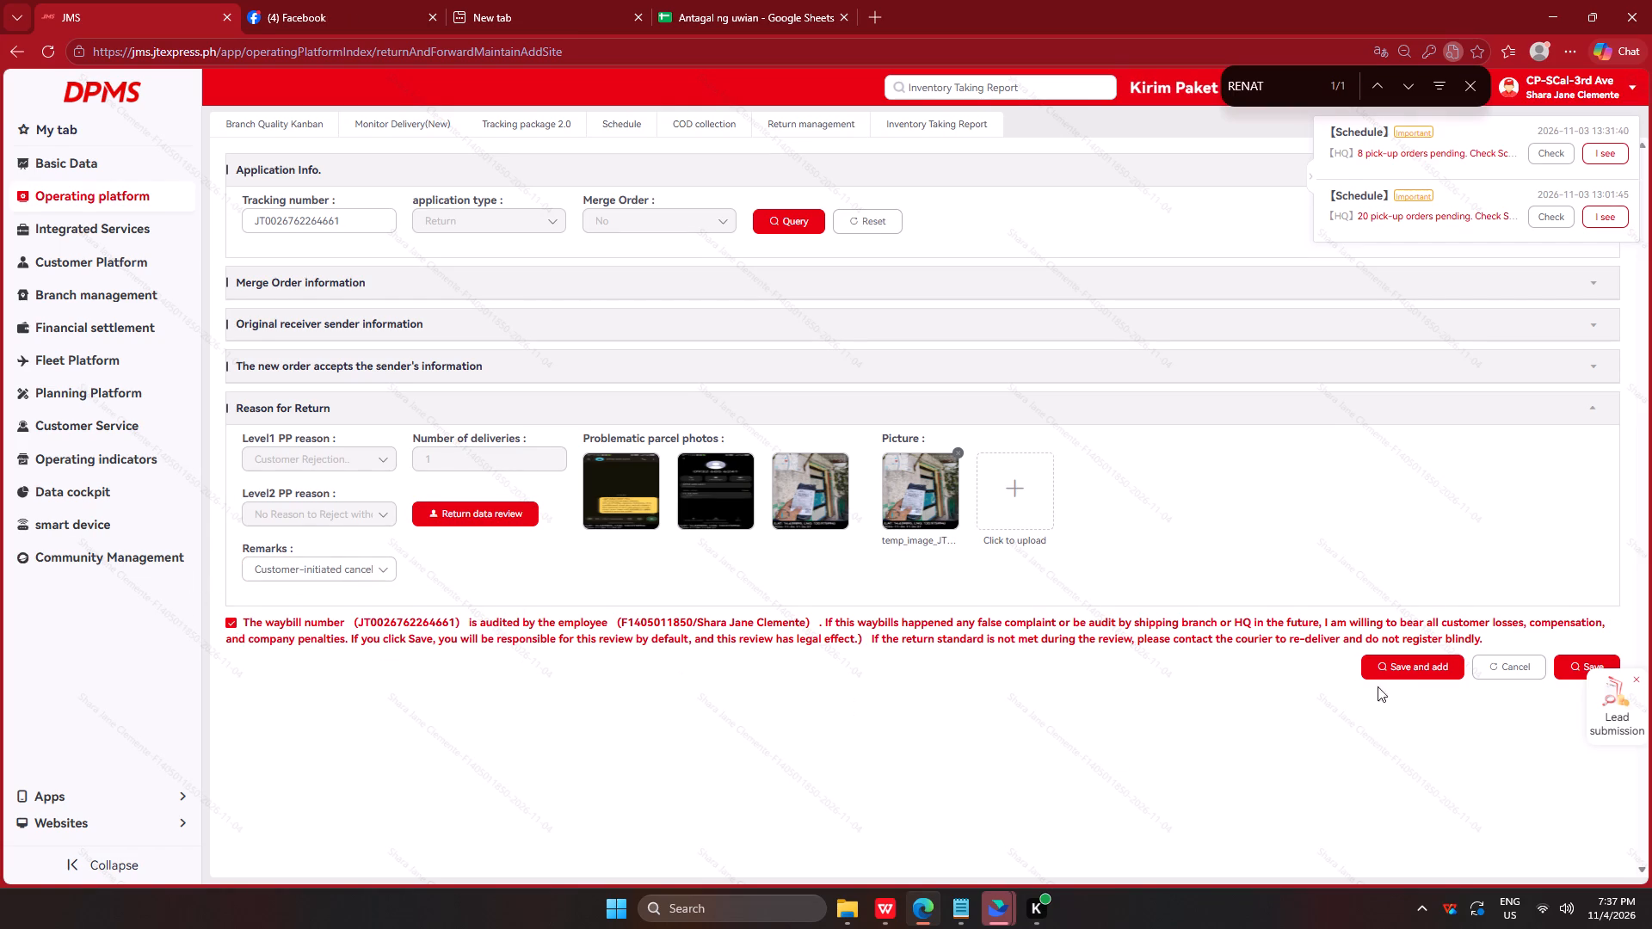
{"action": "left_click", "coordinate": [1383, 664]}
{"action": "key", "text": "alt+Tab"}
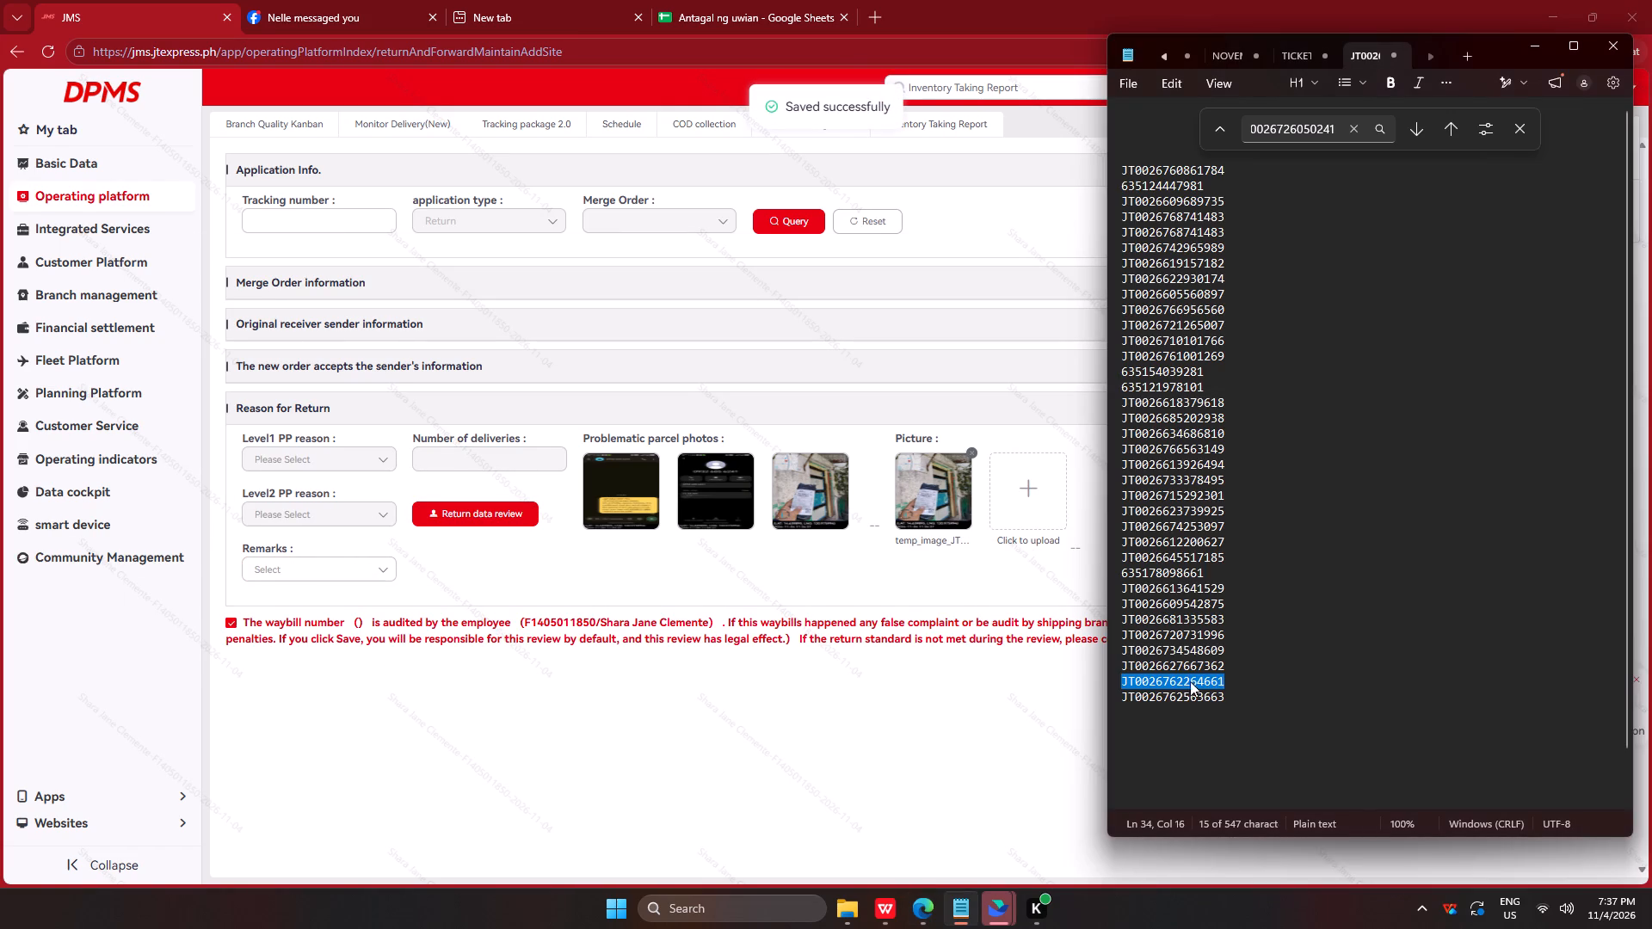
{"action": "triple_click", "coordinate": [1181, 694]}
{"action": "key", "text": "ctrl+c"}
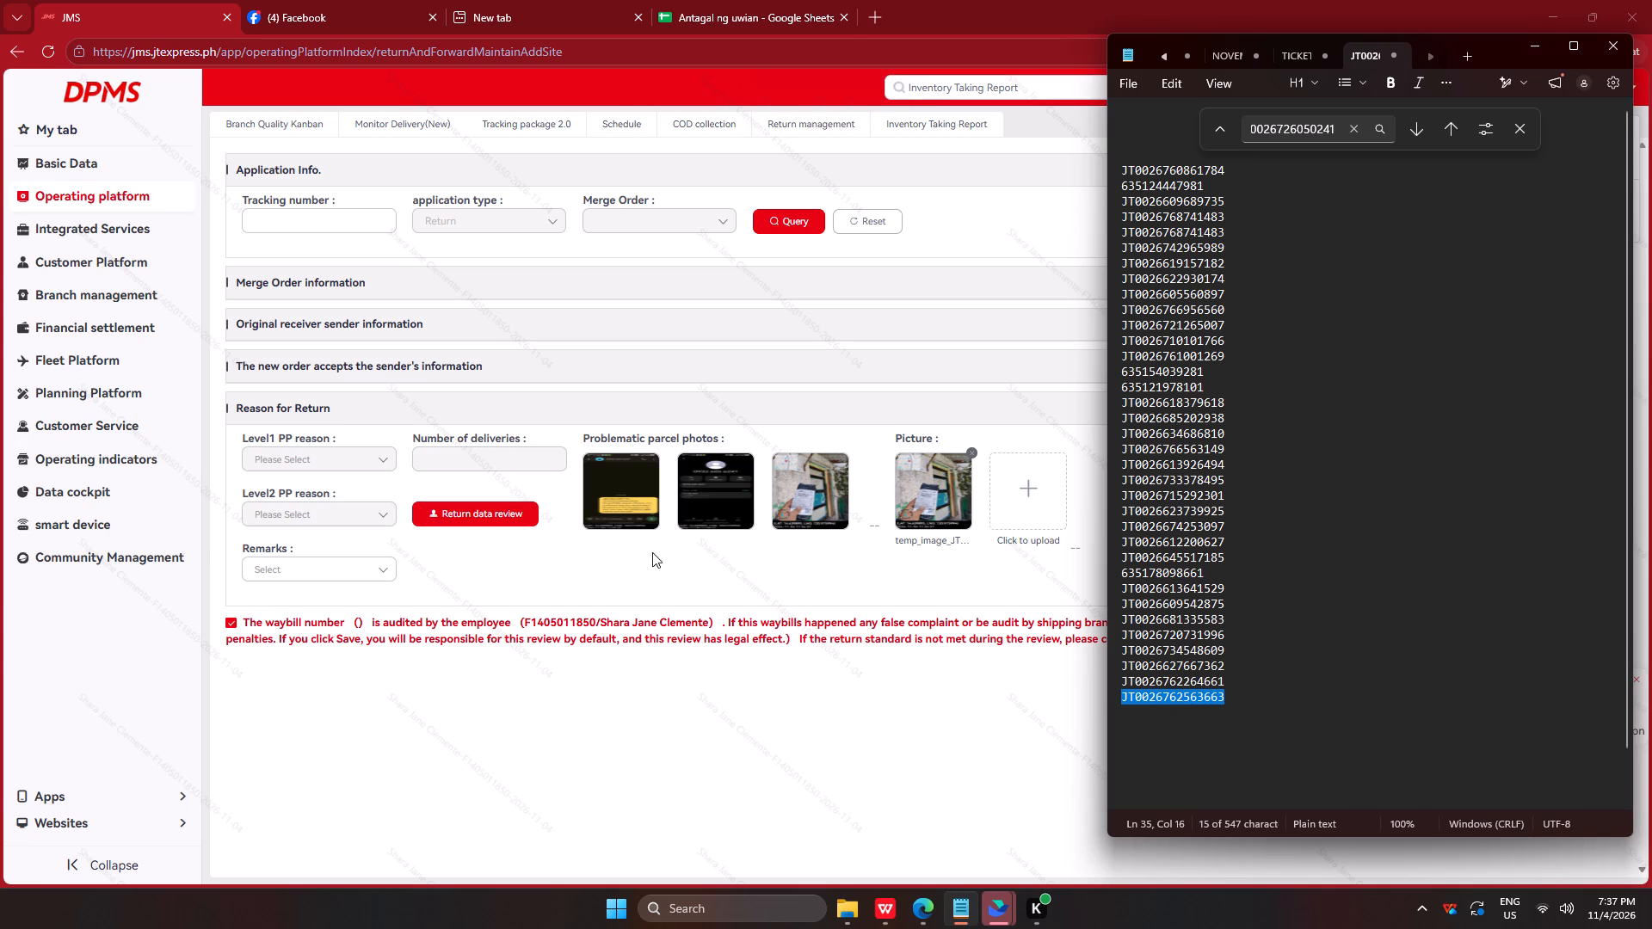
{"action": "left_click", "coordinate": [287, 228]}
{"action": "key", "text": "ctrl+v"}
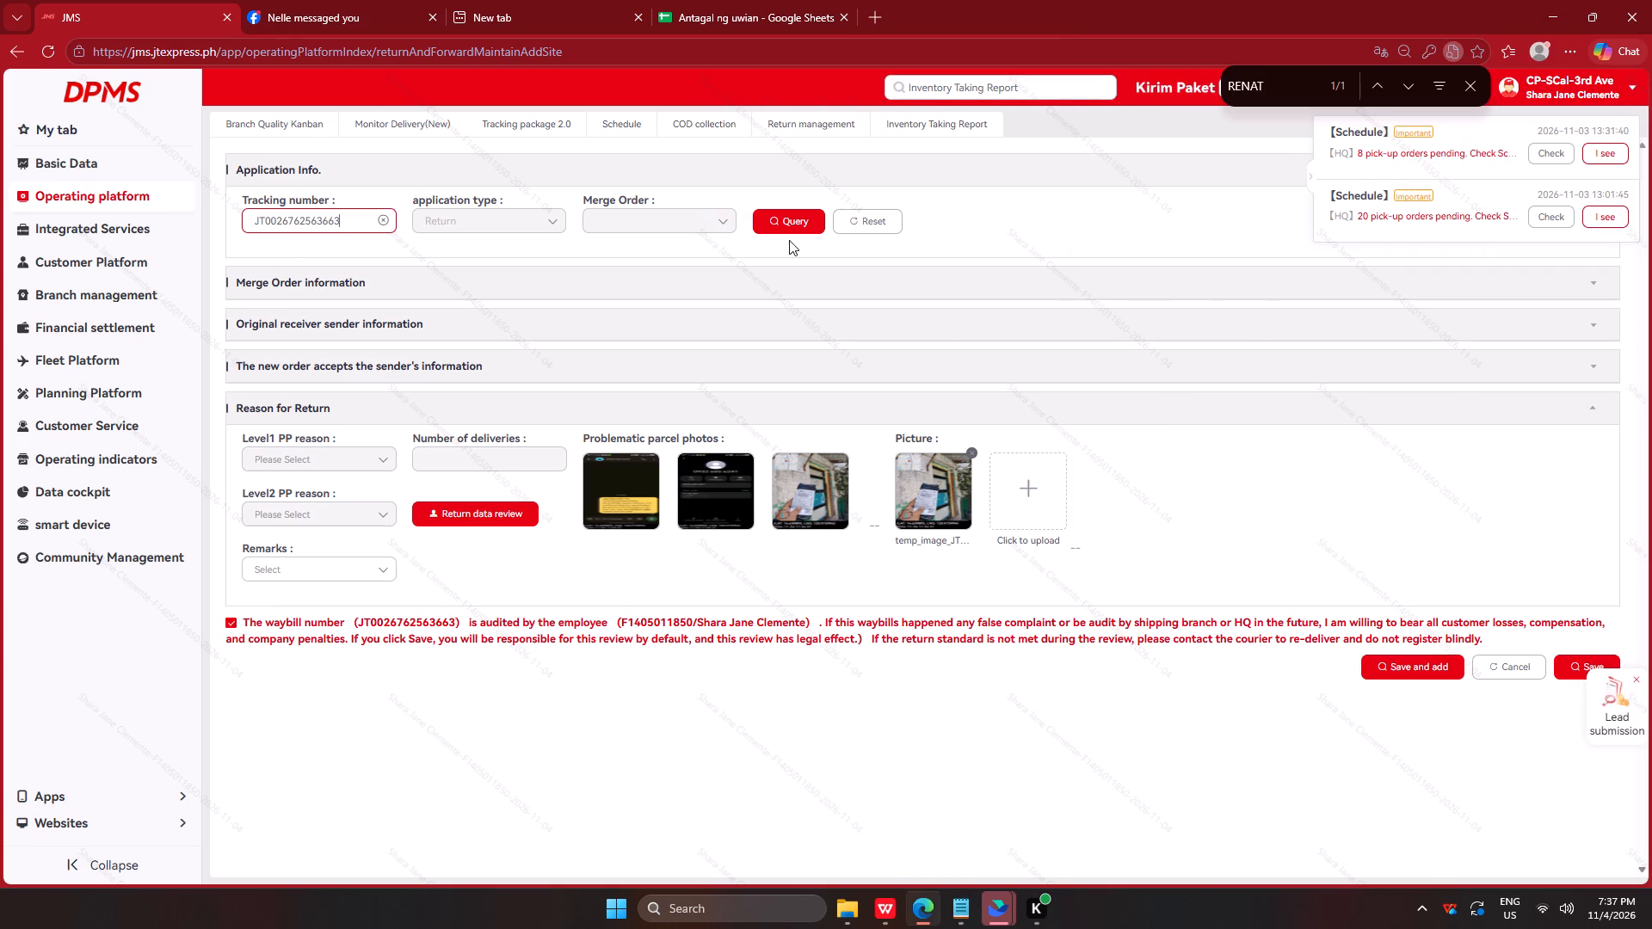
{"action": "left_click", "coordinate": [793, 225]}
{"action": "left_click", "coordinate": [626, 516]}
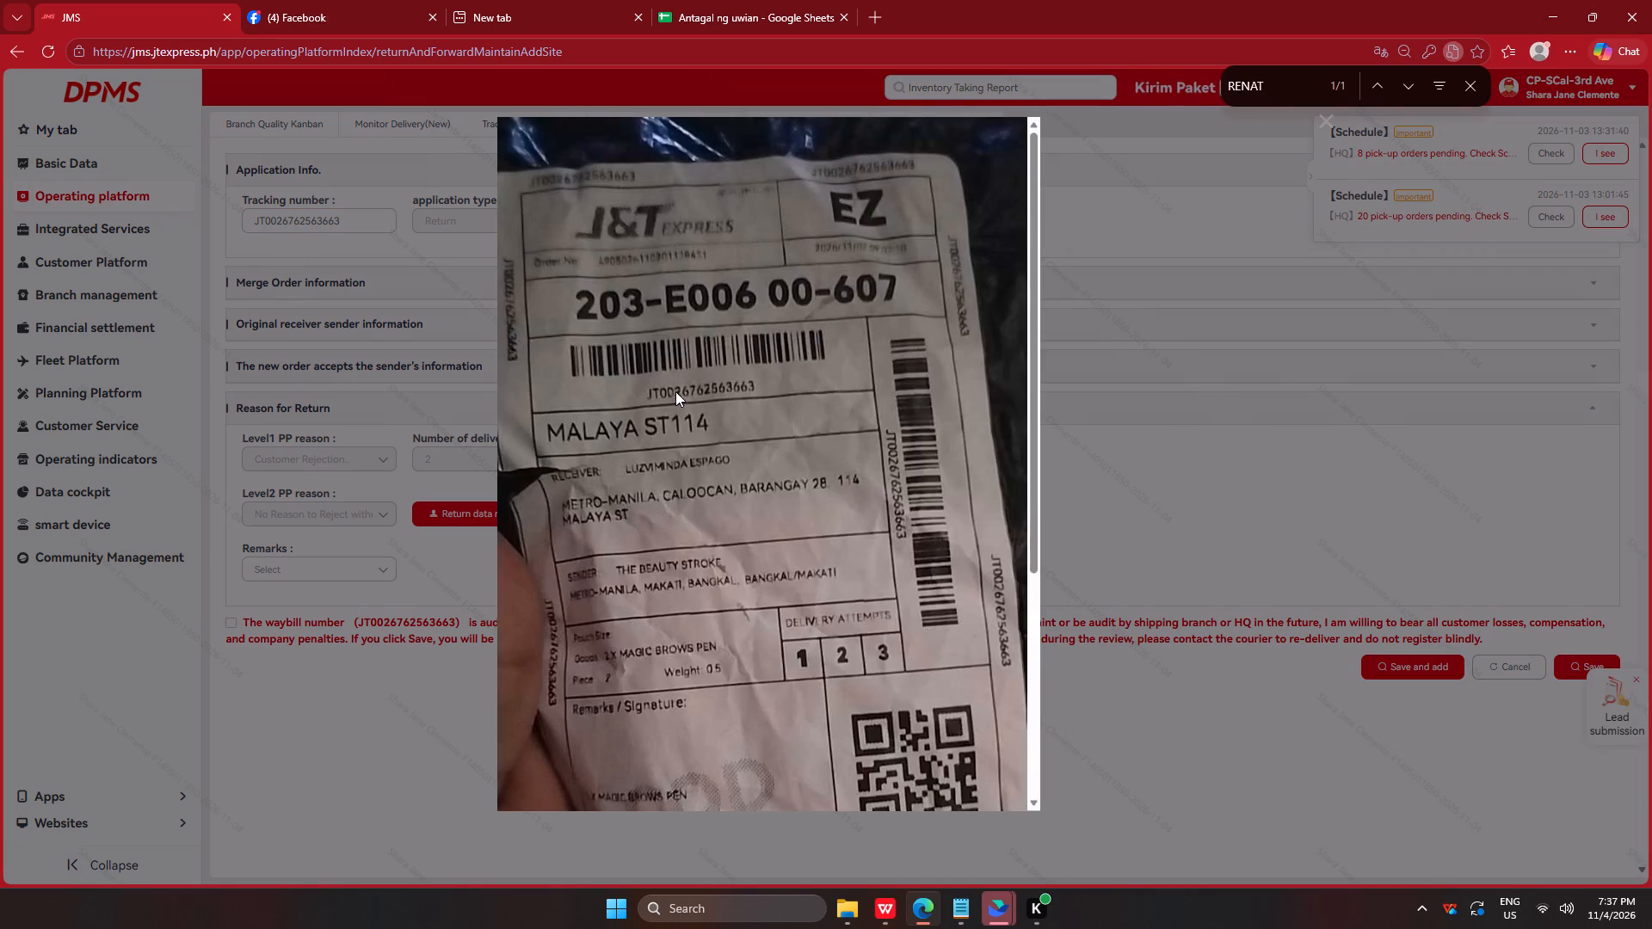
{"action": "right_click", "coordinate": [689, 358]}
{"action": "left_click", "coordinate": [782, 401]}
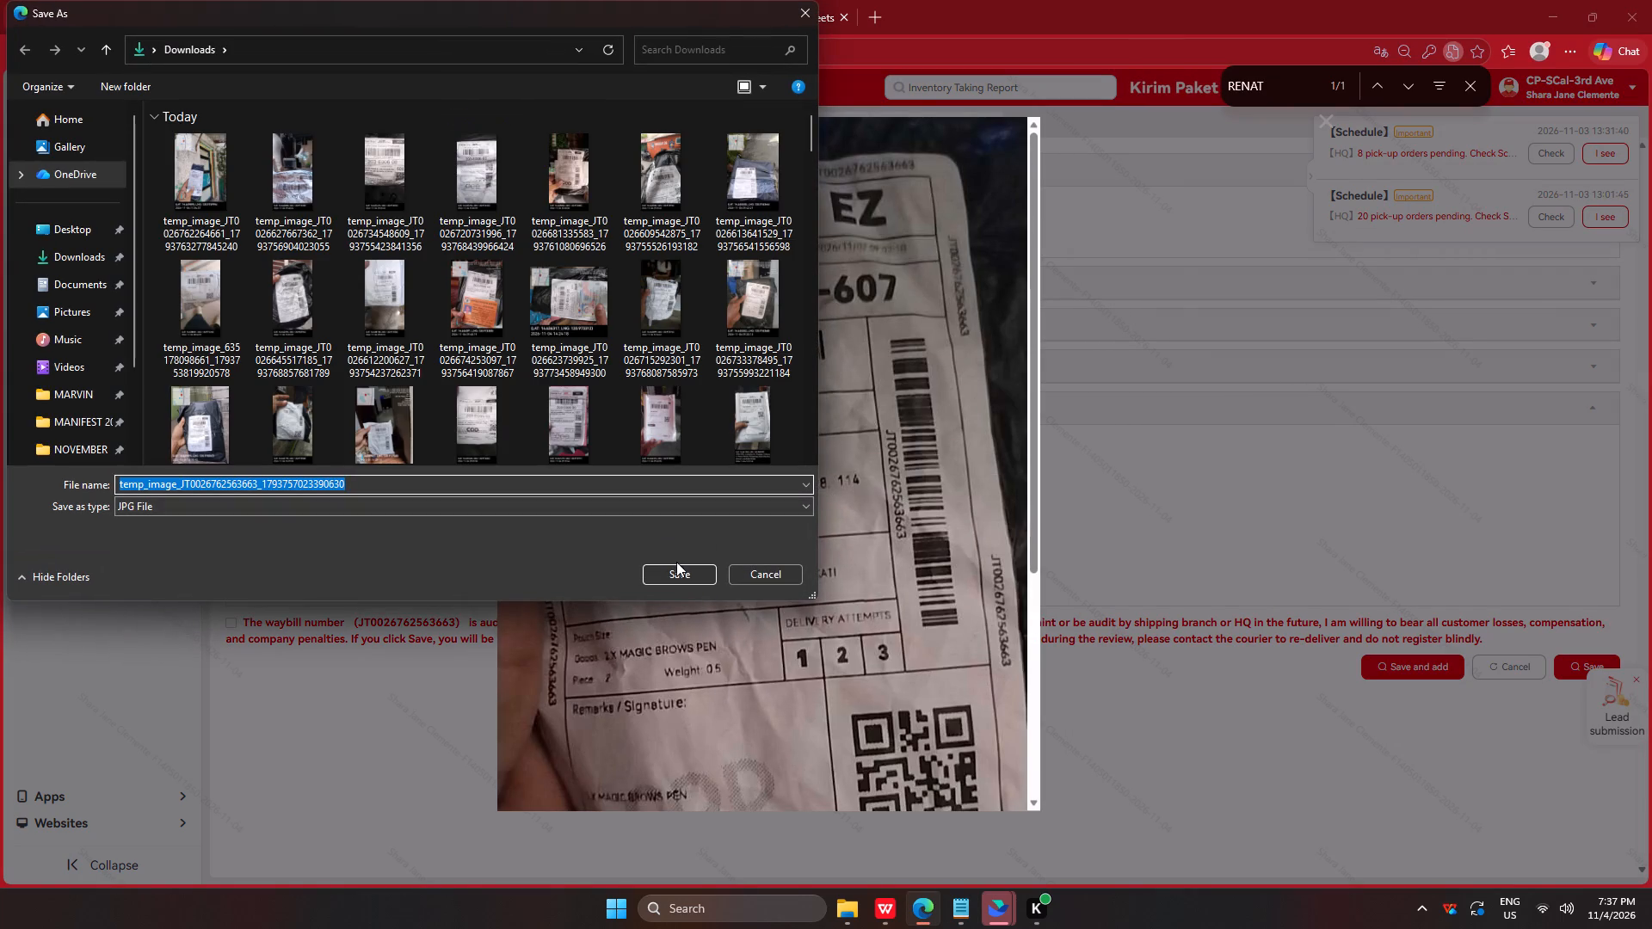
{"action": "left_click", "coordinate": [678, 571]}
{"action": "left_click", "coordinate": [462, 572]}
{"action": "left_click", "coordinate": [910, 500]}
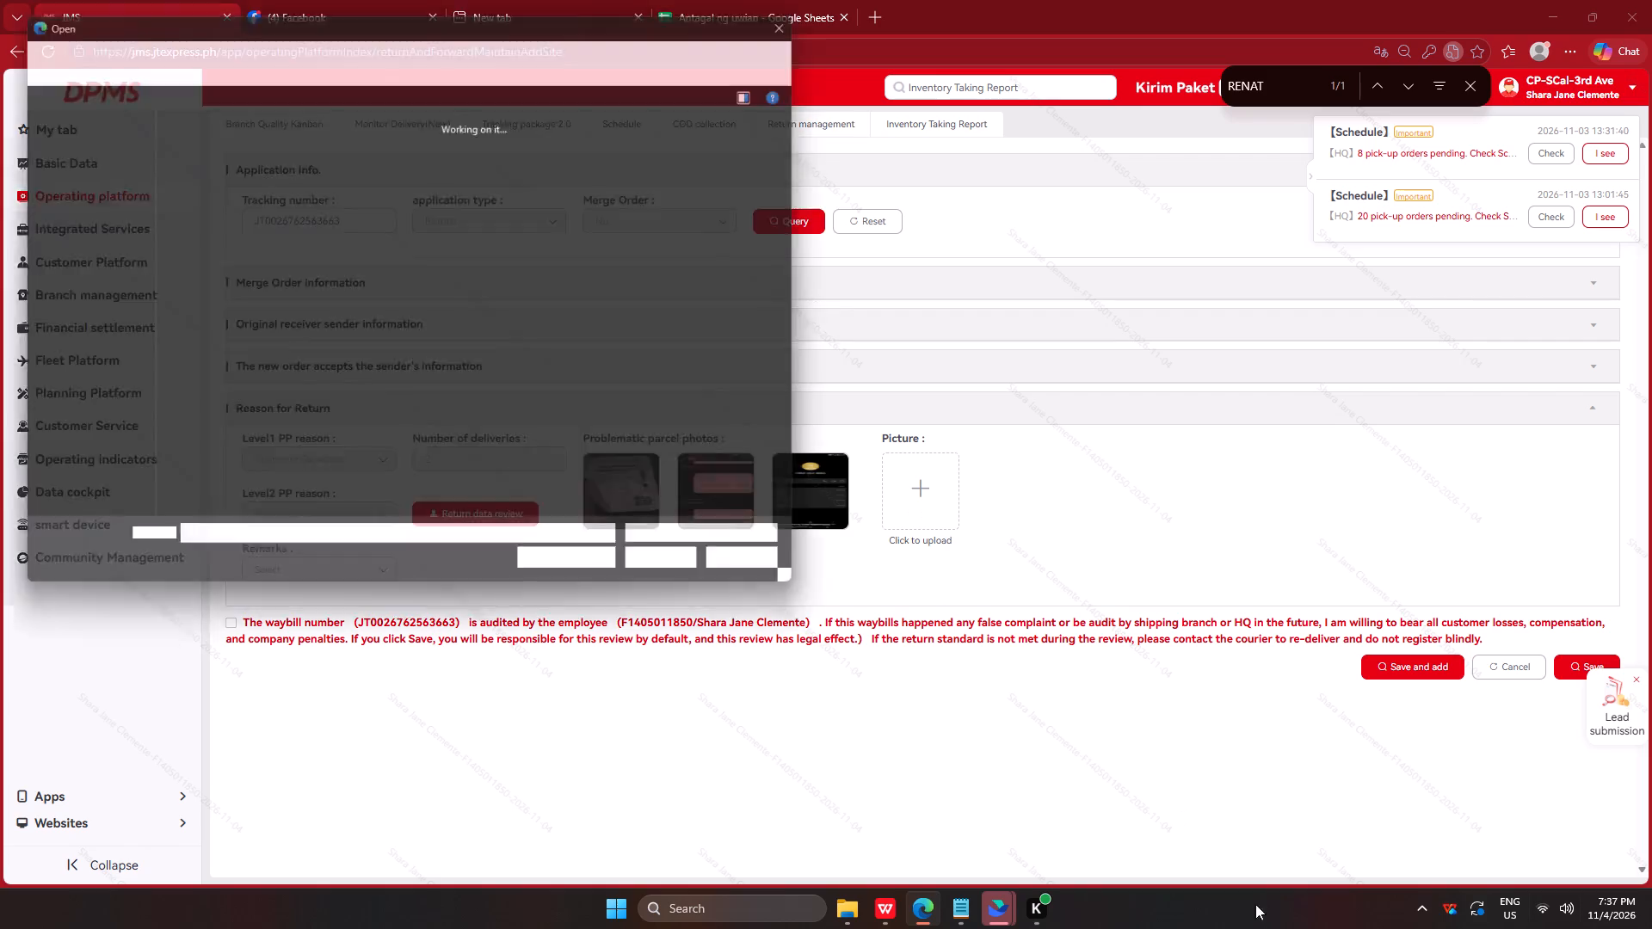
{"action": "double_click", "coordinate": [243, 215]}
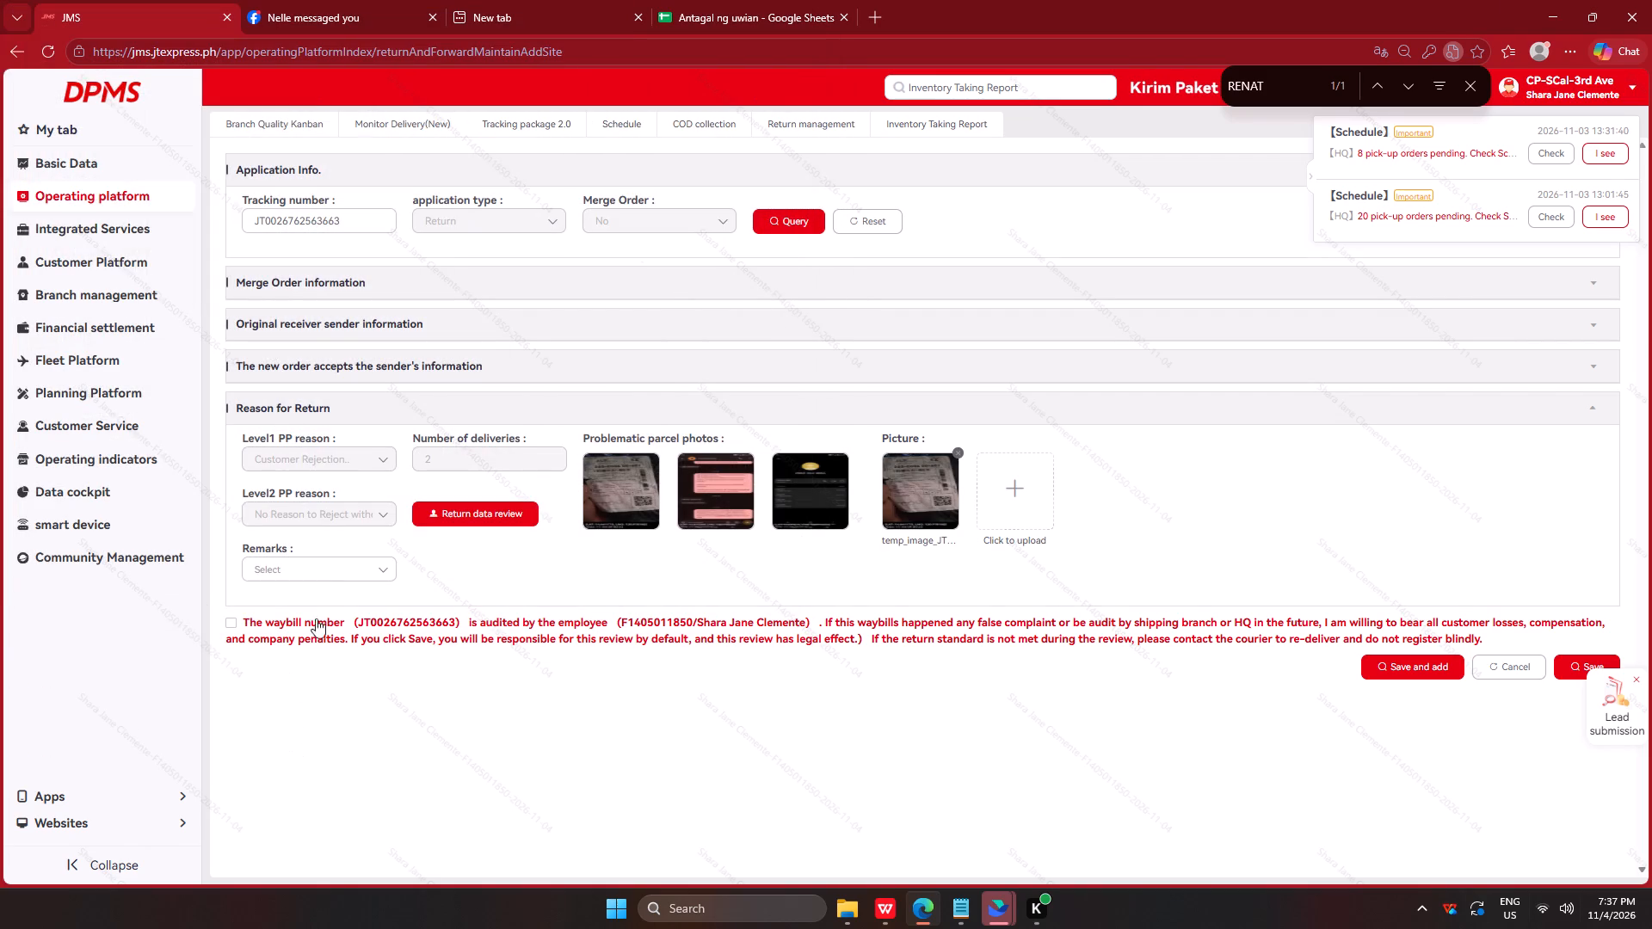
{"action": "left_click", "coordinate": [333, 544]}
{"action": "left_click", "coordinate": [335, 578]}
{"action": "left_click", "coordinate": [342, 614]}
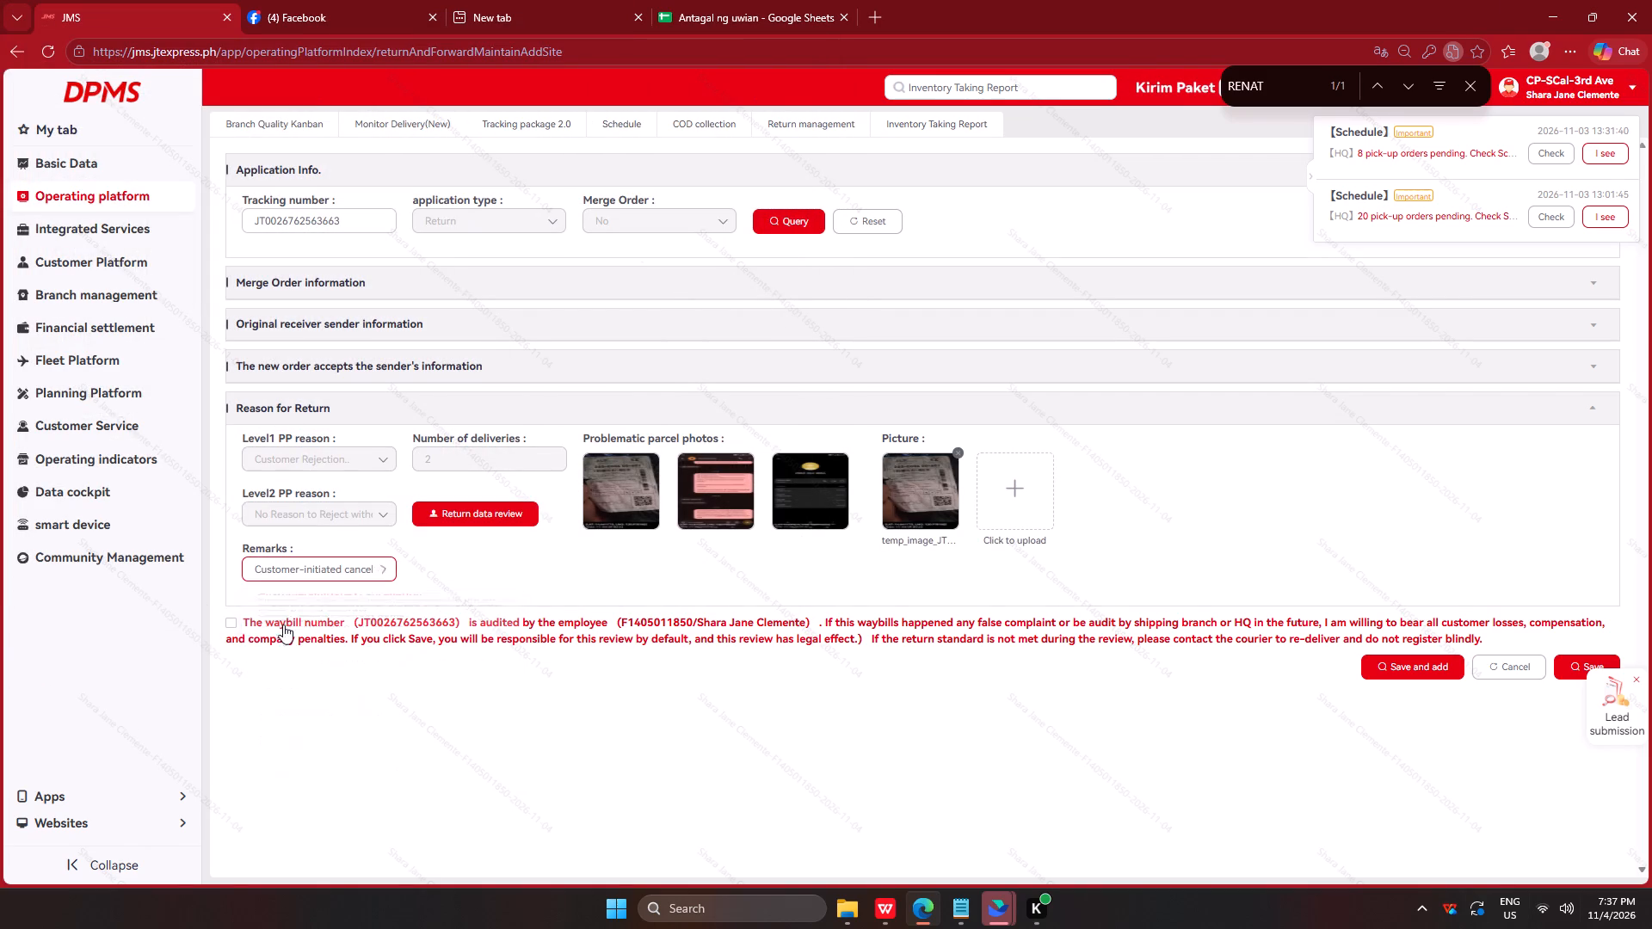
{"action": "left_click", "coordinate": [234, 624]}
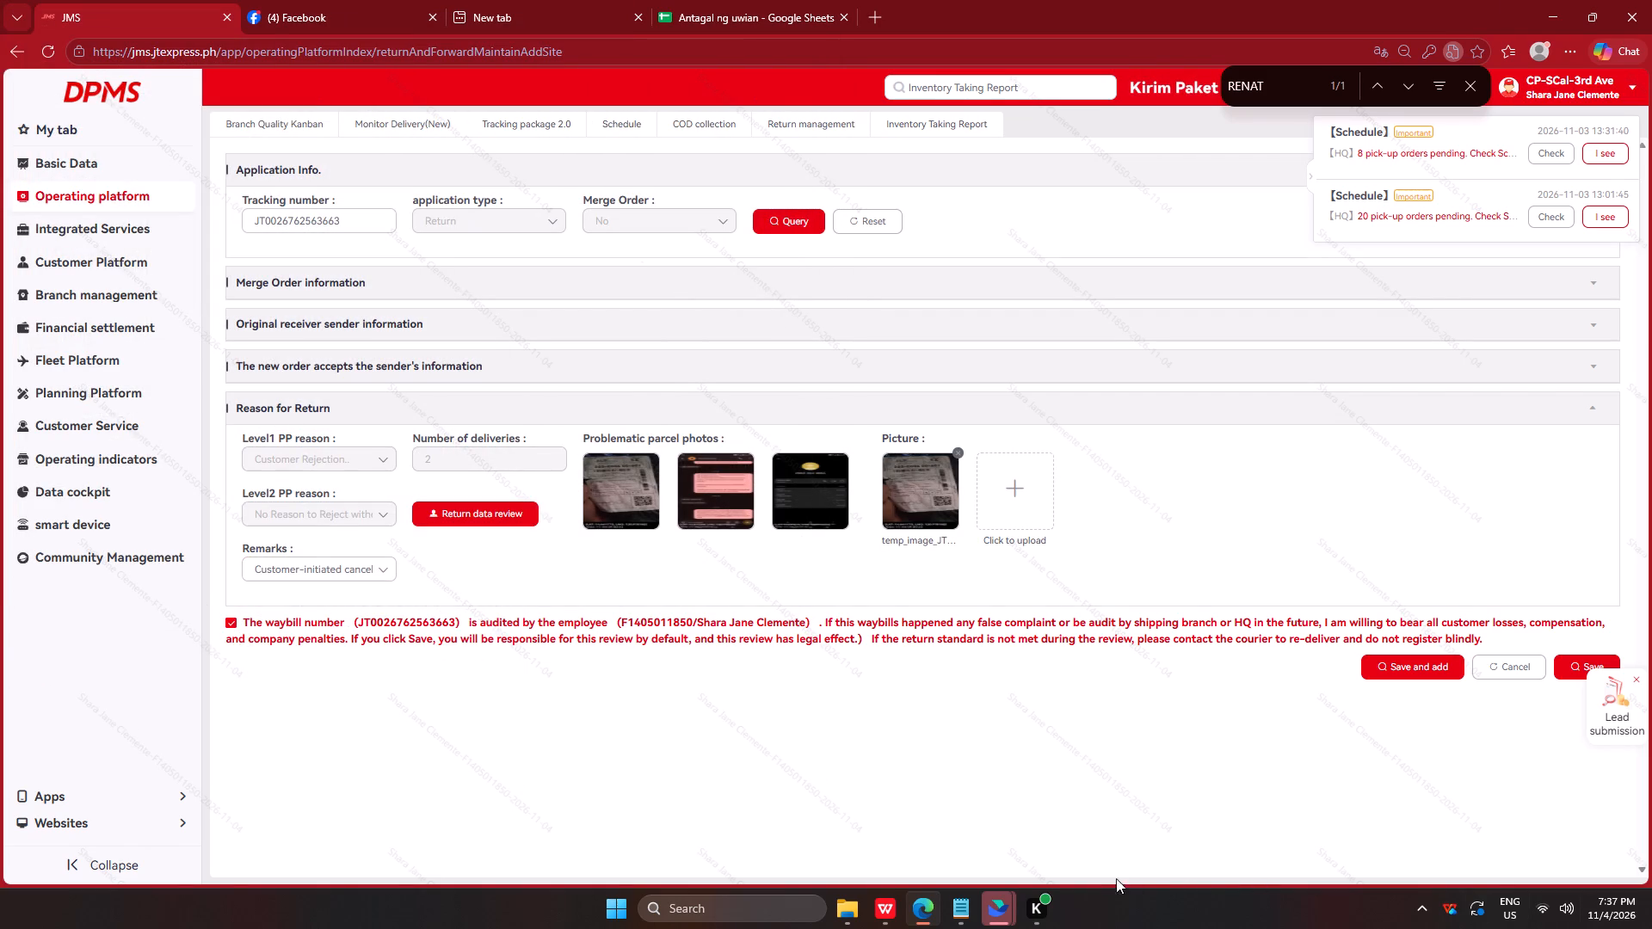
{"action": "left_click", "coordinate": [1412, 665]}
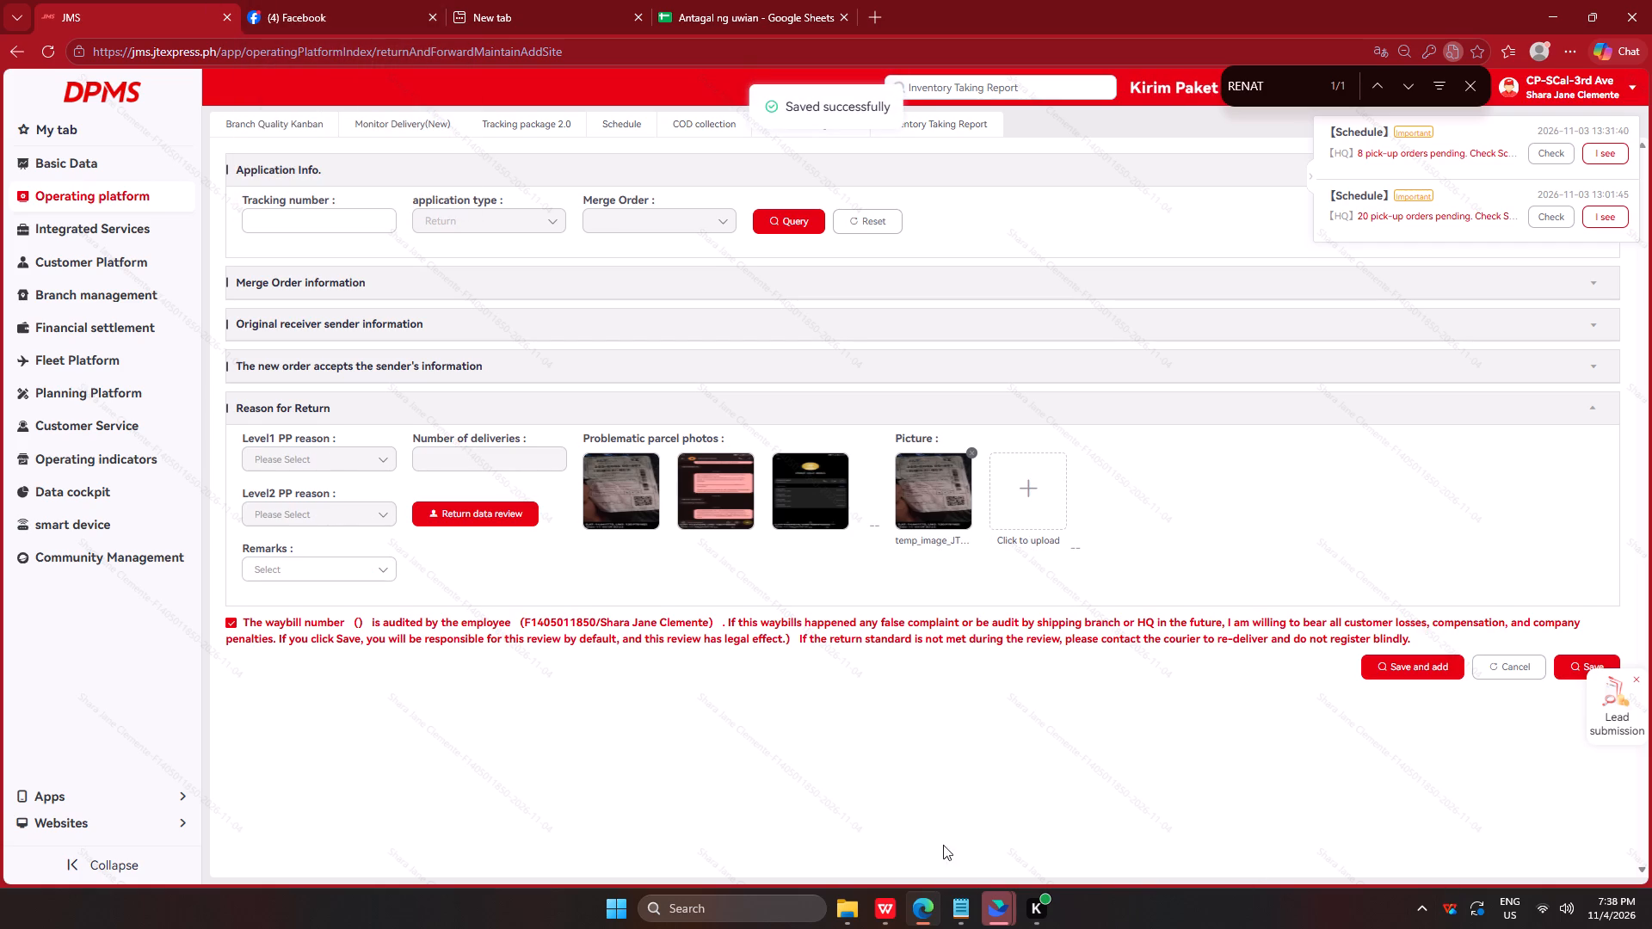
{"action": "key", "text": "alt+Tab"}
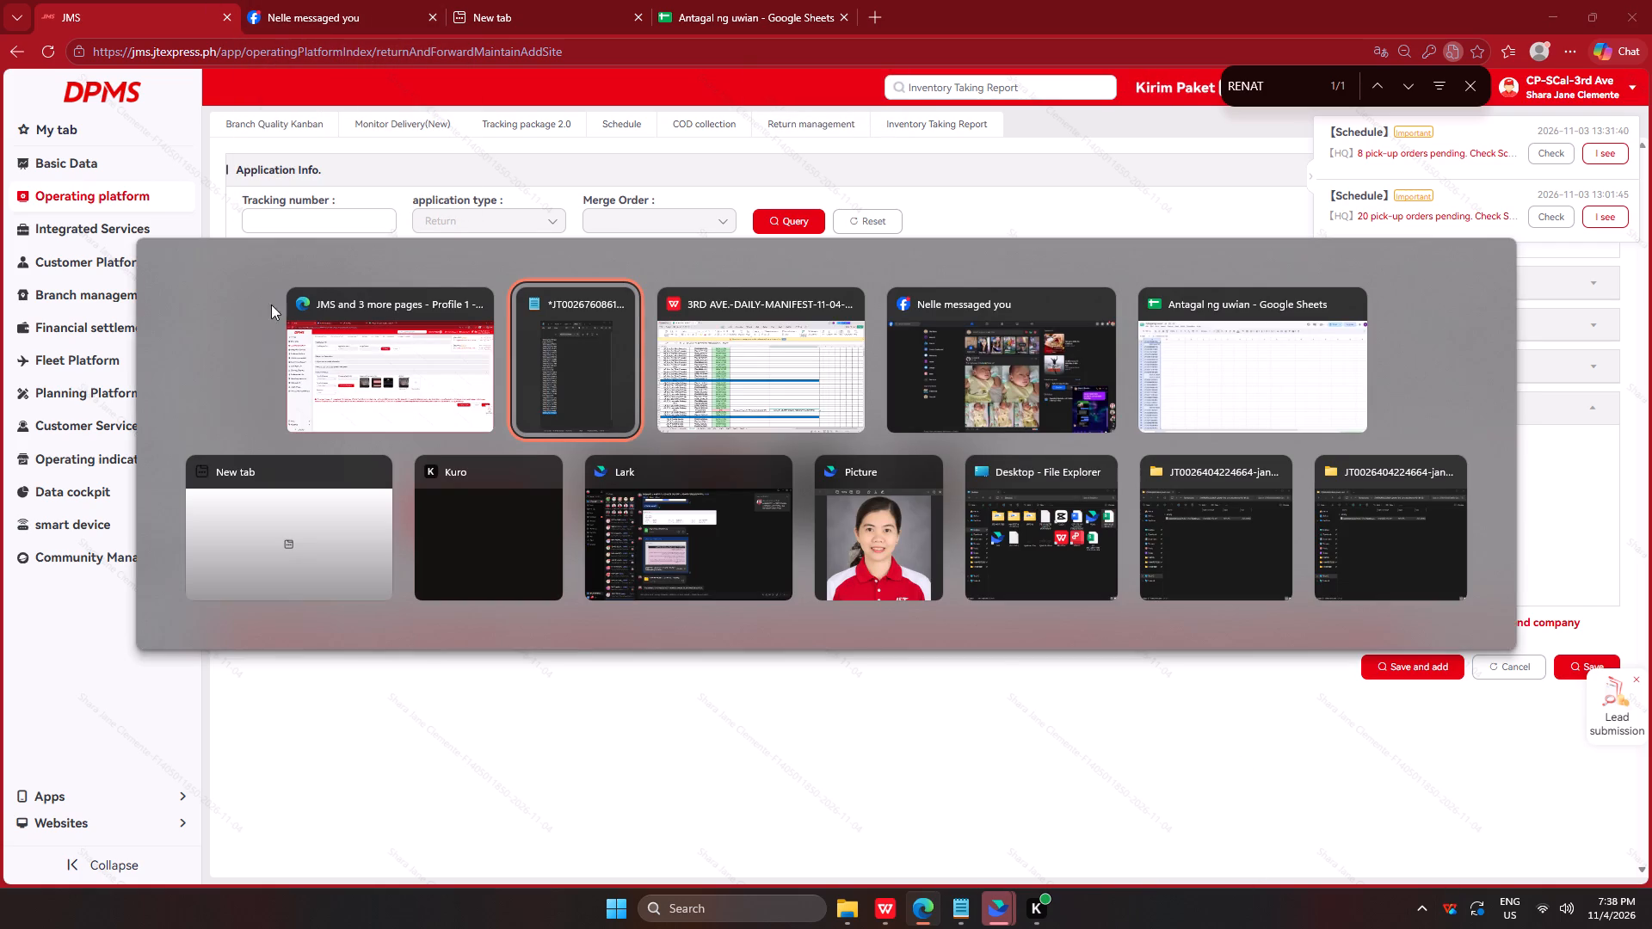
{"action": "left_click", "coordinate": [277, 11]}
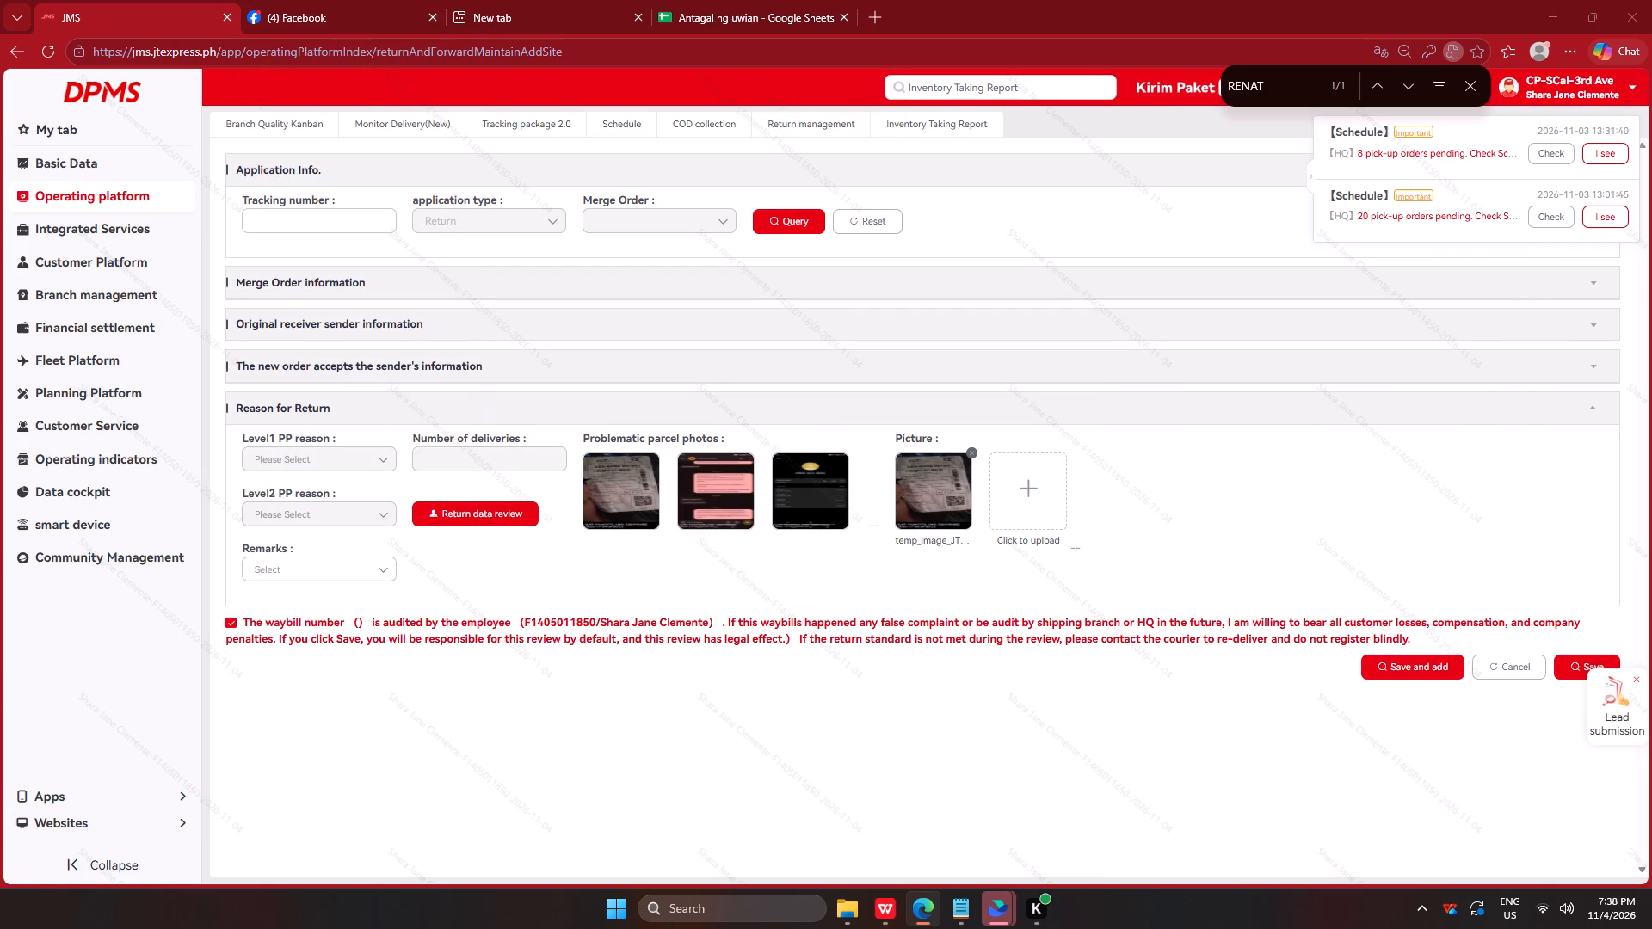
{"action": "left_click", "coordinate": [965, 921]}
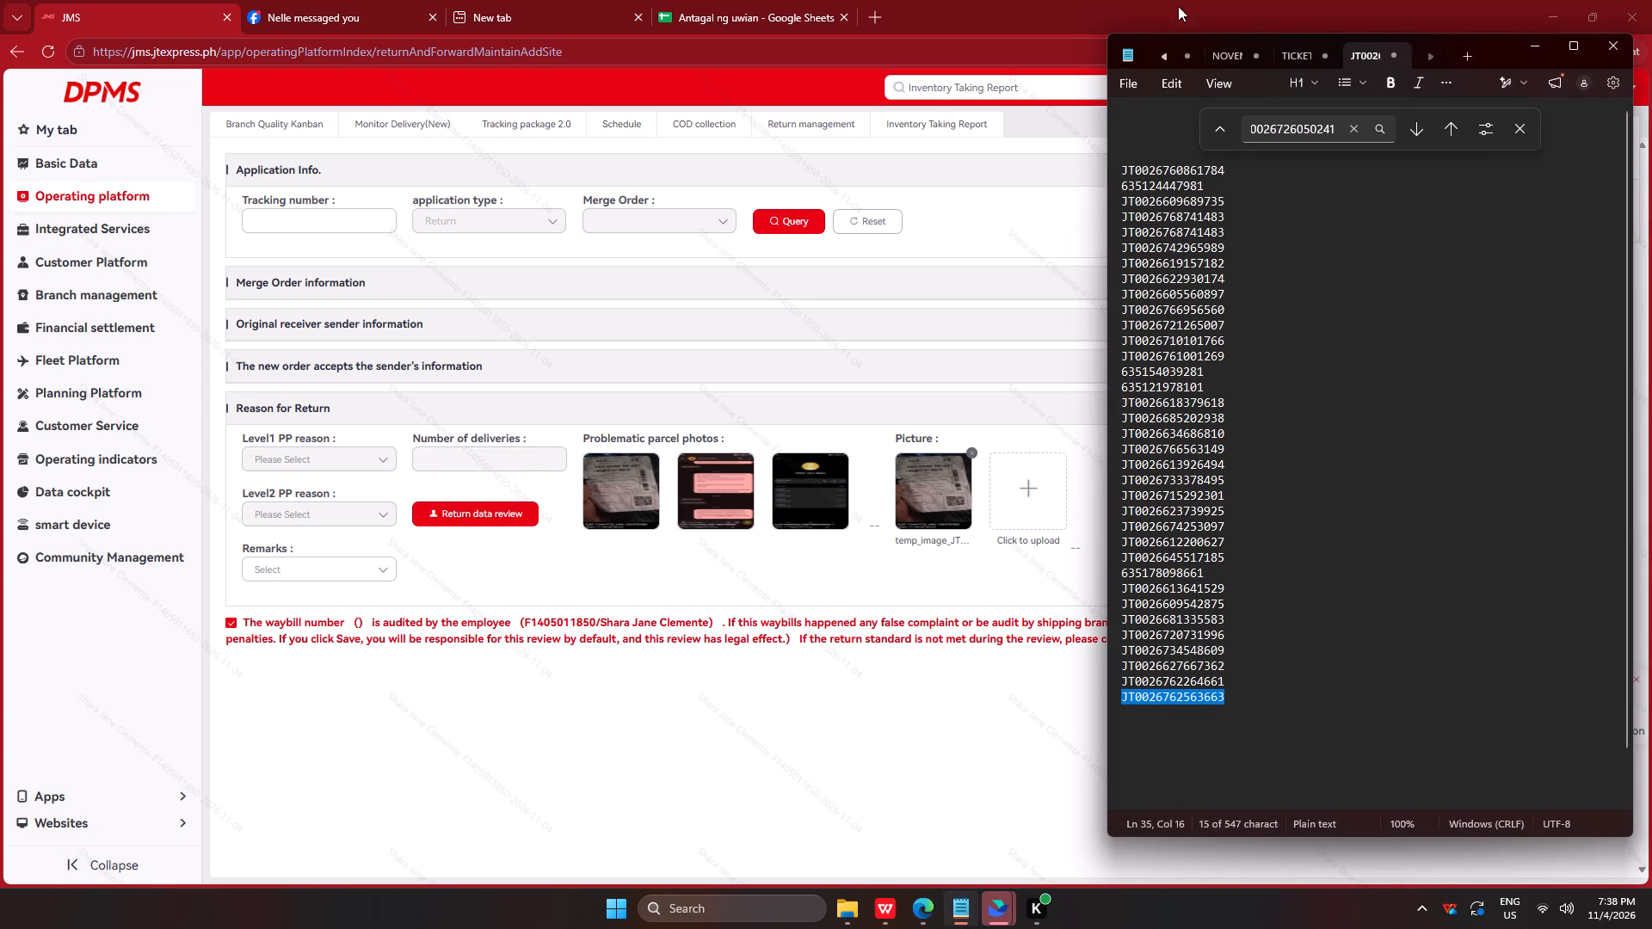
{"action": "left_click", "coordinate": [1248, 429]}
{"action": "left_click", "coordinate": [1245, 492]}
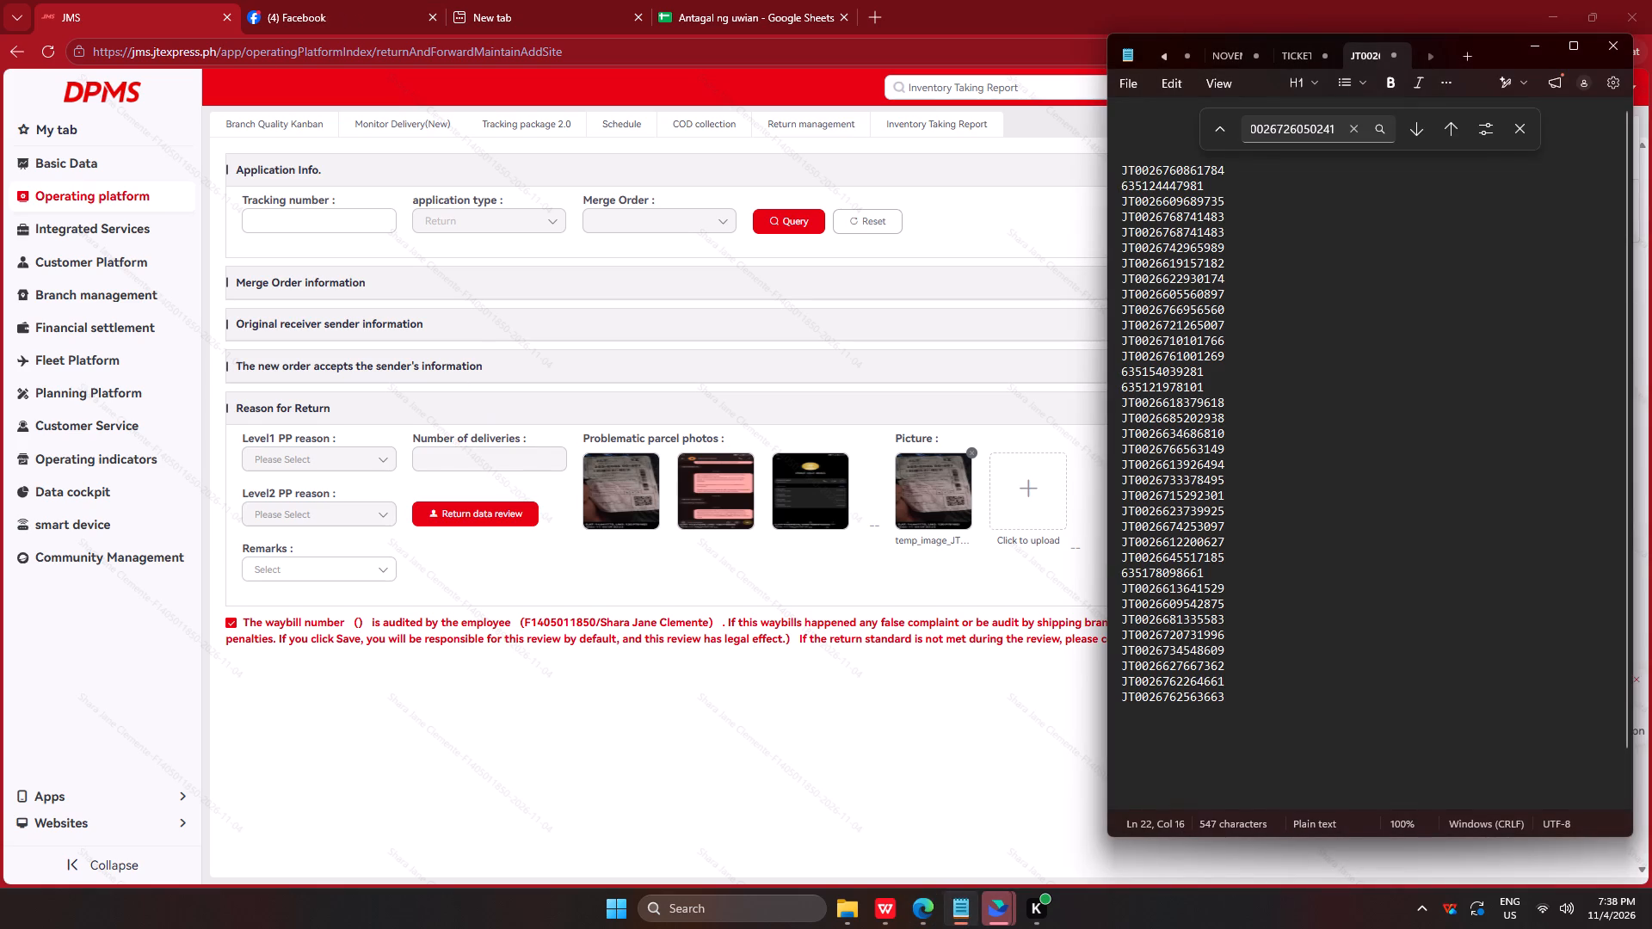
{"action": "key", "text": "Return"}
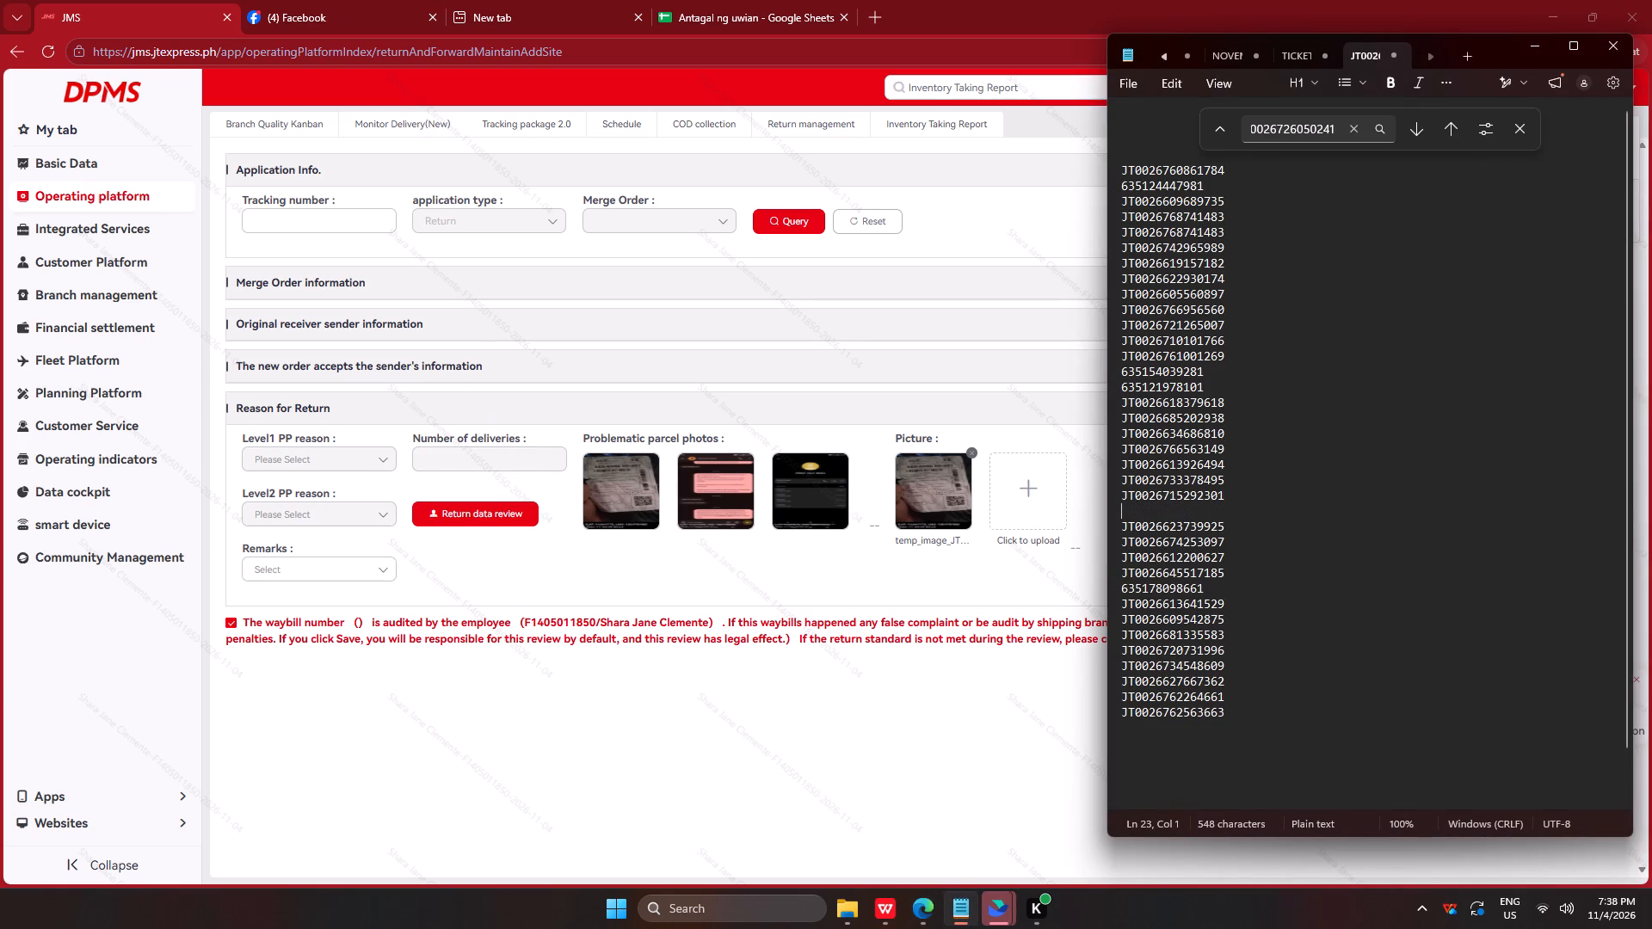
{"action": "left_click_drag", "start_coordinate": [1120, 167], "coordinate": [1169, 492]}
{"action": "key", "text": "ctrl+c"}
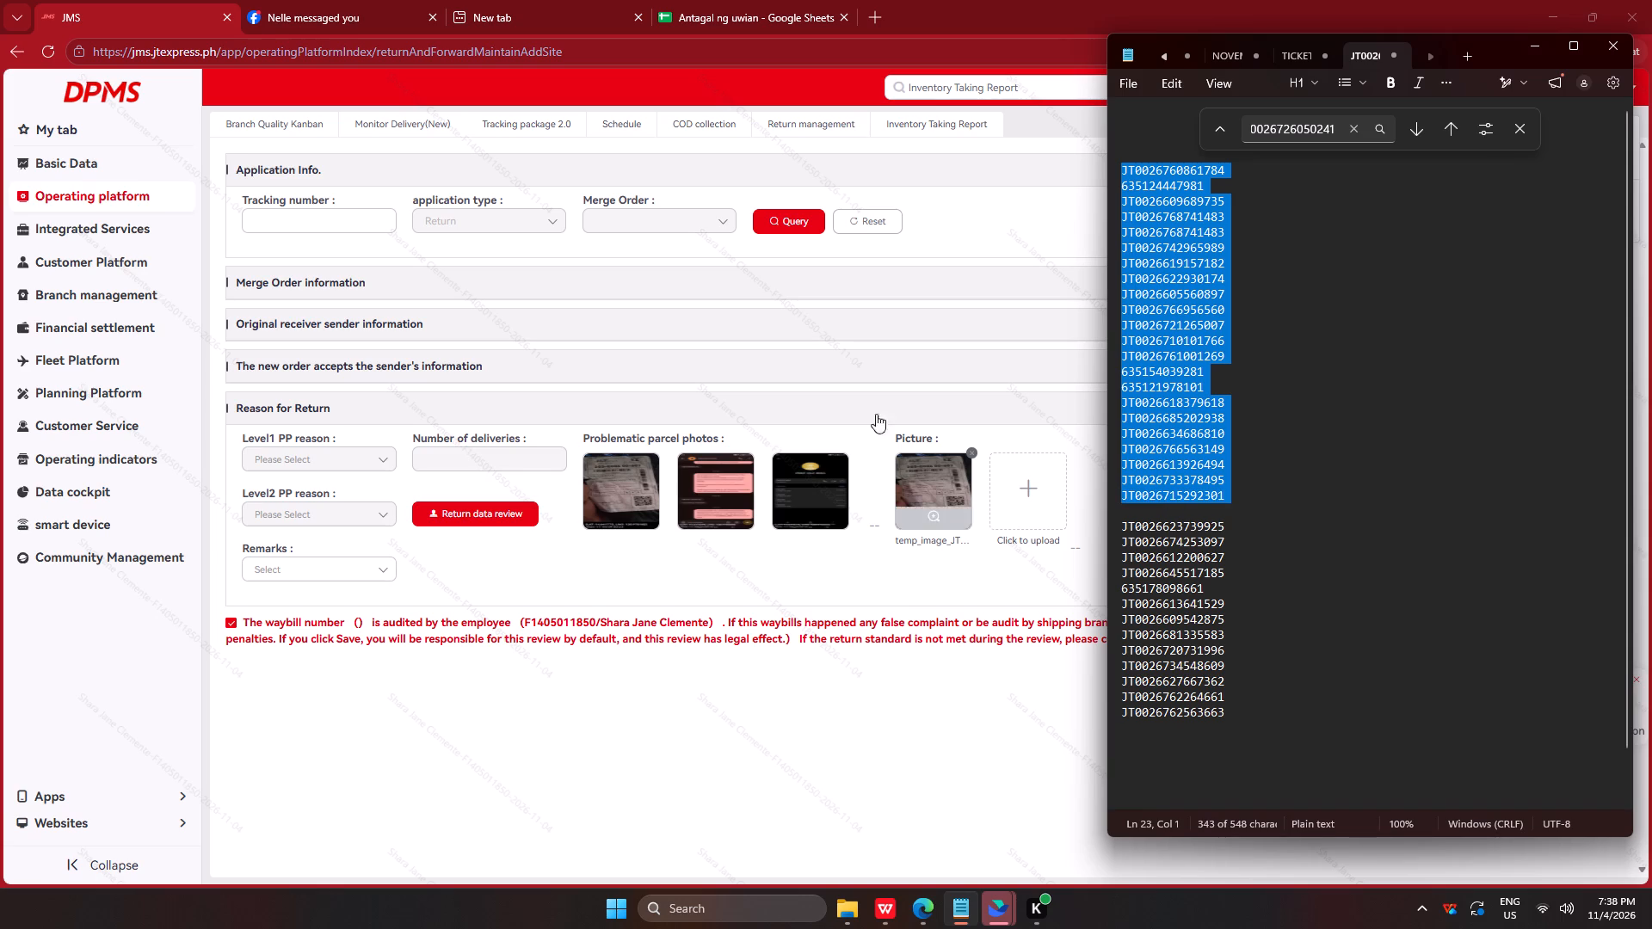
{"action": "left_click", "coordinate": [775, 120]}
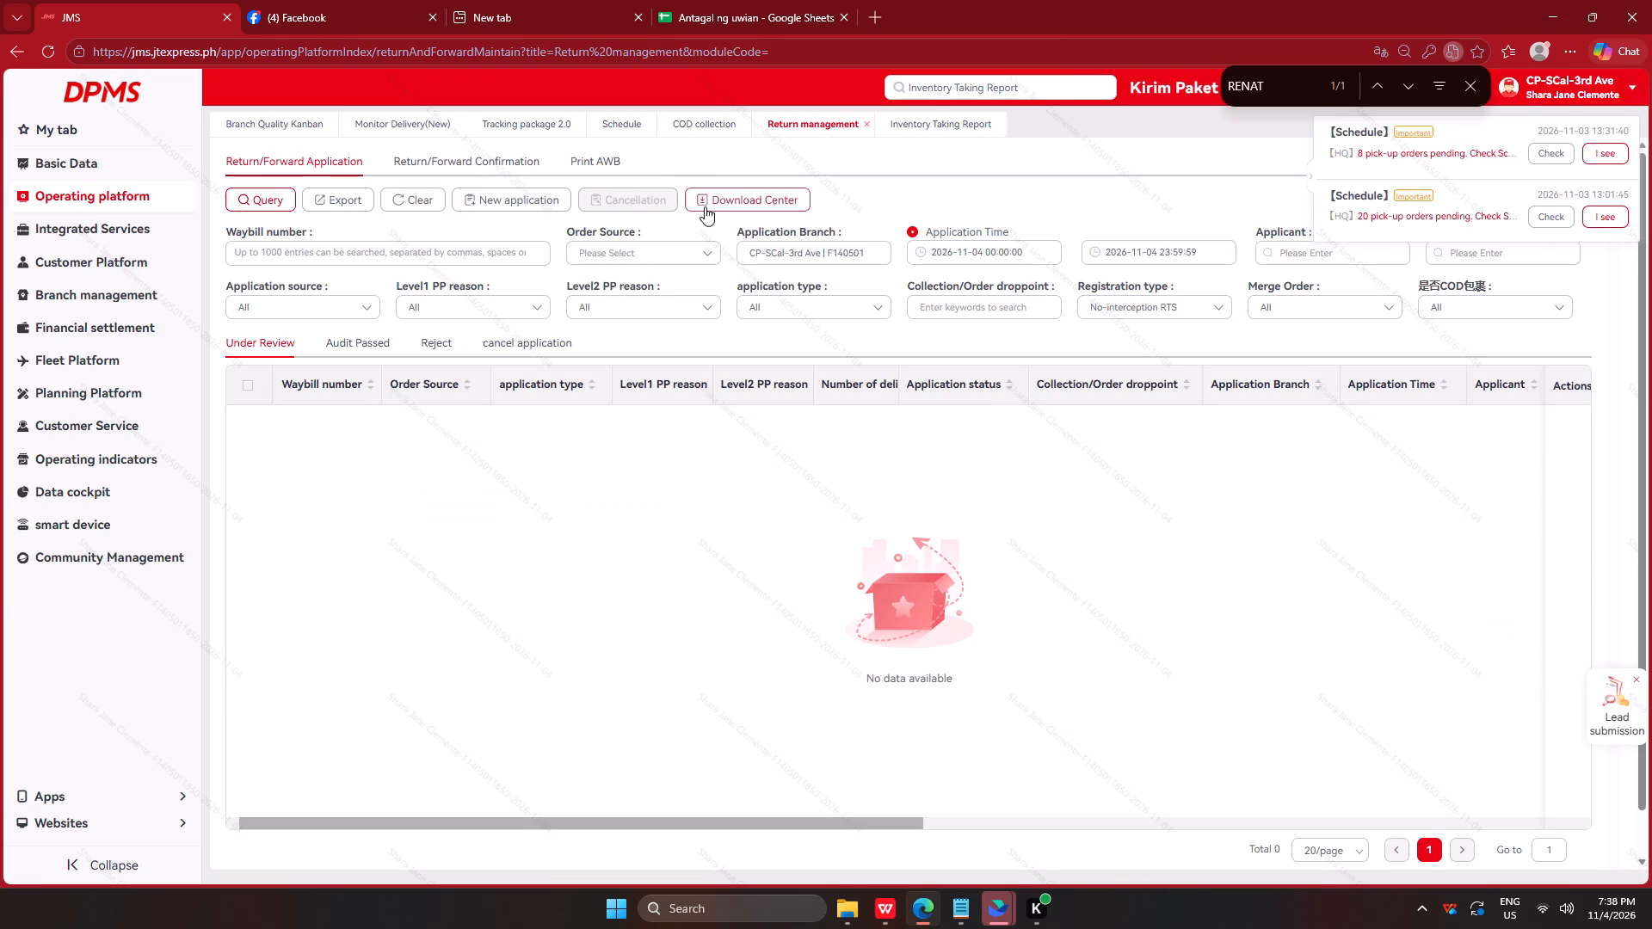
{"action": "left_click", "coordinate": [601, 163]}
{"action": "left_click", "coordinate": [492, 258]}
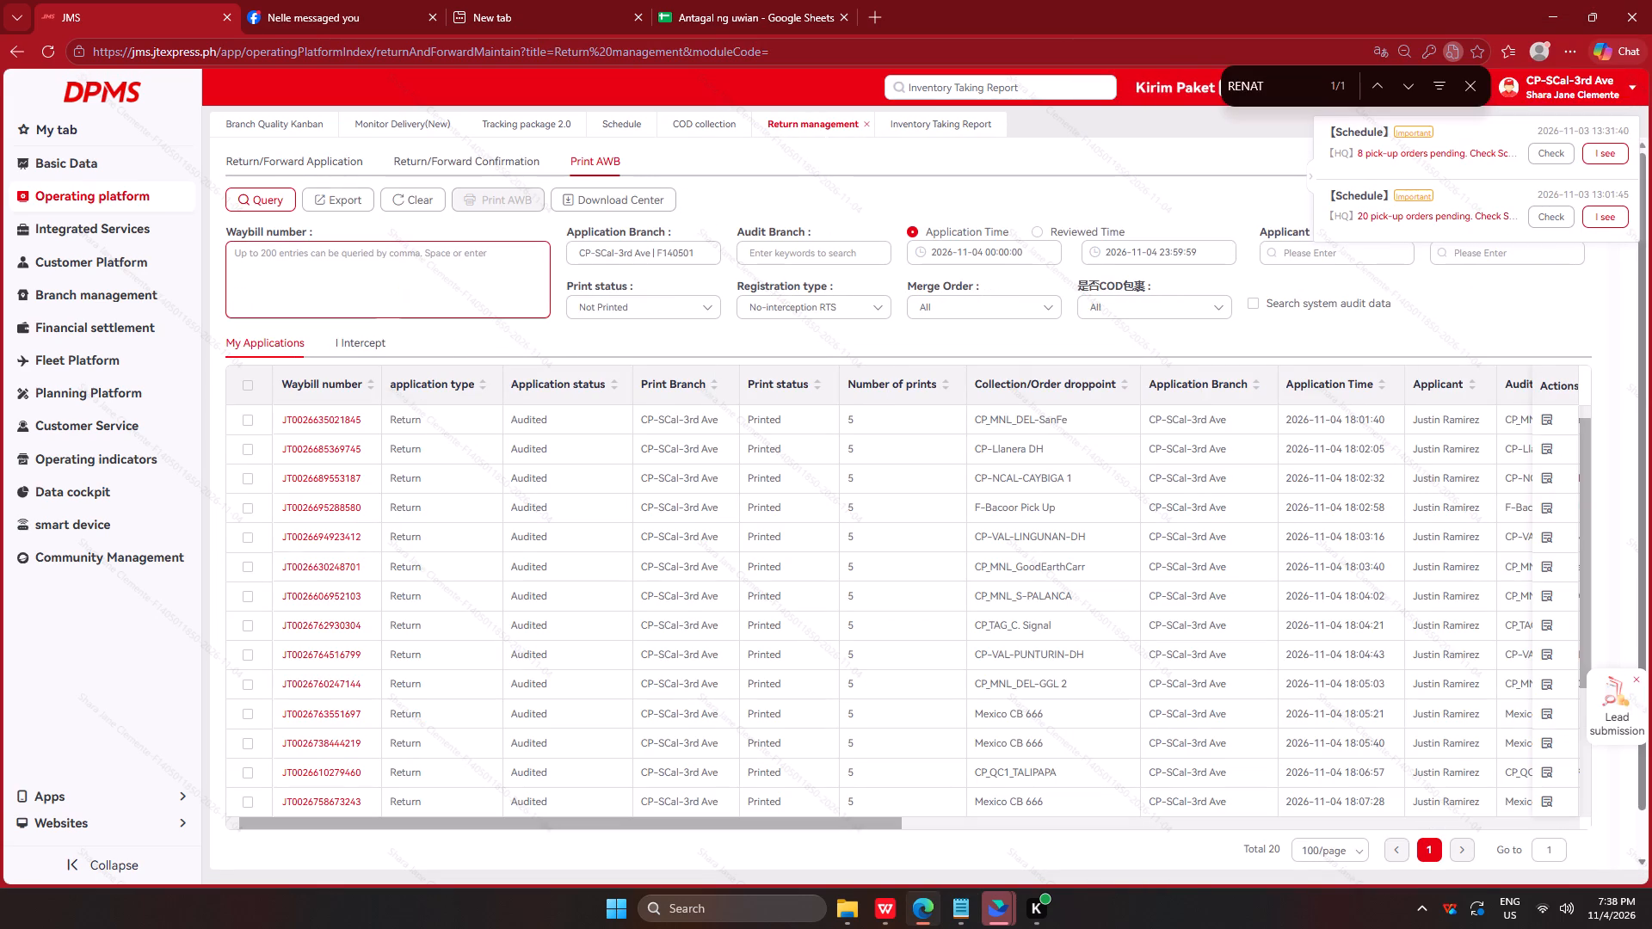
{"action": "key", "text": "ctrl+v"}
{"action": "left_click", "coordinate": [250, 201]}
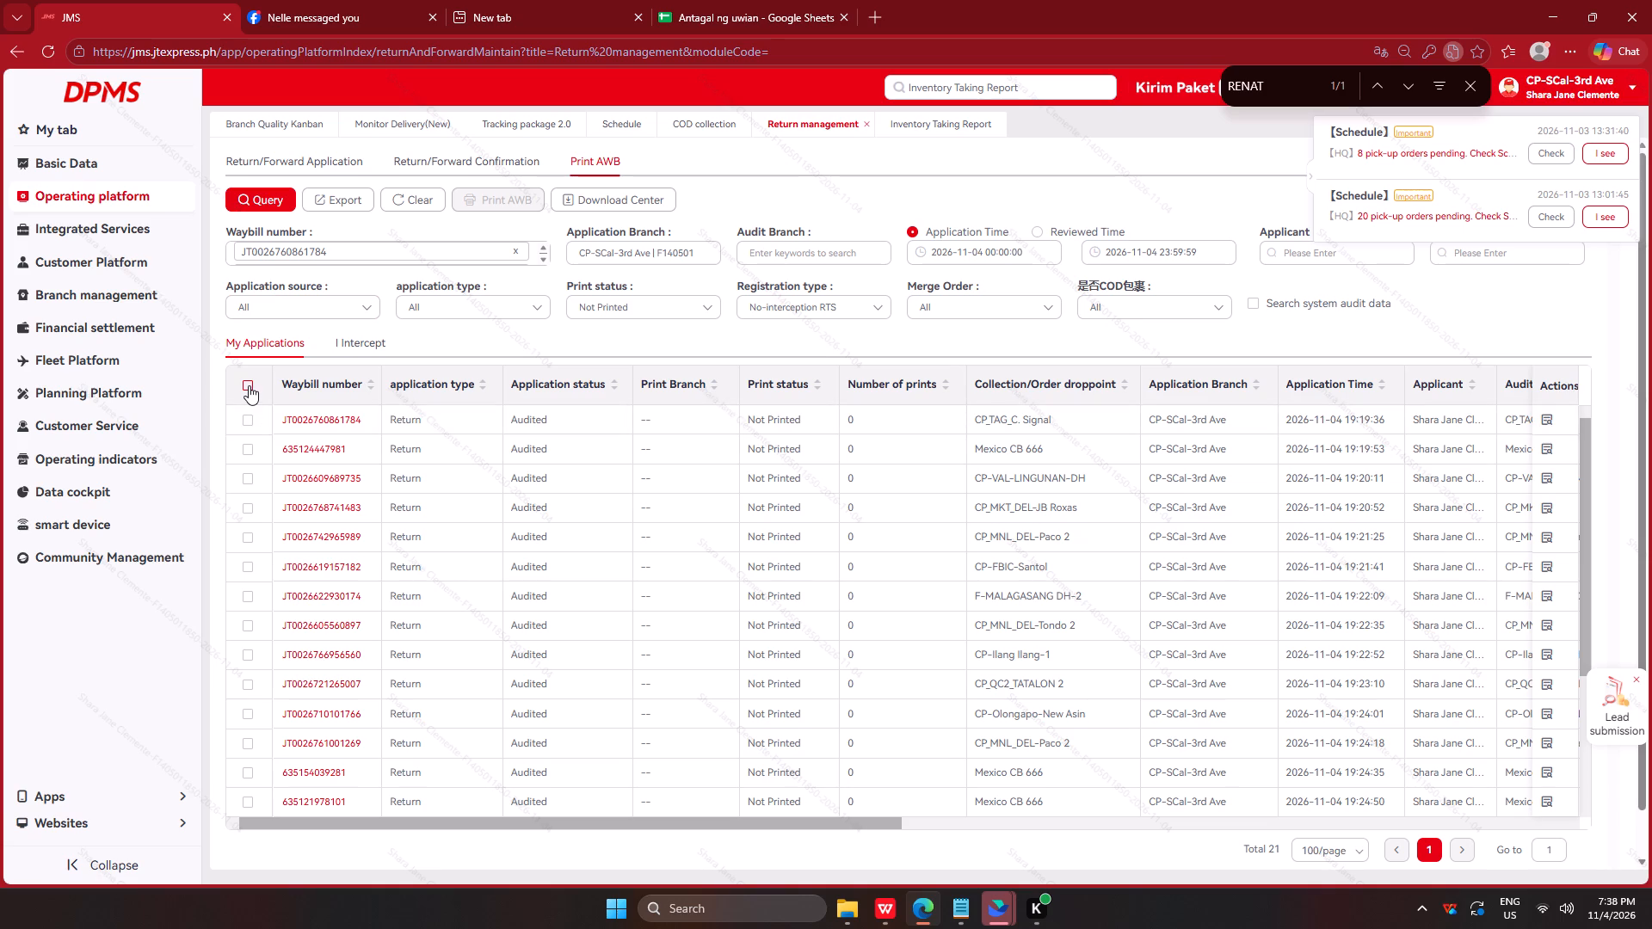
Select all queried first-batch return applications and open the print preview of their AWBs in 100*90 size.
{"action": "left_click", "coordinate": [249, 385]}
{"action": "left_click", "coordinate": [474, 201]}
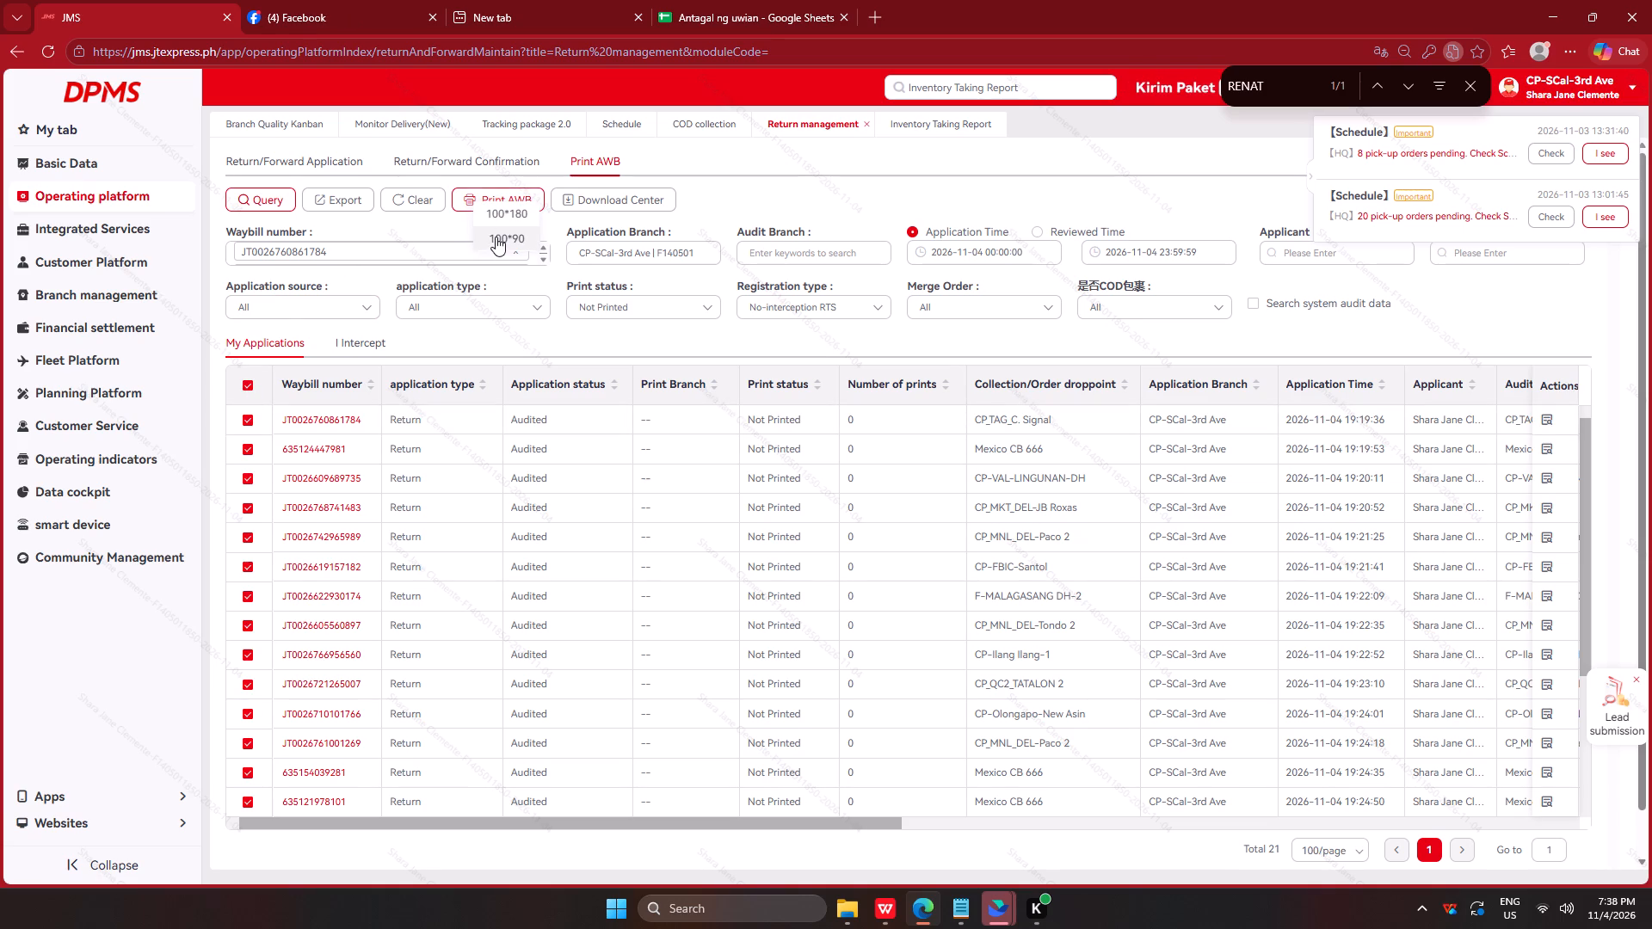
{"action": "left_click", "coordinate": [495, 236]}
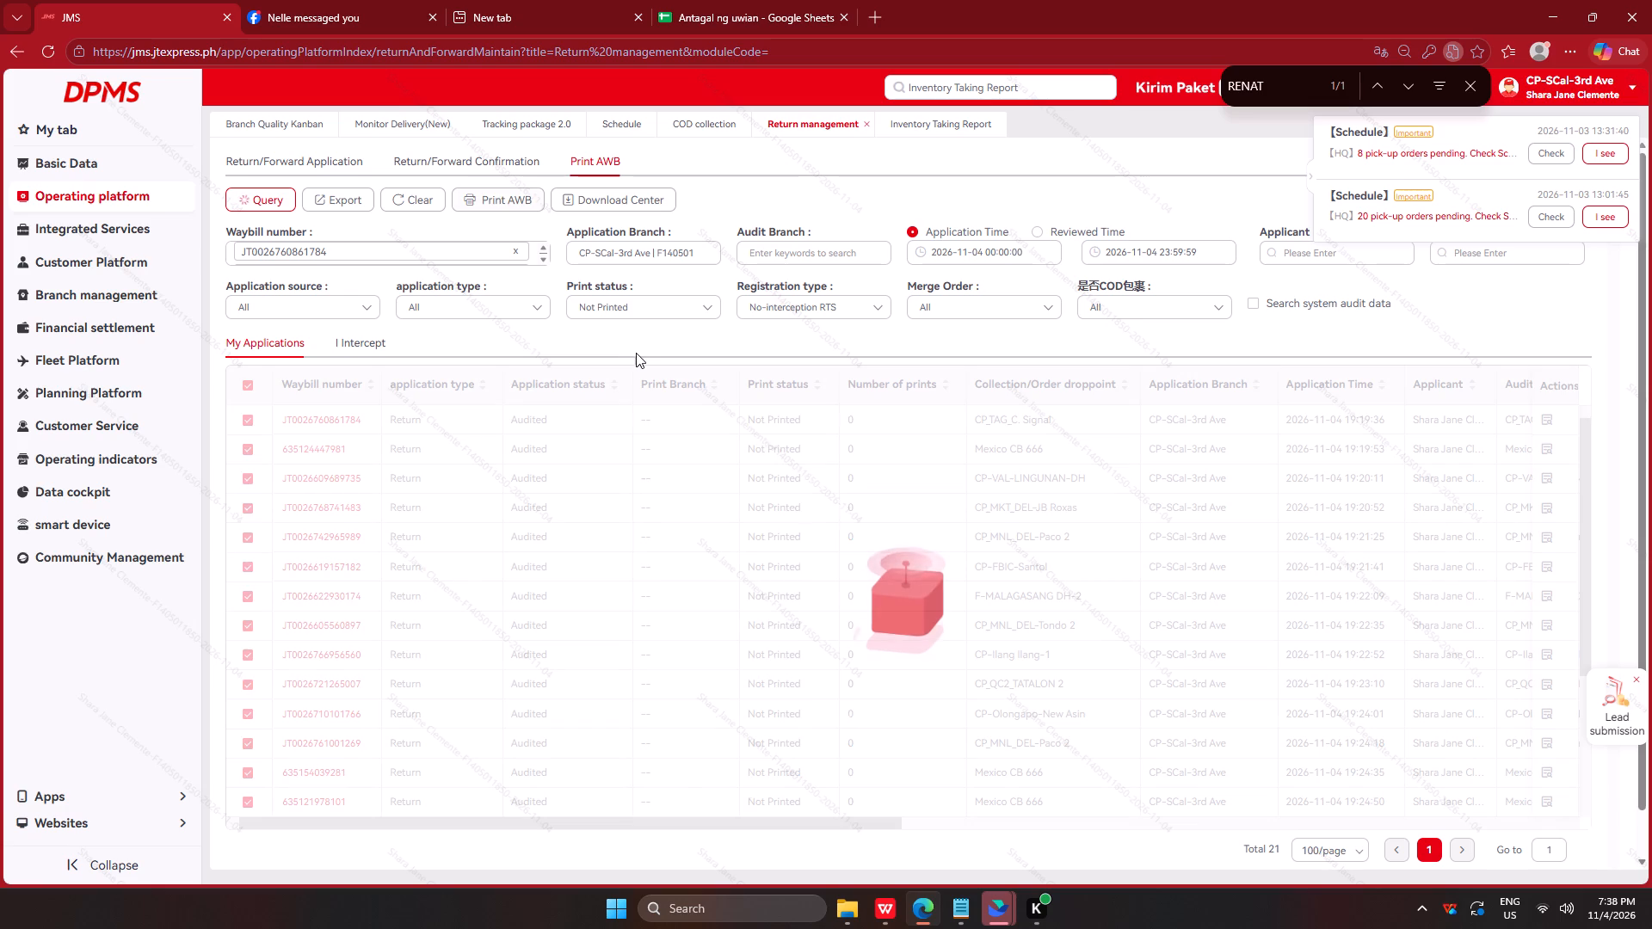
{"action": "left_click", "coordinate": [988, 167]}
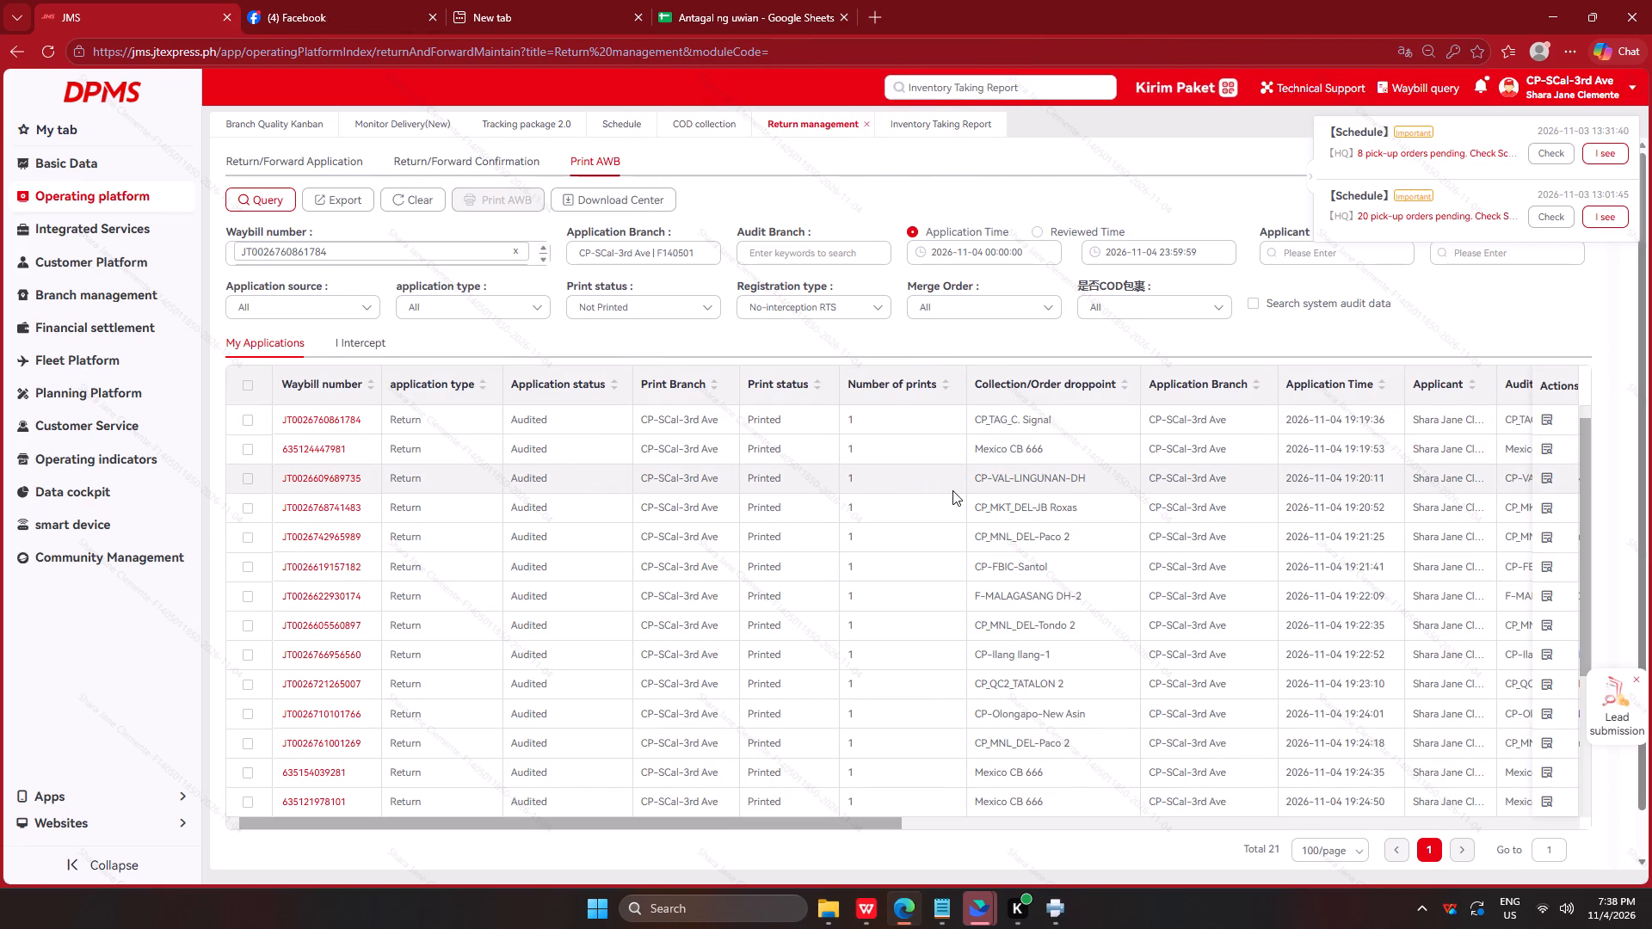
Print all pages of the first AWB batch on the iDPRT iD400(ZPL) printer and close the print preview.
{"action": "left_click", "coordinate": [586, 47]}
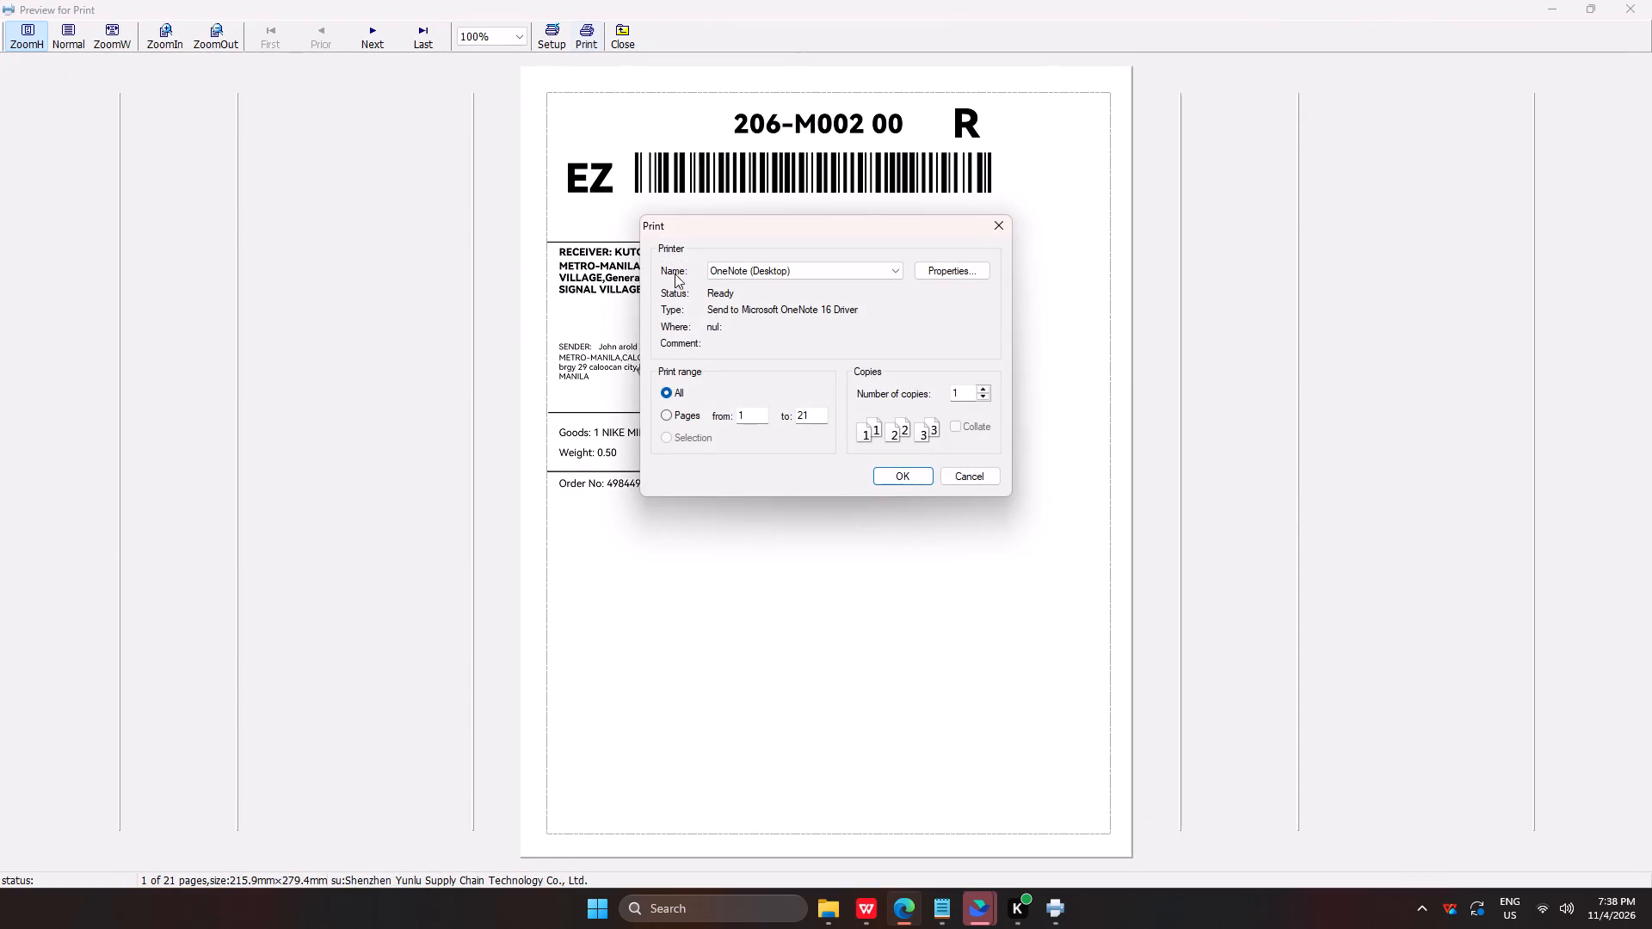
{"action": "left_click", "coordinate": [780, 268]}
{"action": "left_click", "coordinate": [772, 298]}
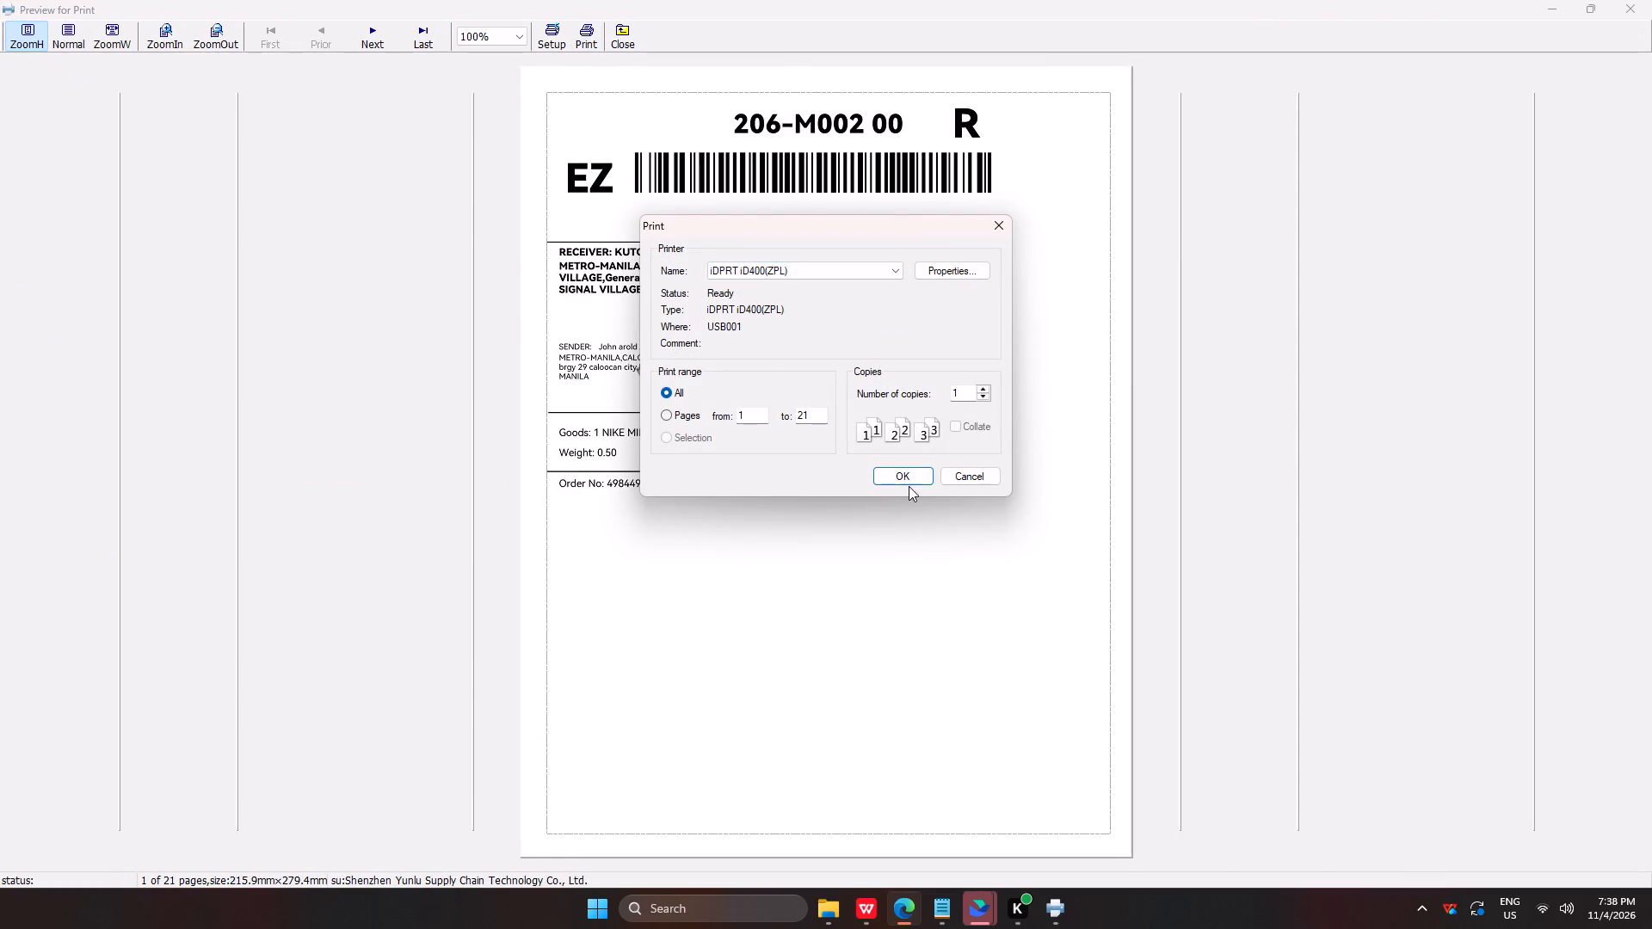
{"action": "left_click", "coordinate": [918, 478]}
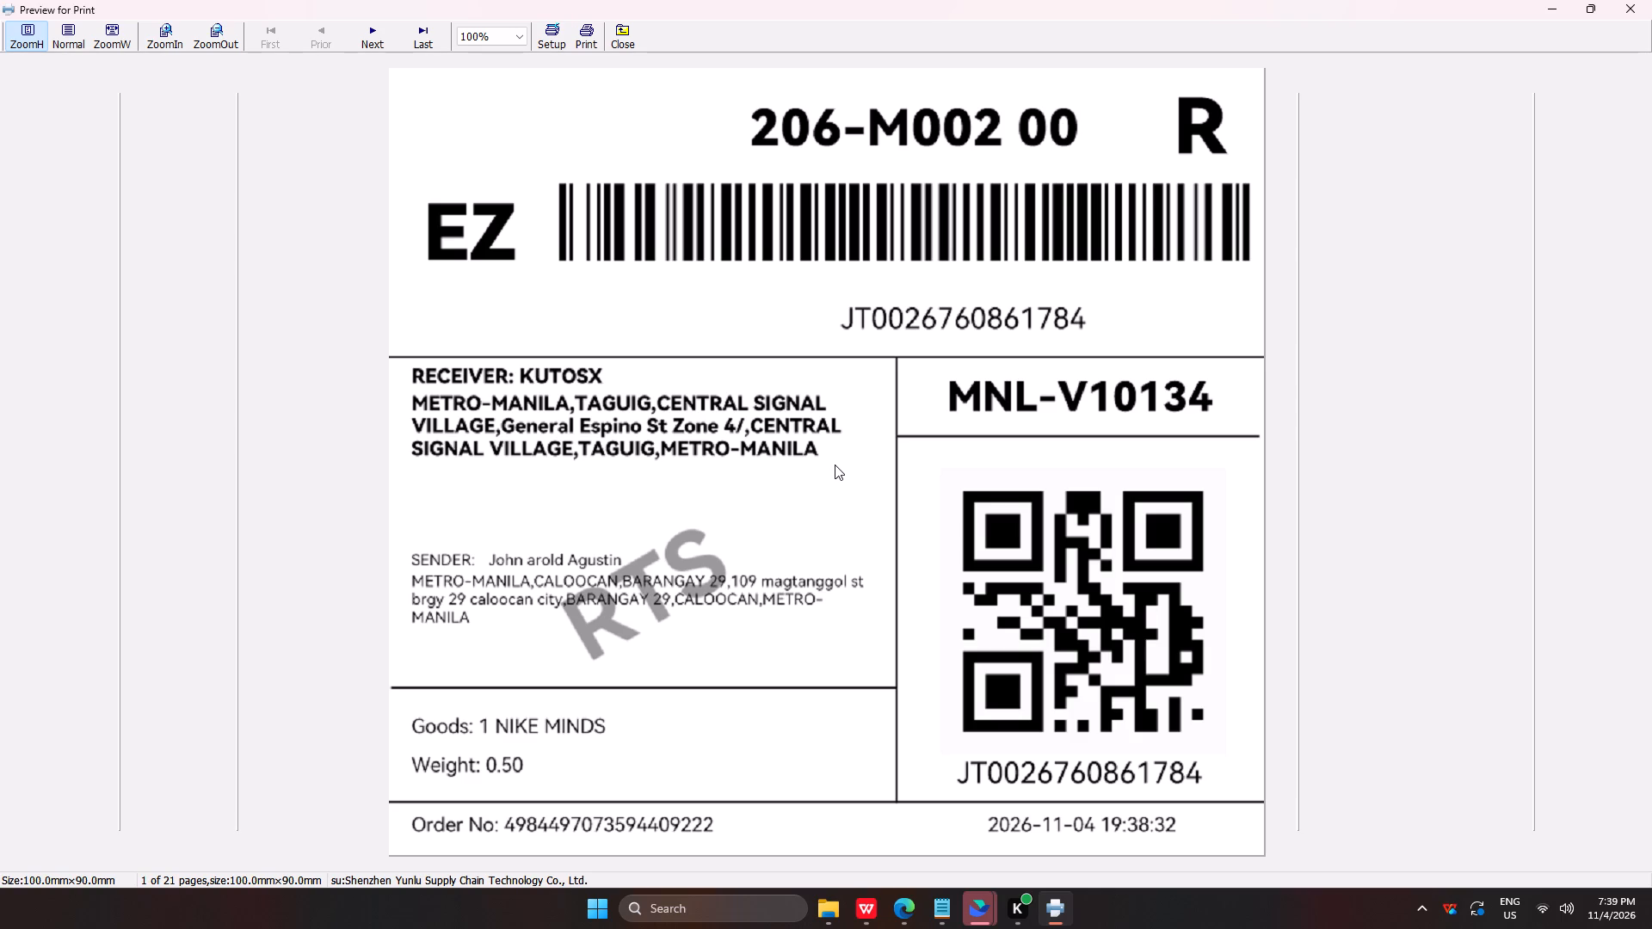
{"action": "key", "text": "alt+Tab"}
{"action": "left_click", "coordinate": [1651, 0]}
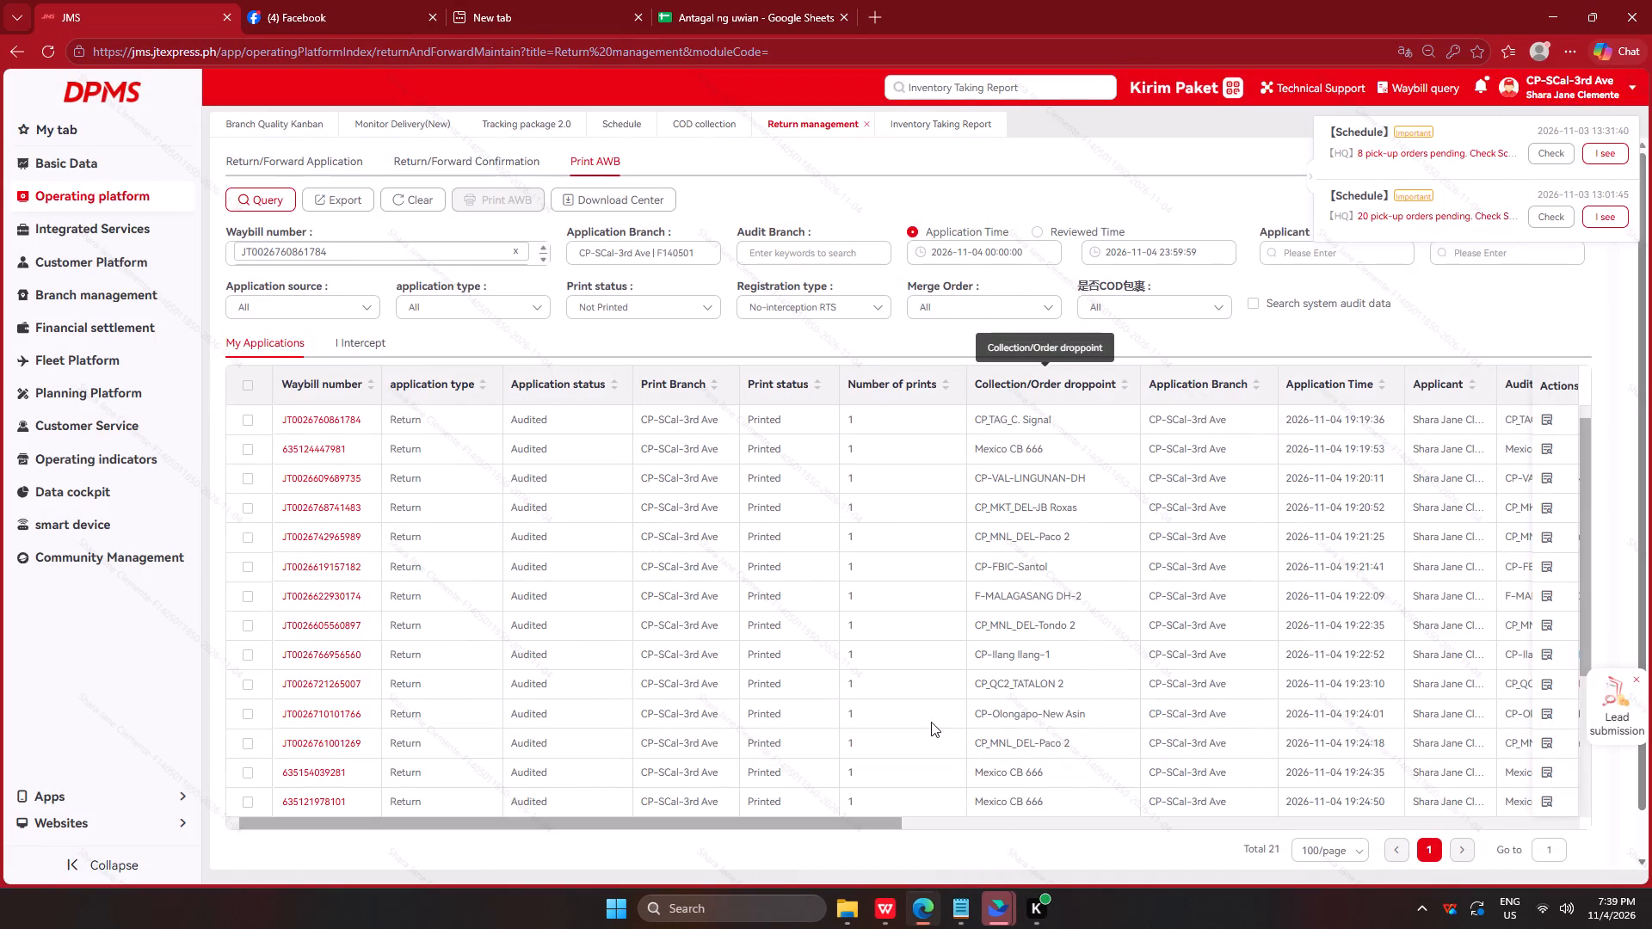
{"action": "left_click", "coordinate": [965, 928]}
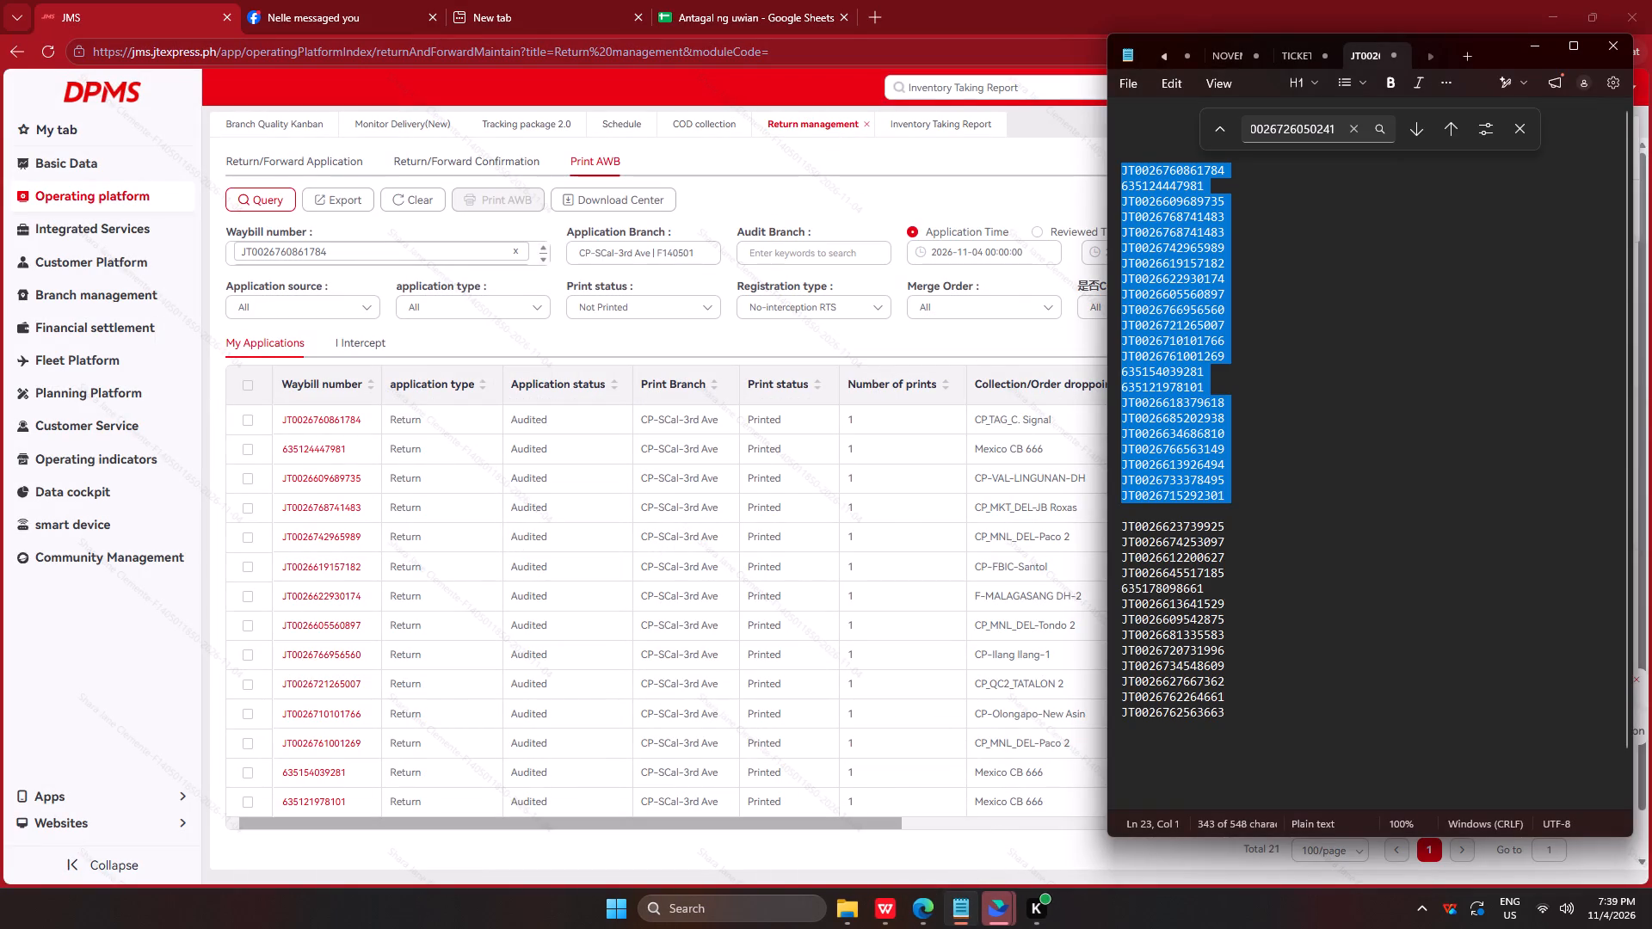
{"action": "left_click_drag", "start_coordinate": [1119, 528], "coordinate": [1182, 723]}
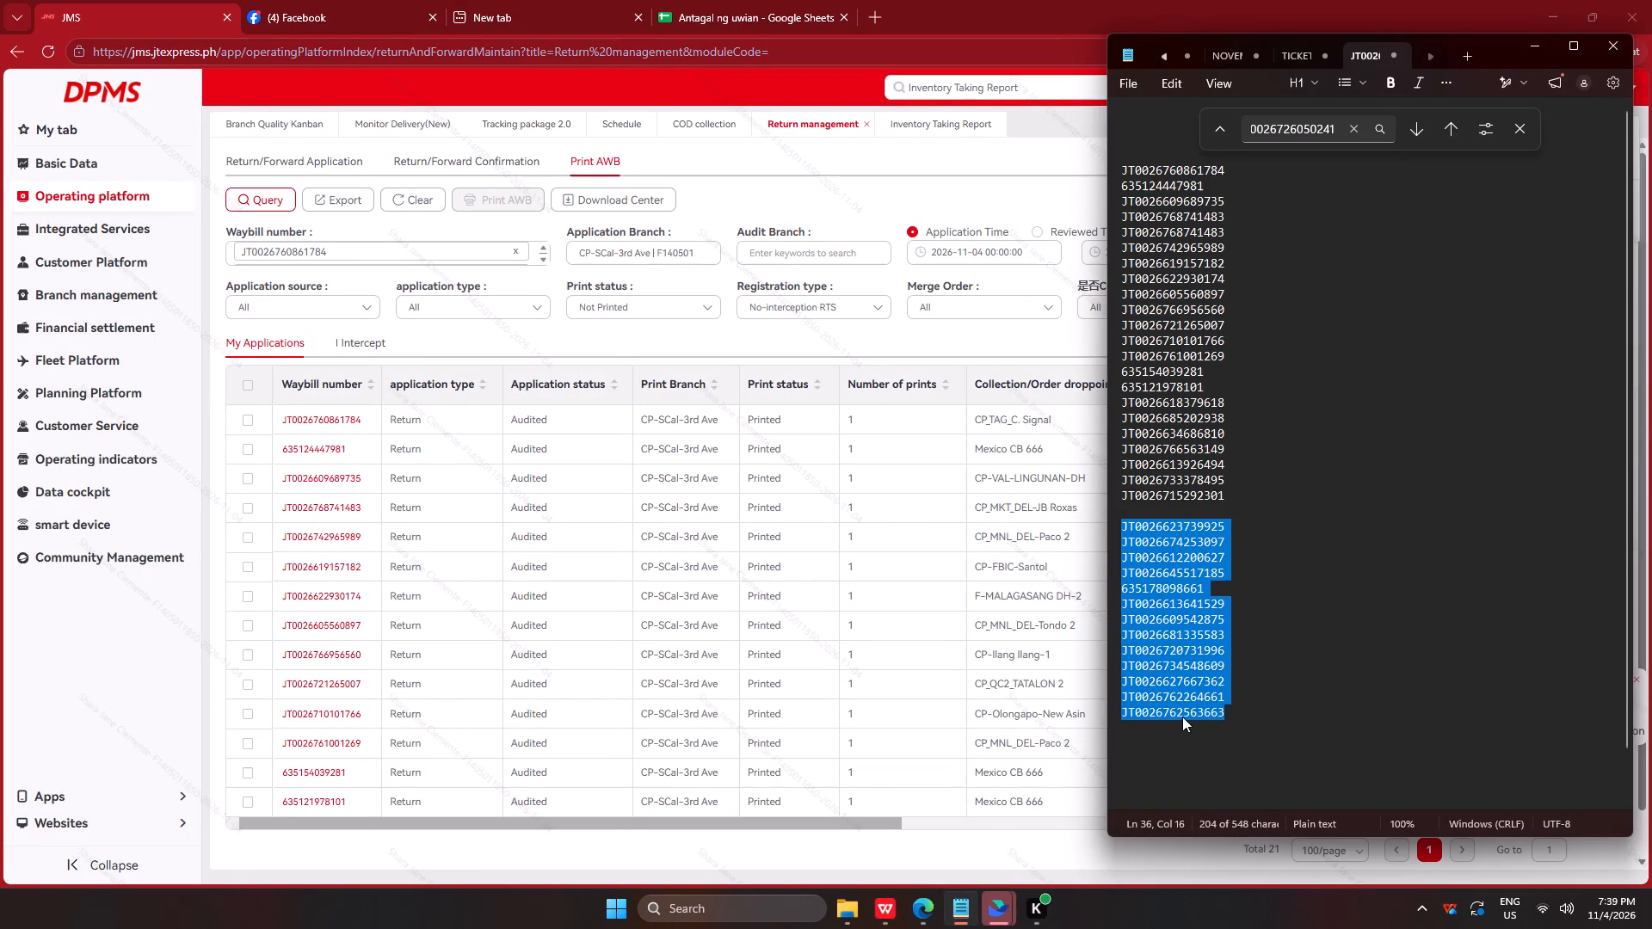
{"action": "key", "text": "ctrl+c"}
{"action": "left_click", "coordinate": [538, 254]}
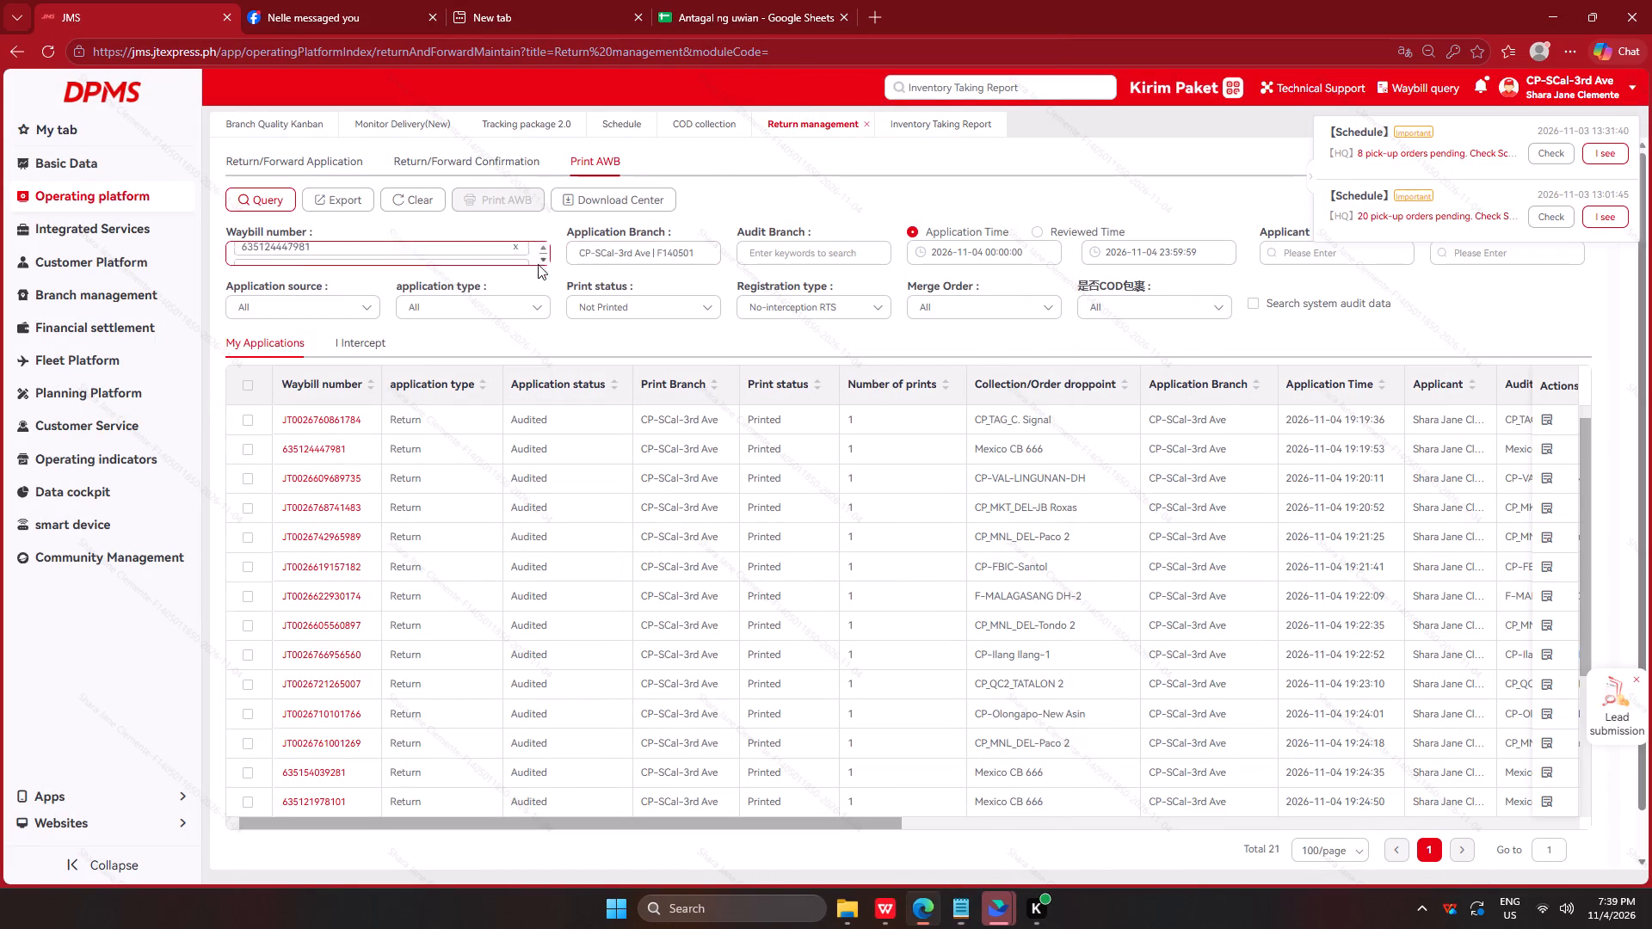
{"action": "left_click", "coordinate": [529, 255]}
{"action": "left_click", "coordinate": [528, 379]}
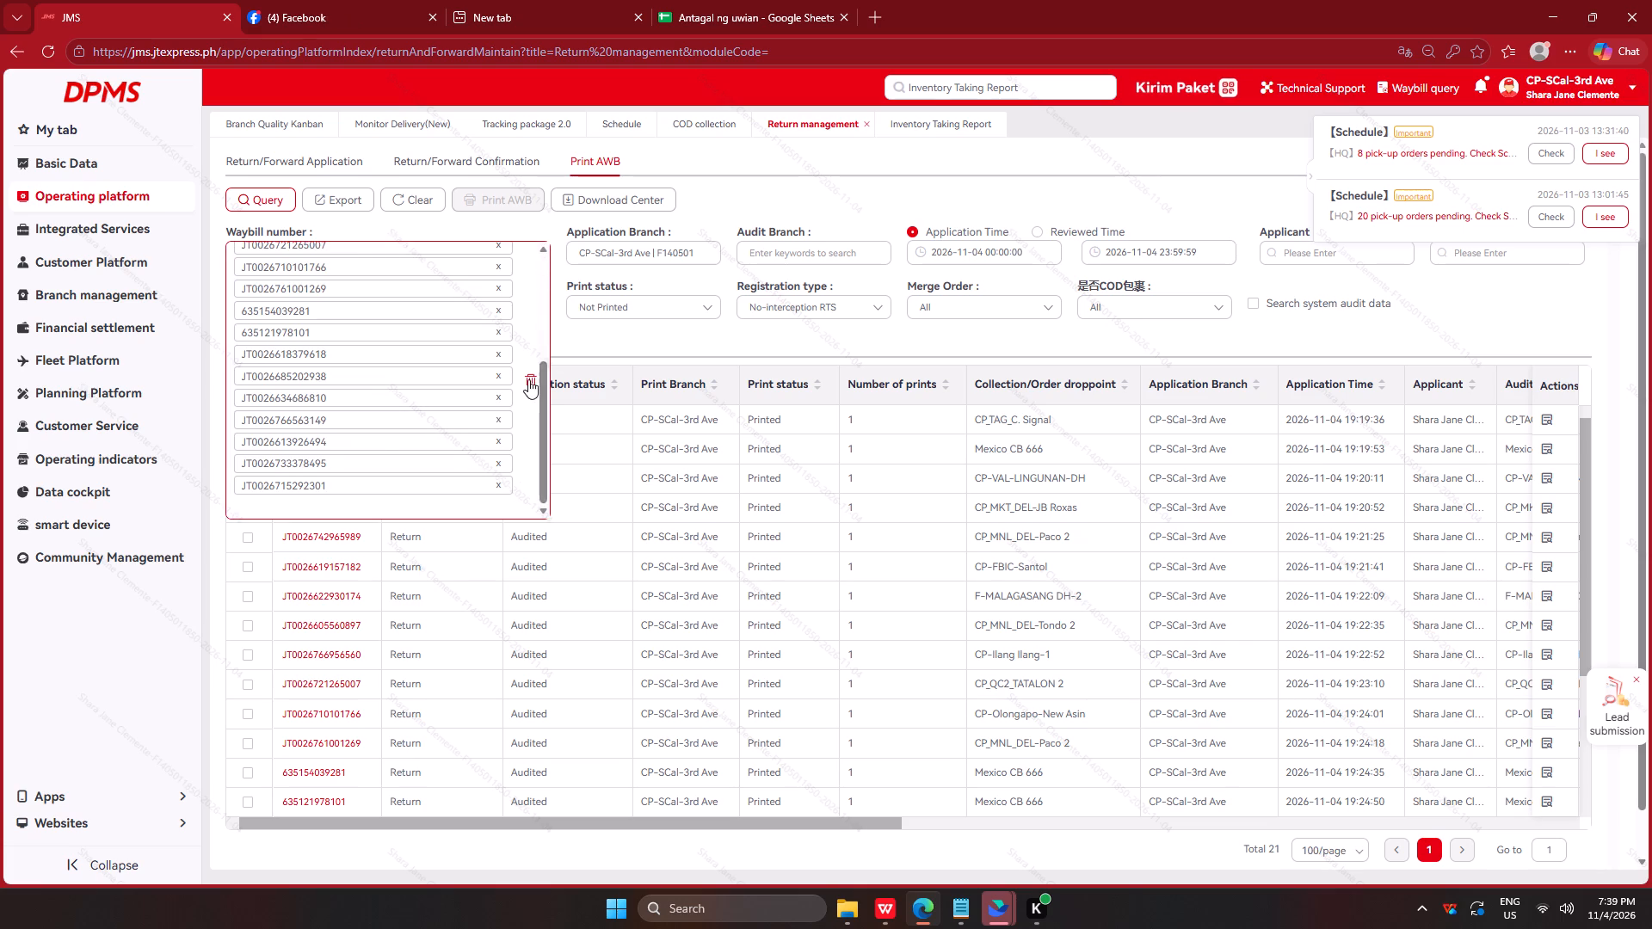
{"action": "left_click", "coordinate": [940, 920]}
{"action": "left_click", "coordinate": [1262, 608]}
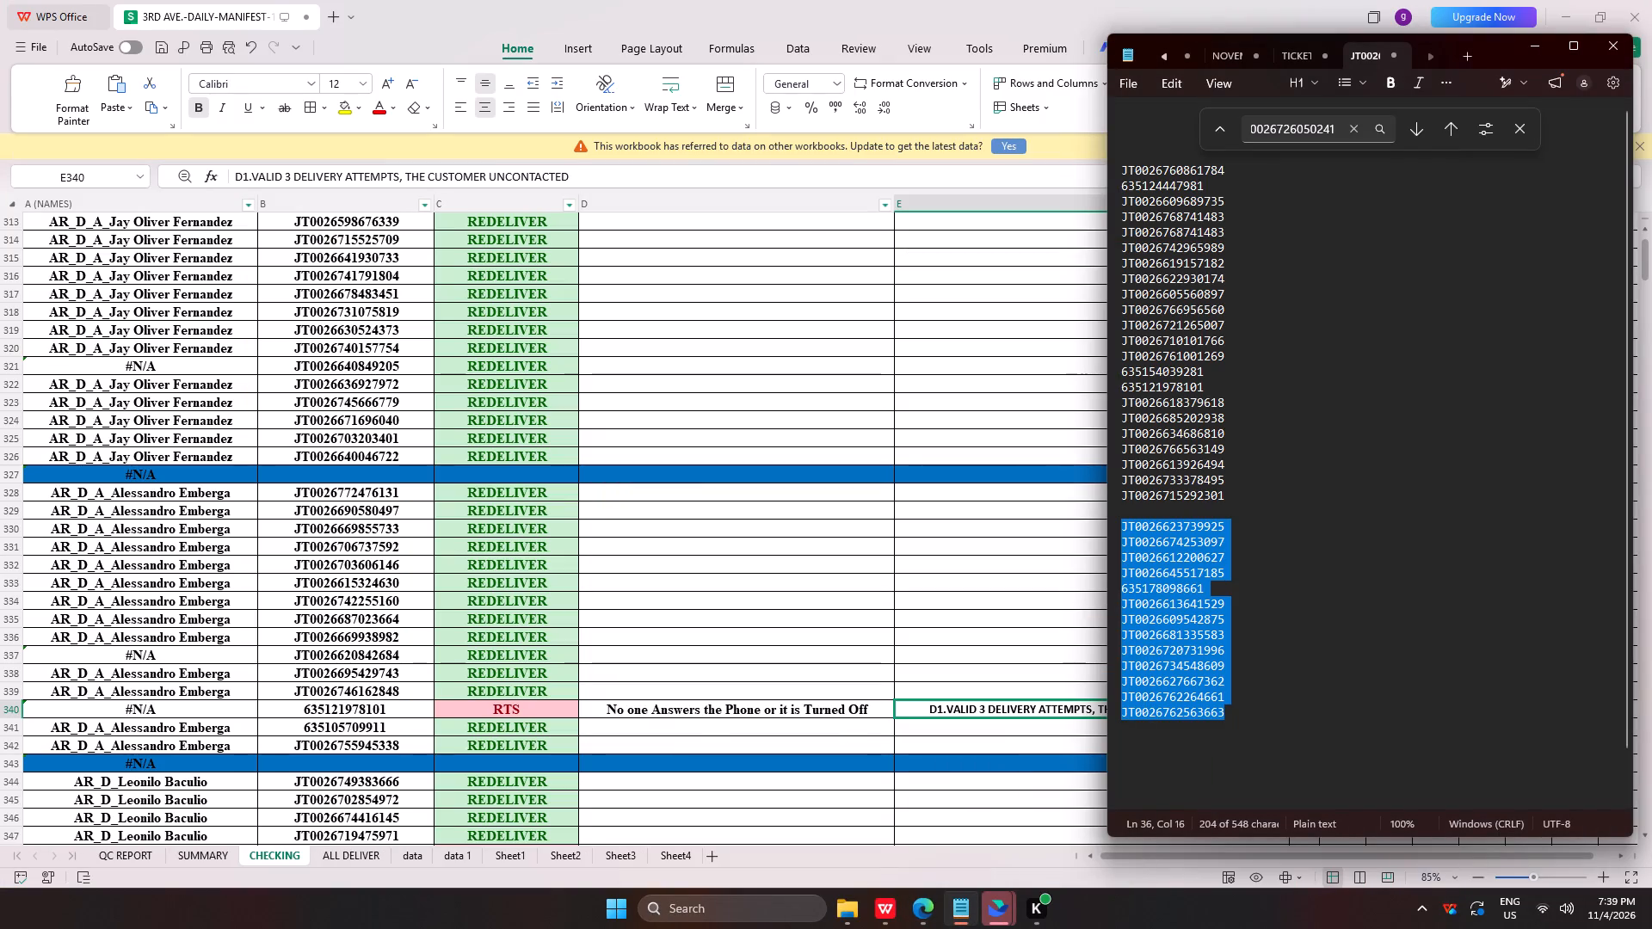
{"action": "left_click_drag", "start_coordinate": [1121, 532], "coordinate": [1248, 747]}
{"action": "key", "text": "ctrl+c"}
{"action": "key", "text": "alt+Tab"}
{"action": "left_click", "coordinate": [314, 274]}
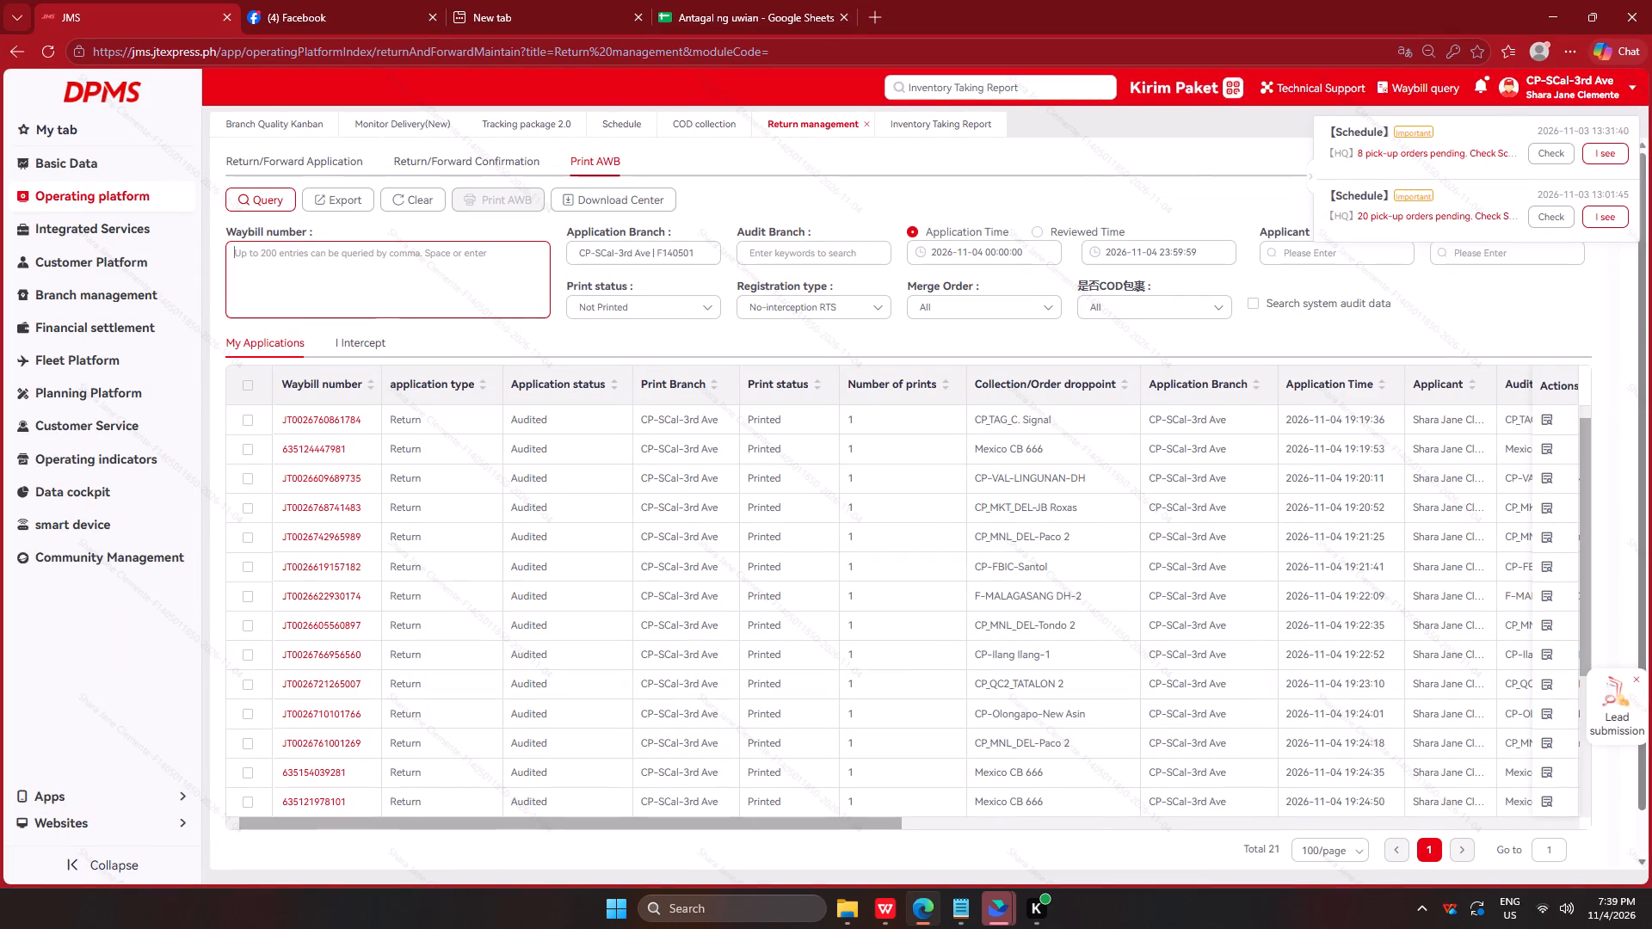
{"action": "key", "text": "ctrl+v"}
{"action": "left_click", "coordinate": [260, 194]}
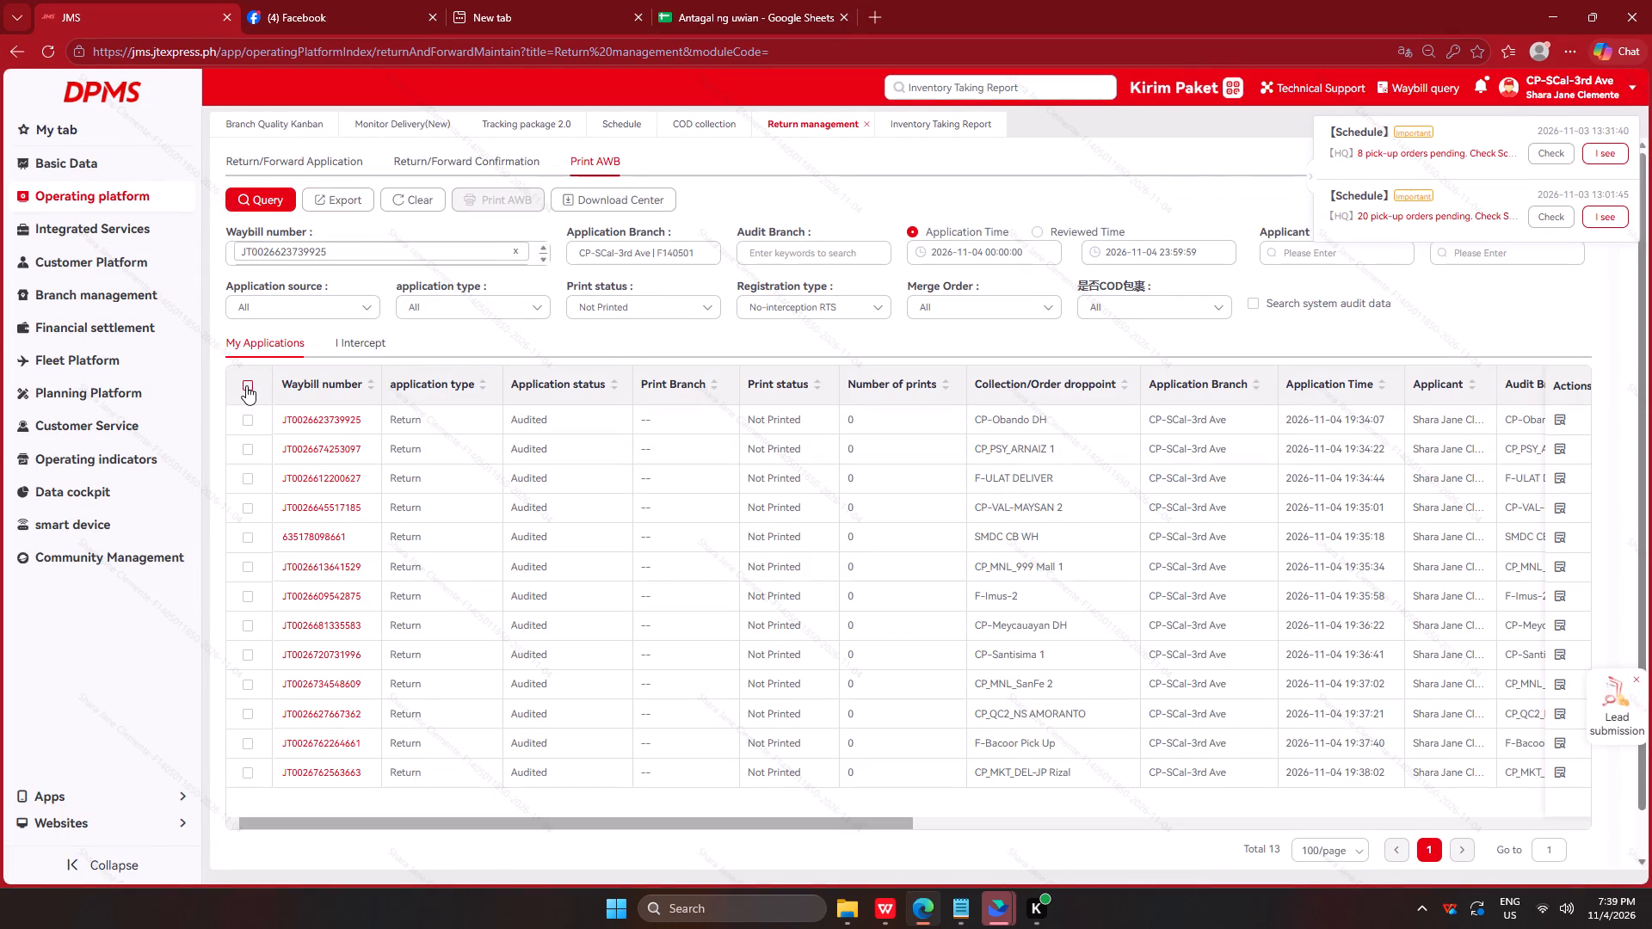
Select all queried second-batch return applications and open the print preview of their AWBs in 100*90 size.
{"action": "left_click", "coordinate": [246, 385]}
{"action": "left_click", "coordinate": [487, 193]}
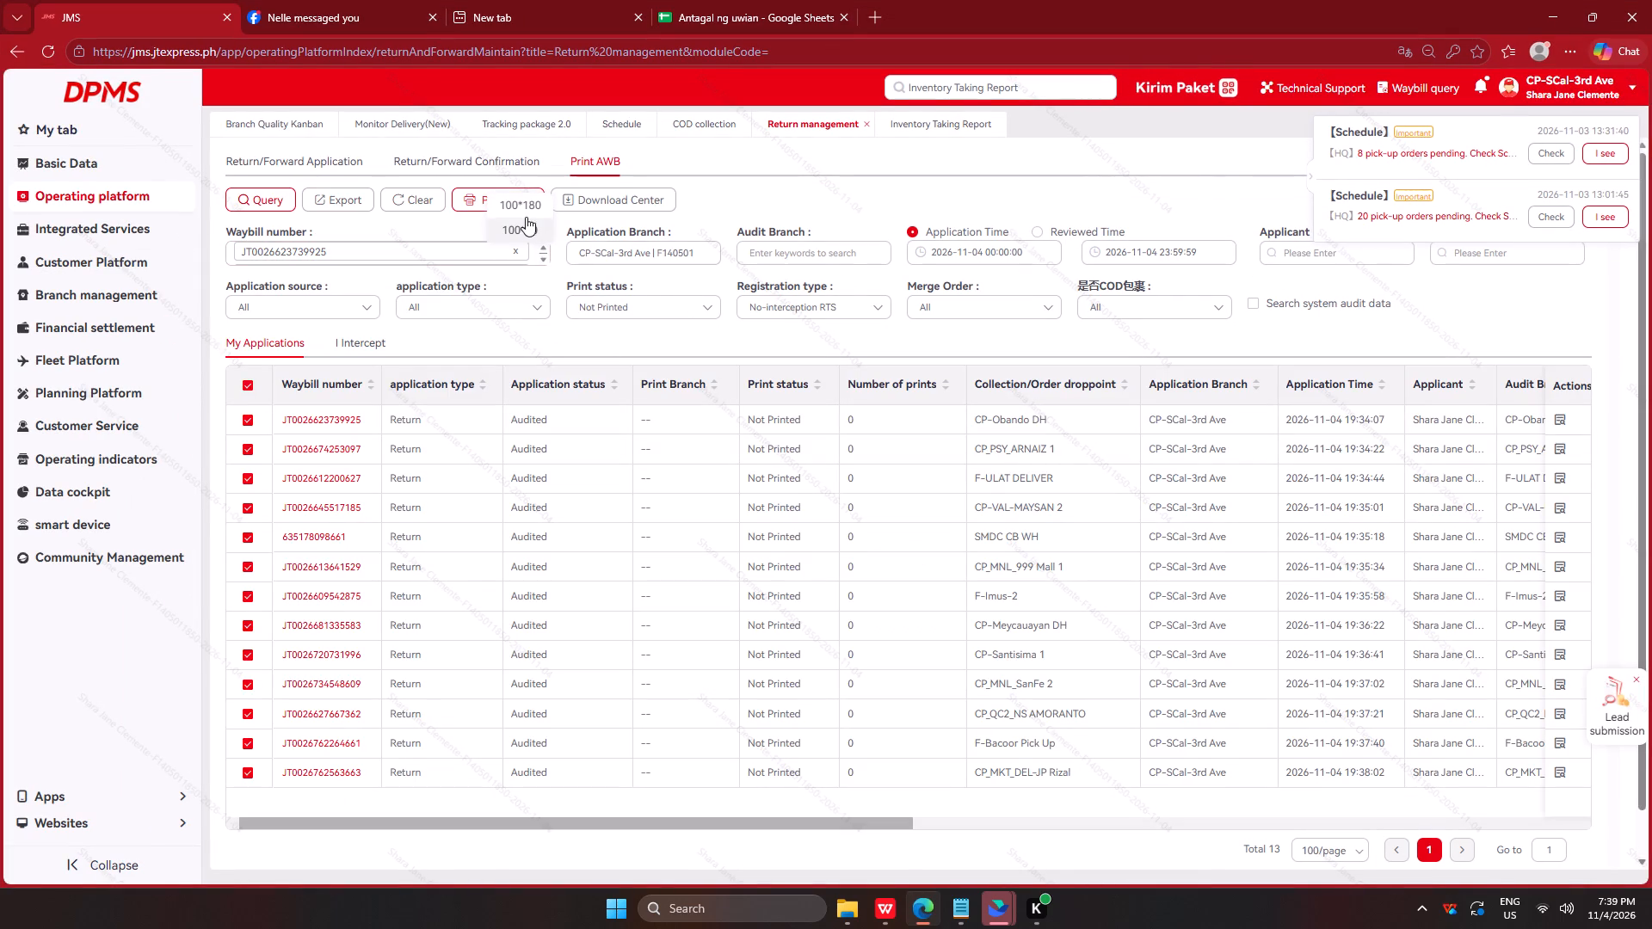
{"action": "left_click", "coordinate": [525, 228]}
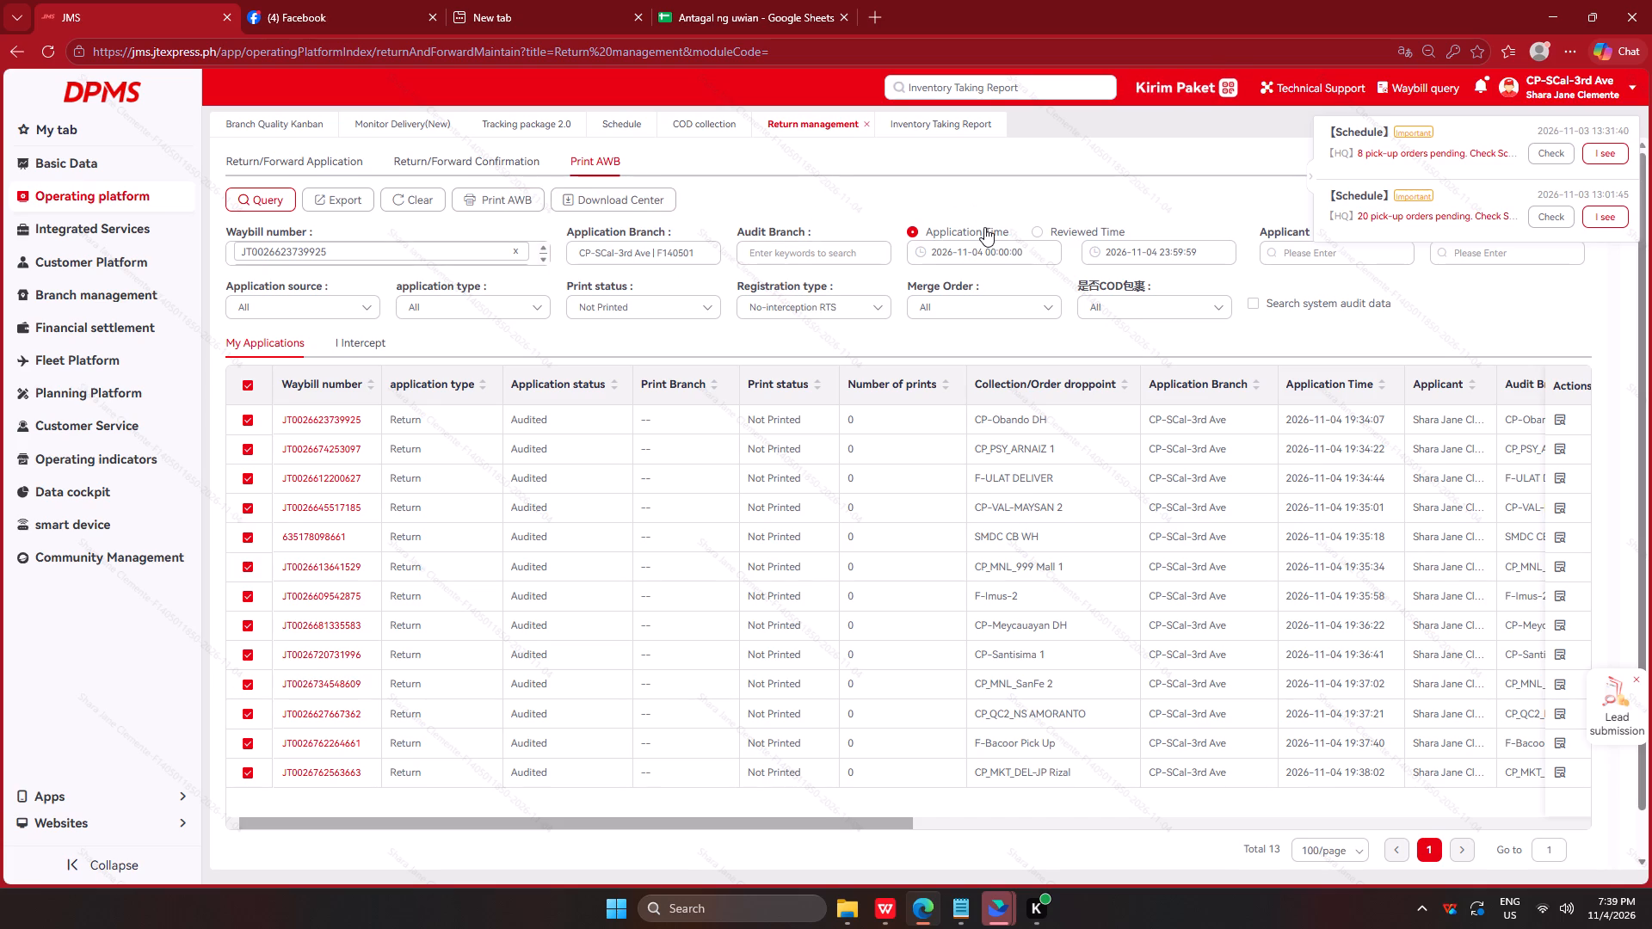
{"action": "left_click", "coordinate": [984, 169]}
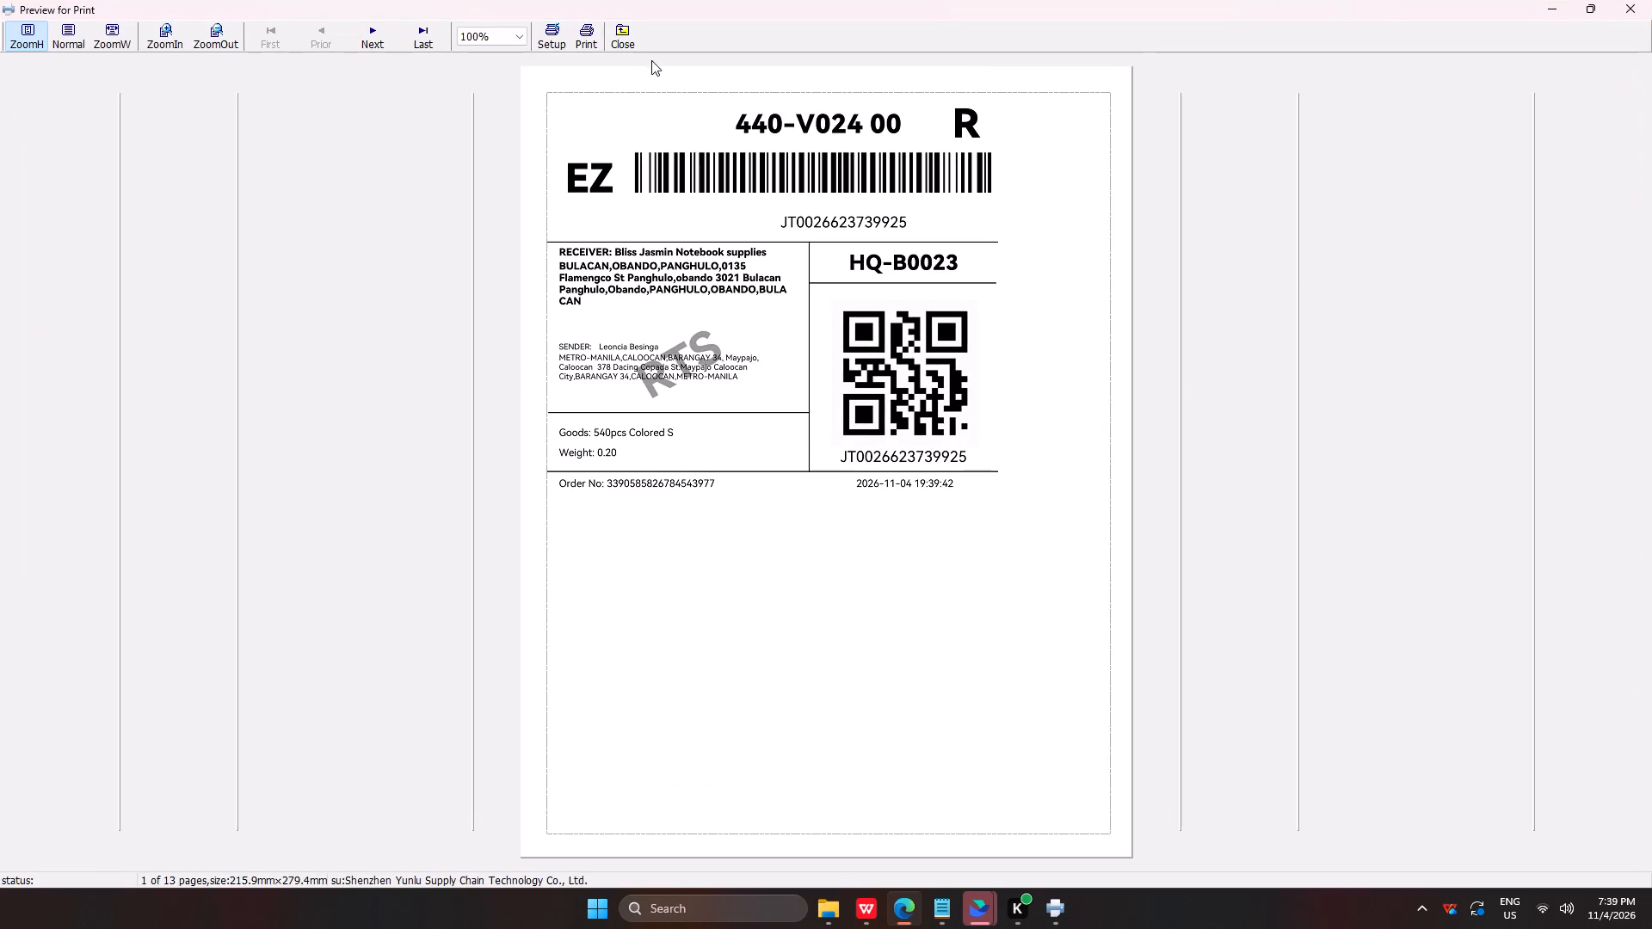
Print all pages of the second AWB batch on the iDPRT iD400(ZPL) printer.
{"action": "left_click", "coordinate": [583, 31]}
{"action": "left_click", "coordinate": [774, 270]}
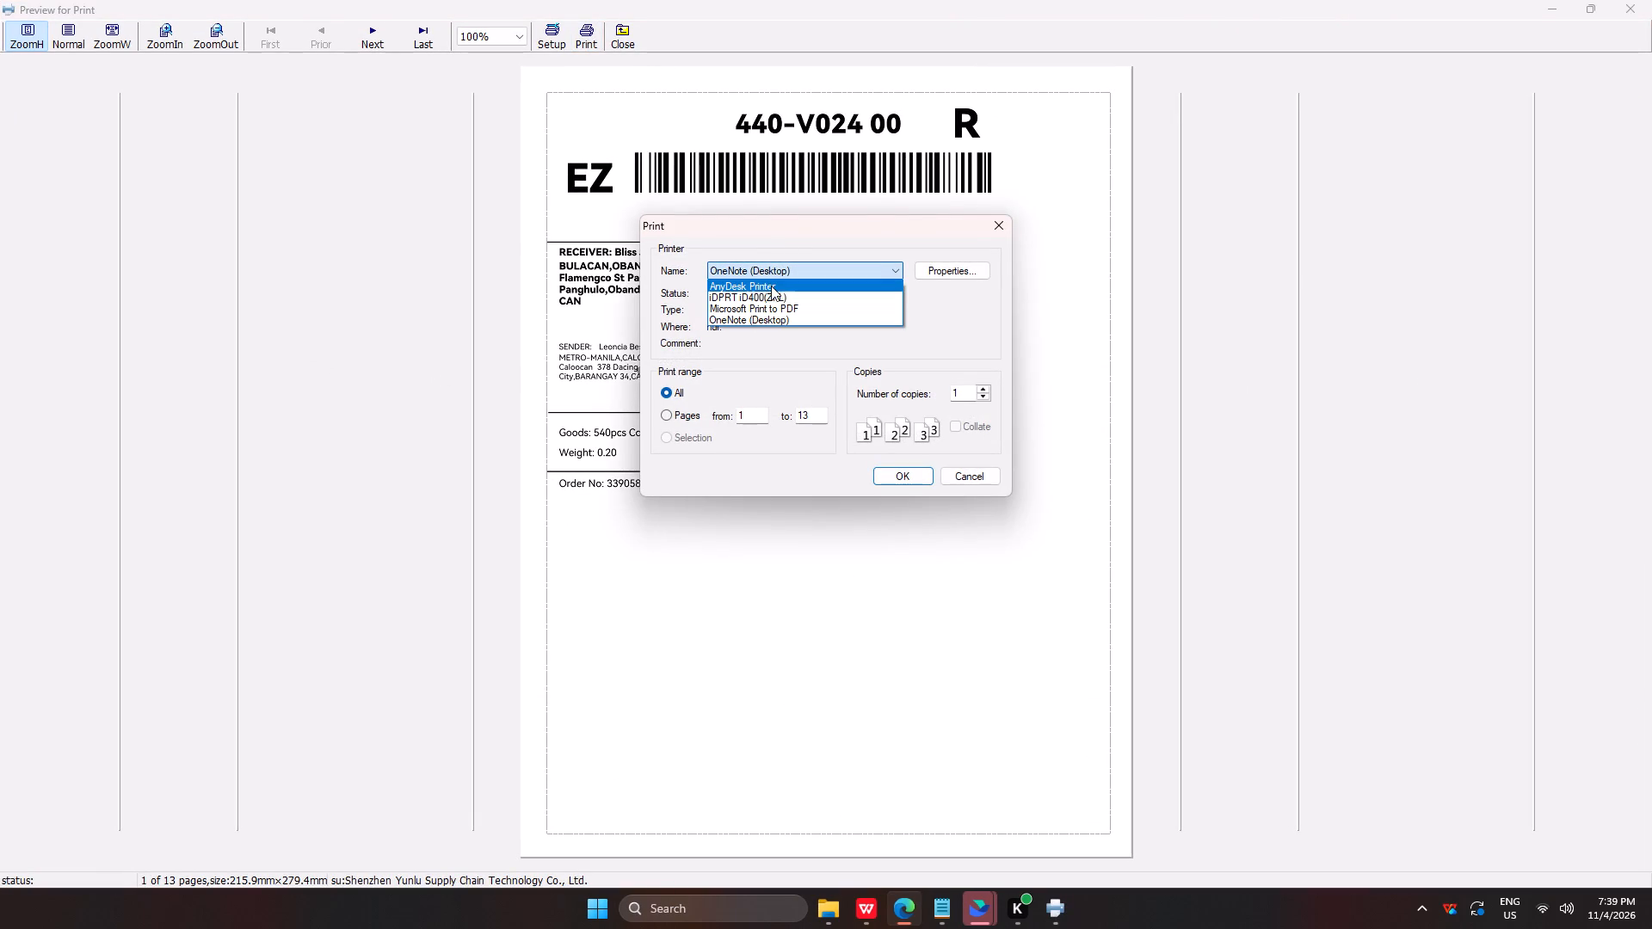
{"action": "left_click", "coordinate": [768, 297]}
{"action": "left_click", "coordinate": [898, 473]}
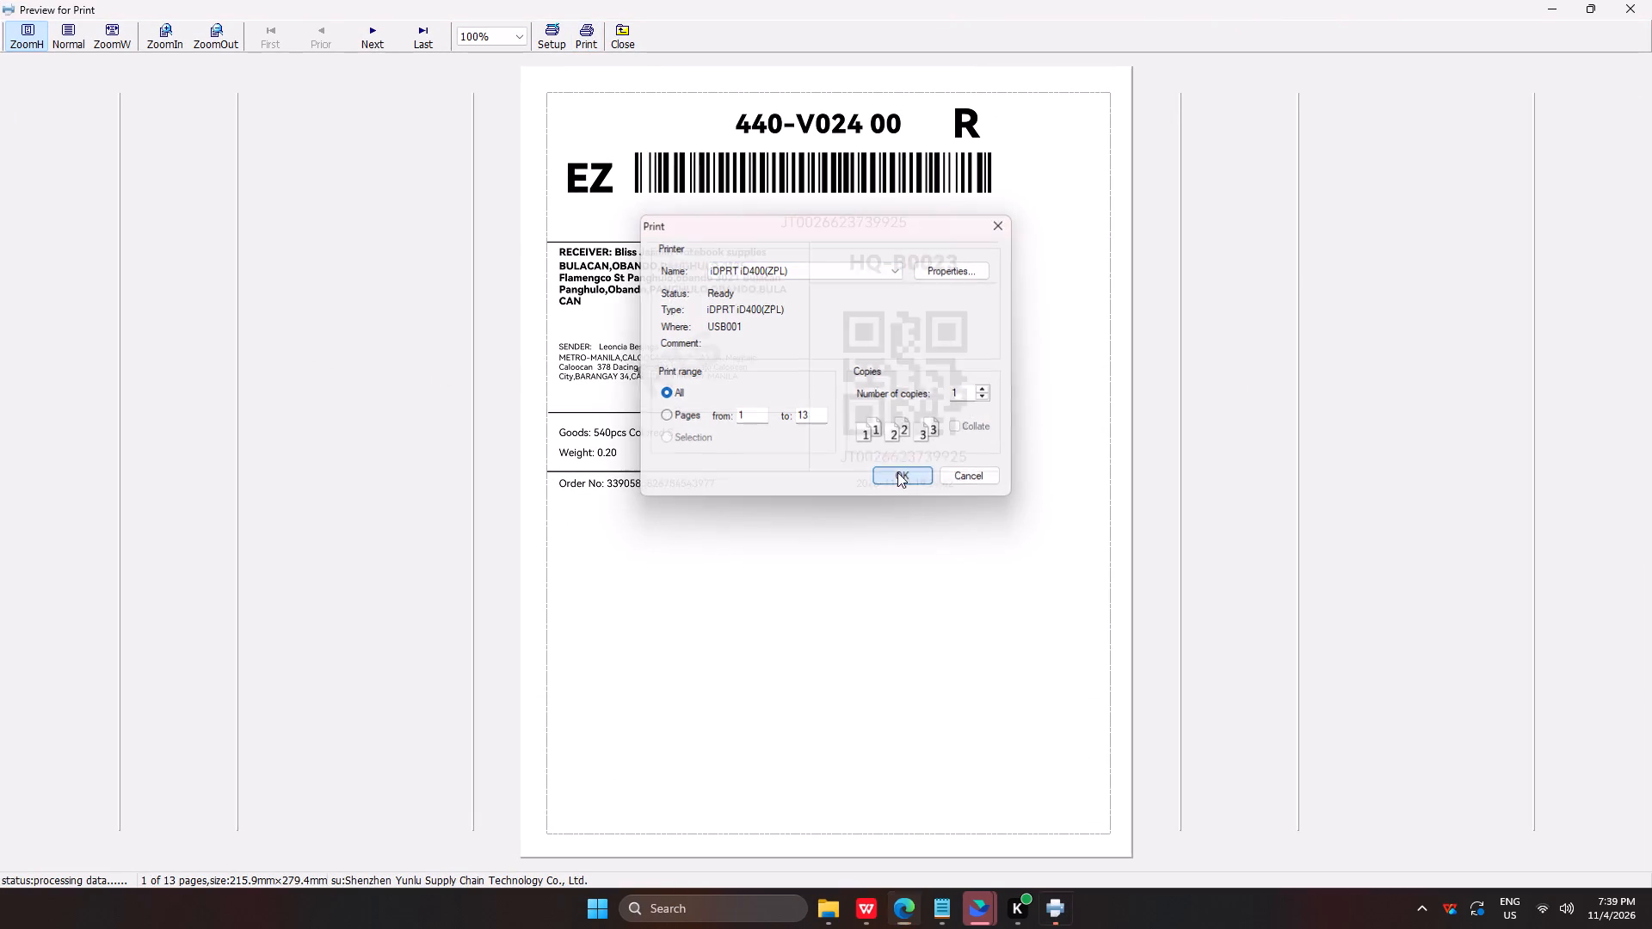